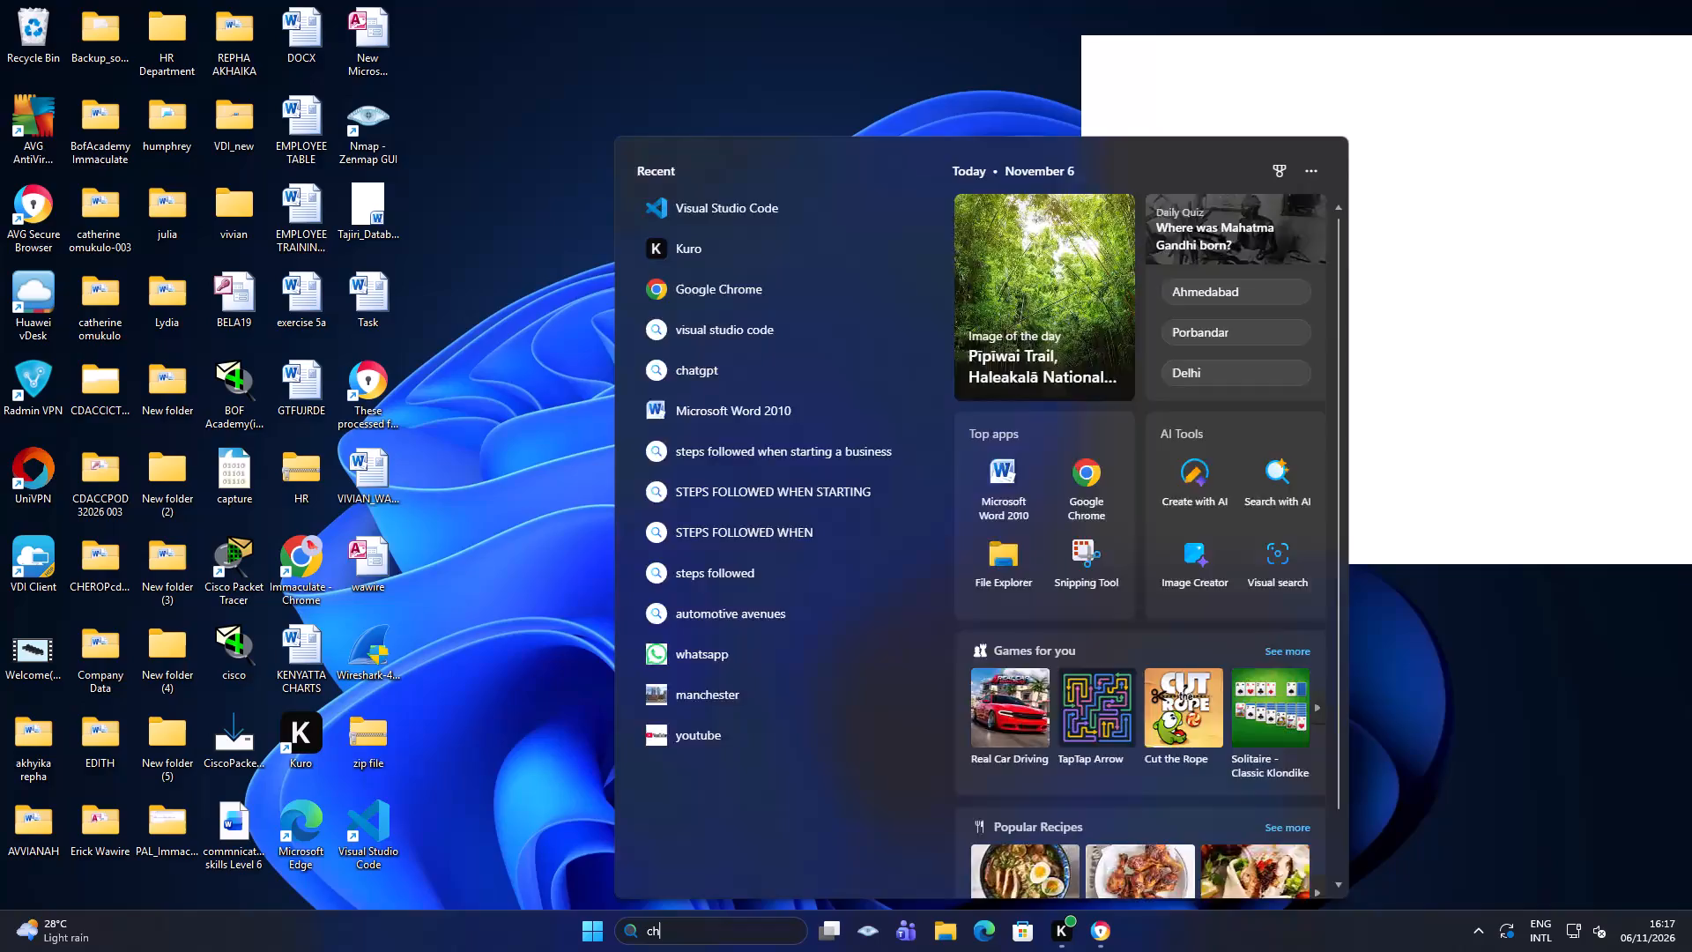
Open Google Chrome from the profile shortcut on the desktop.
{"action": "left_click", "coordinate": [821, 280]}
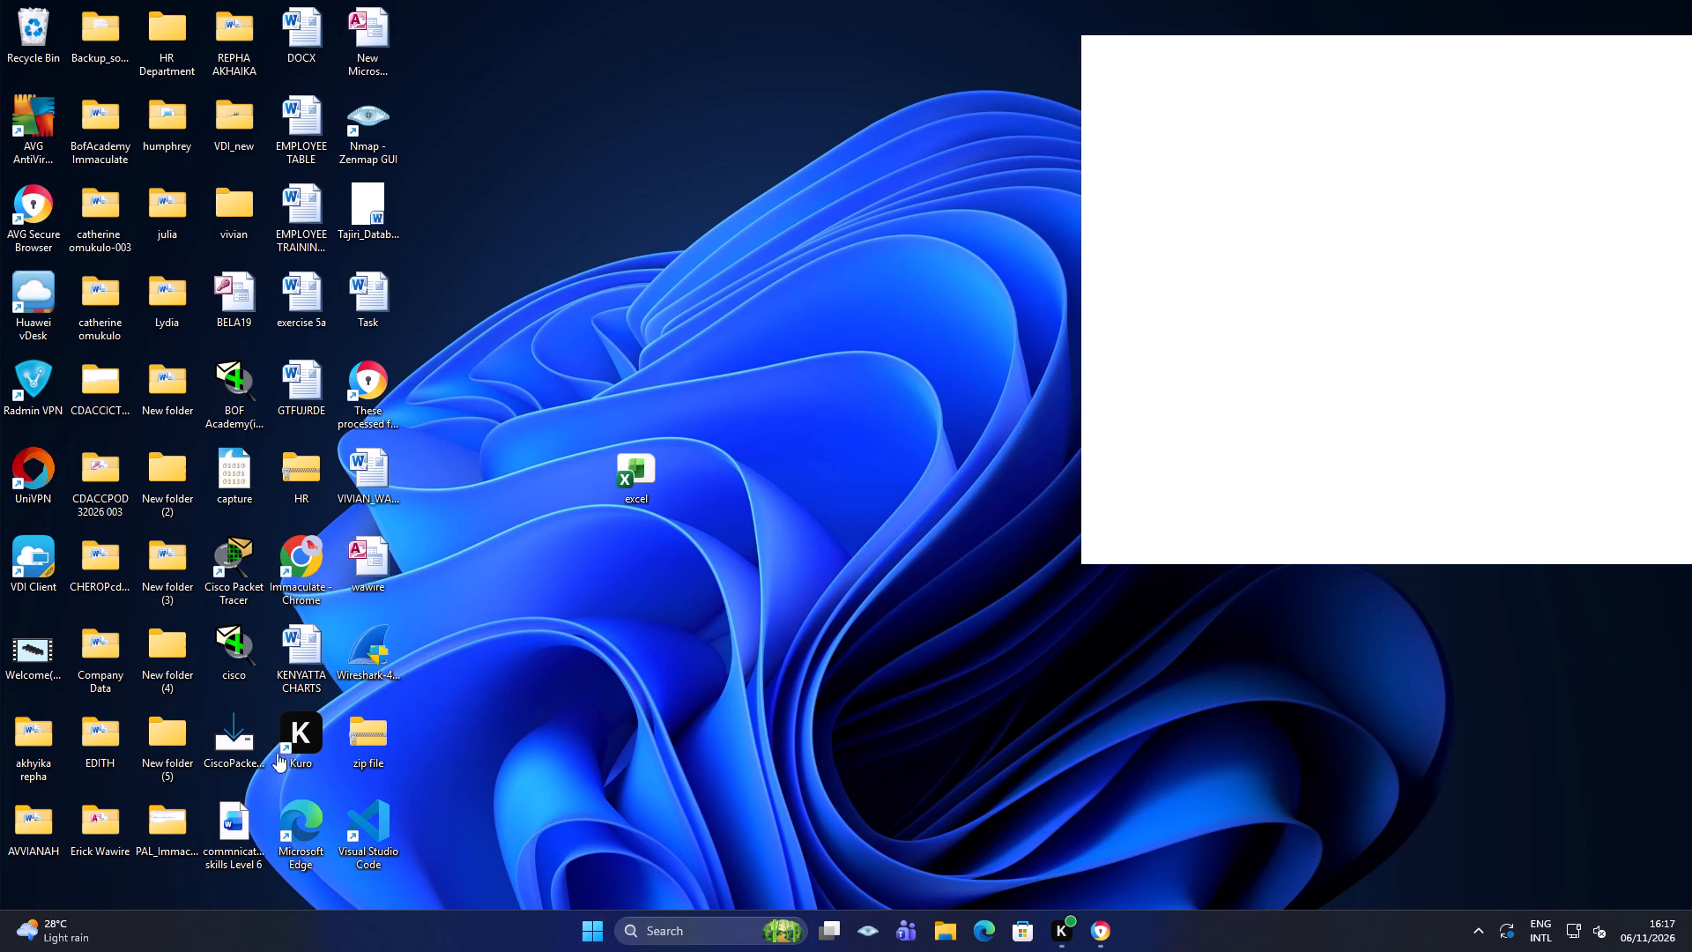
{"action": "double_click", "coordinate": [317, 578]}
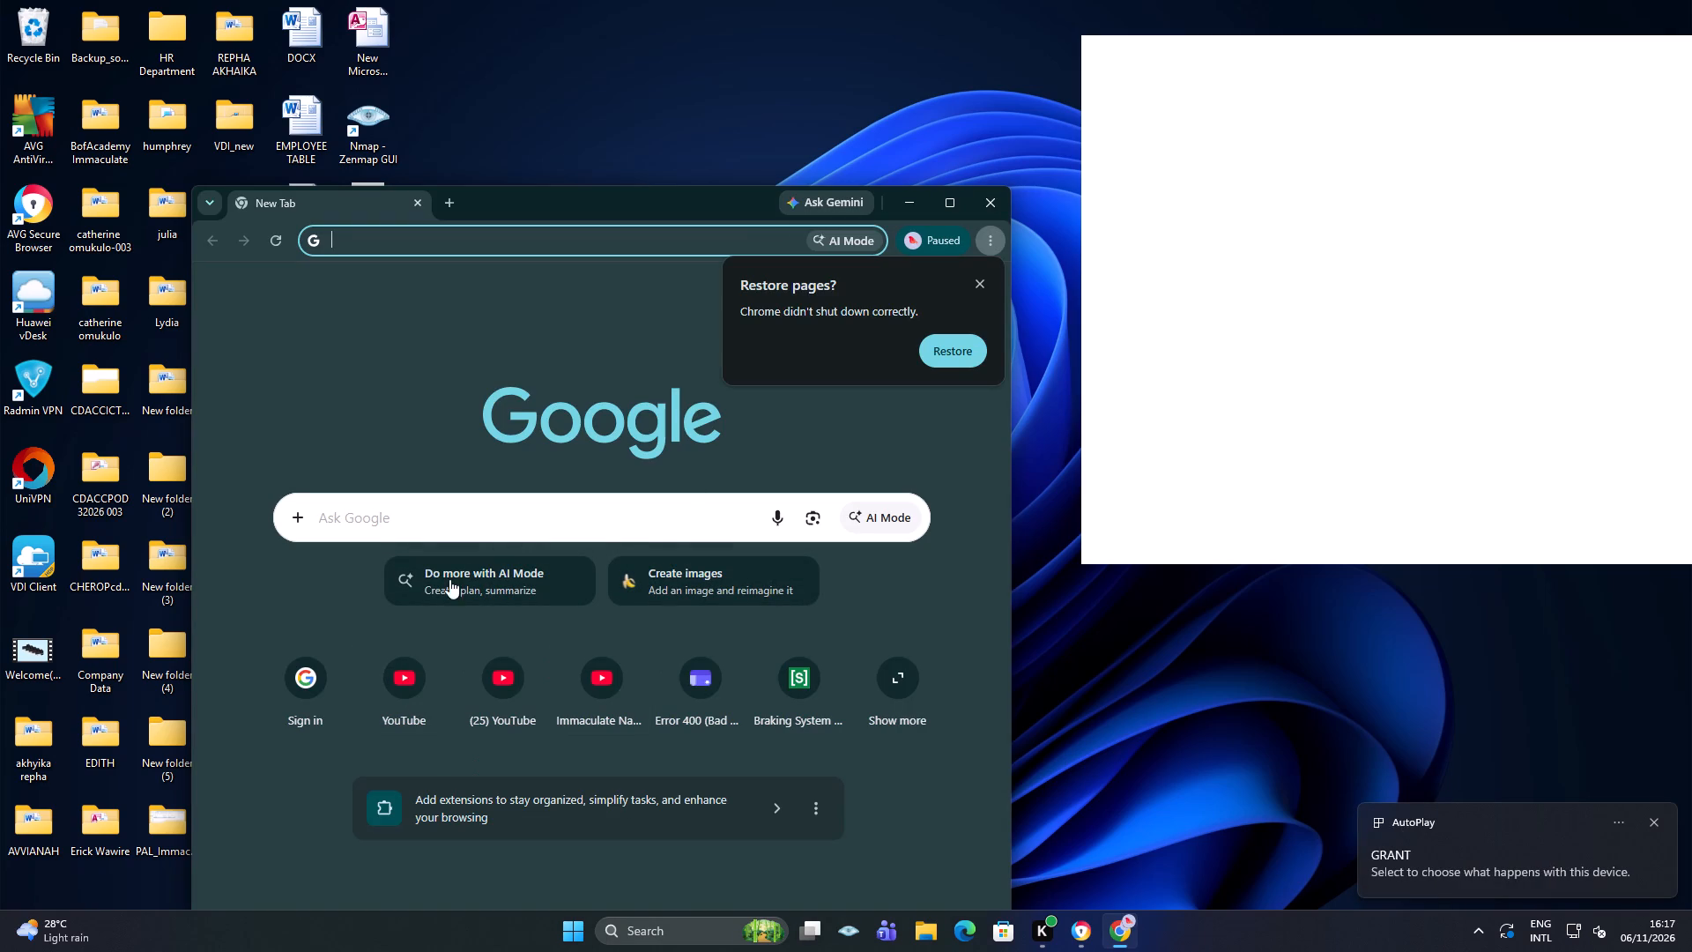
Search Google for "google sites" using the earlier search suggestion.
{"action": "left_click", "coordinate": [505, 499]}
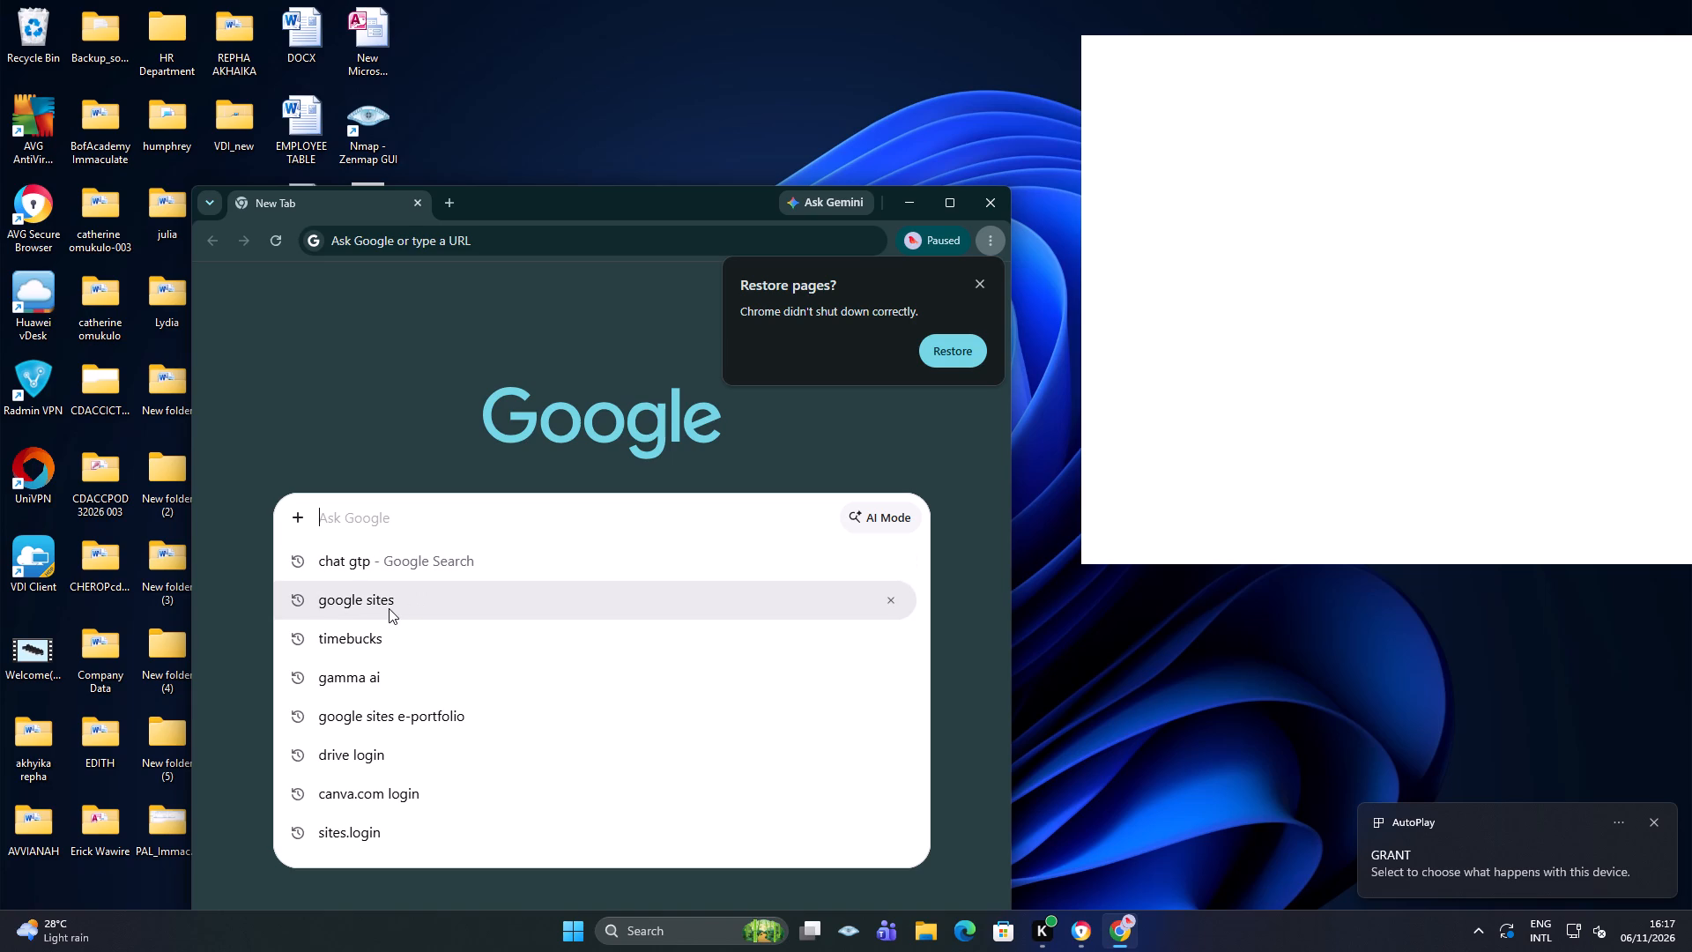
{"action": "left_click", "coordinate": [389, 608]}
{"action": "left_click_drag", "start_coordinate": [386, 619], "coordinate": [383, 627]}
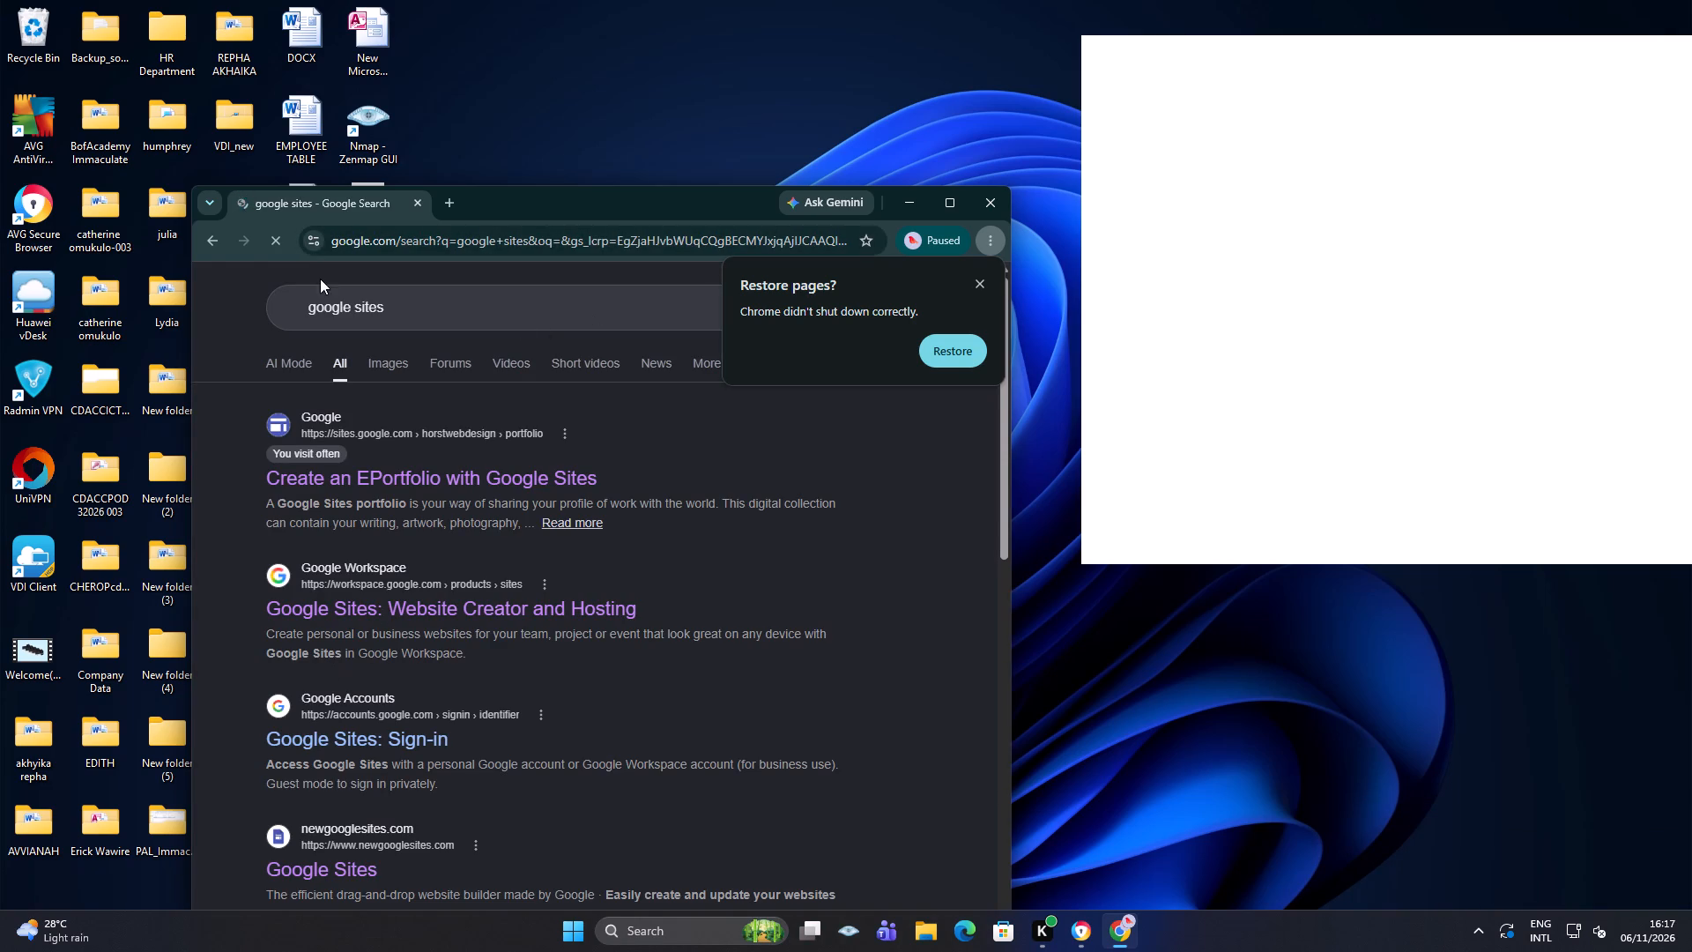
Maximize the browser window and go back from the search results to the new tab page.
{"action": "left_click", "coordinate": [955, 198]}
{"action": "left_click", "coordinate": [19, 45]}
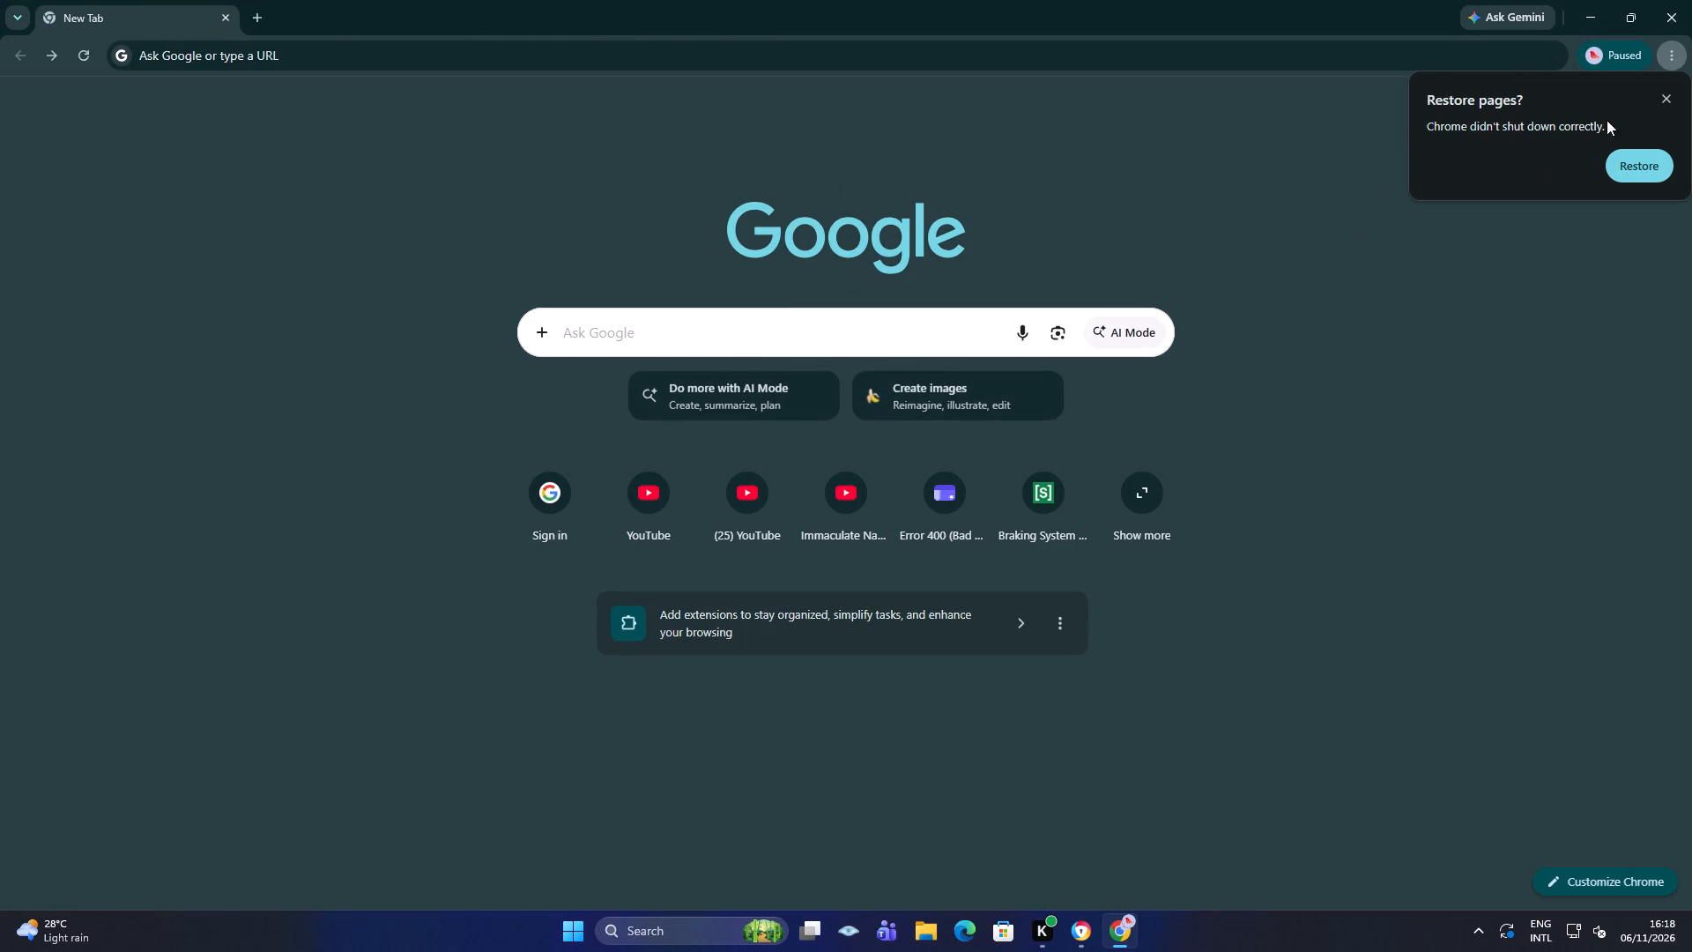
Dismiss the page-restore prompt and open the list of Google accounts.
{"action": "left_click", "coordinate": [1658, 90]}
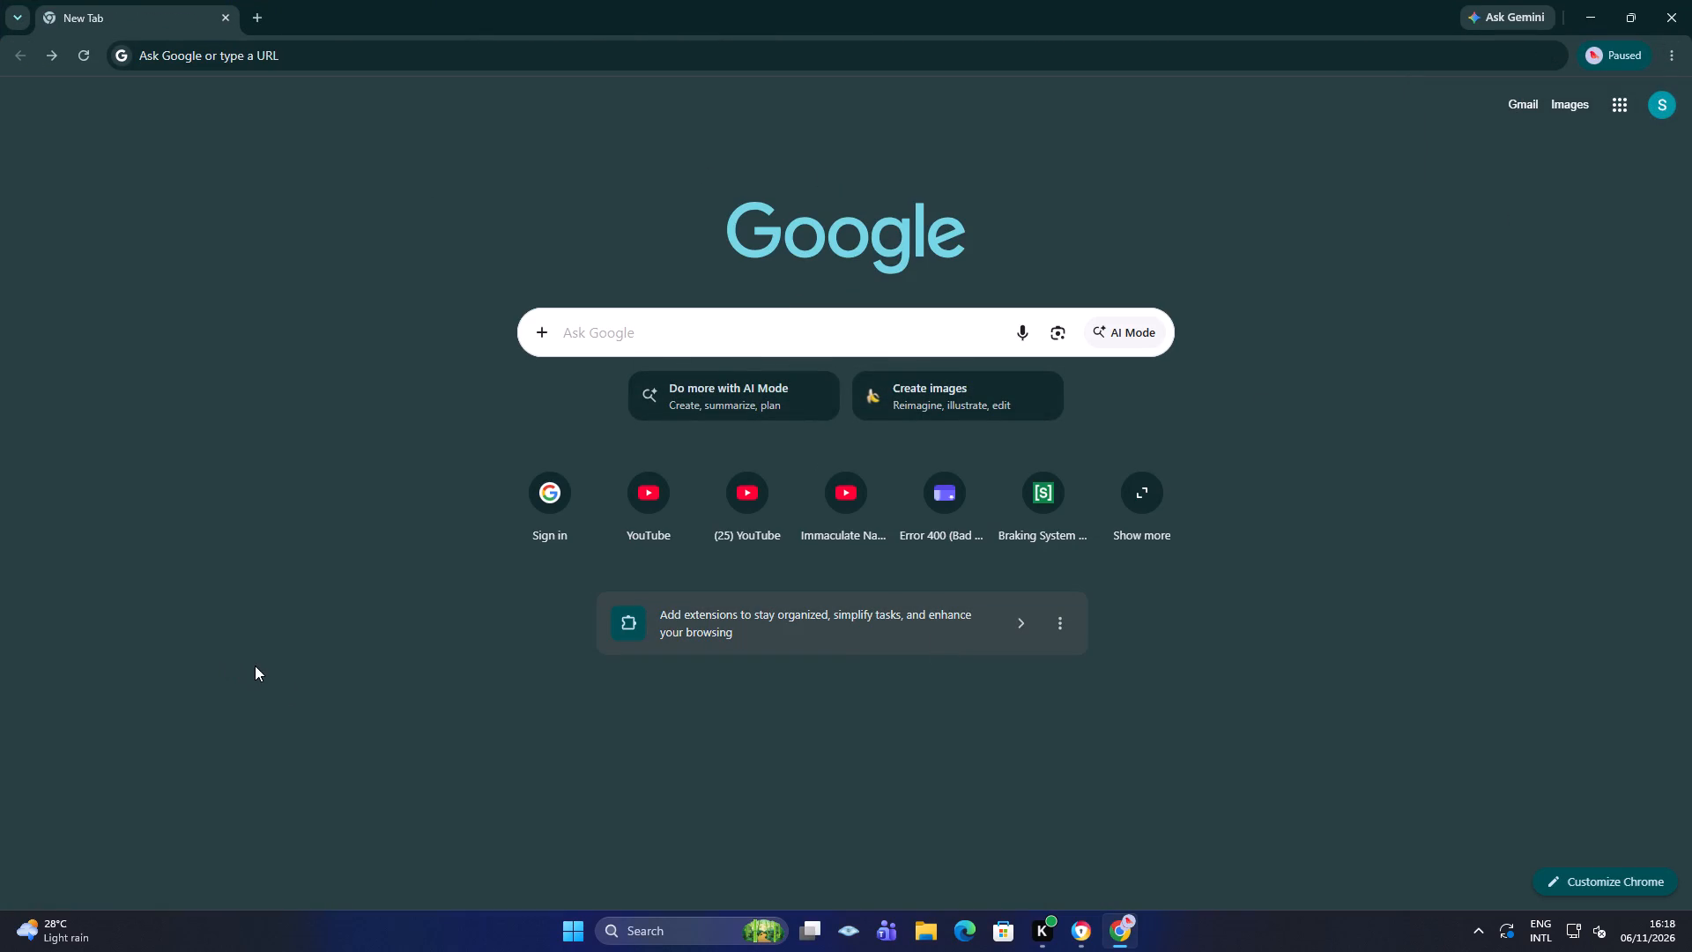
{"action": "left_click", "coordinate": [1665, 105]}
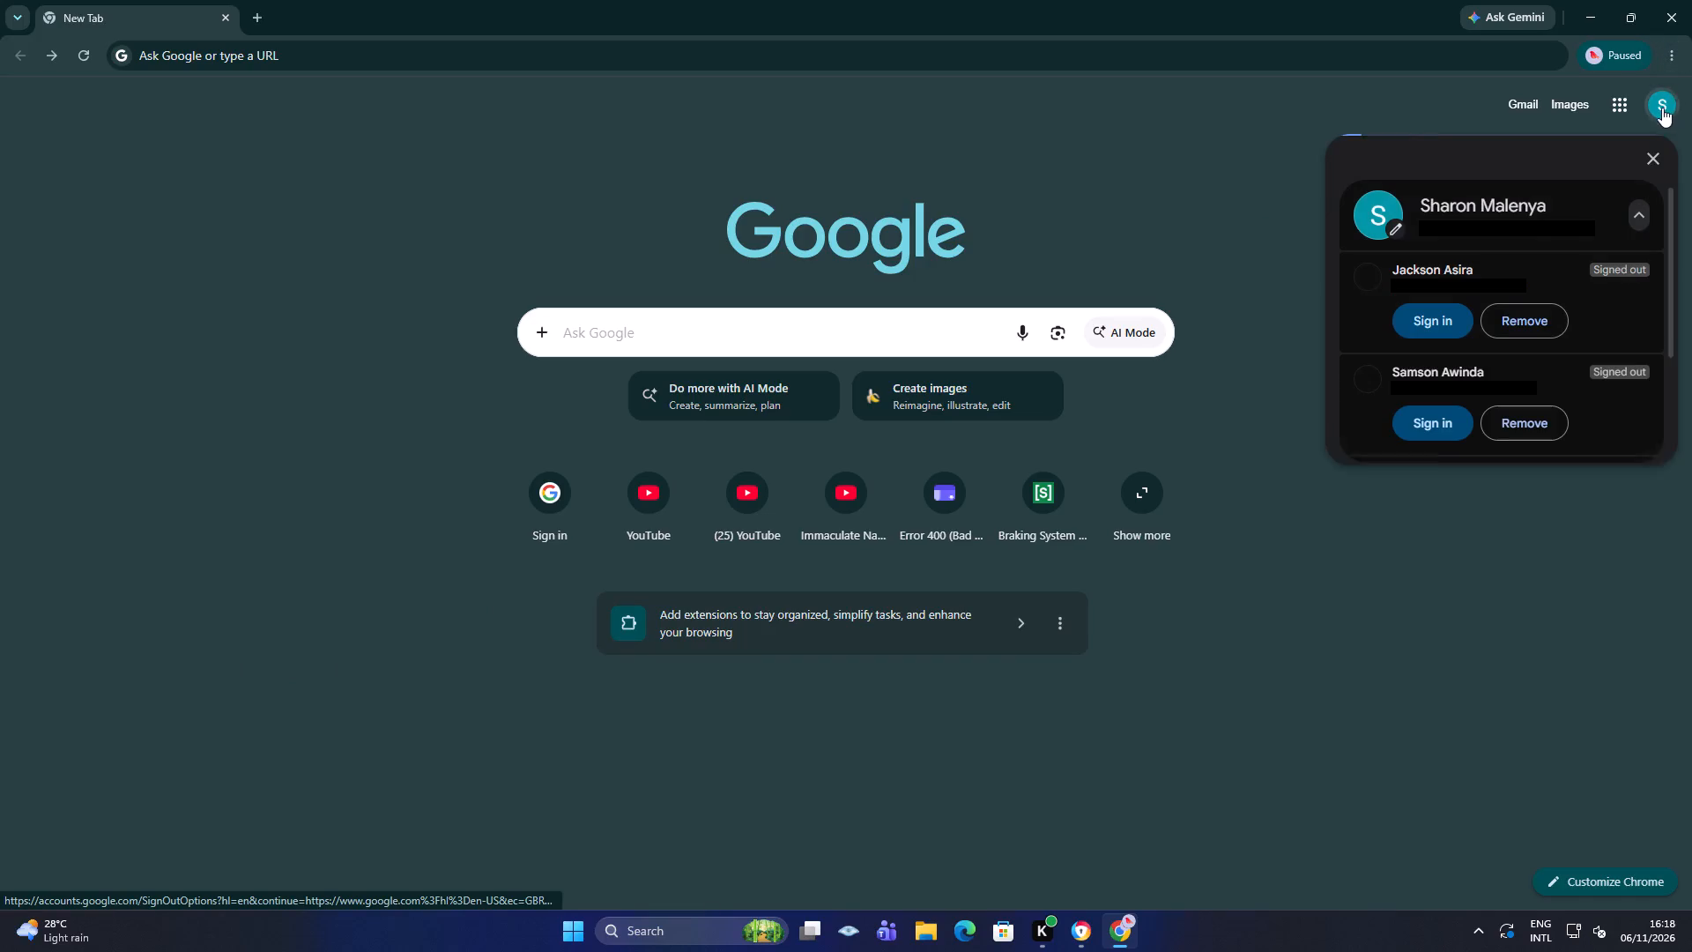
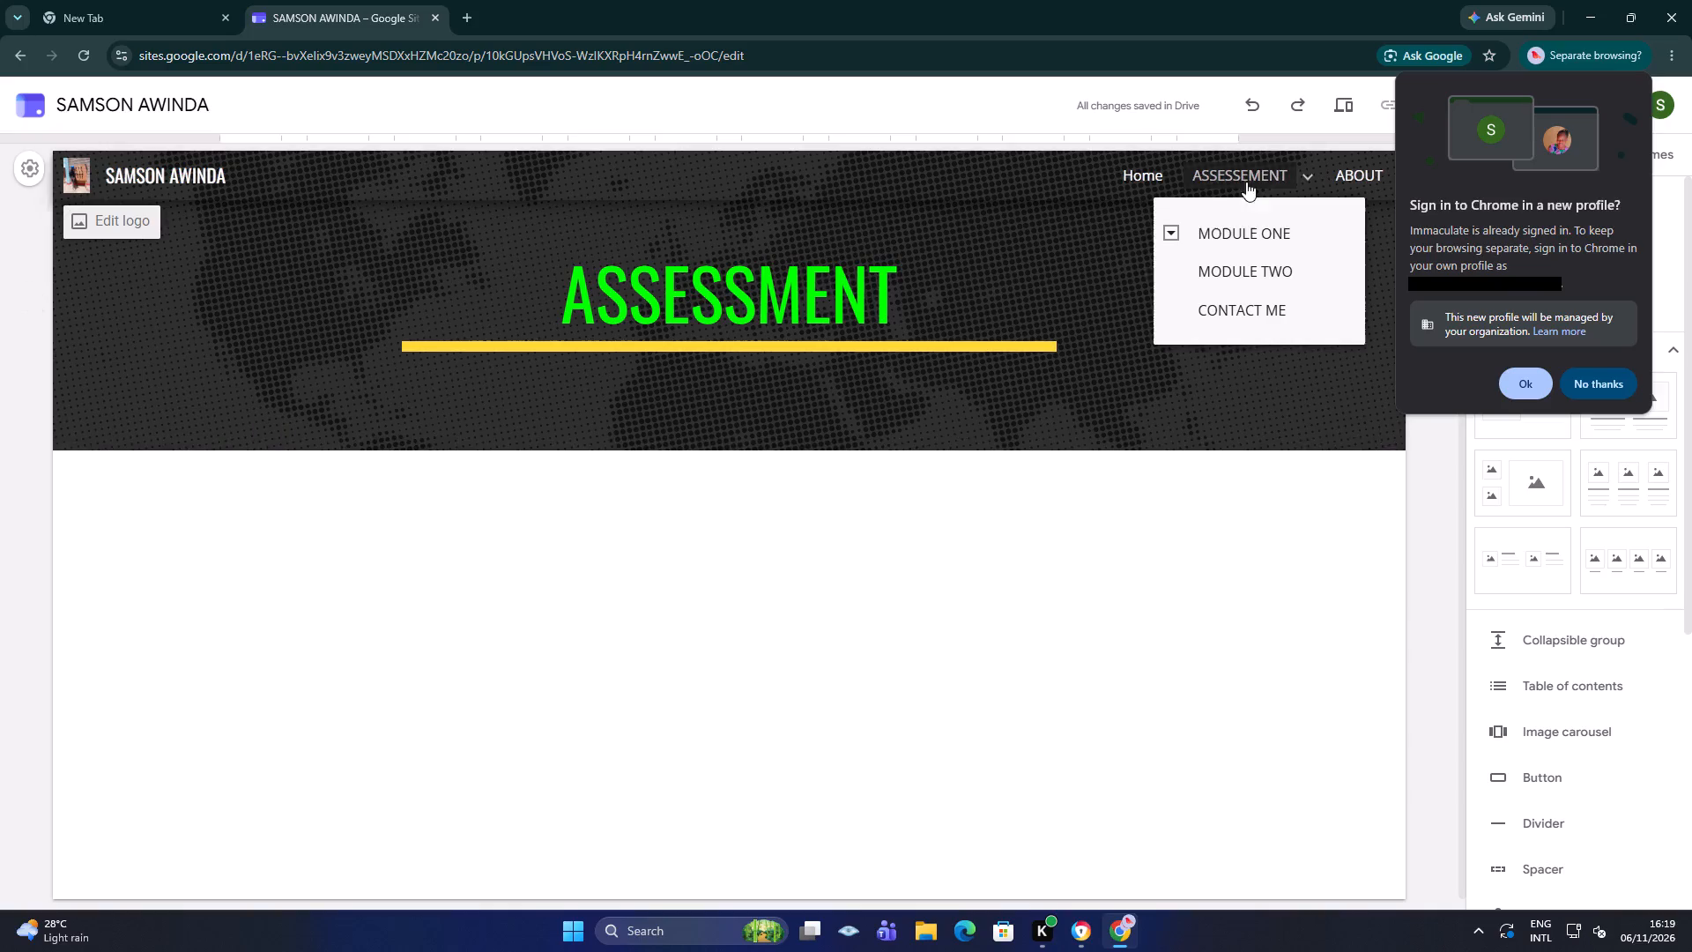
Open the CAT ONE page under ASSESSEMENT, in MODULE ONE's INSTALL CONDUIT section, in the site editor.
{"action": "left_click", "coordinate": [1165, 235]}
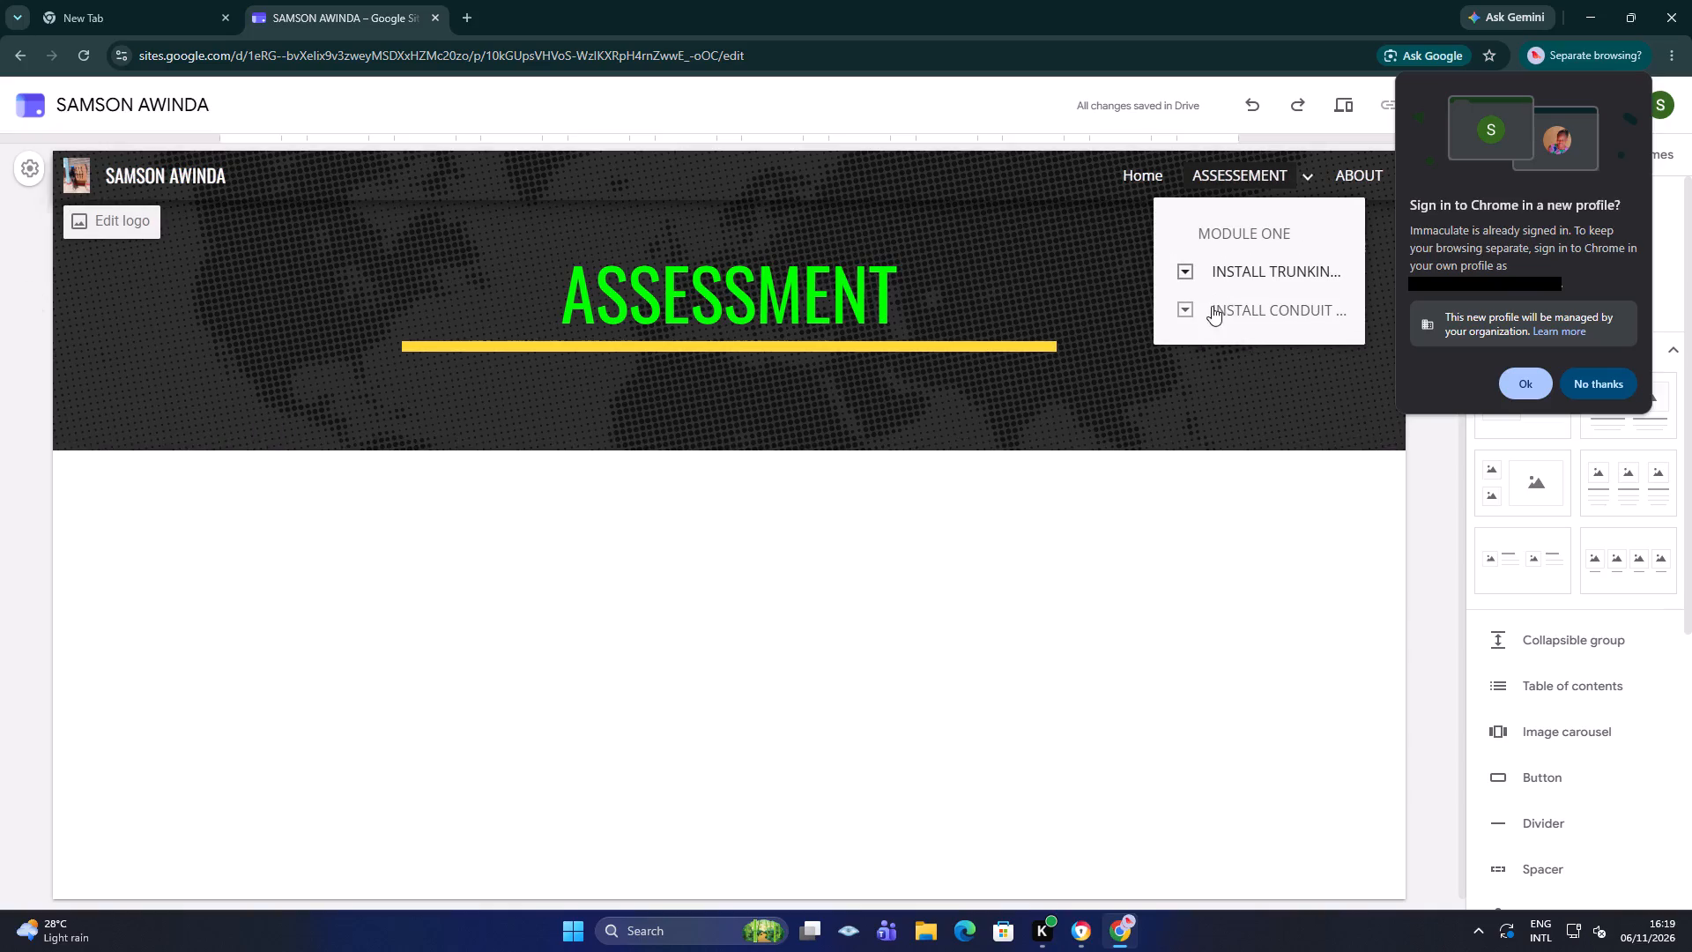
{"action": "left_click", "coordinate": [1186, 309]}
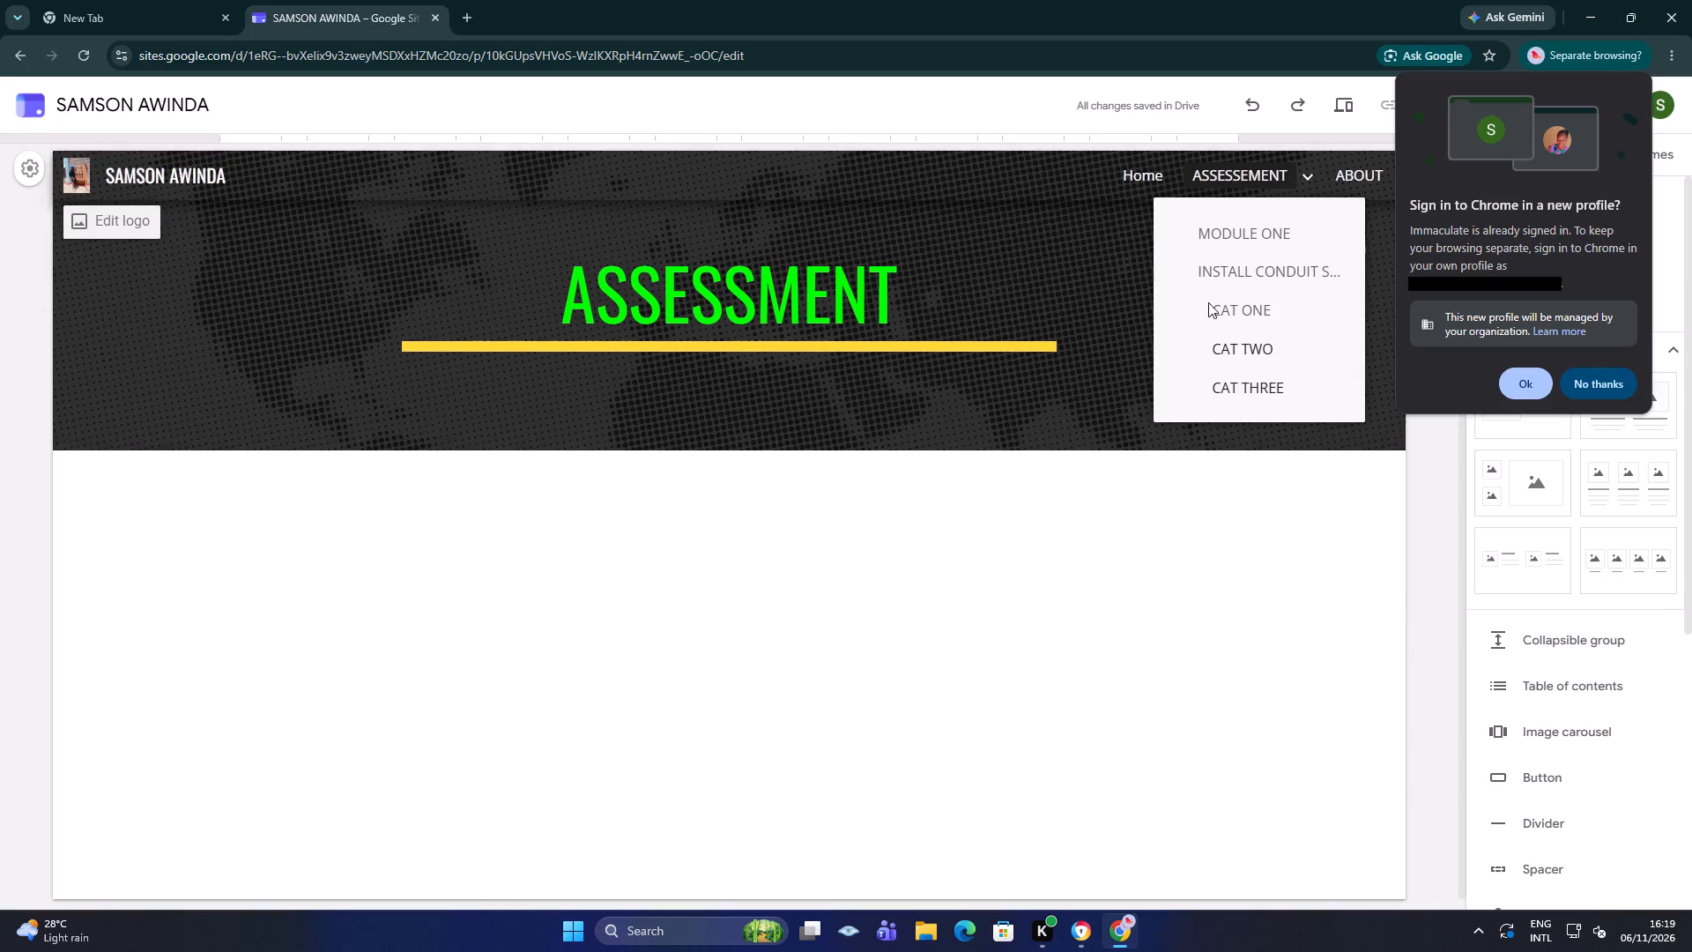
{"action": "left_click", "coordinate": [1231, 303]}
{"action": "scroll", "coordinate": [1112, 362], "scroll_direction": "down", "scroll_amount": 3}
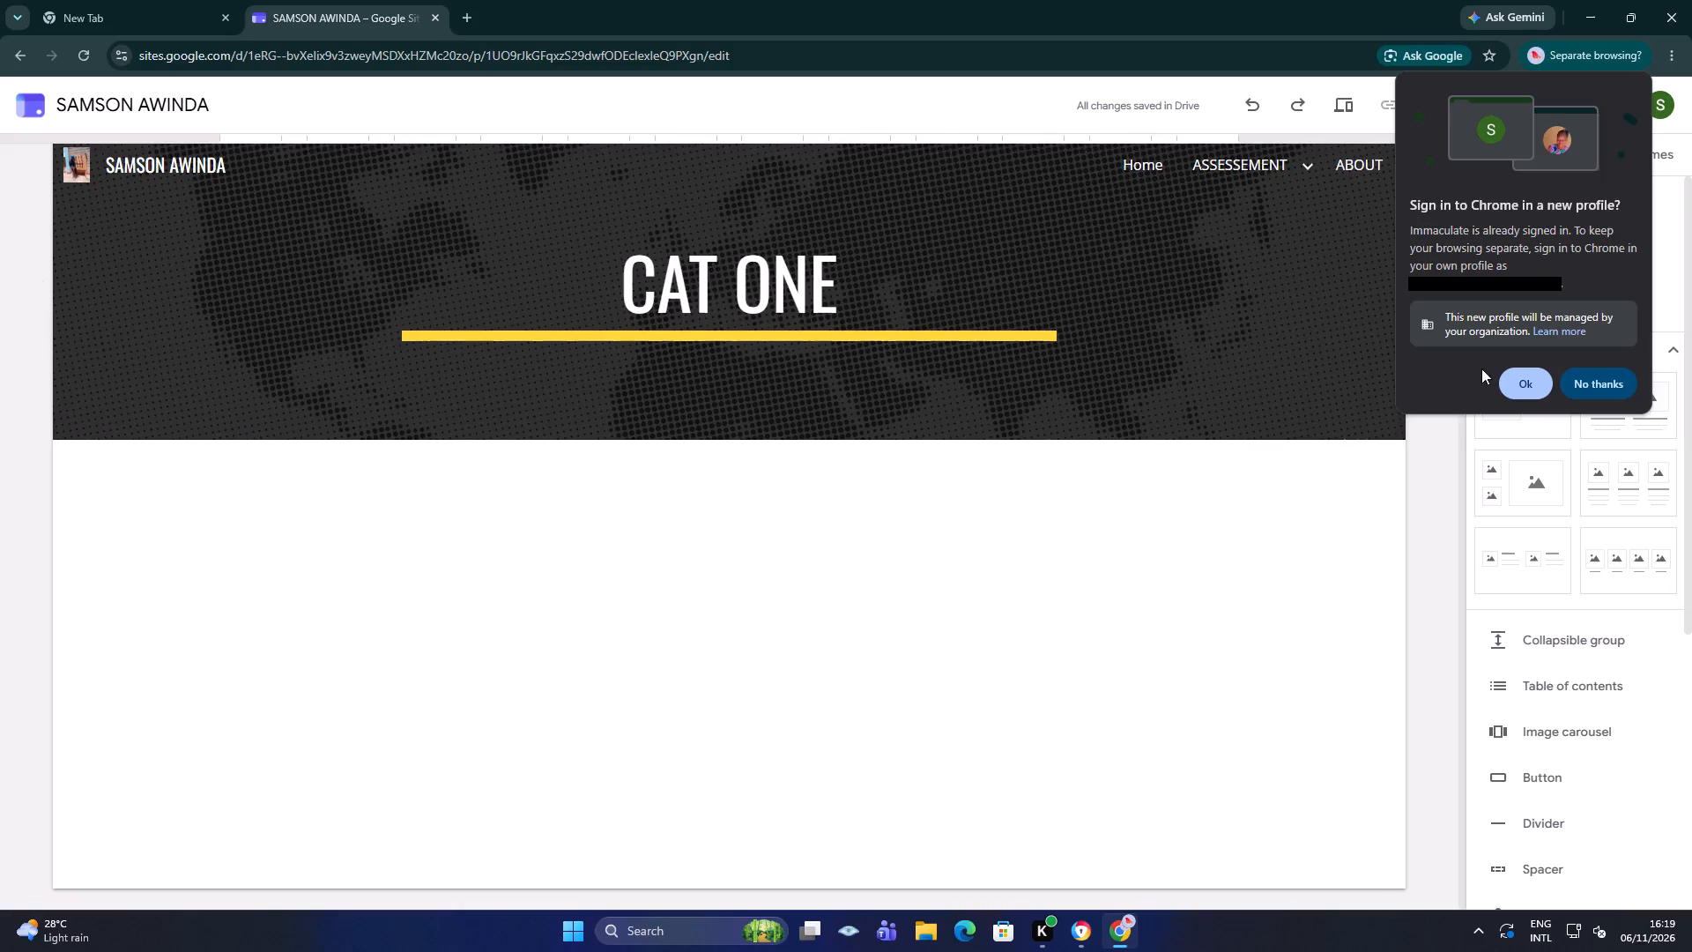
Decline the offer to sign in to Chrome in a new profile.
{"action": "left_click", "coordinate": [1592, 378]}
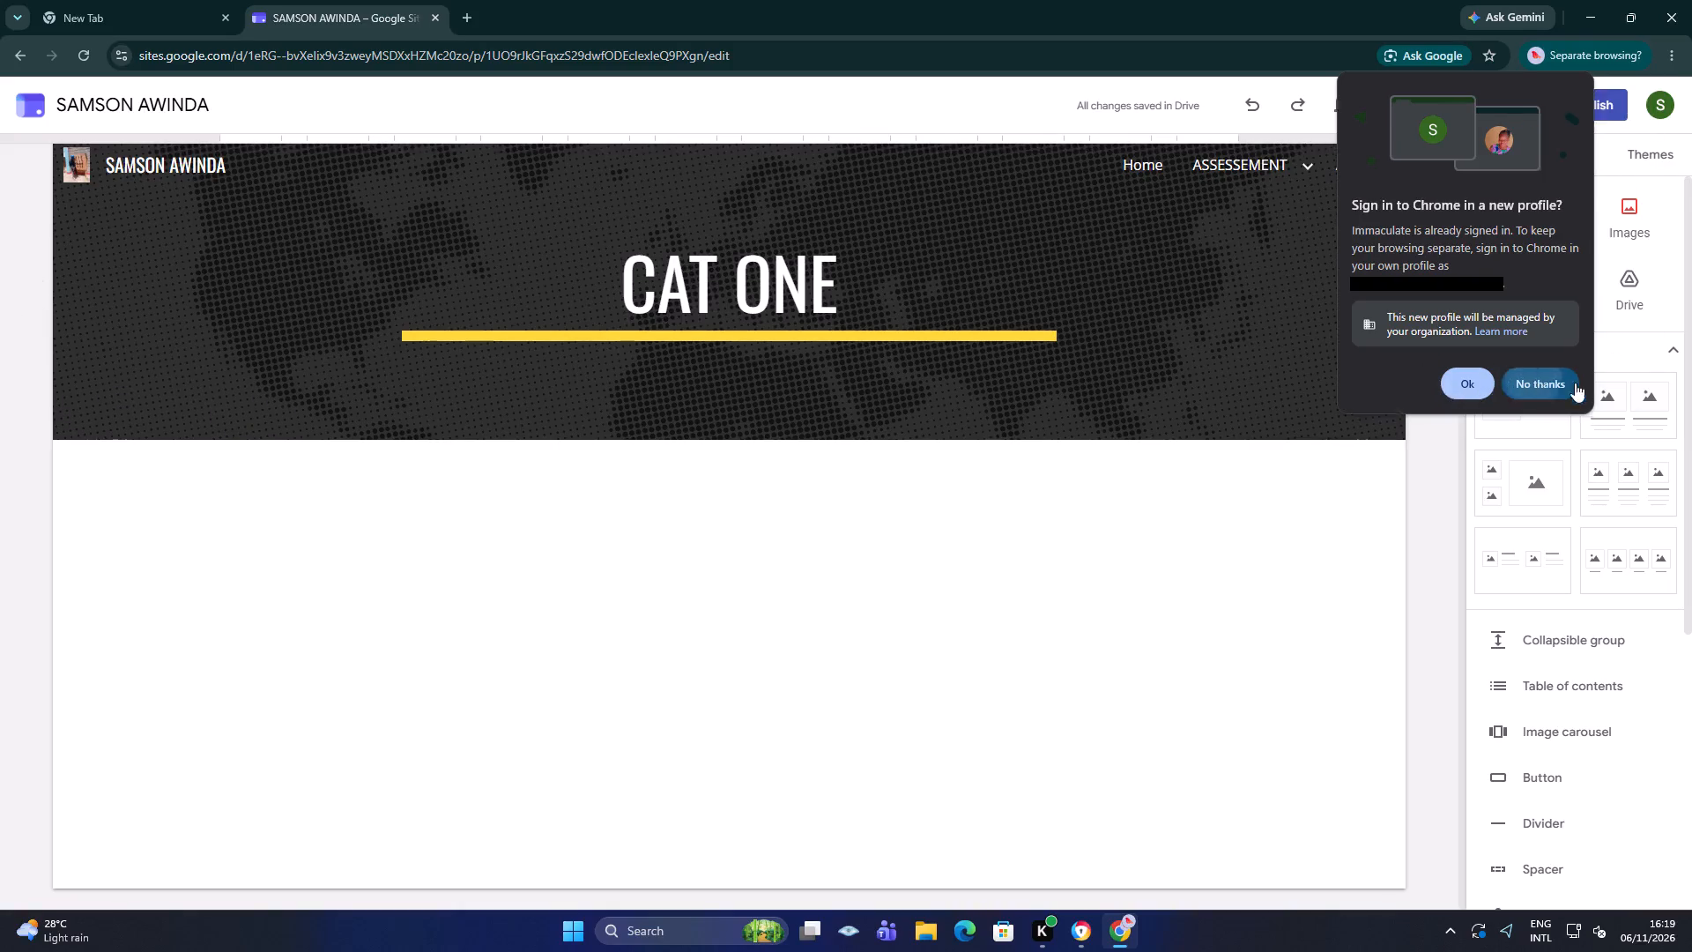
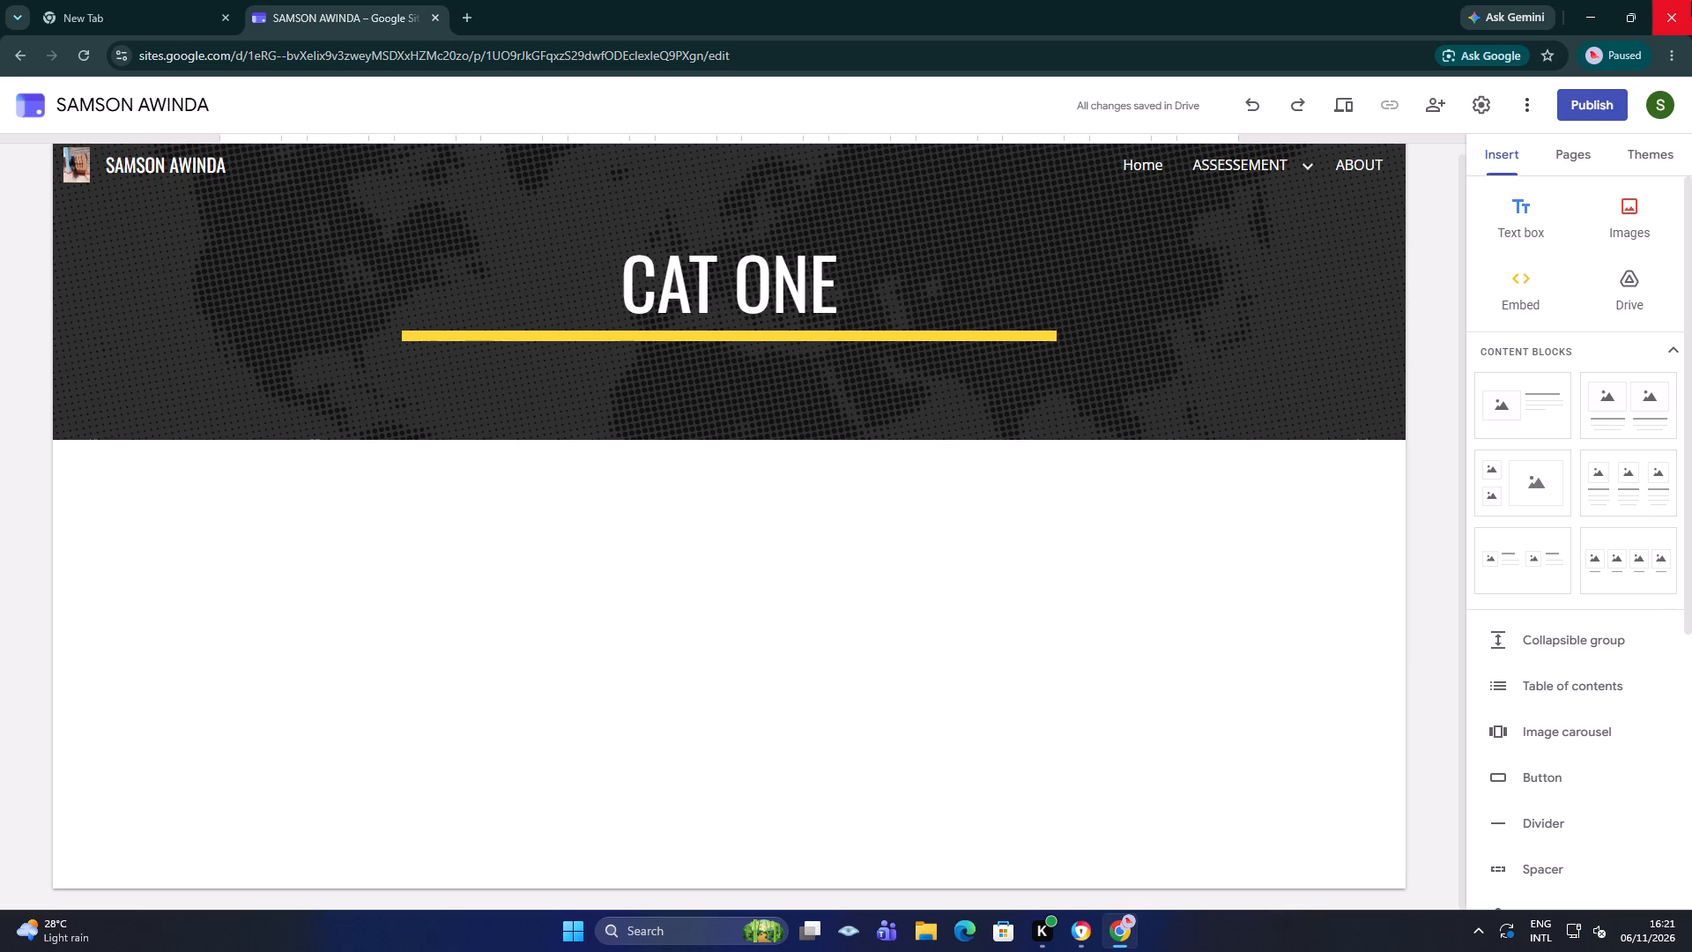
Open the CAT TWO page under MODULE ONE's INSTALL CONDUIT section.
{"action": "left_click", "coordinate": [1587, 154]}
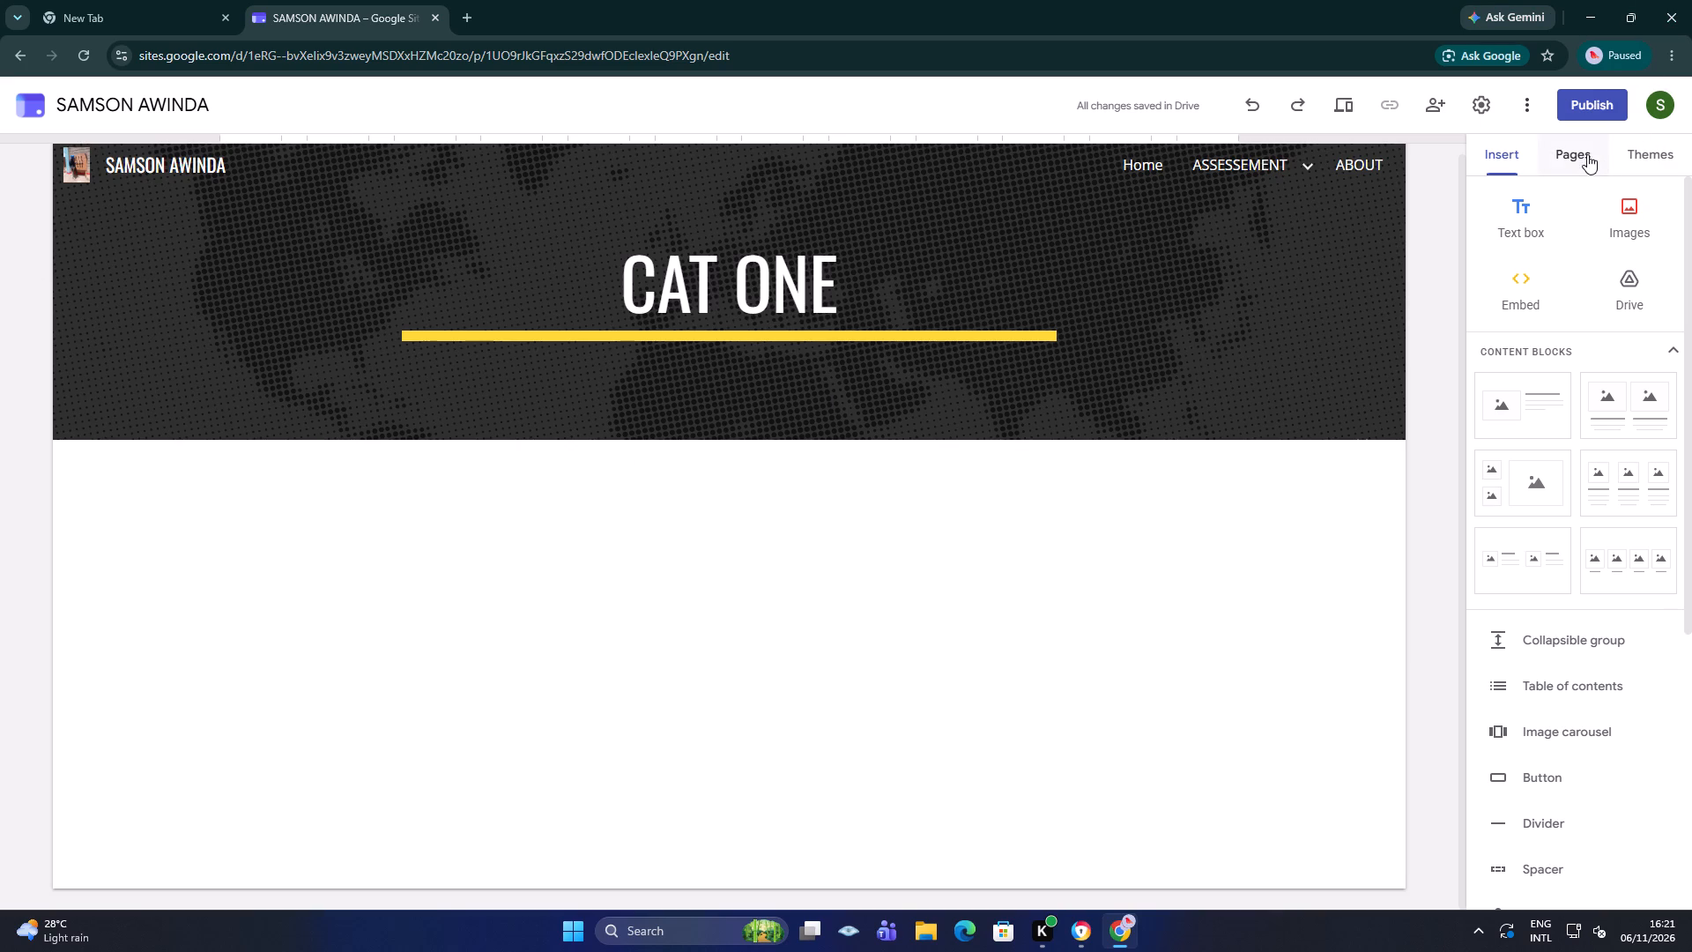
{"action": "left_click", "coordinate": [1596, 528]}
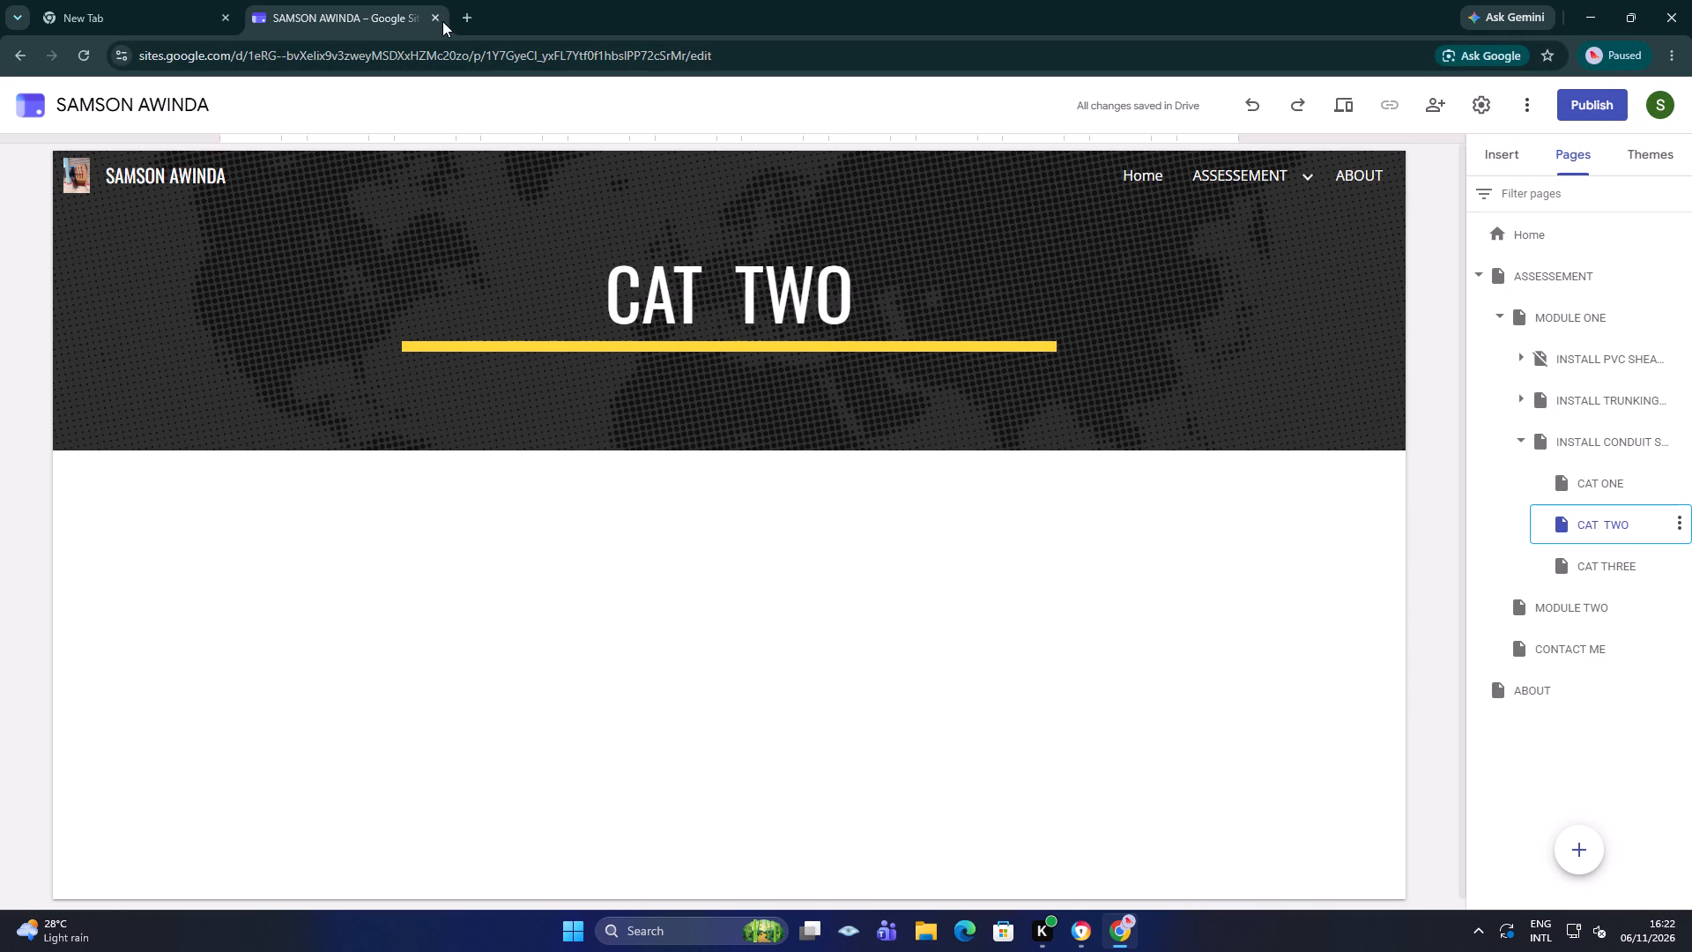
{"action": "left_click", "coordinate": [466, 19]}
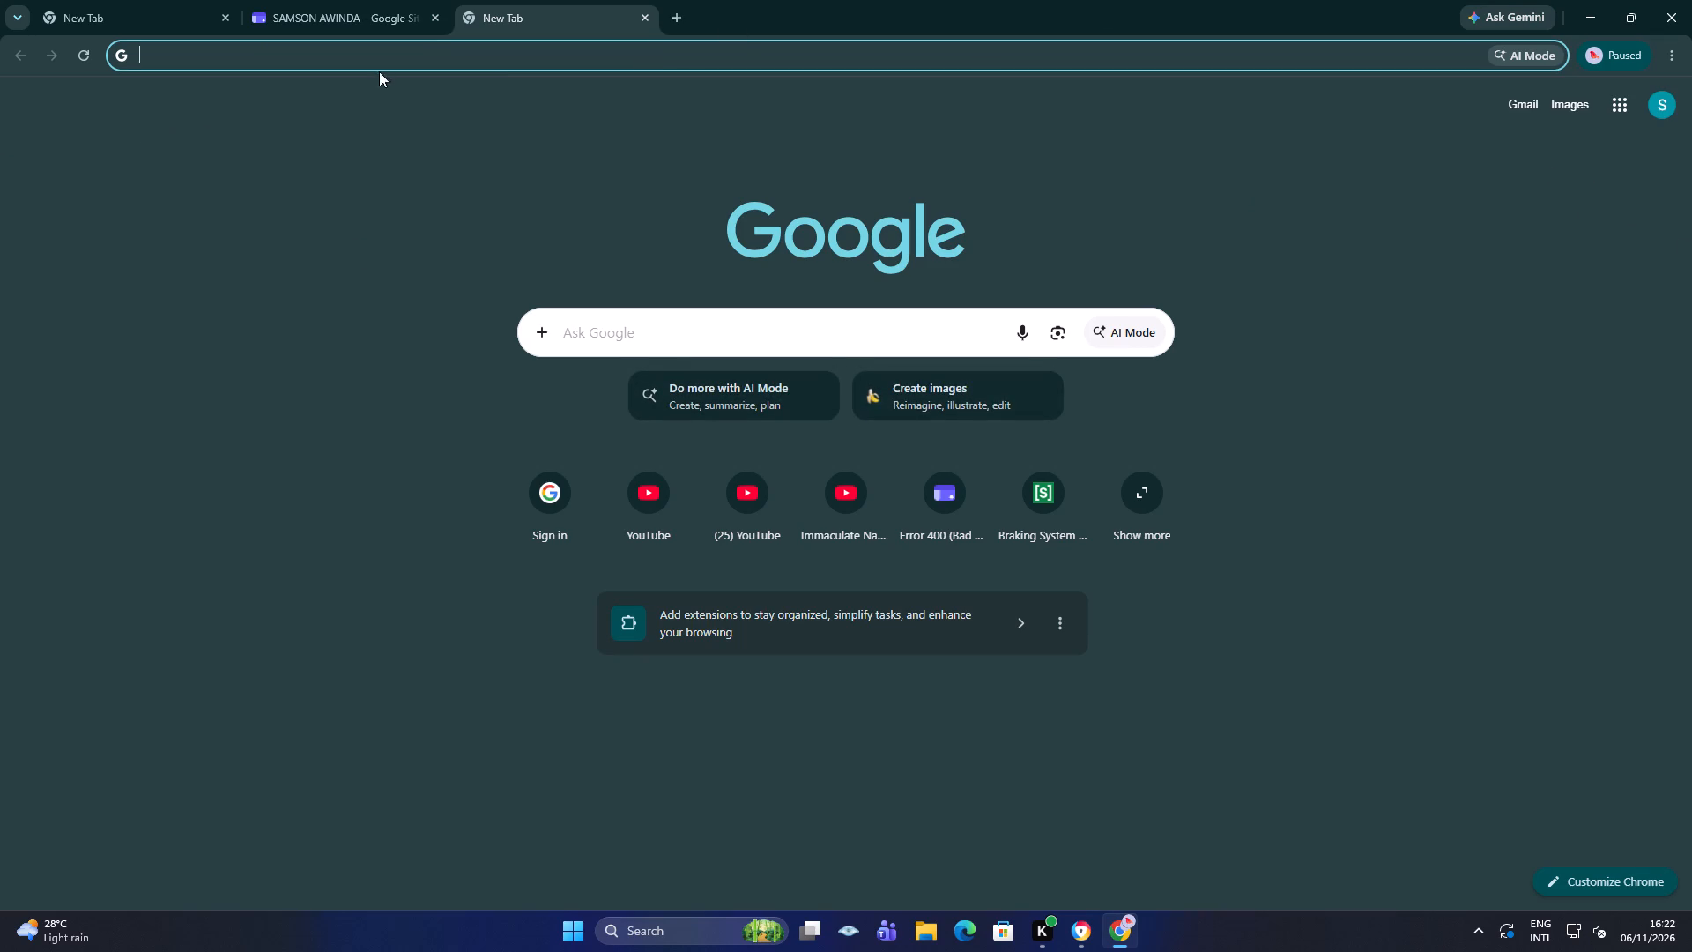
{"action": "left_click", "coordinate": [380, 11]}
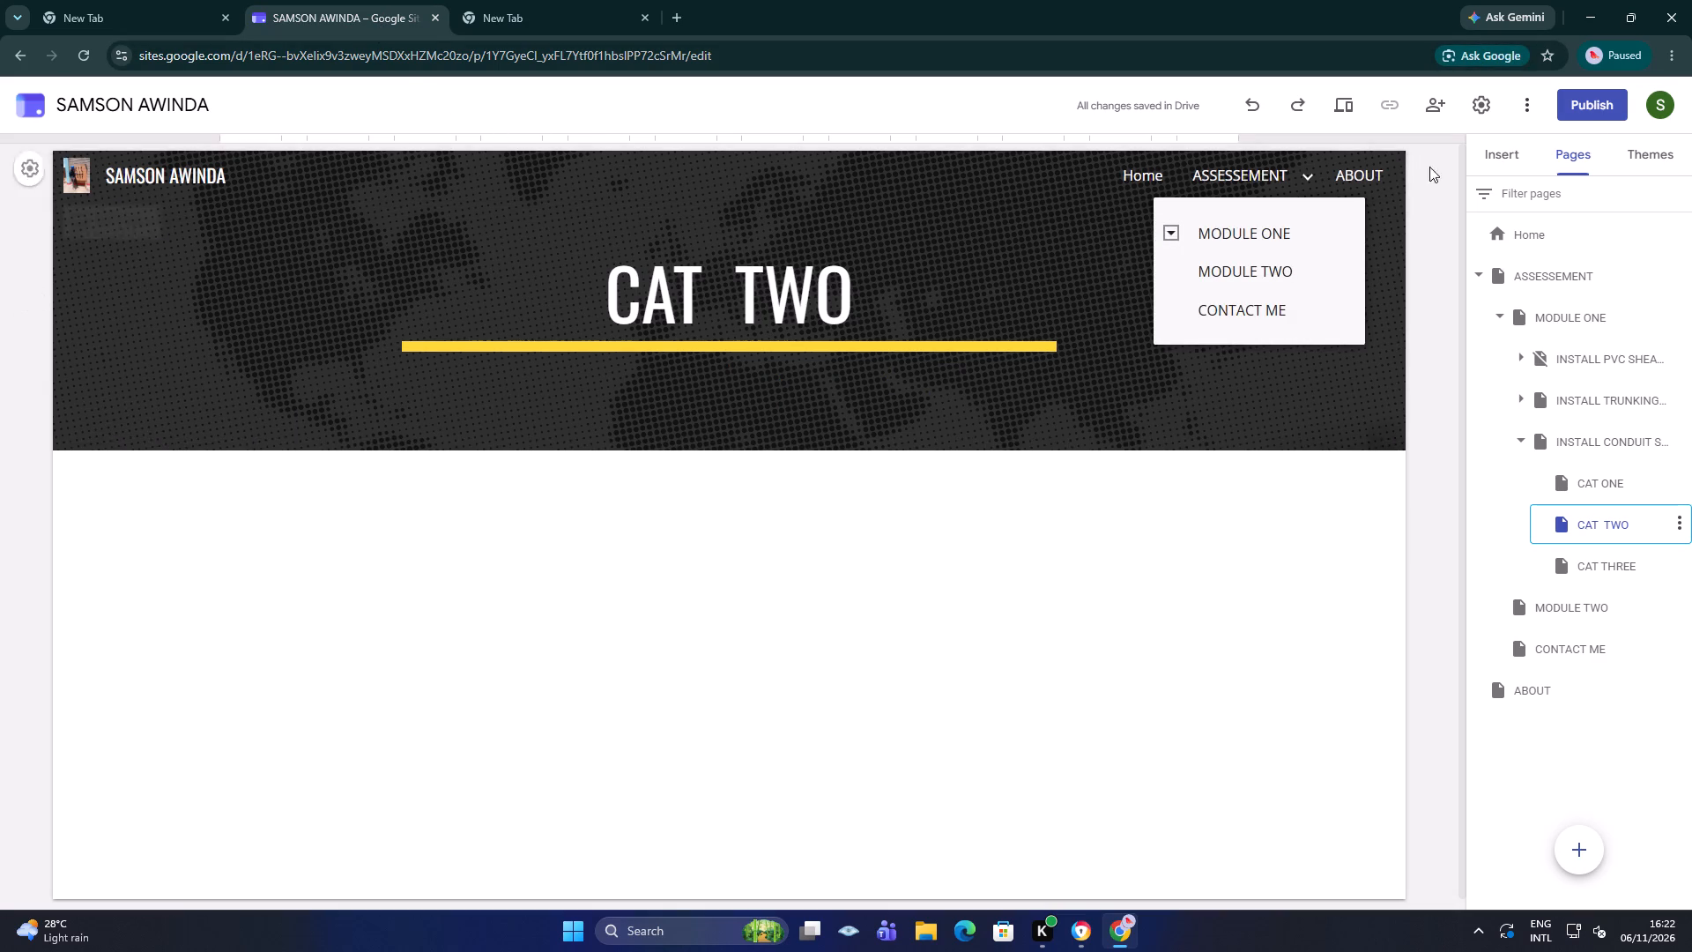
Browse the available photos in My Drive from the CAT TWO page.
{"action": "left_click", "coordinate": [1499, 150]}
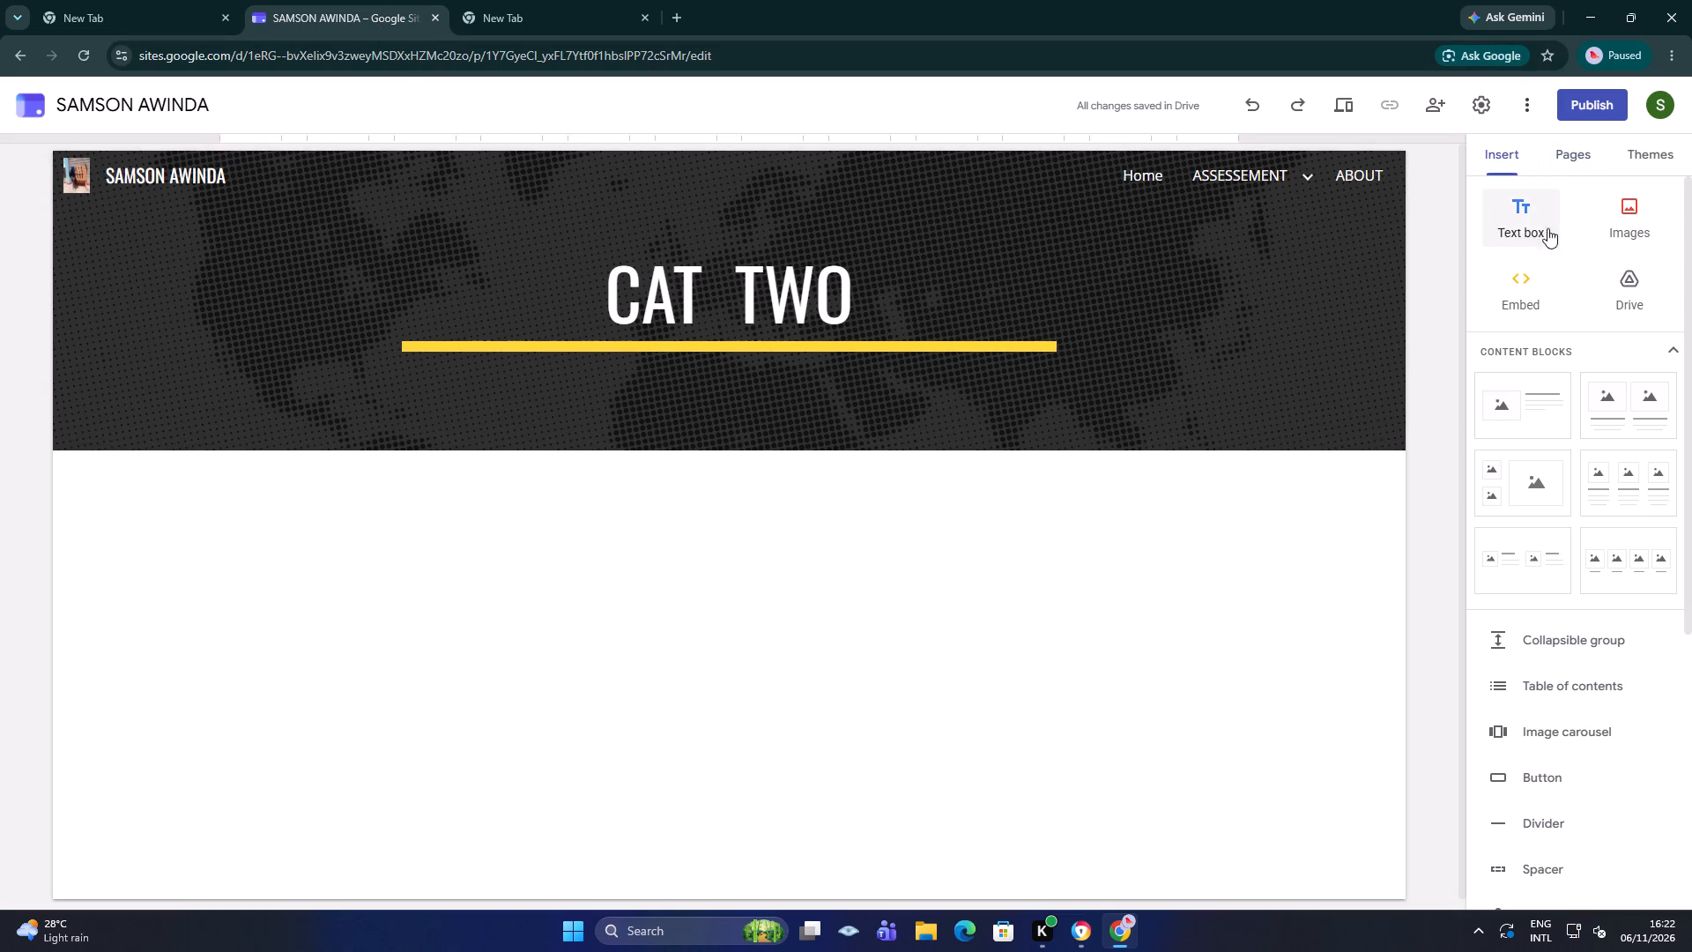
{"action": "left_click", "coordinate": [1629, 294]}
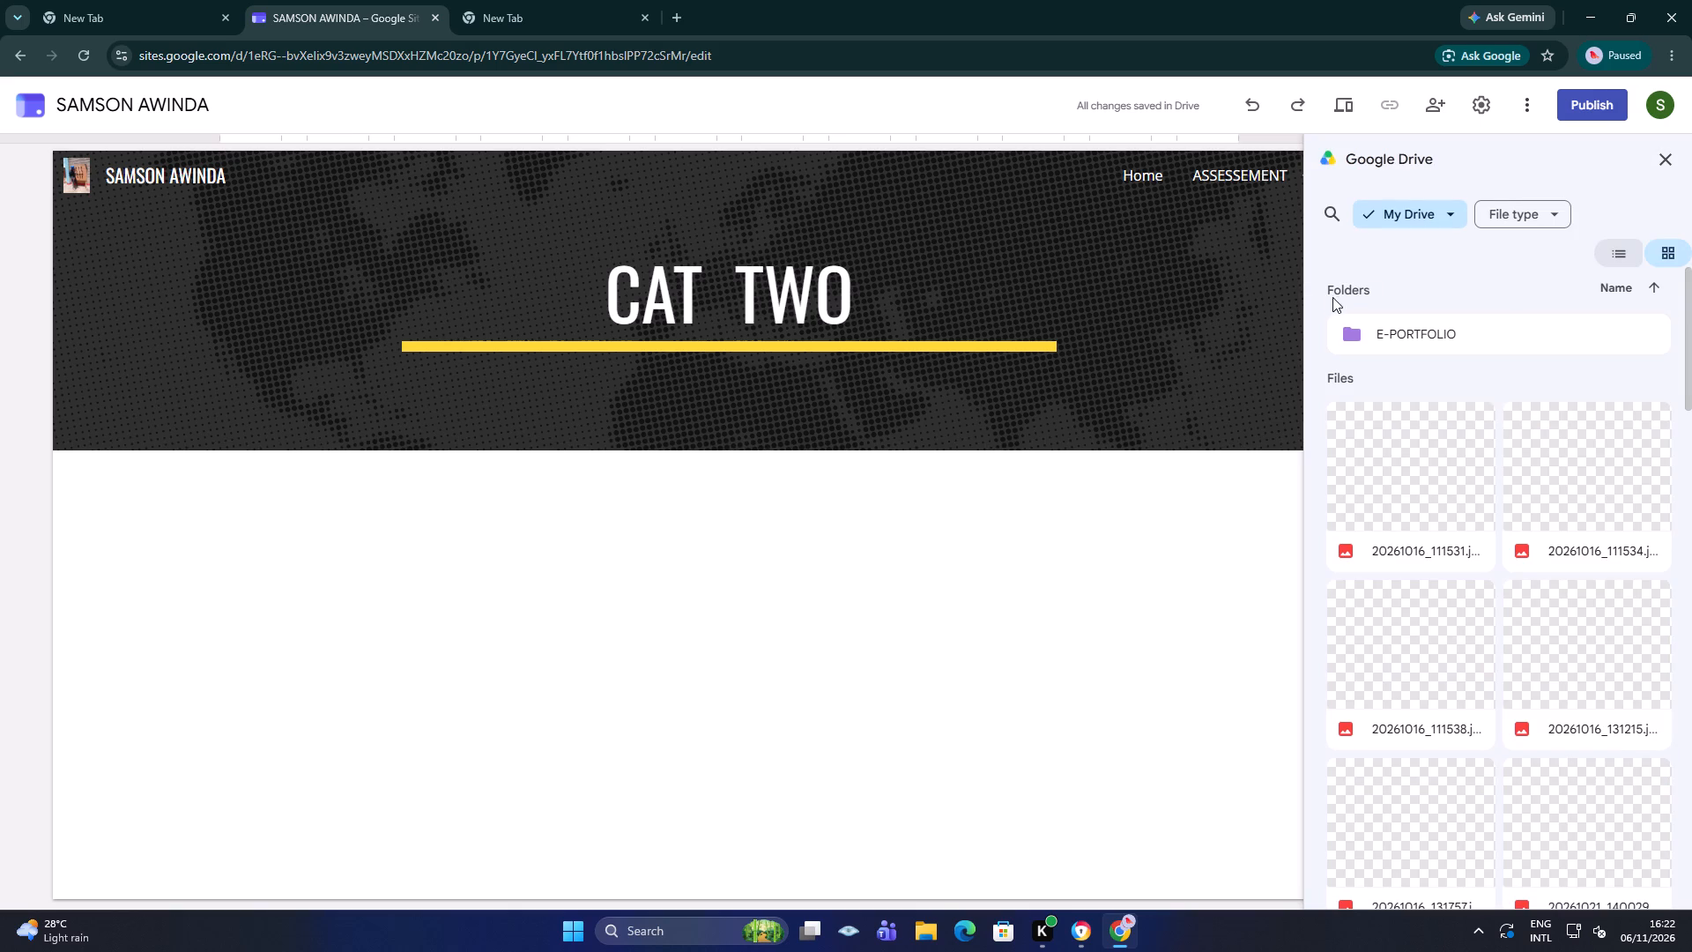
{"action": "scroll", "coordinate": [1446, 408], "scroll_direction": "down", "scroll_amount": 2}
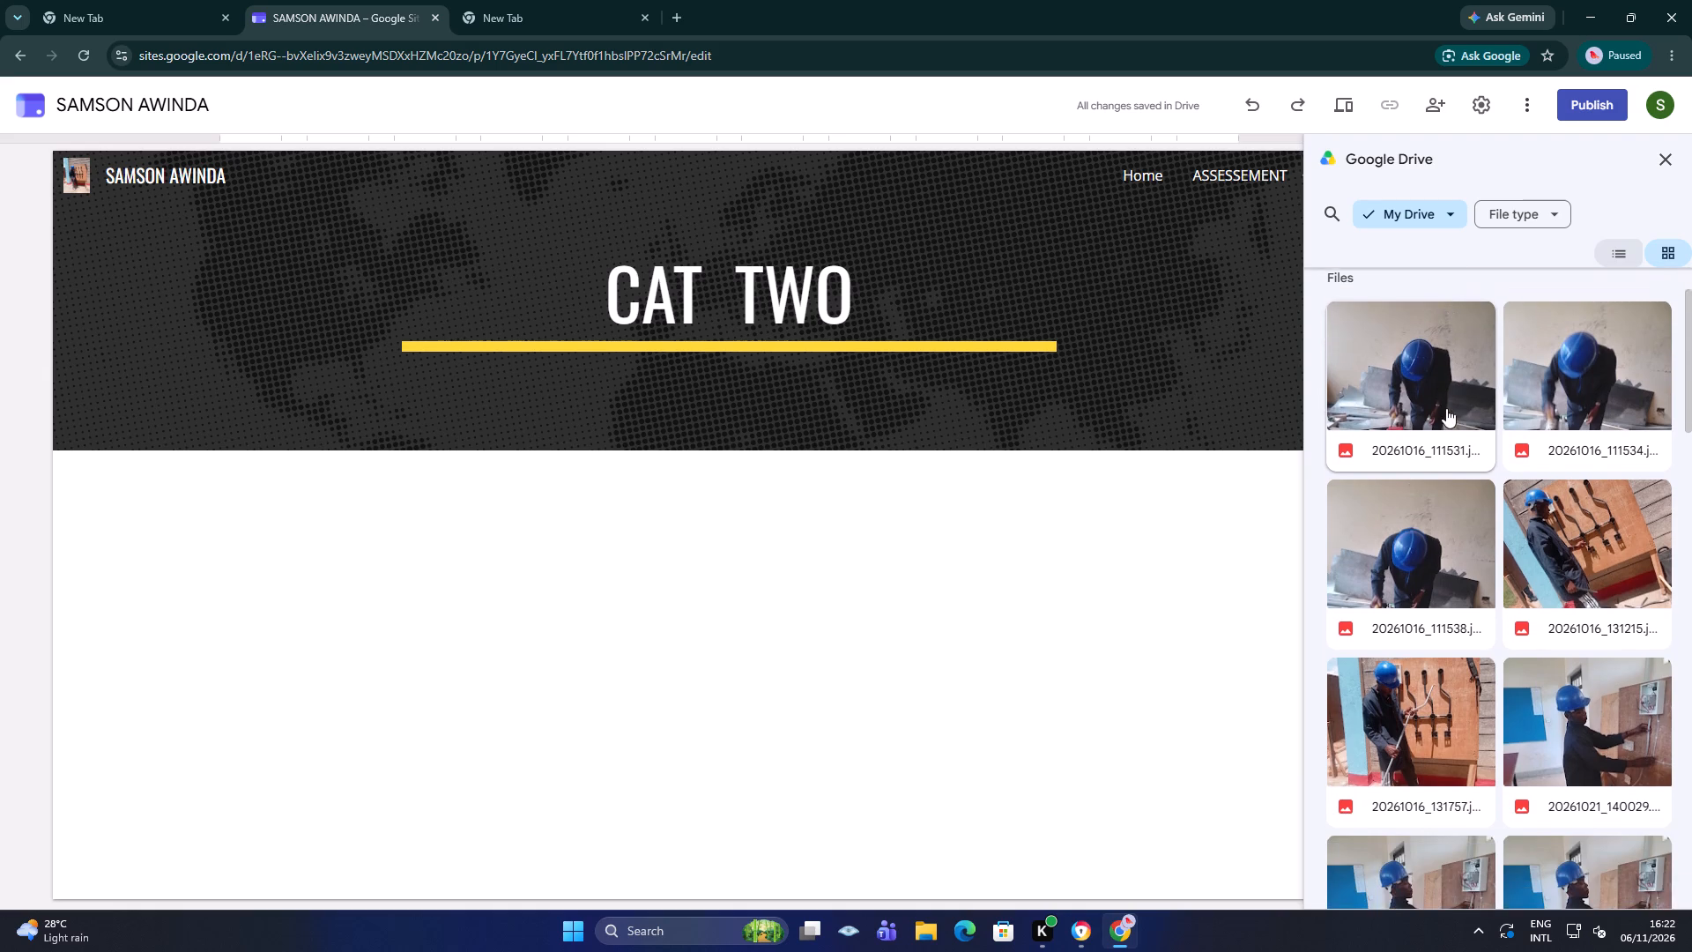
{"action": "scroll", "coordinate": [1446, 408], "scroll_direction": "down", "scroll_amount": 2}
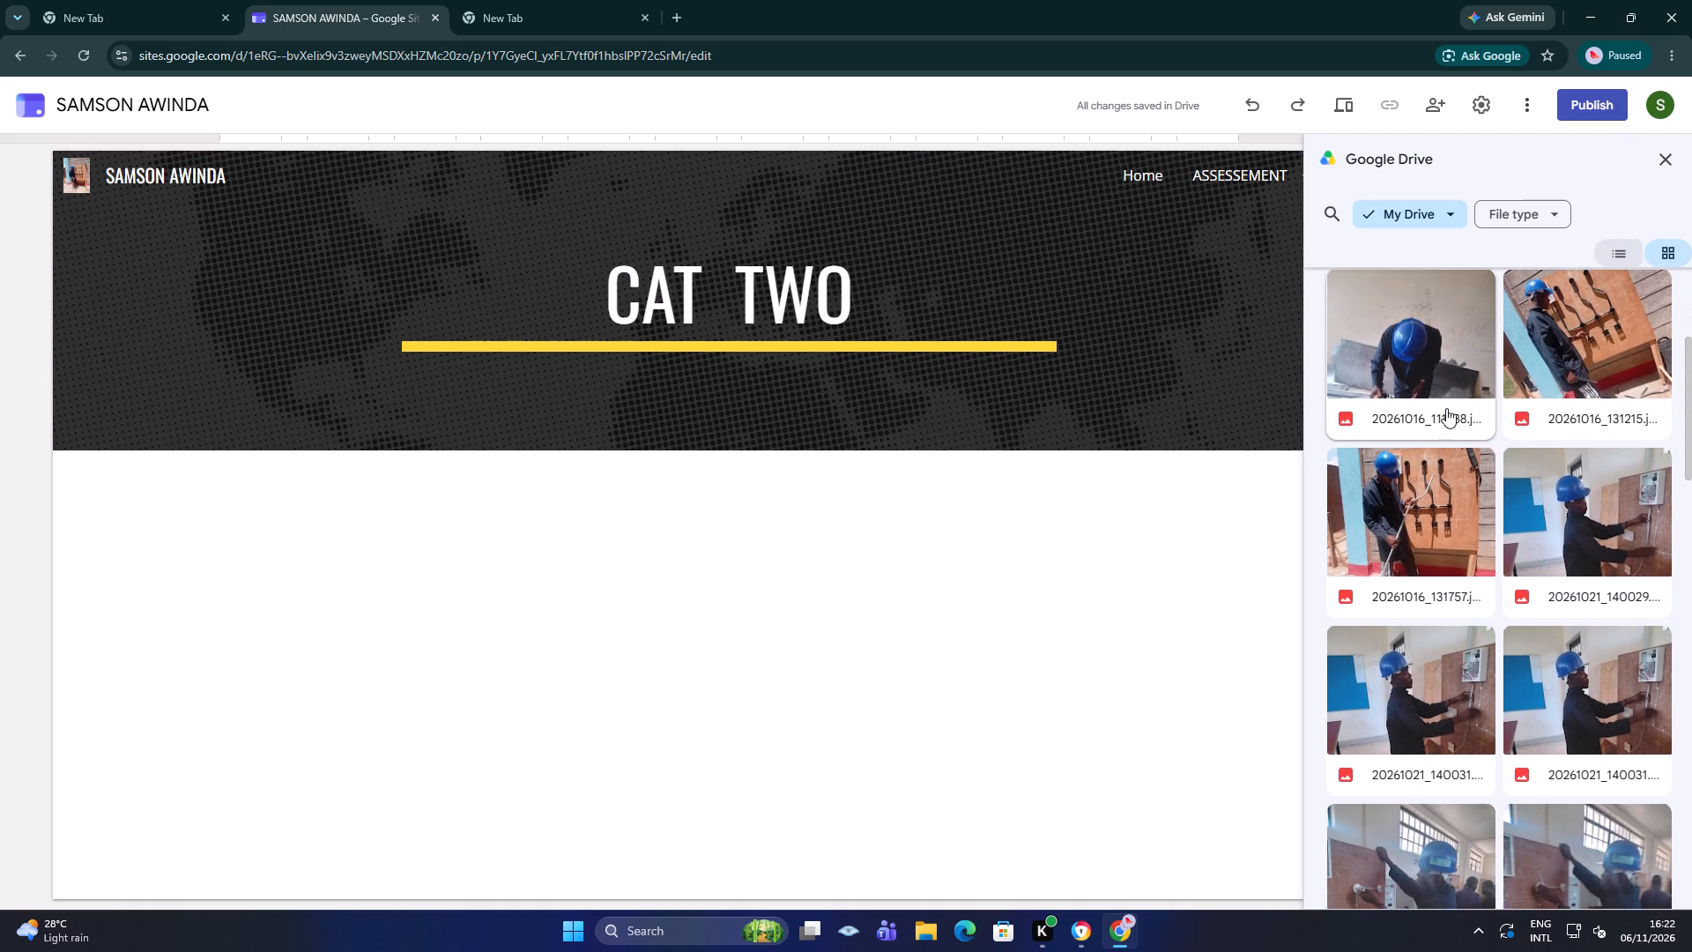
{"action": "scroll", "coordinate": [1447, 405], "scroll_direction": "up", "scroll_amount": 1}
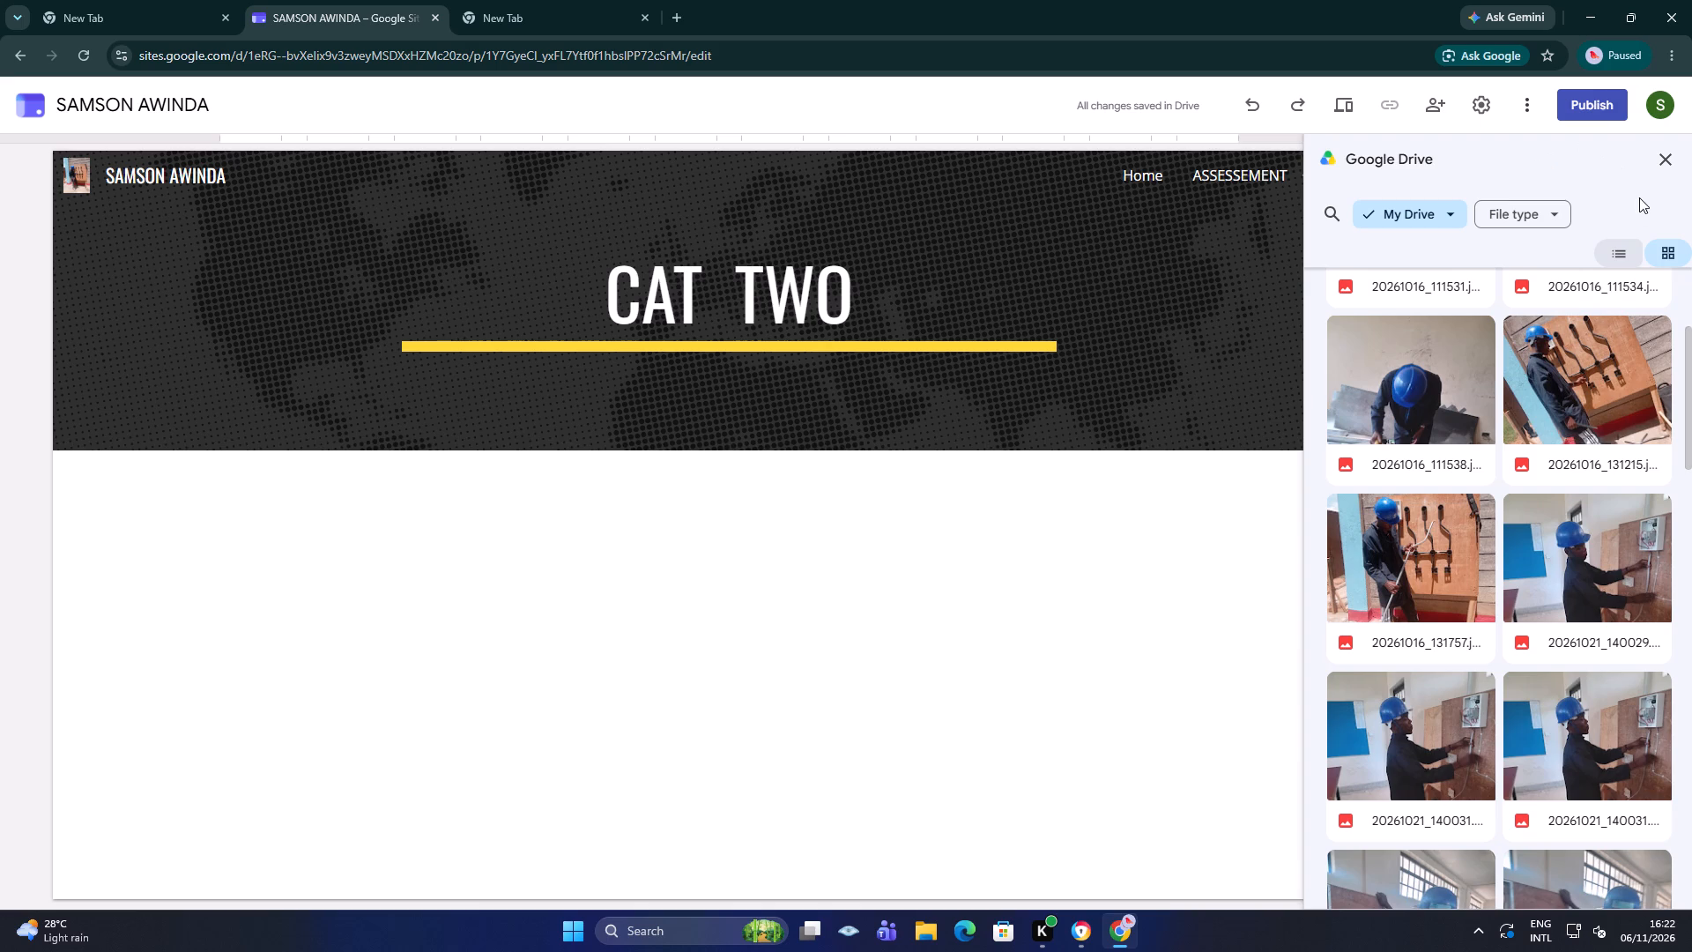
{"action": "left_click", "coordinate": [1664, 166]}
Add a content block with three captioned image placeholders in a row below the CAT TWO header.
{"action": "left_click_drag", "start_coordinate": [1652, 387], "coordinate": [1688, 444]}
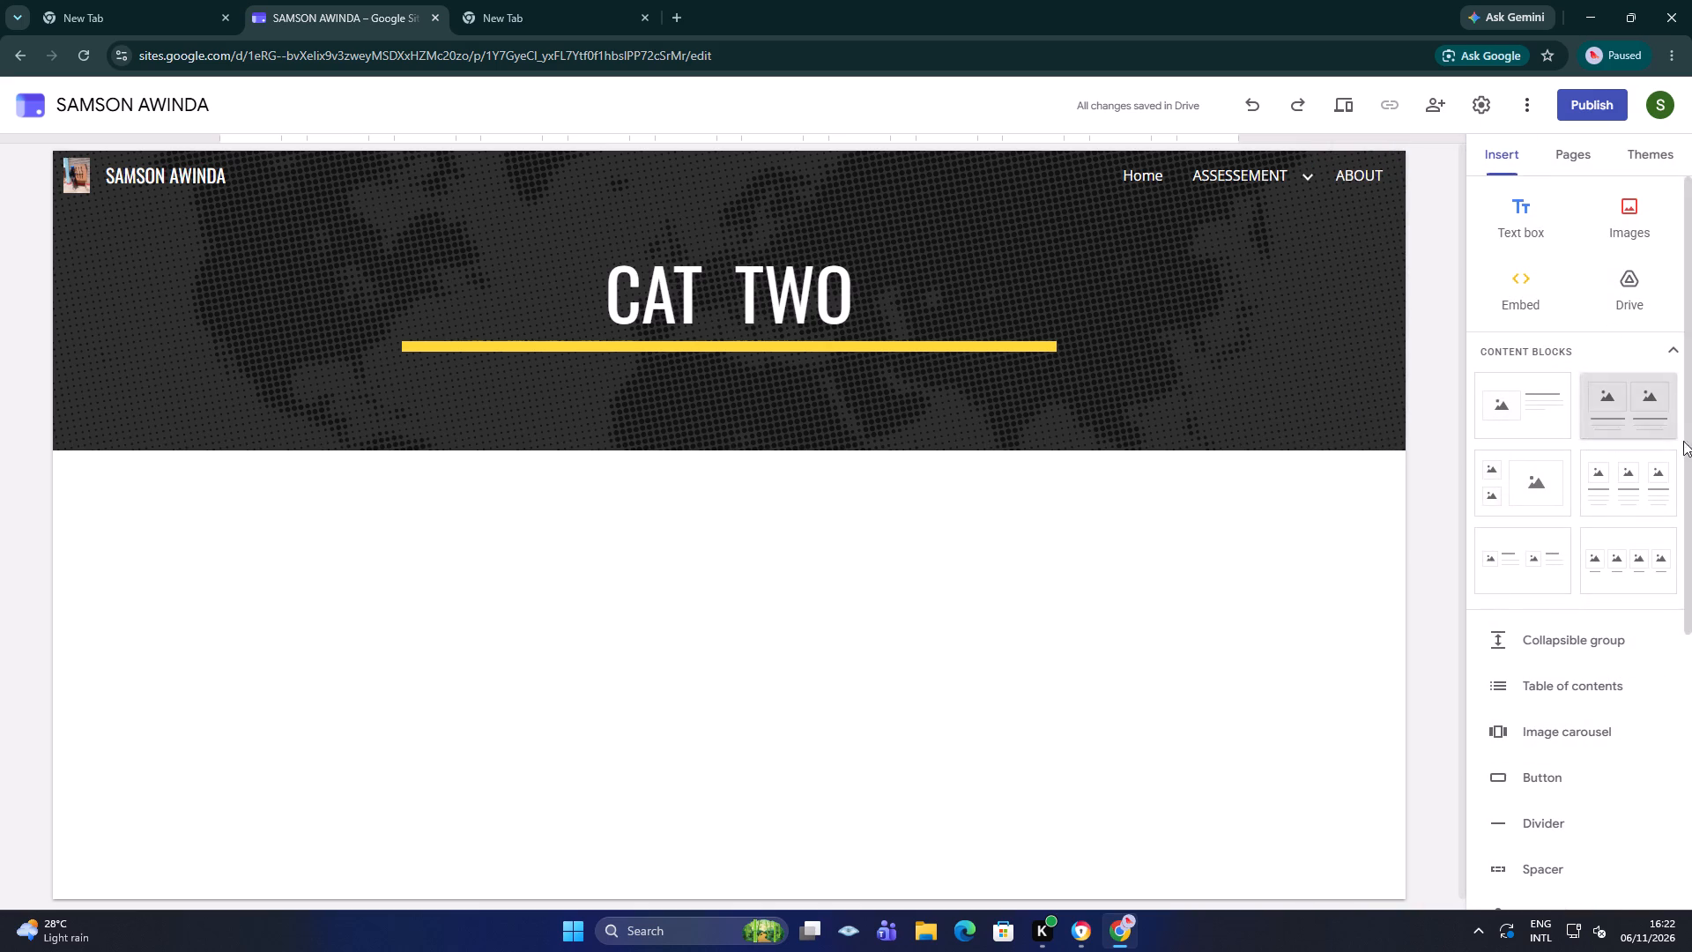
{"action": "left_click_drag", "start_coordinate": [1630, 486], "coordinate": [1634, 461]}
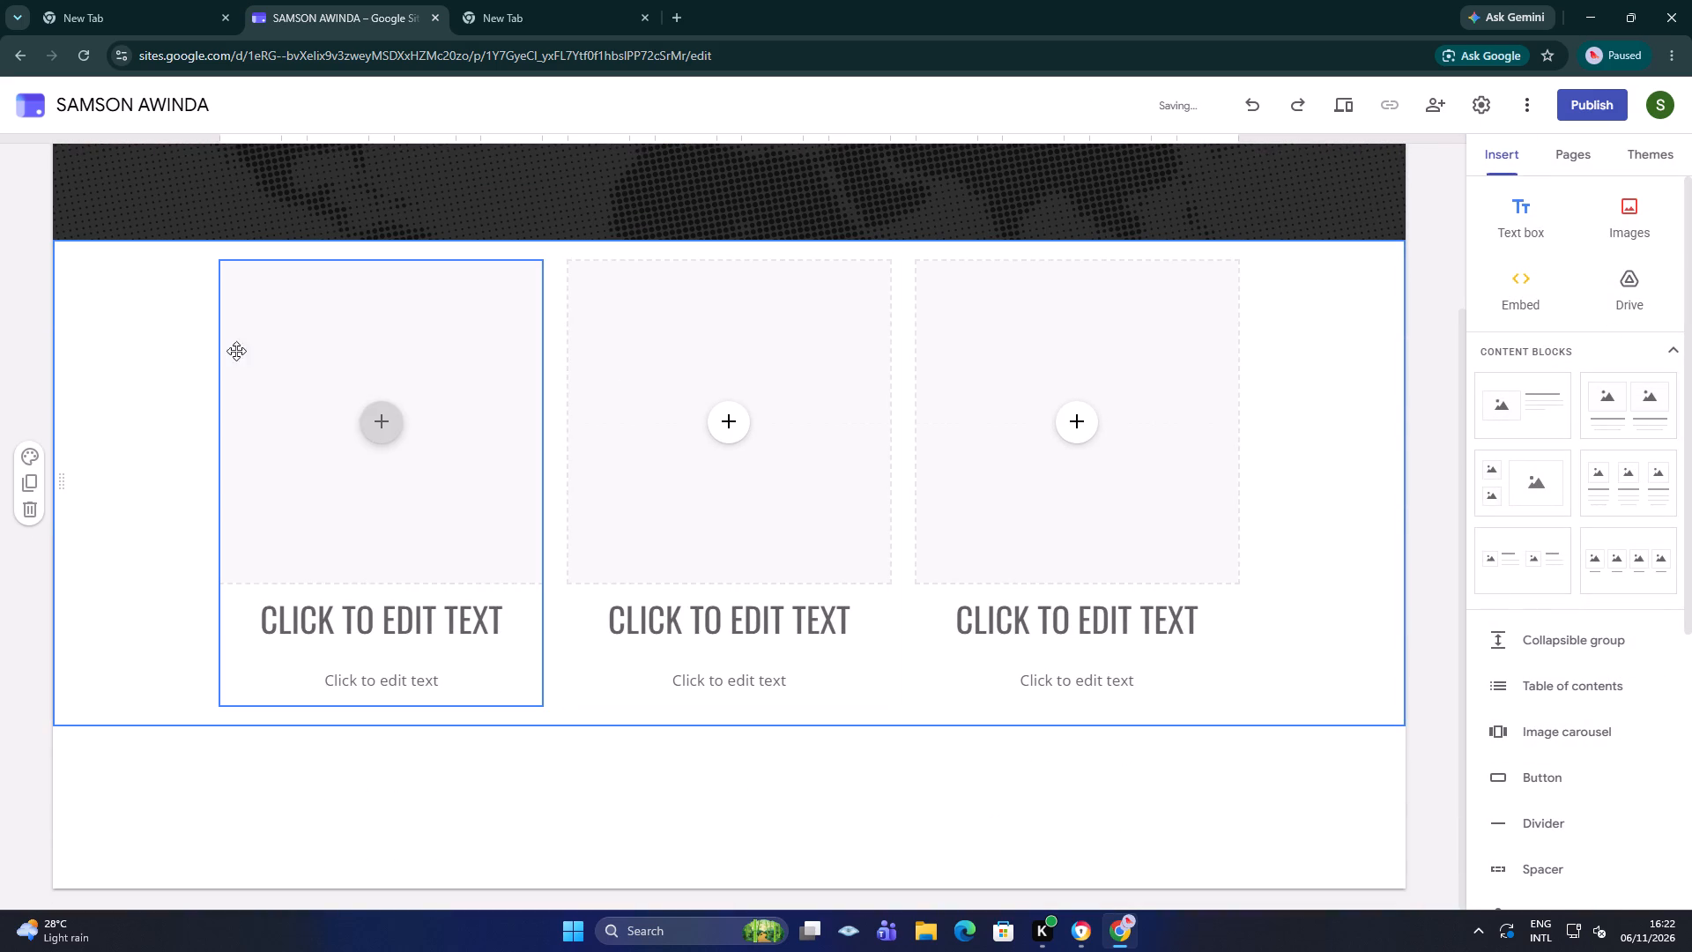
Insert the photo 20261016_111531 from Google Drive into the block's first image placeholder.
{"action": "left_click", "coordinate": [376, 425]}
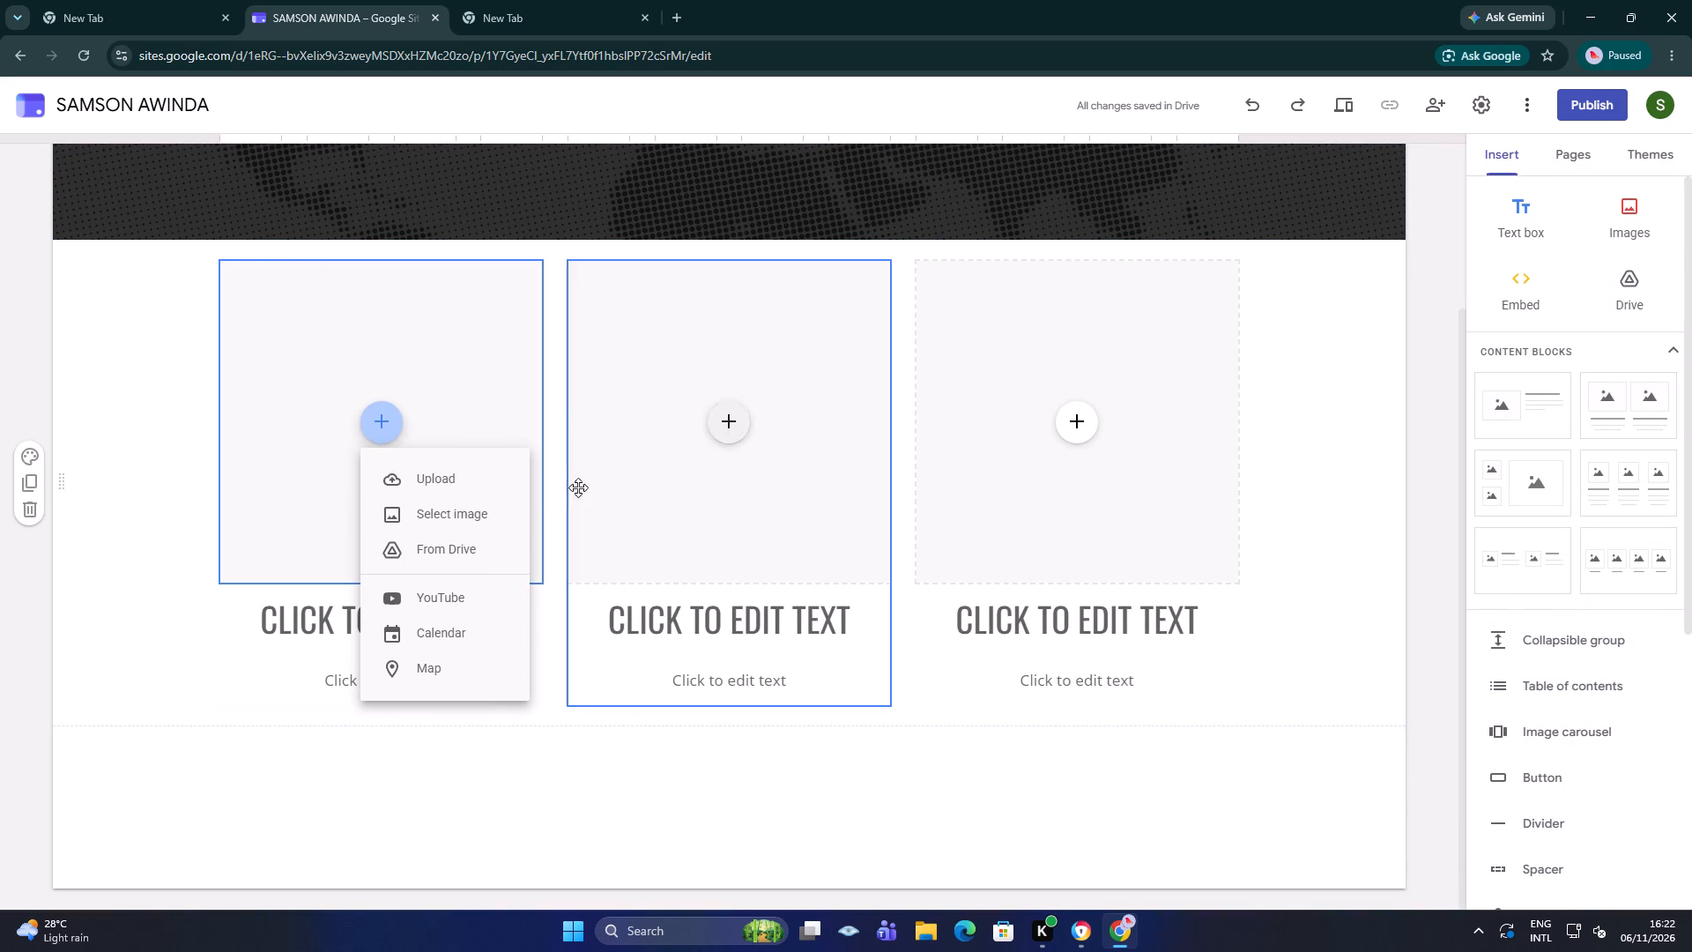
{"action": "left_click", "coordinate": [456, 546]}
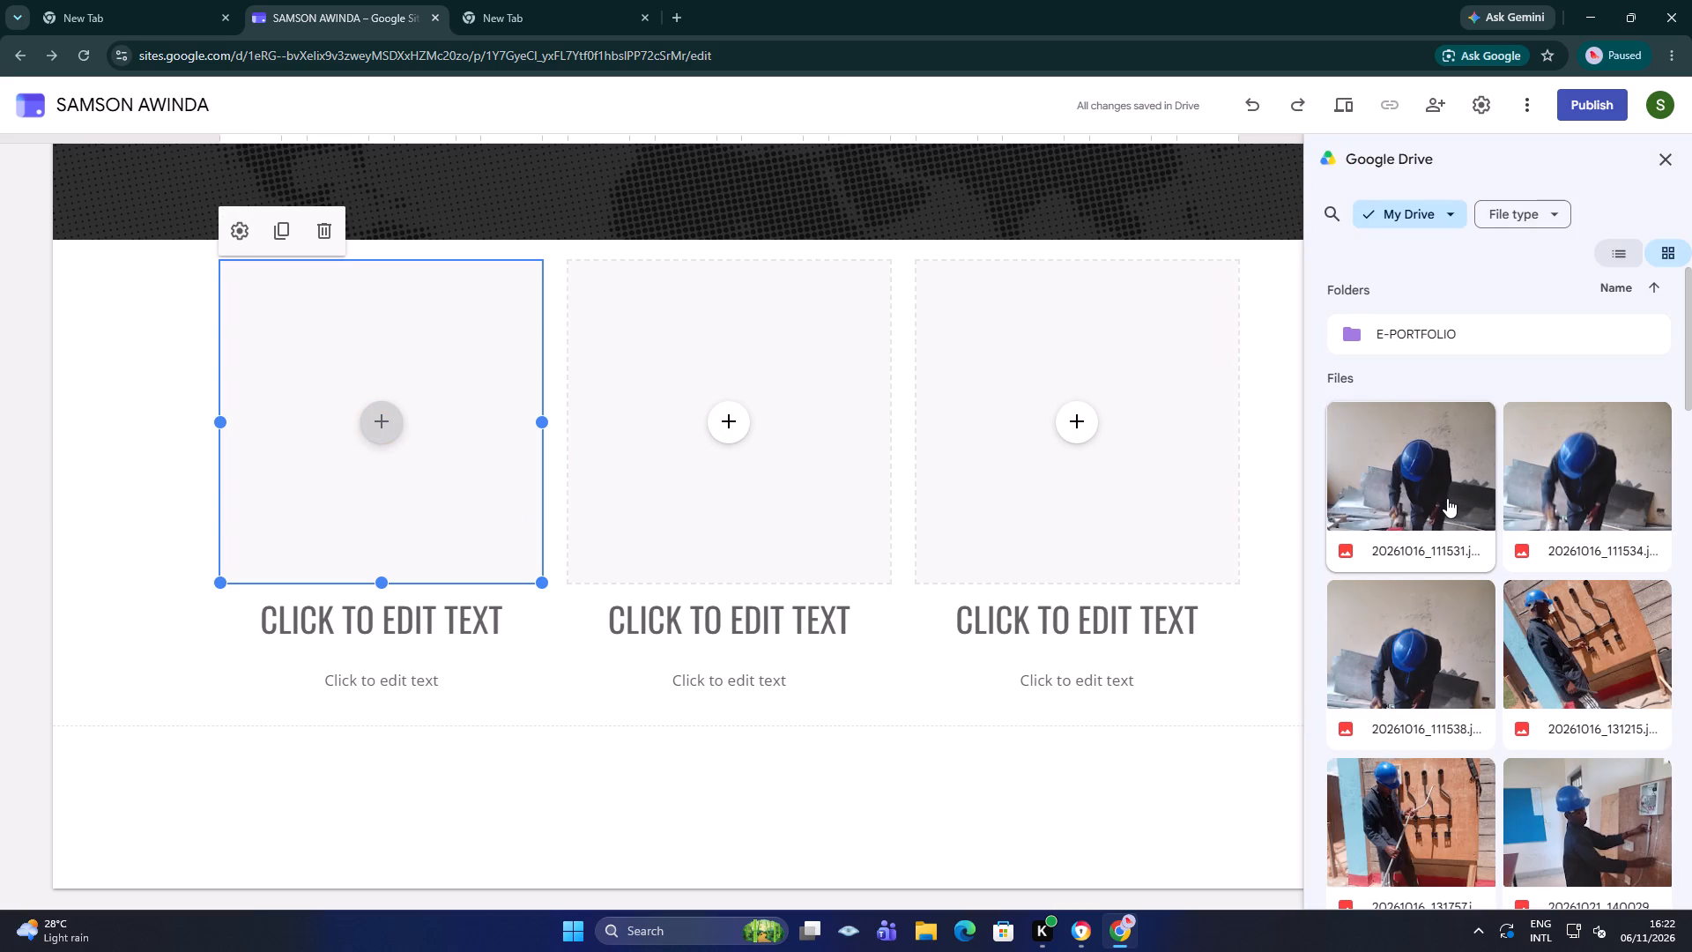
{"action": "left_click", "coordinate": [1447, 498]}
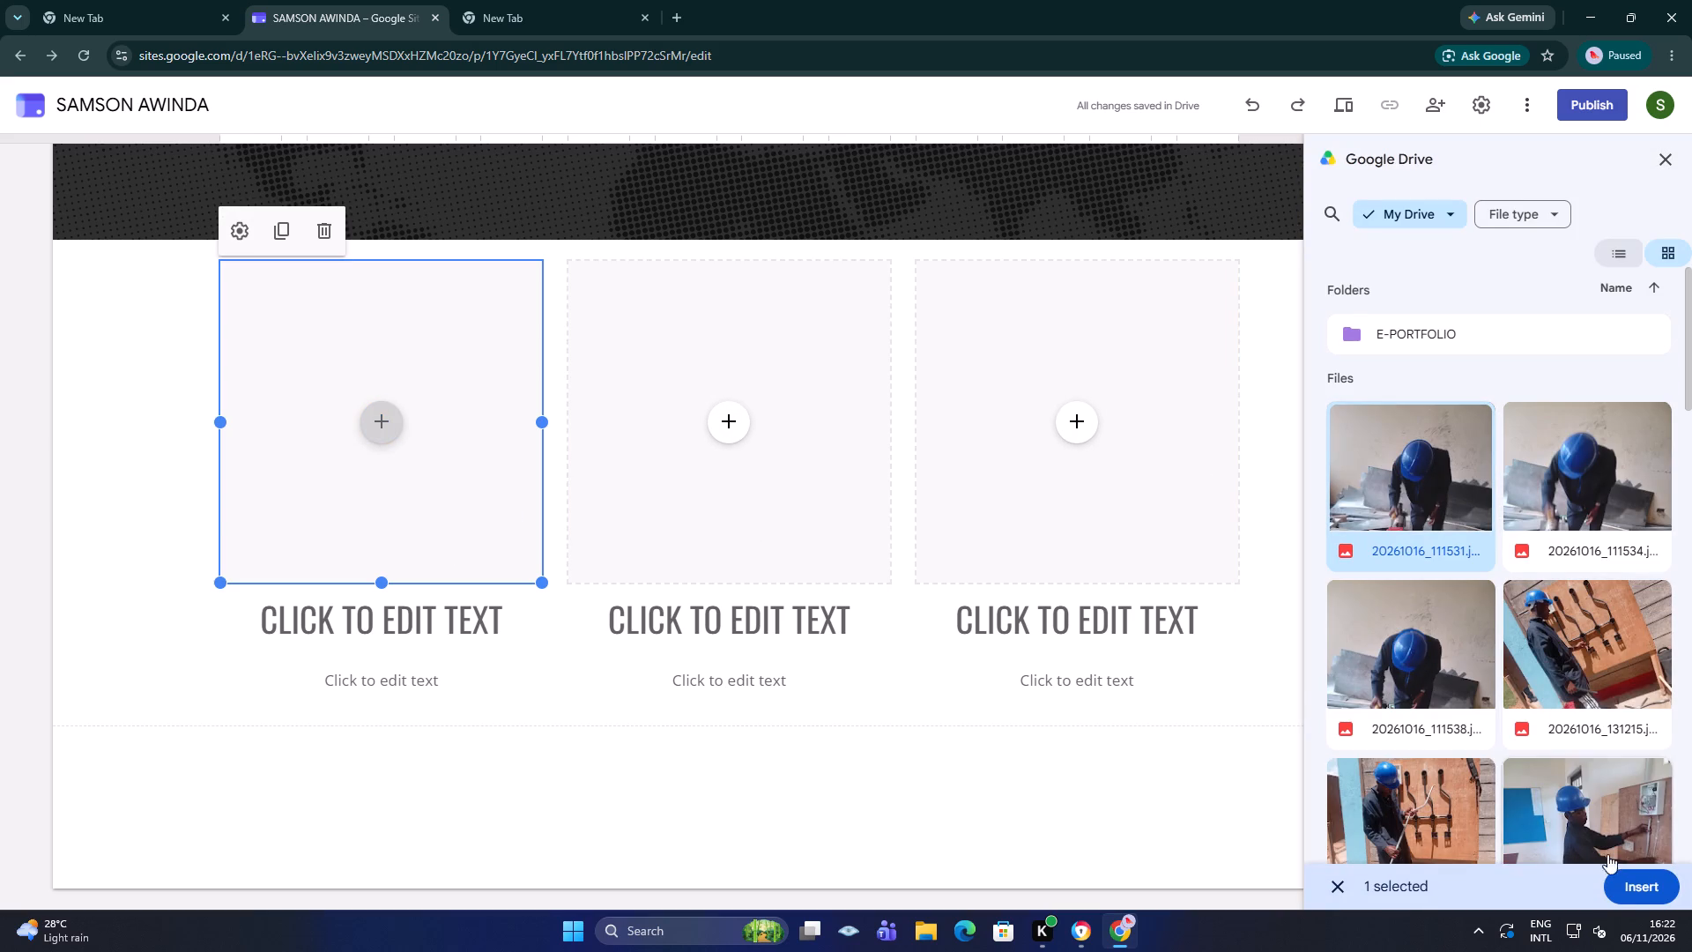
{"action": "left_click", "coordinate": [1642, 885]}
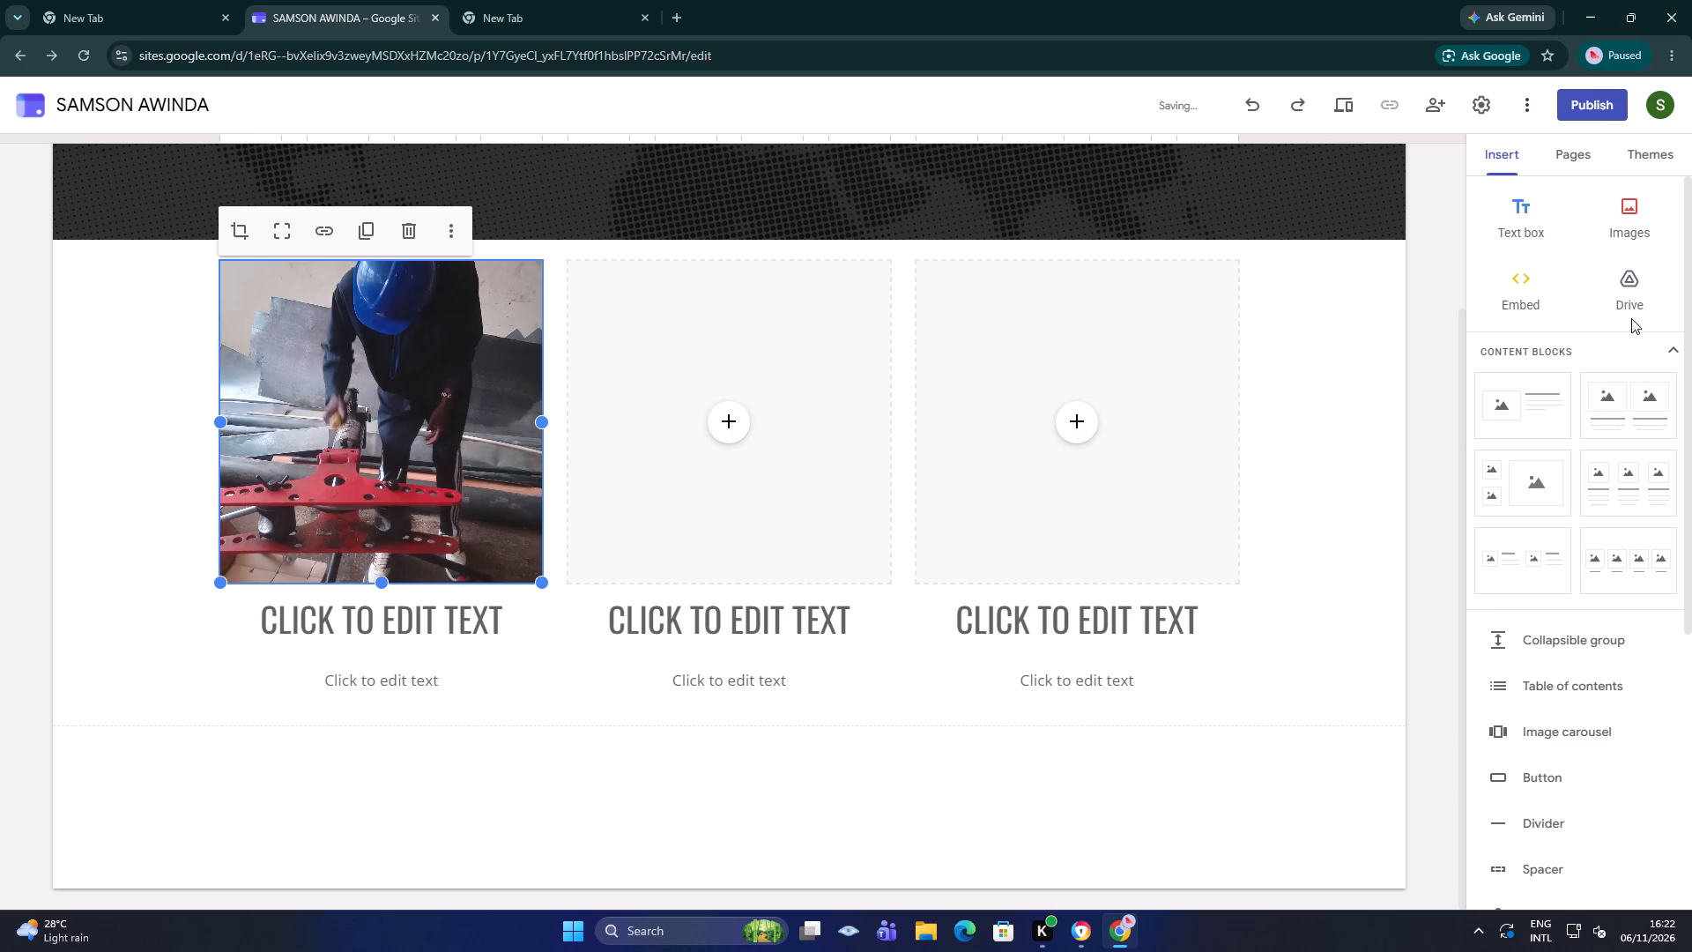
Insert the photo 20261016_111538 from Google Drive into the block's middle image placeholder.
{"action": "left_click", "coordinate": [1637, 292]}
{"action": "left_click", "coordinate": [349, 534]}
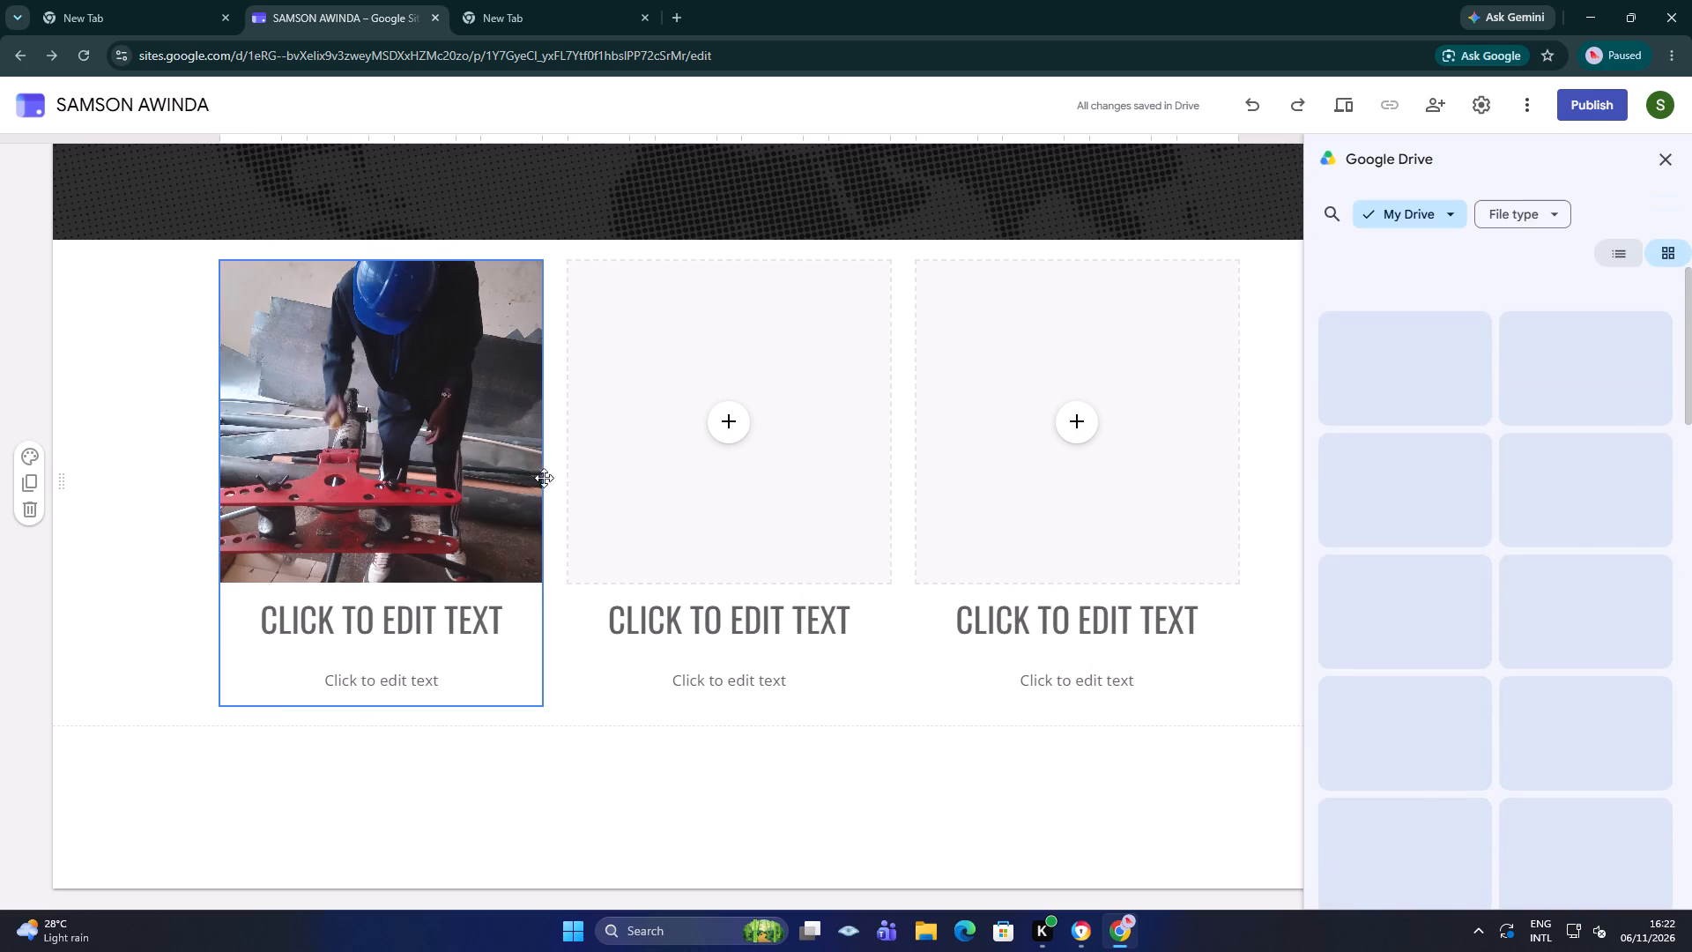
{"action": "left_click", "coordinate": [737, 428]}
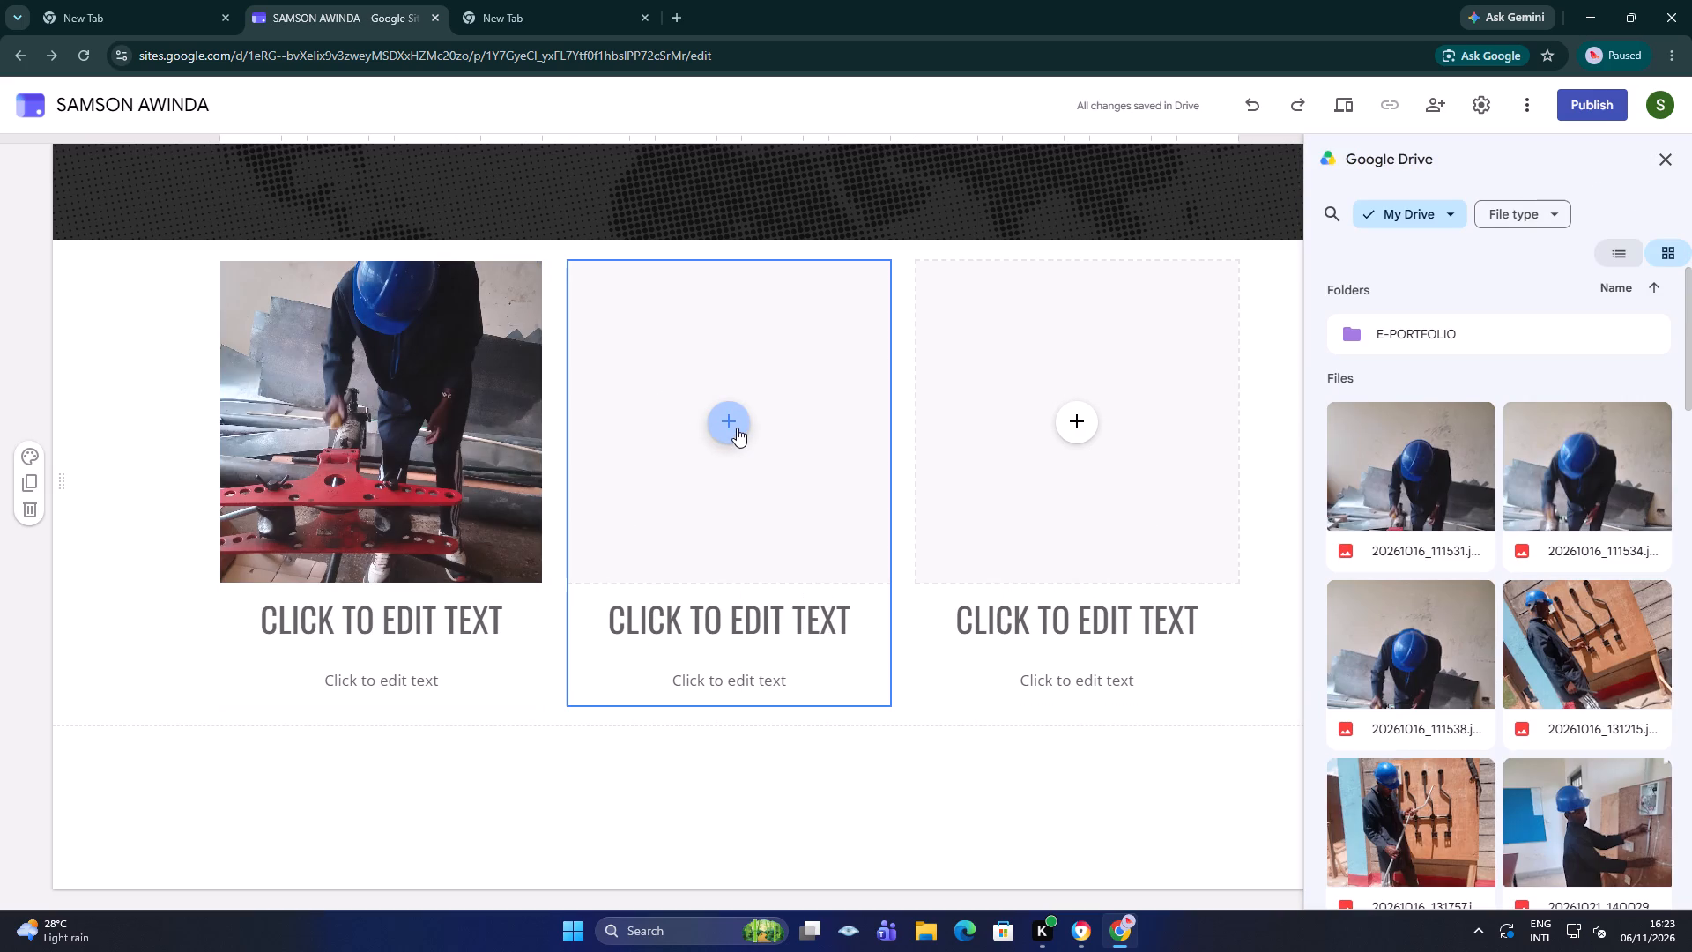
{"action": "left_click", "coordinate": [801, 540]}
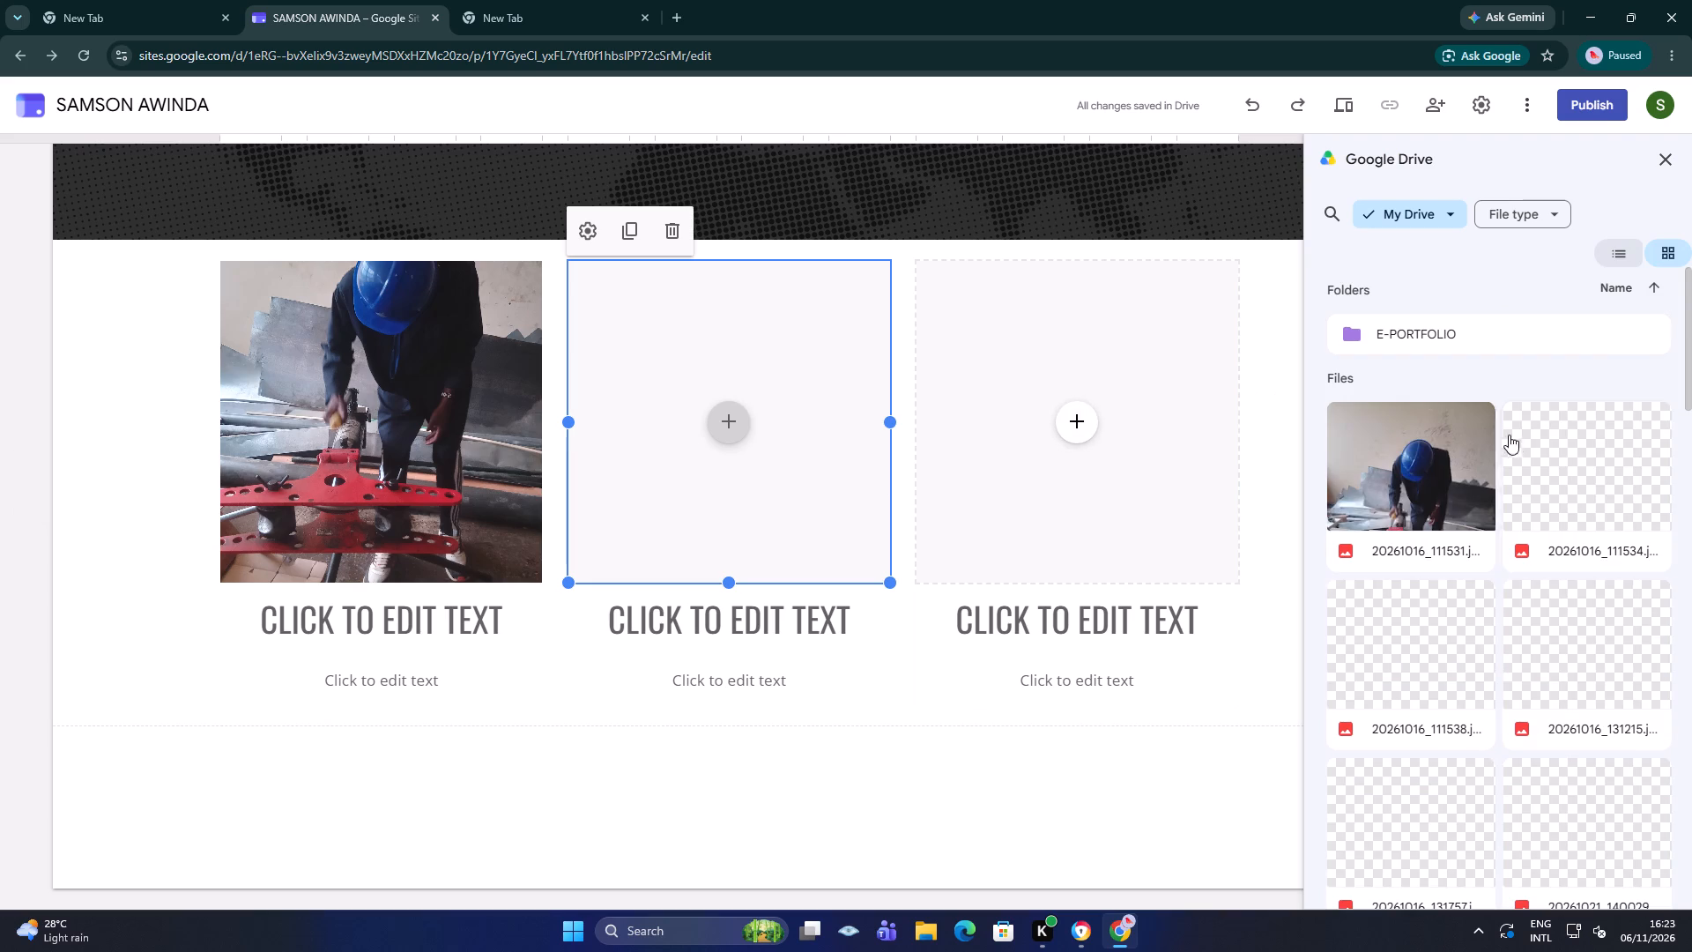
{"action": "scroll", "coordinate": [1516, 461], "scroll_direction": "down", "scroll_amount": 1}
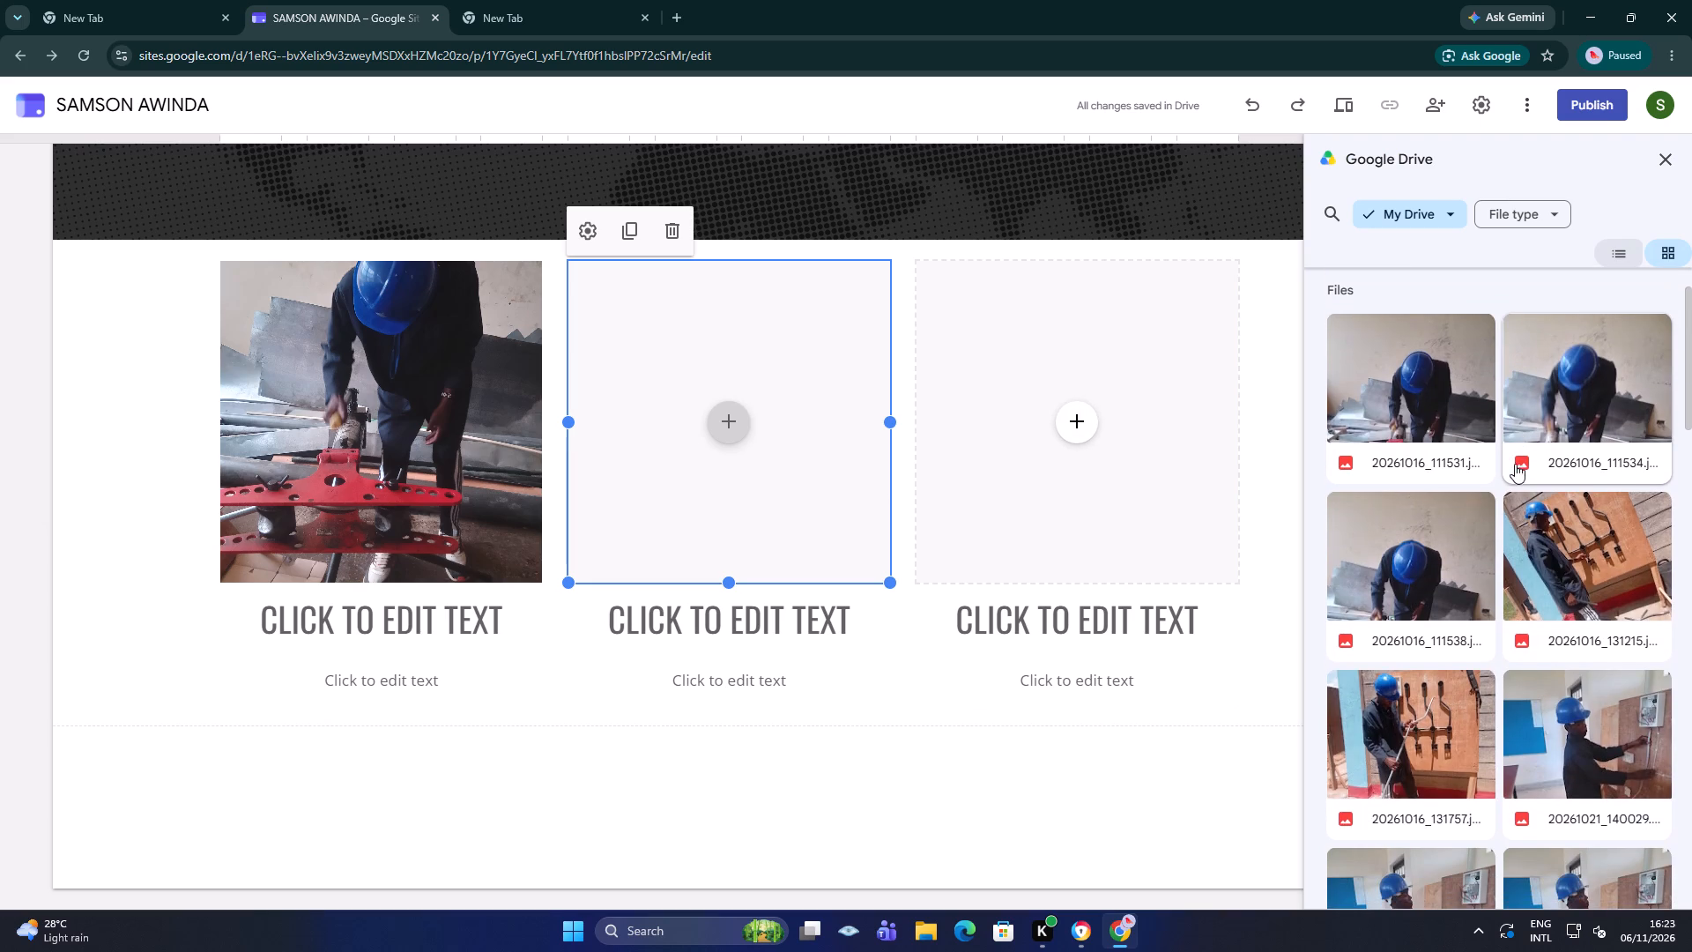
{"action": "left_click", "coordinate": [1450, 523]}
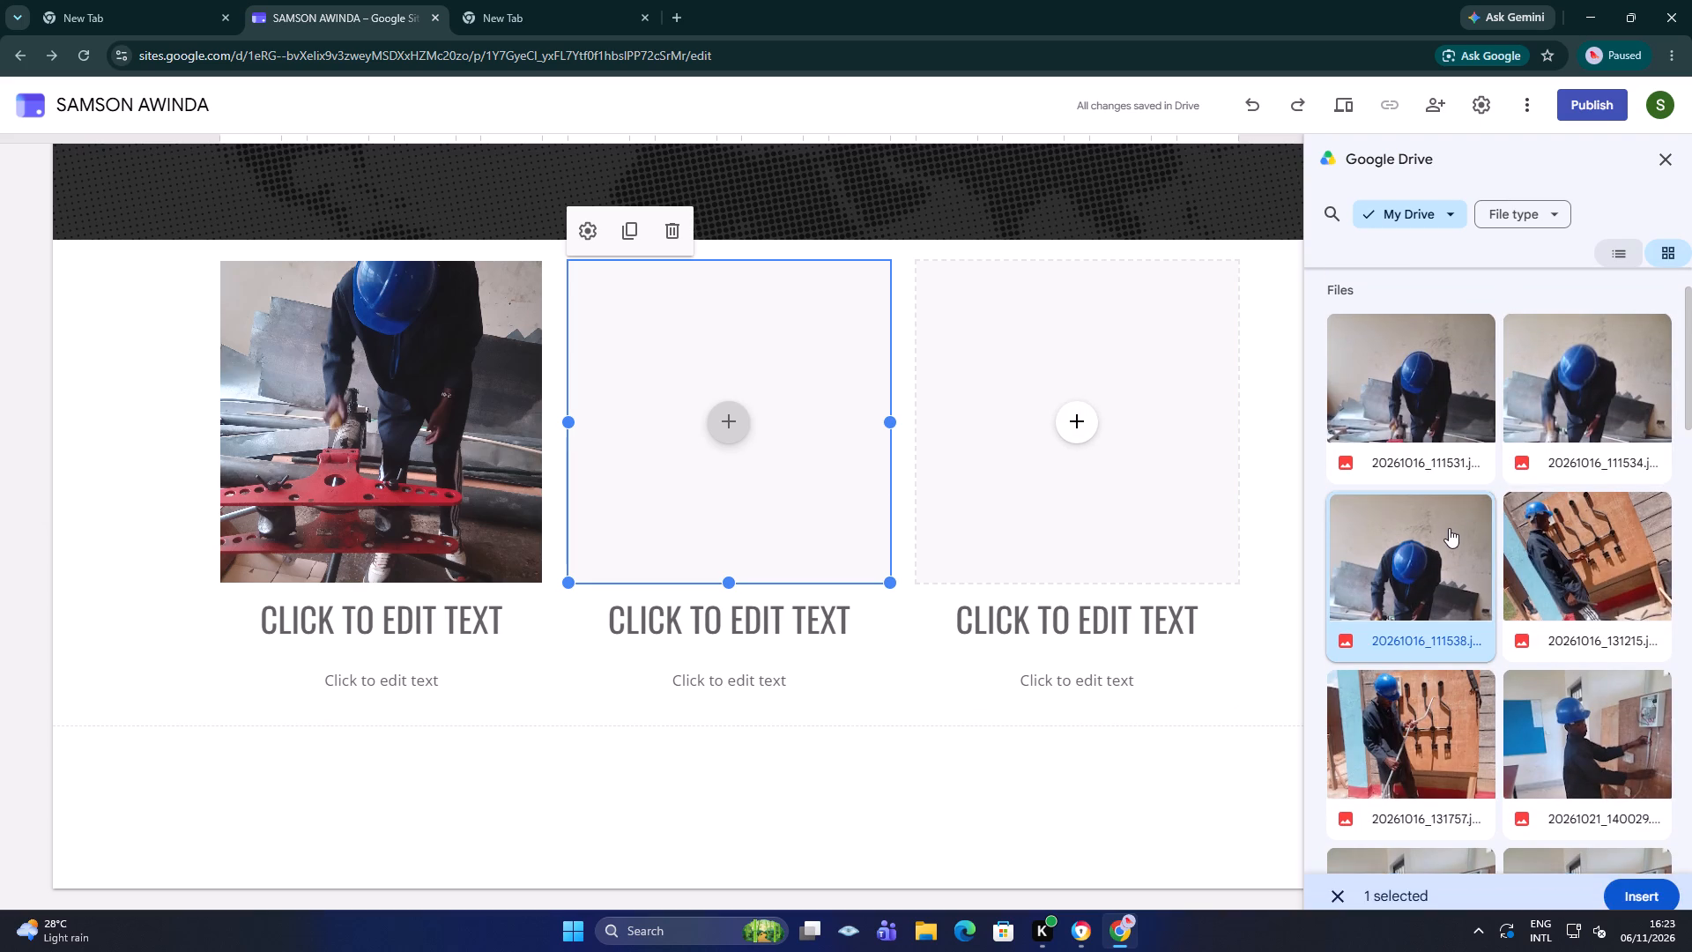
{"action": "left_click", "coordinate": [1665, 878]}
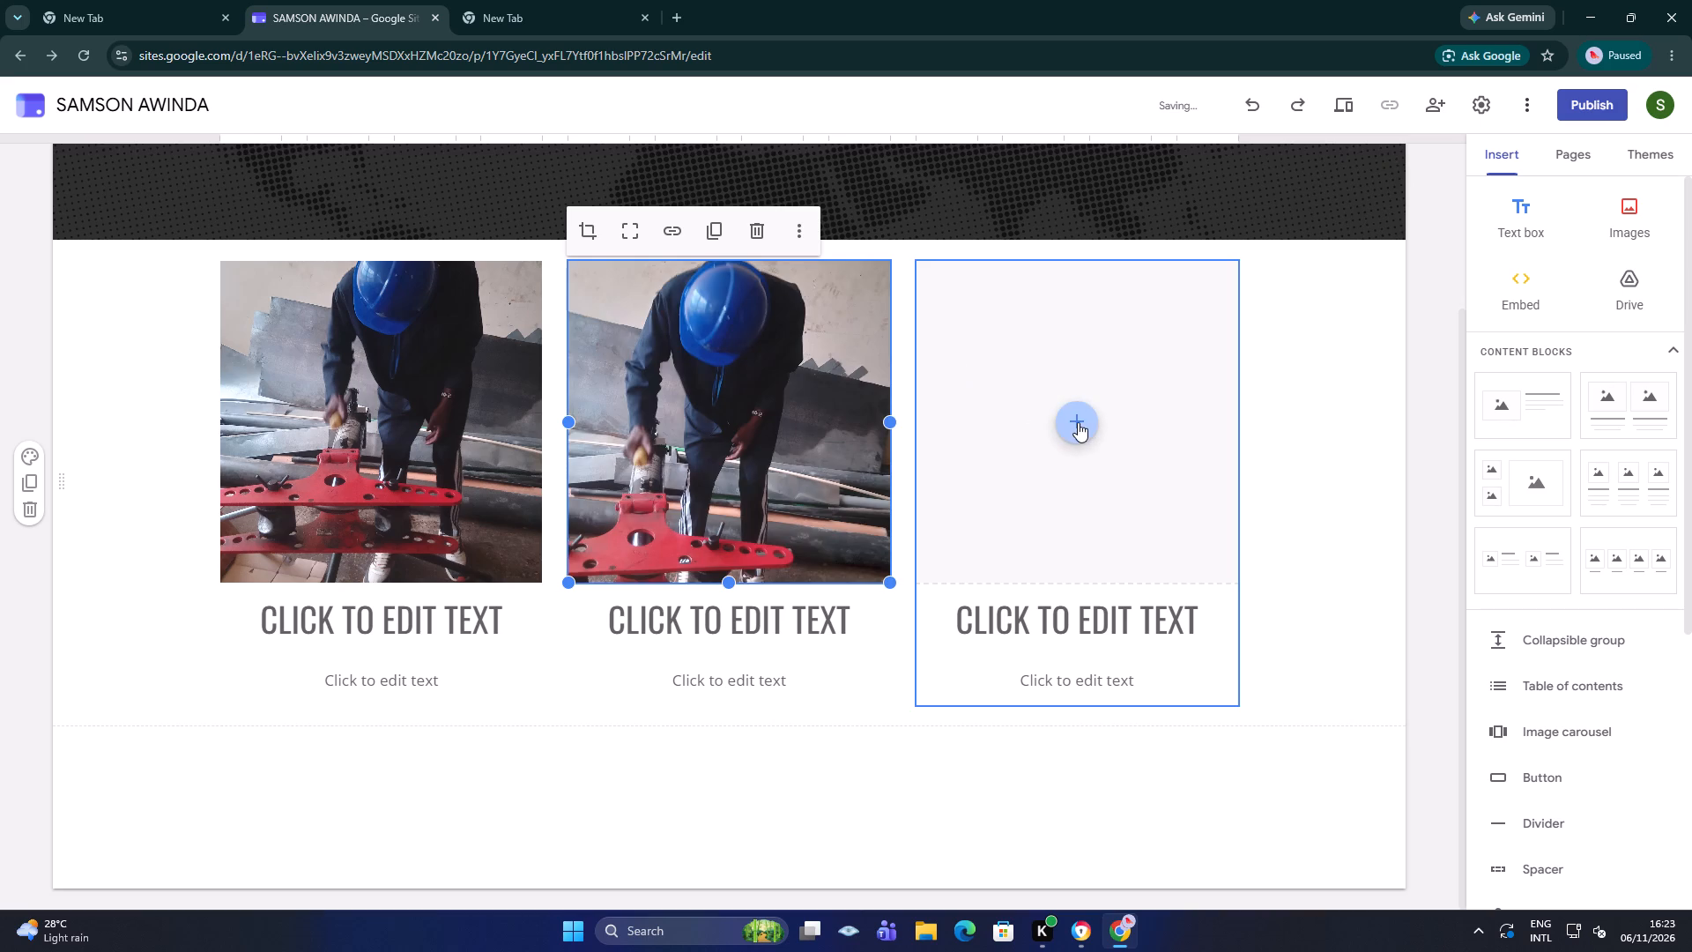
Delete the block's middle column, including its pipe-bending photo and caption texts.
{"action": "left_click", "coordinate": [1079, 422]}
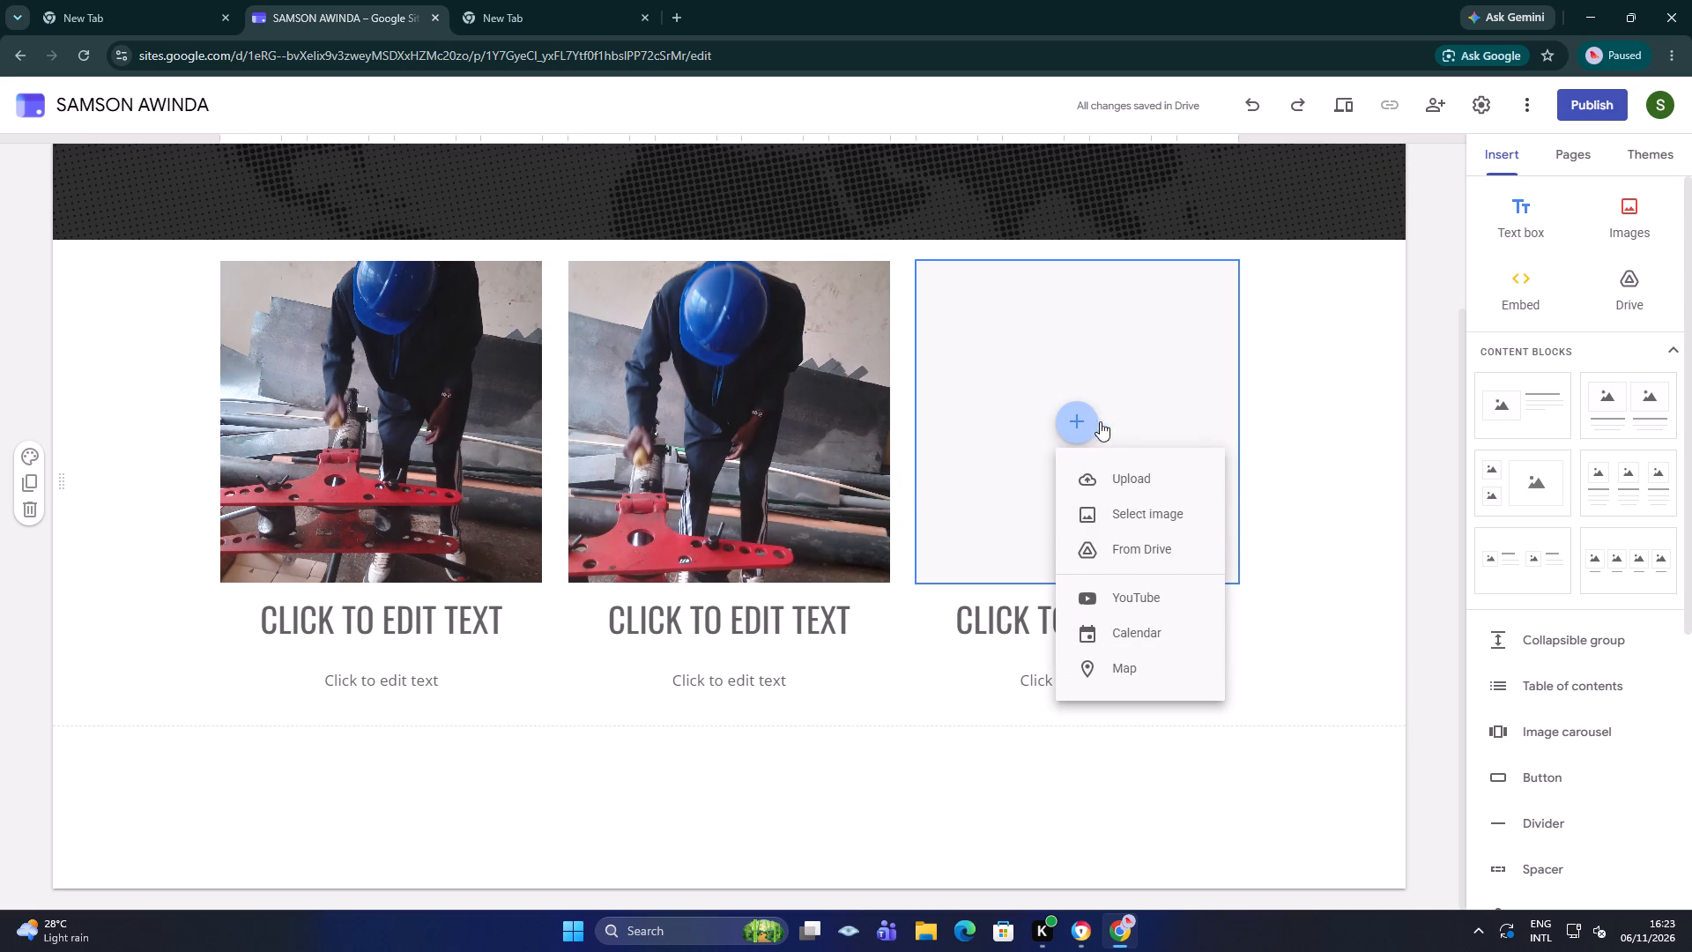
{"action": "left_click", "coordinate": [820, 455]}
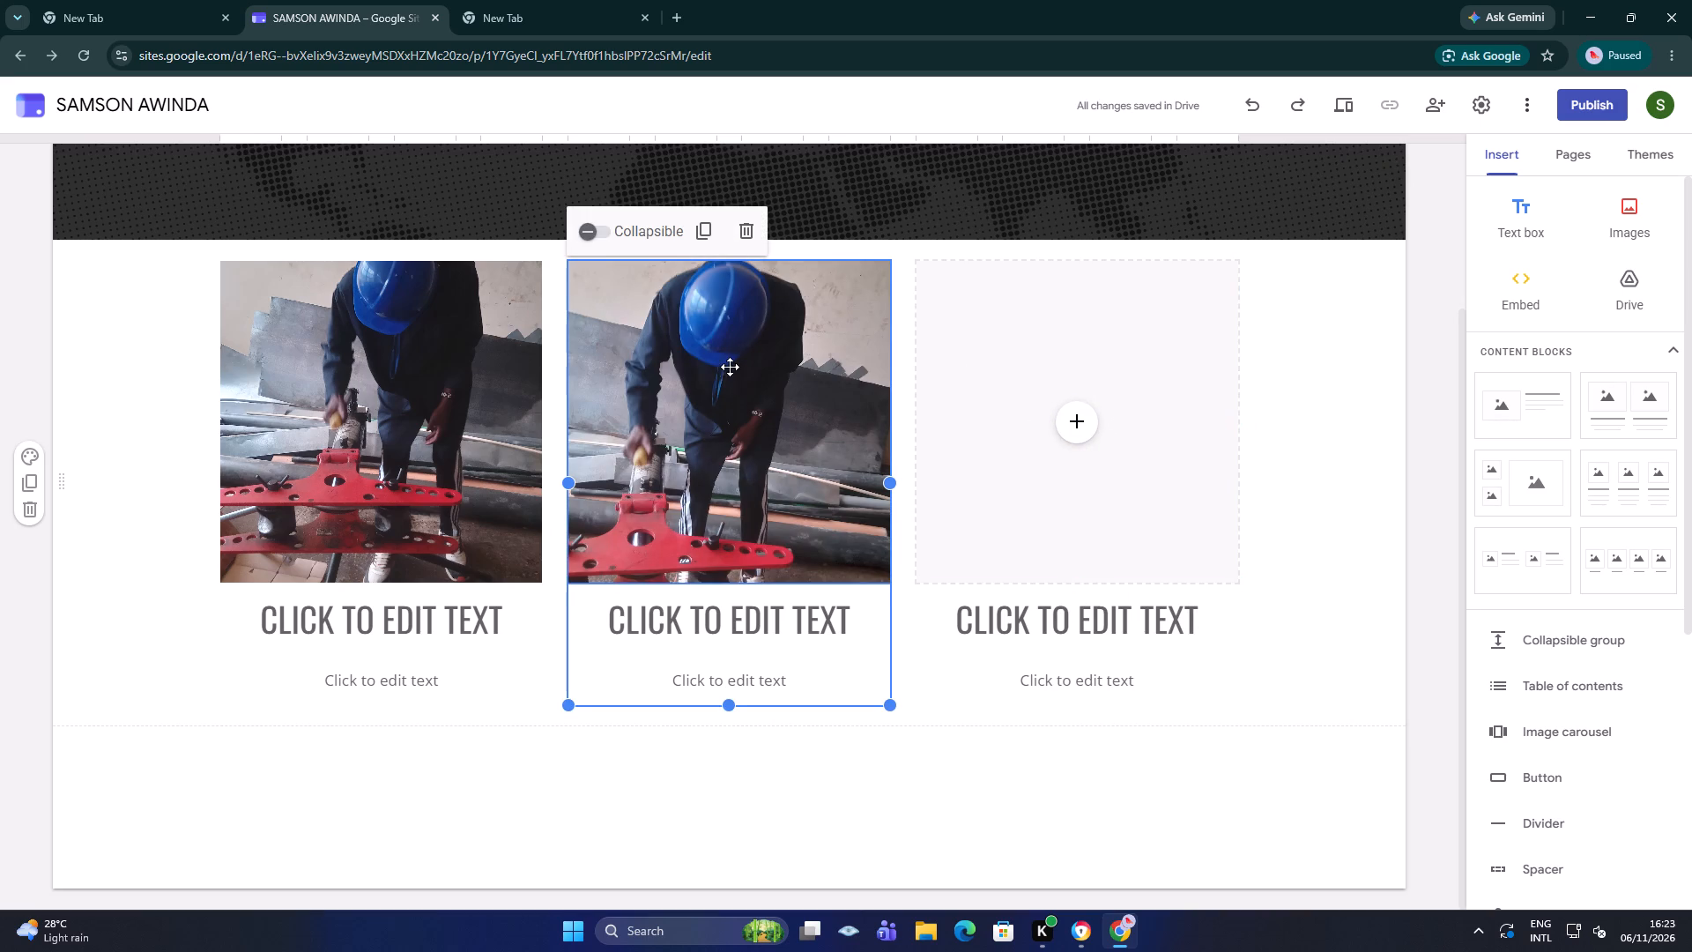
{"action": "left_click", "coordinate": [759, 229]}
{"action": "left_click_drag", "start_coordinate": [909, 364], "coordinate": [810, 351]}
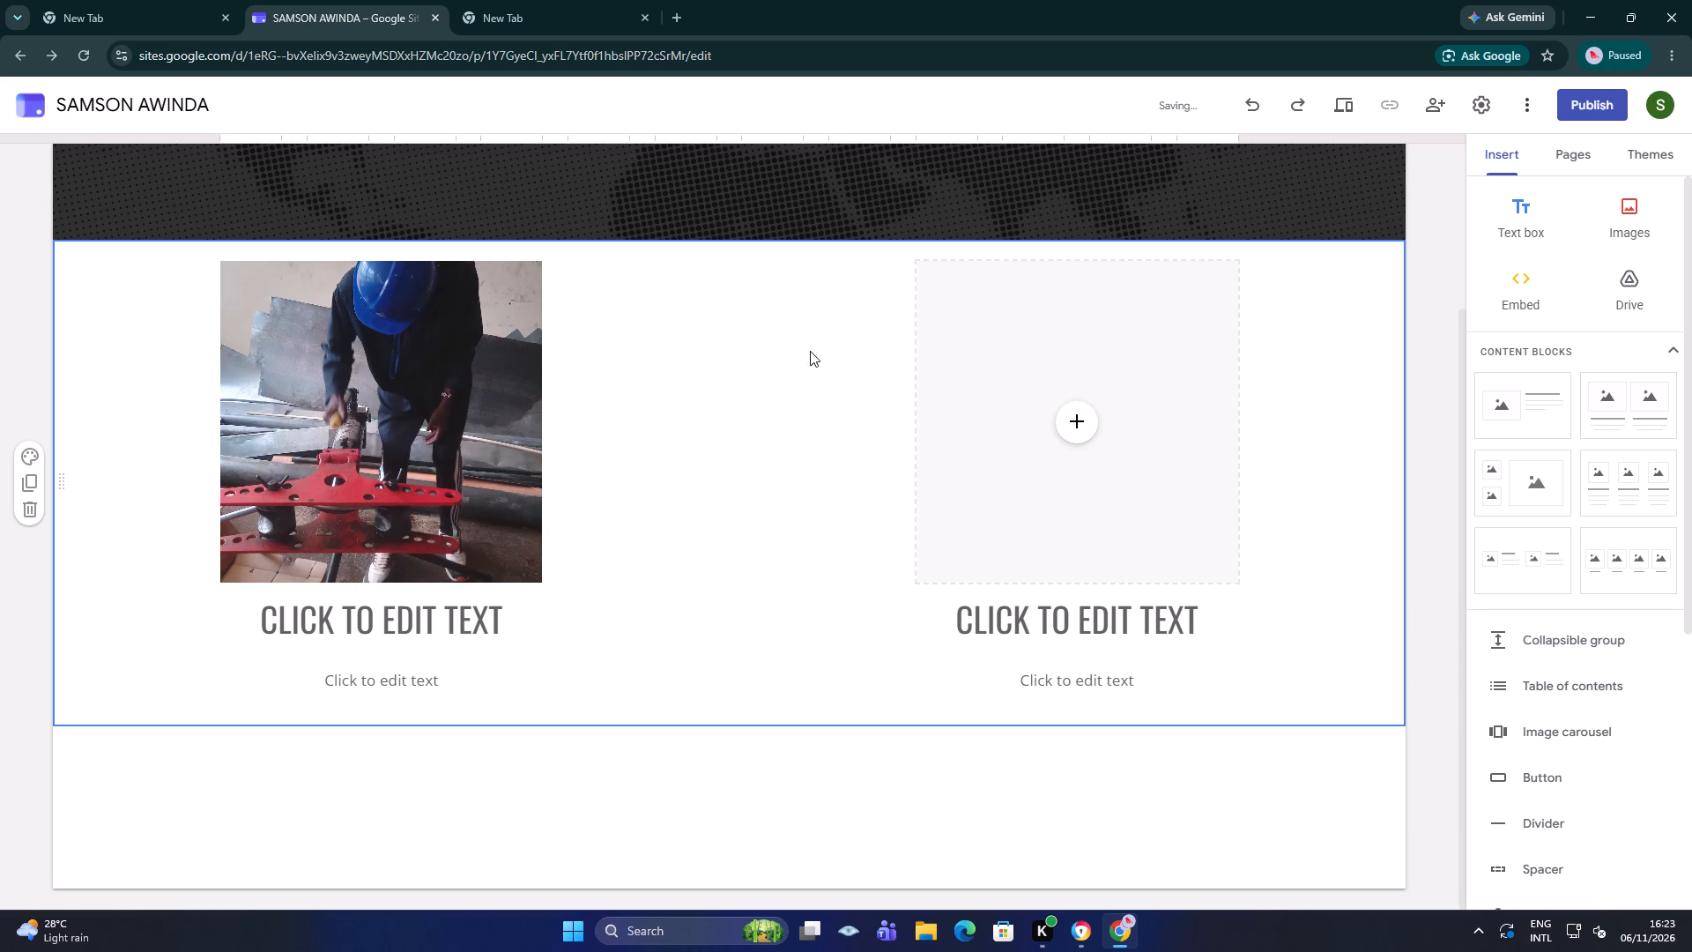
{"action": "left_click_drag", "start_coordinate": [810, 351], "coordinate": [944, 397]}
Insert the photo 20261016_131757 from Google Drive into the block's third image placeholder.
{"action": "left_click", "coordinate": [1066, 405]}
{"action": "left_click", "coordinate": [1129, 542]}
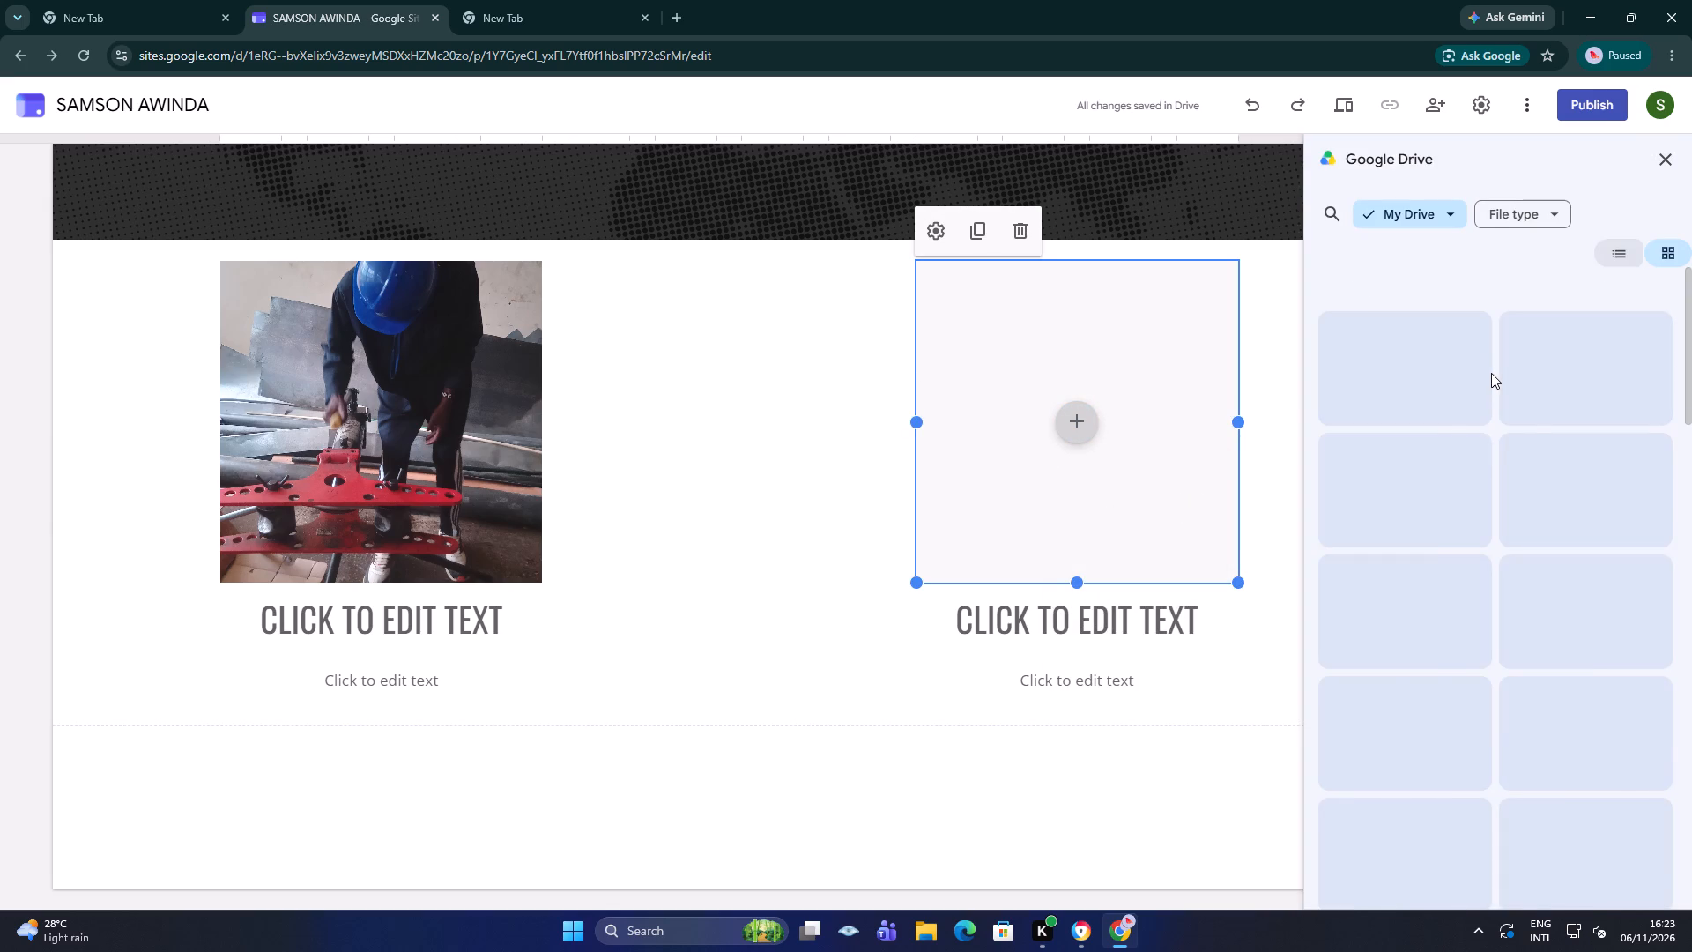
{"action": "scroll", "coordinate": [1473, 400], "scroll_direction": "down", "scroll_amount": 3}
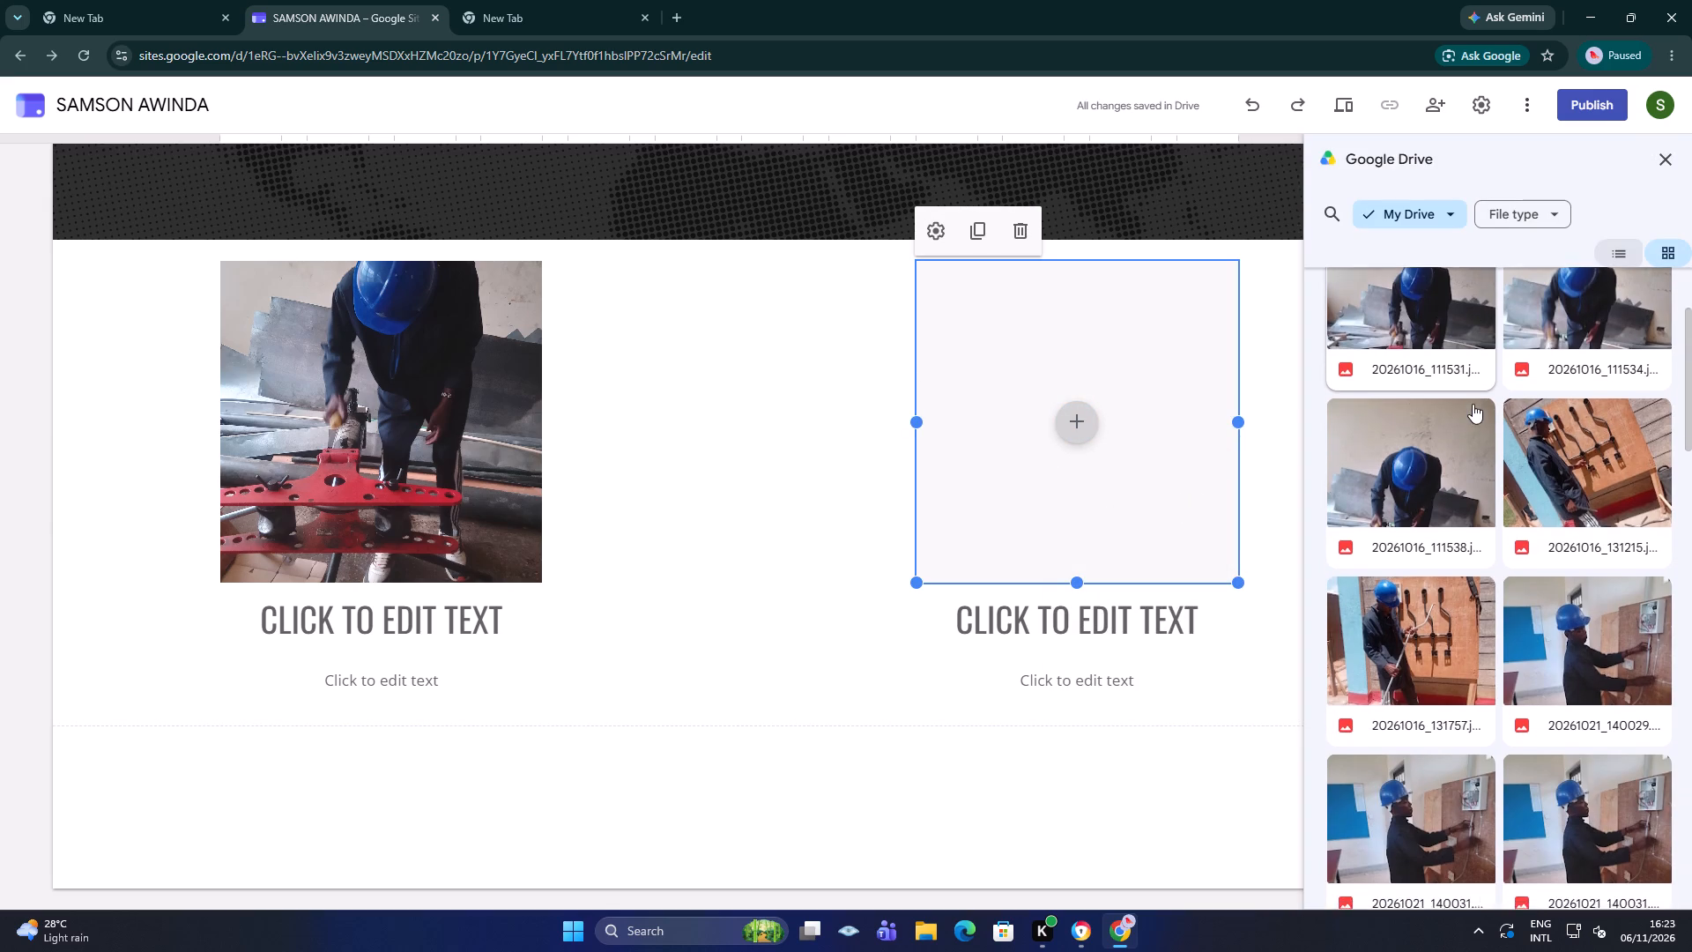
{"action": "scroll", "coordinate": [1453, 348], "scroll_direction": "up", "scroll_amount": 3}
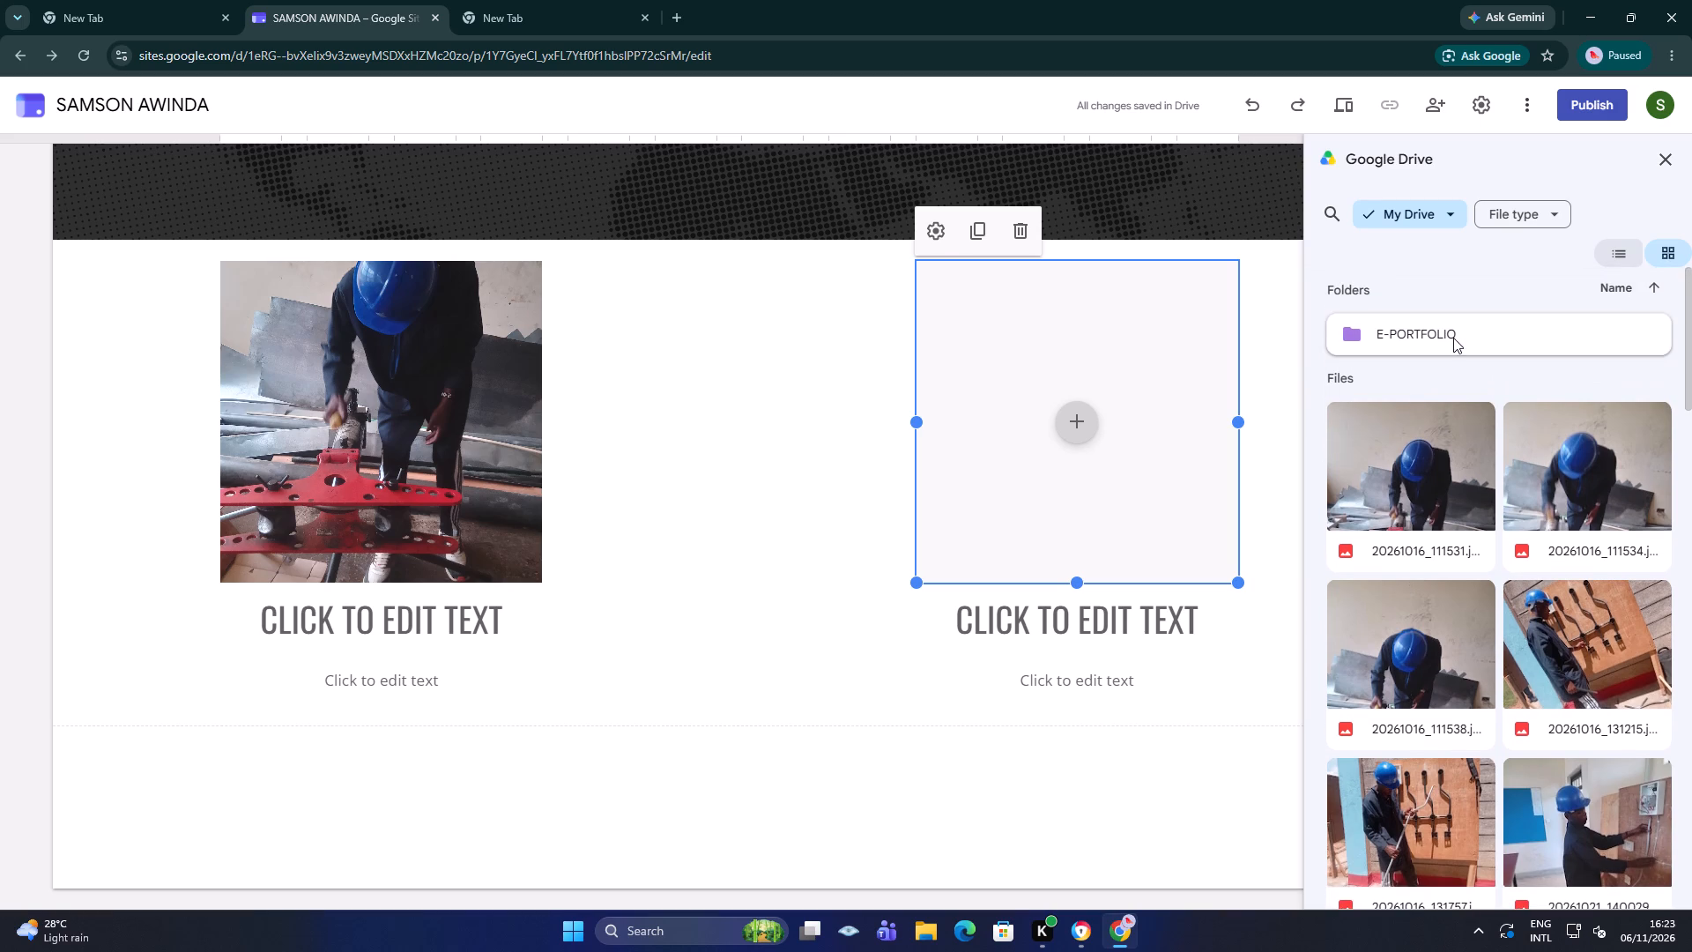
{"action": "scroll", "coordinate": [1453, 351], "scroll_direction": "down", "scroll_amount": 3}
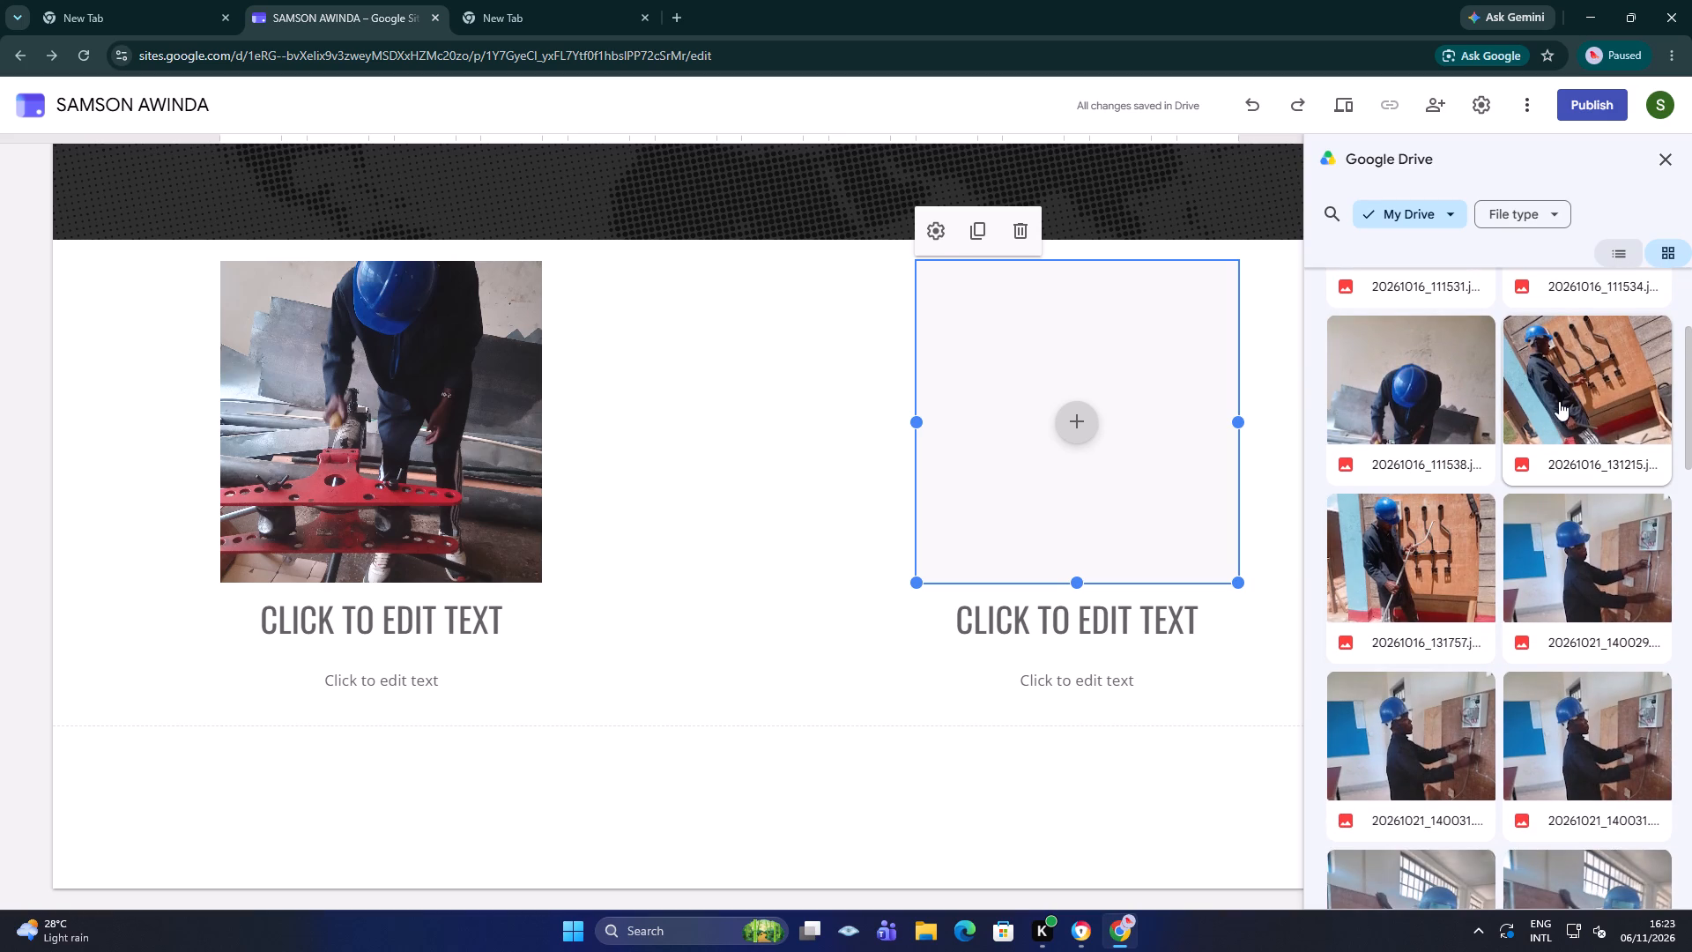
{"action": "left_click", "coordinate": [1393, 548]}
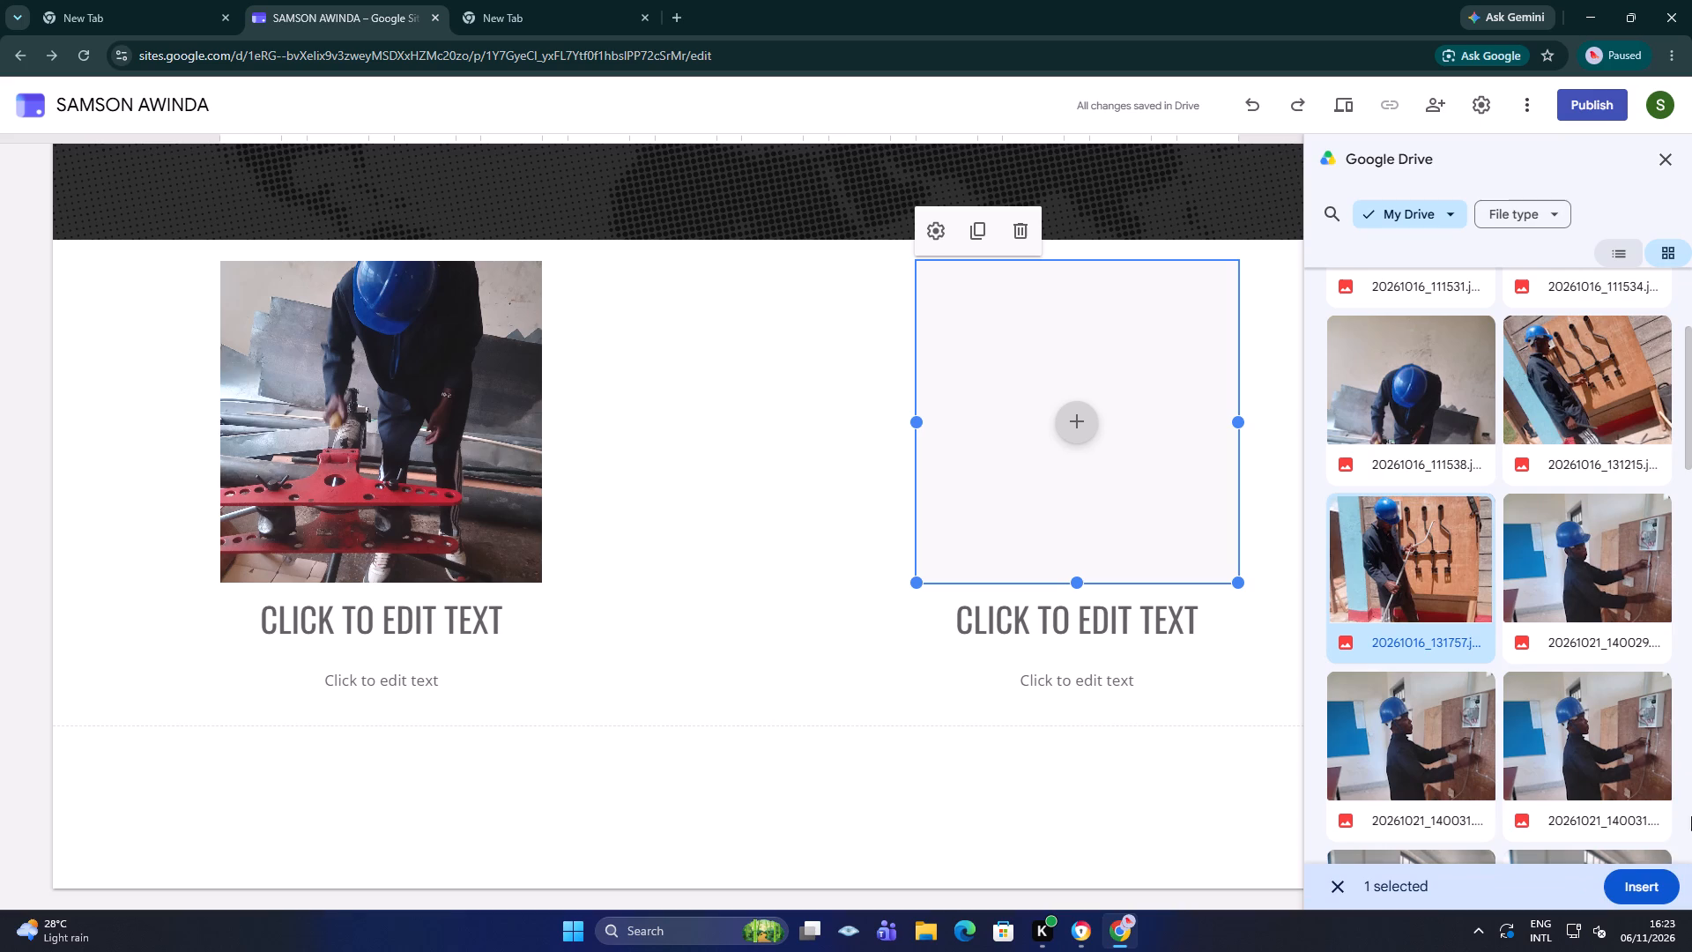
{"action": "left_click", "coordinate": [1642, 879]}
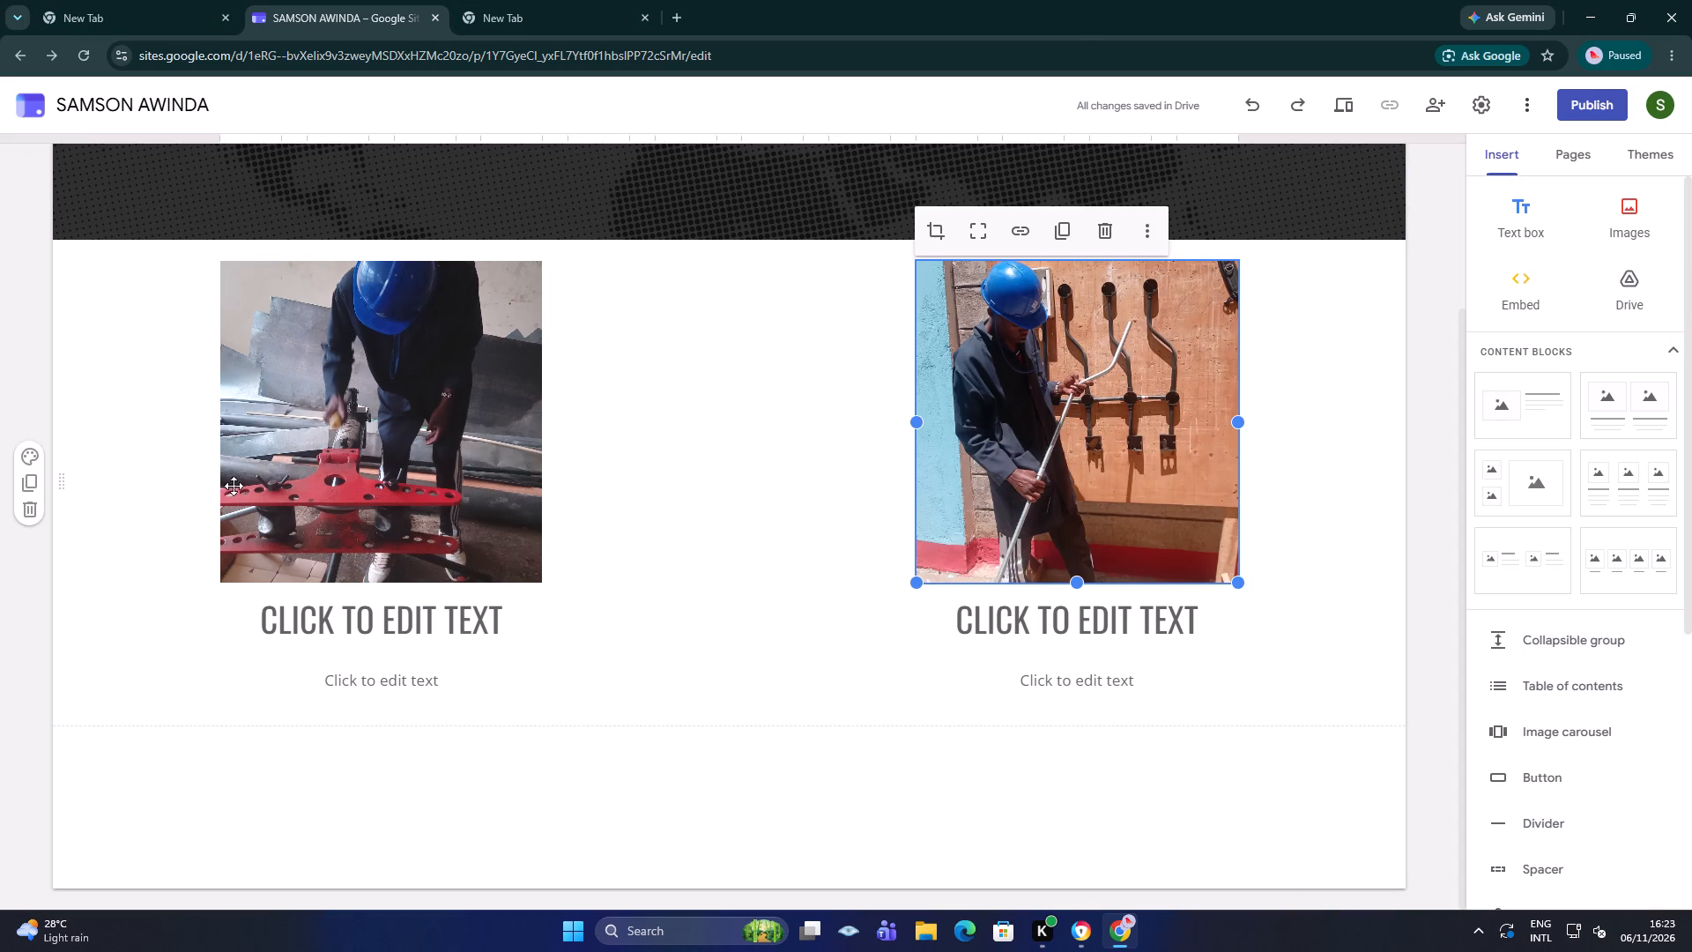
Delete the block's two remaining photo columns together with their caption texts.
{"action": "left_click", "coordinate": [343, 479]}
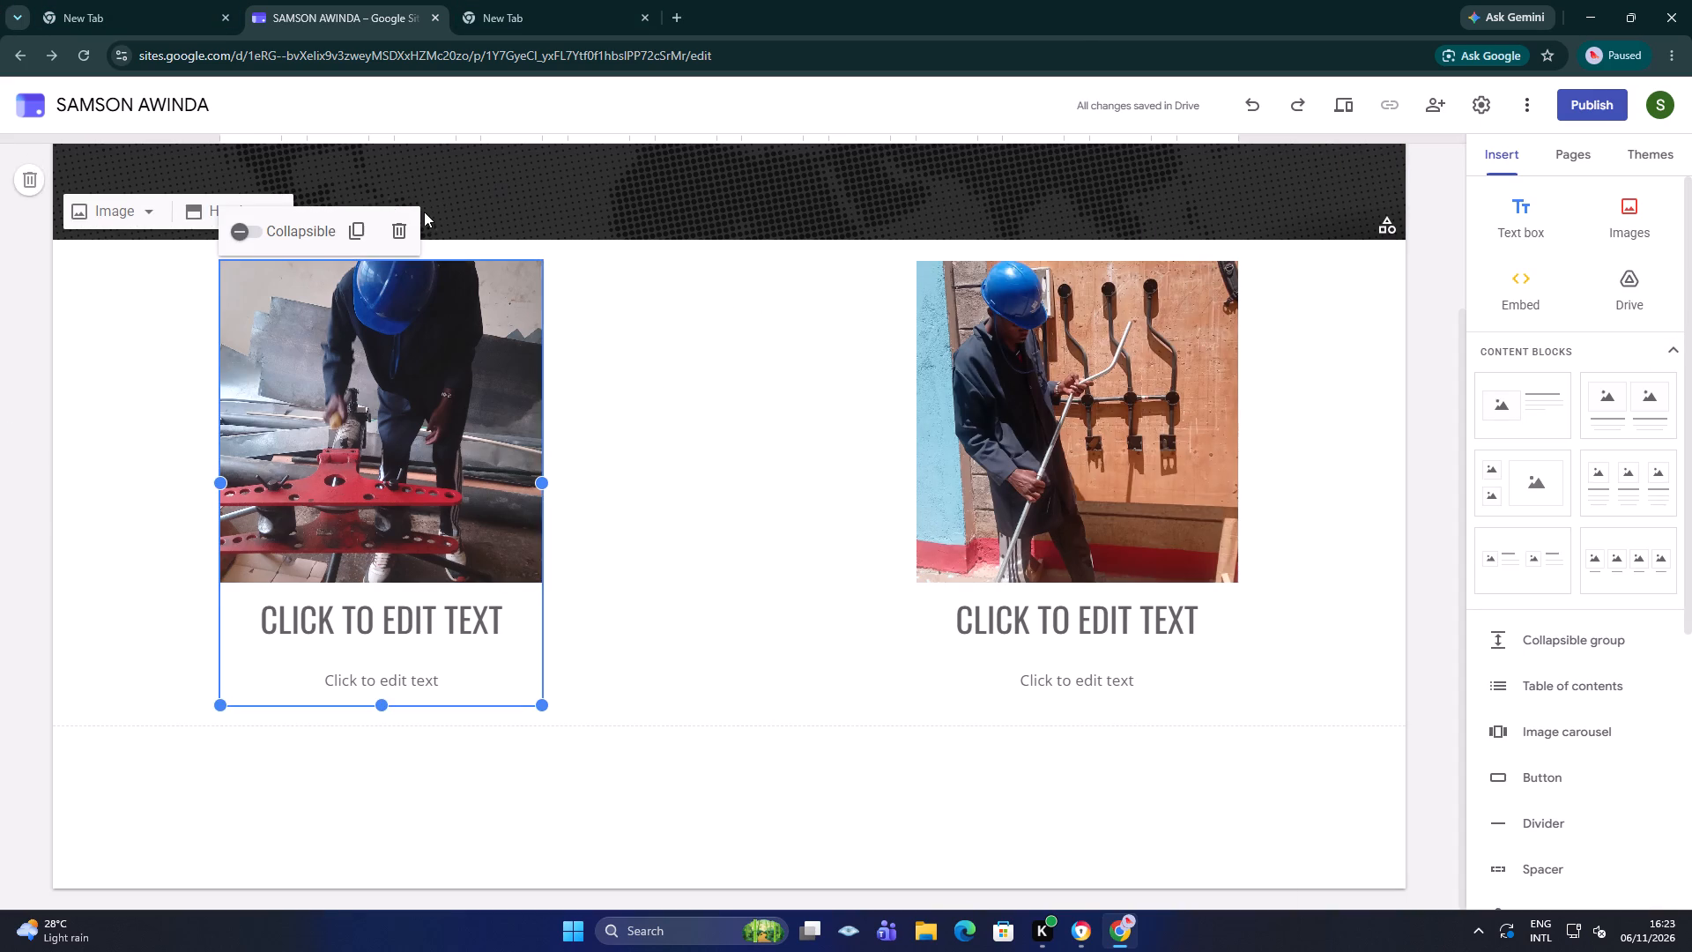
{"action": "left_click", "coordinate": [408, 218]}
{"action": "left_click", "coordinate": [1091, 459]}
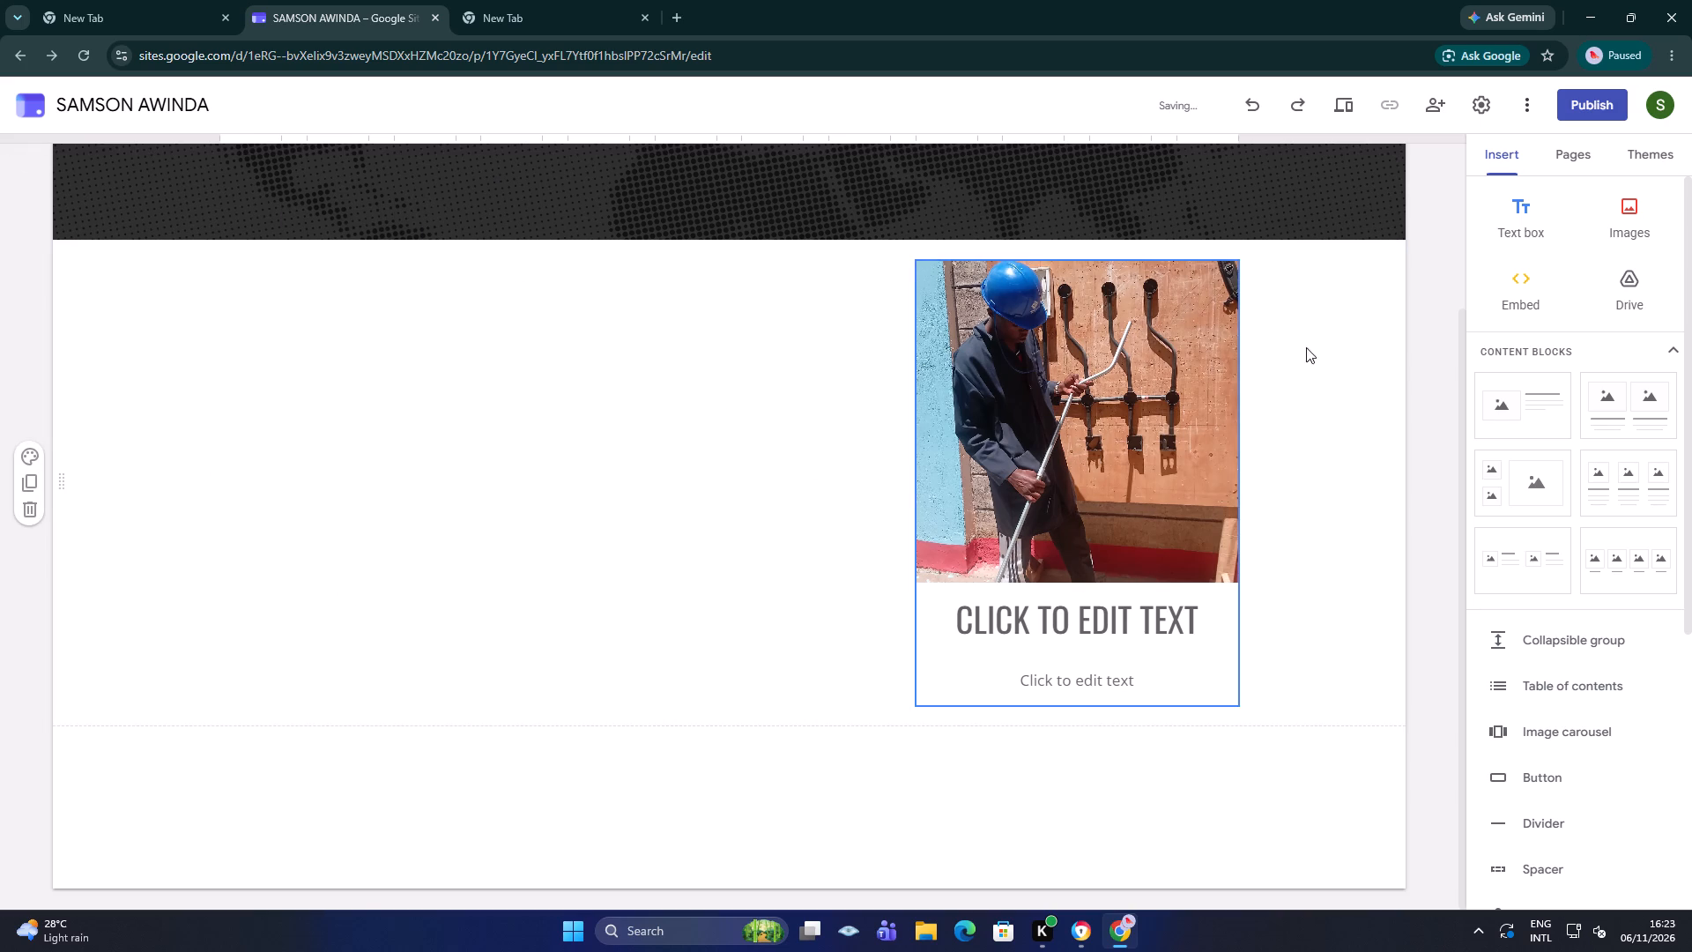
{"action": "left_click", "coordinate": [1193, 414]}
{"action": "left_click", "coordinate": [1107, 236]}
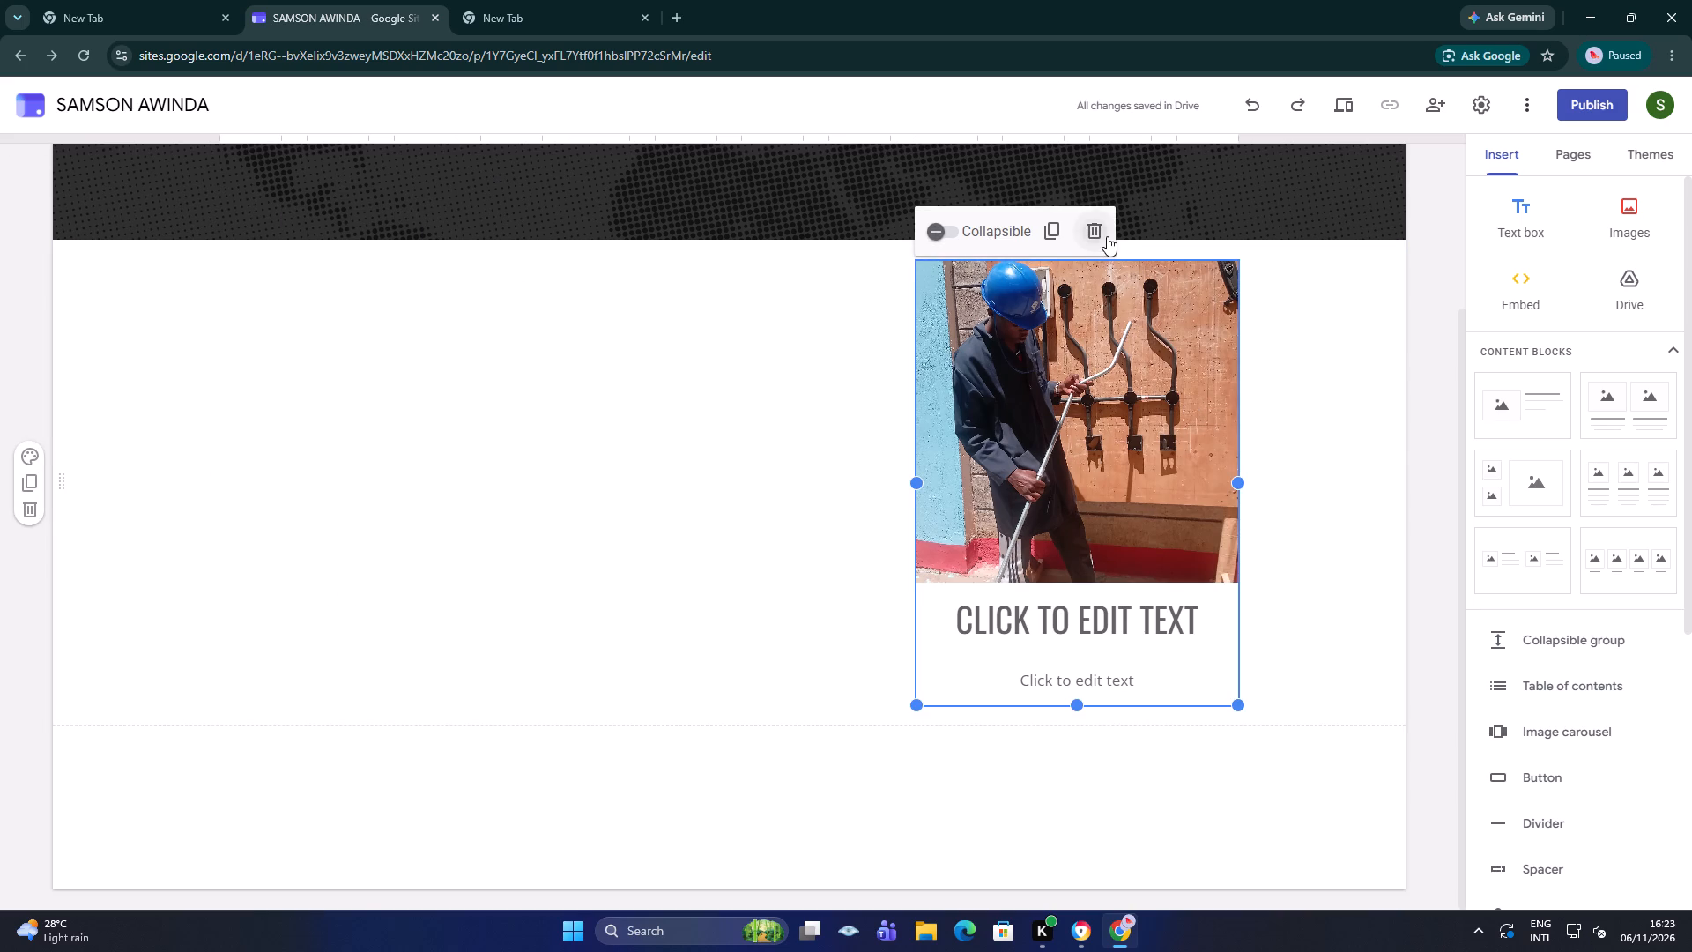
Add a new content block with three captioned image placeholders below the CAT TWO header.
{"action": "left_click", "coordinate": [1639, 495]}
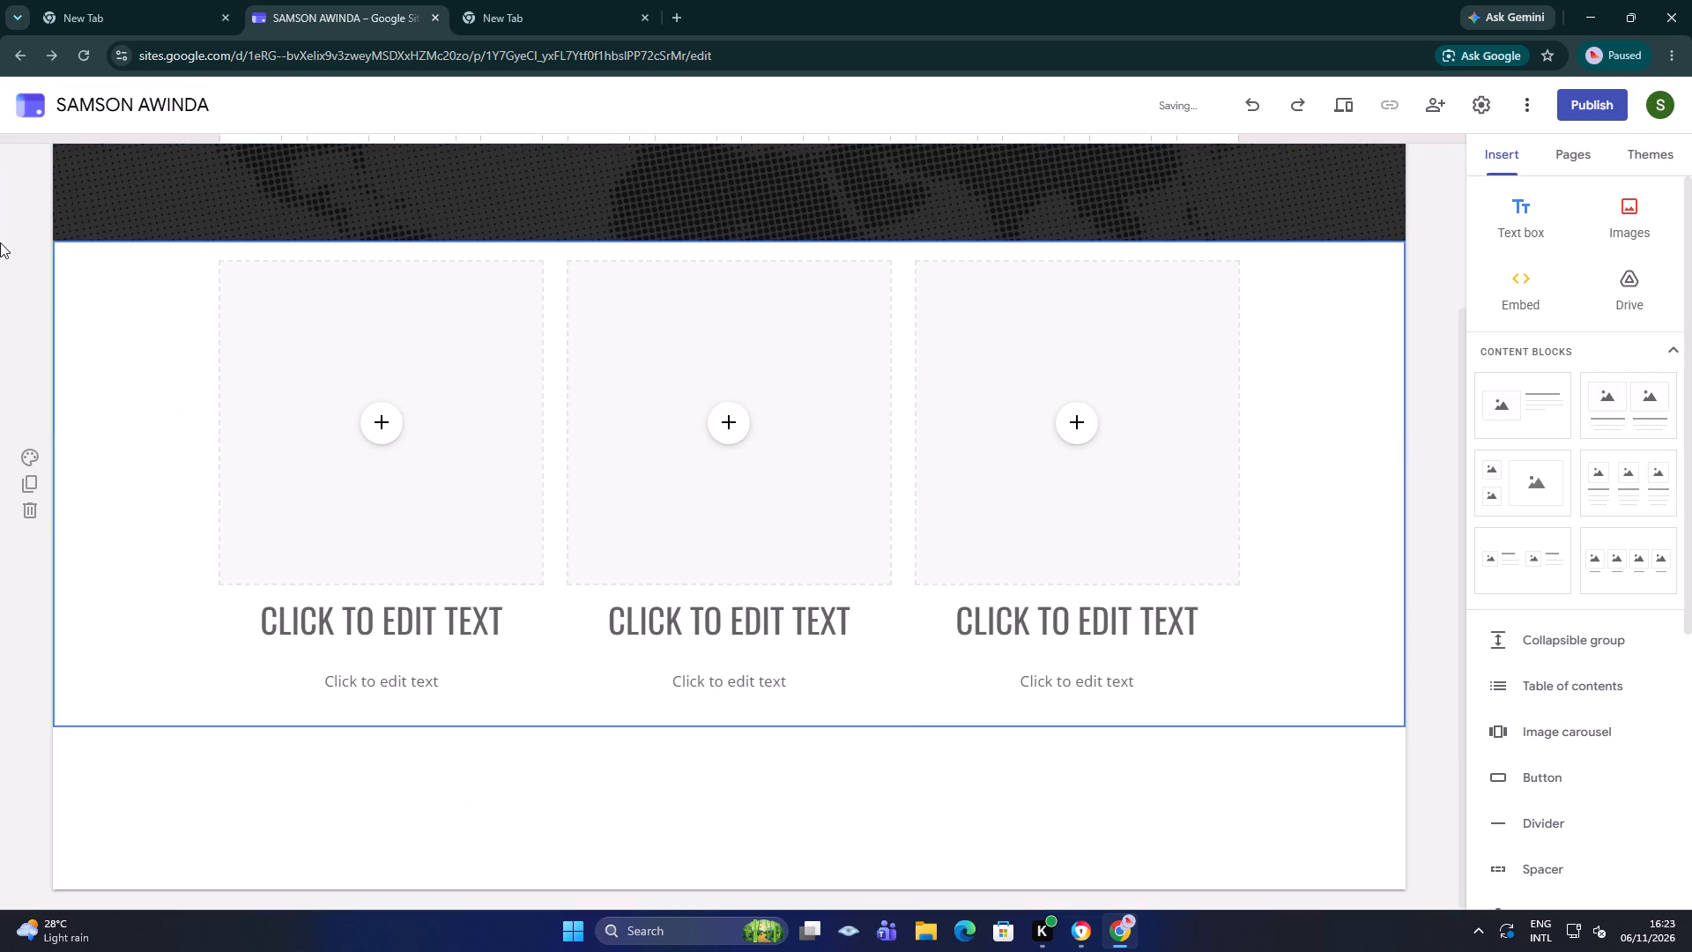
{"action": "left_click_drag", "start_coordinate": [413, 414], "coordinate": [412, 406]}
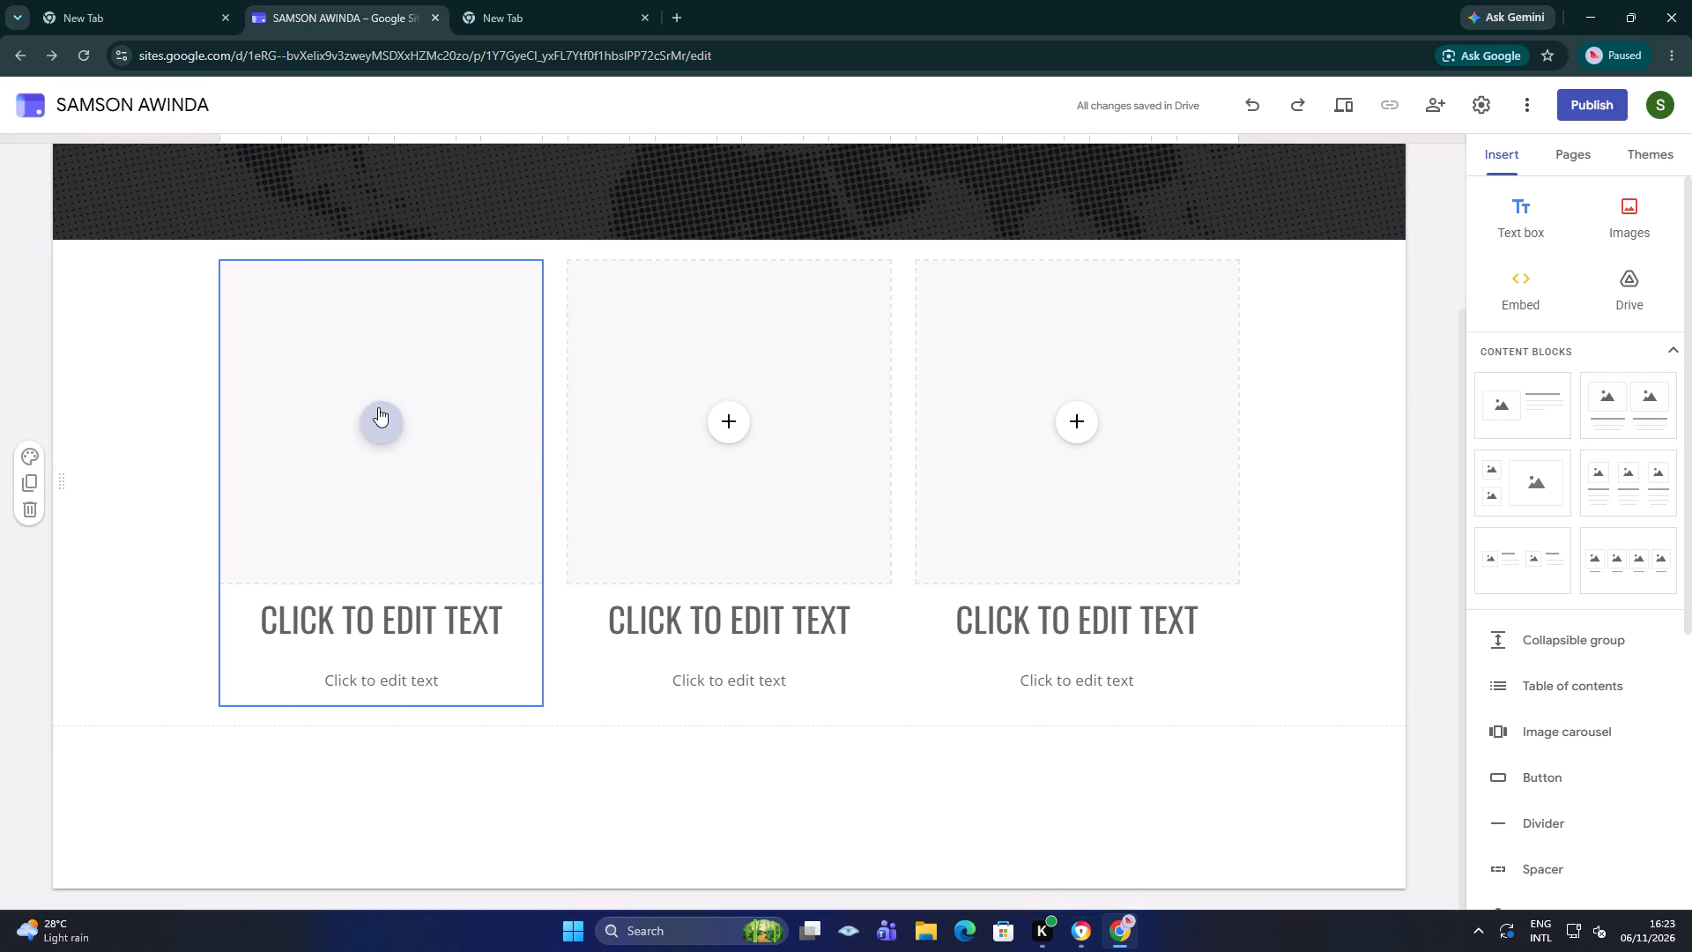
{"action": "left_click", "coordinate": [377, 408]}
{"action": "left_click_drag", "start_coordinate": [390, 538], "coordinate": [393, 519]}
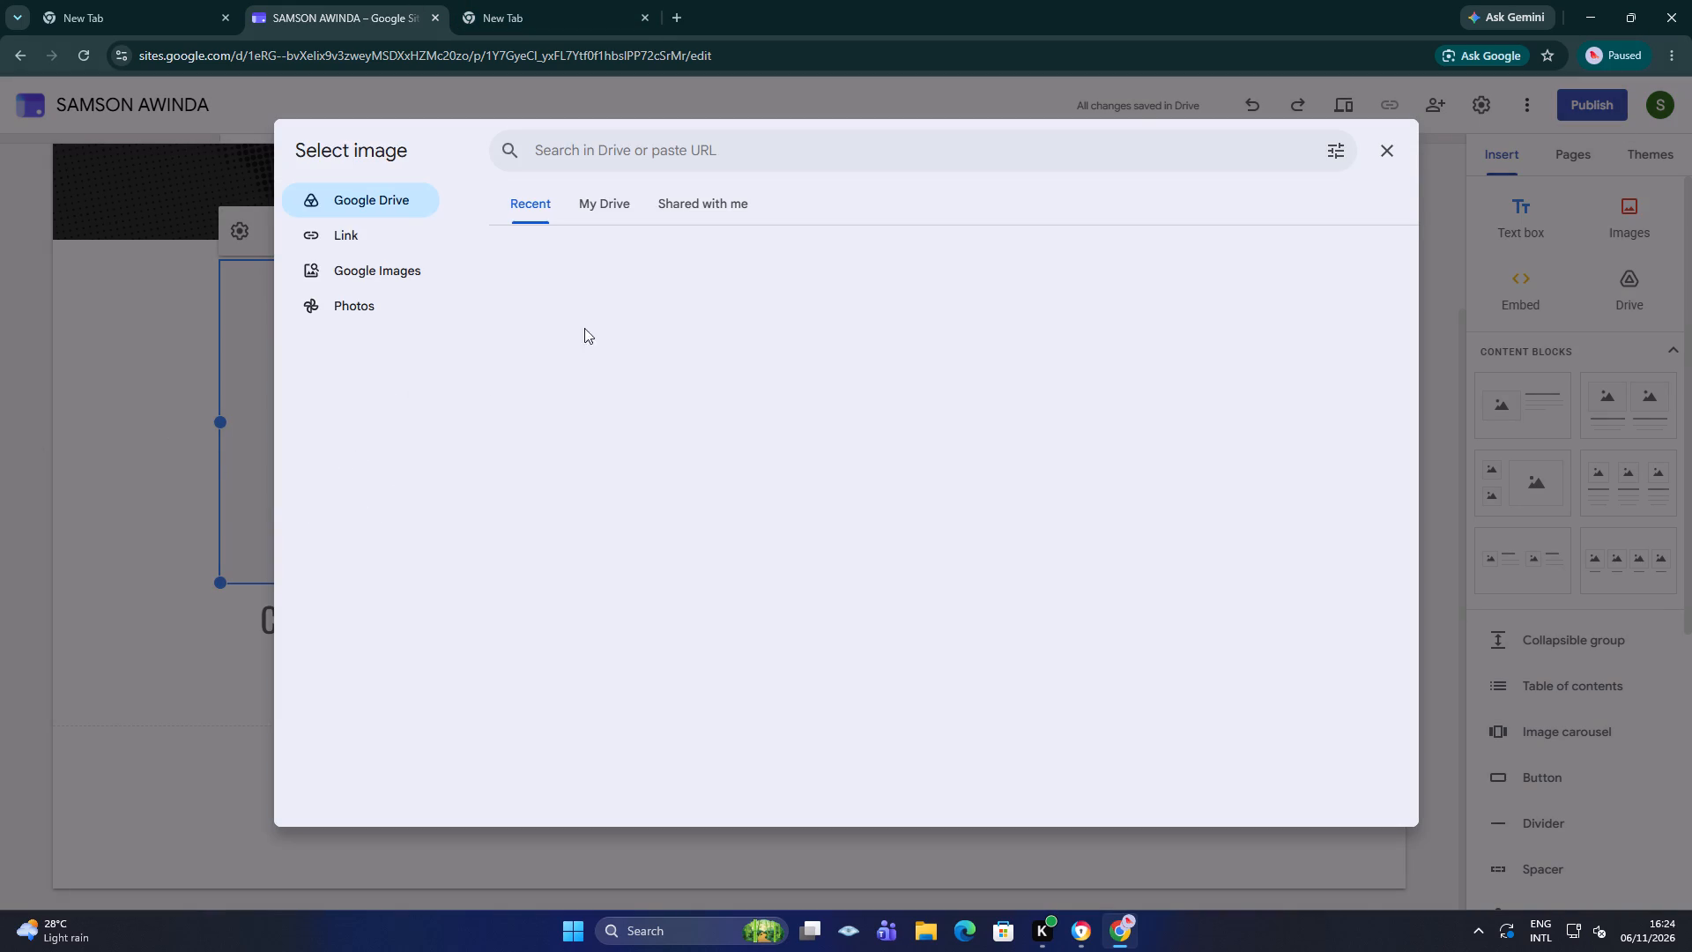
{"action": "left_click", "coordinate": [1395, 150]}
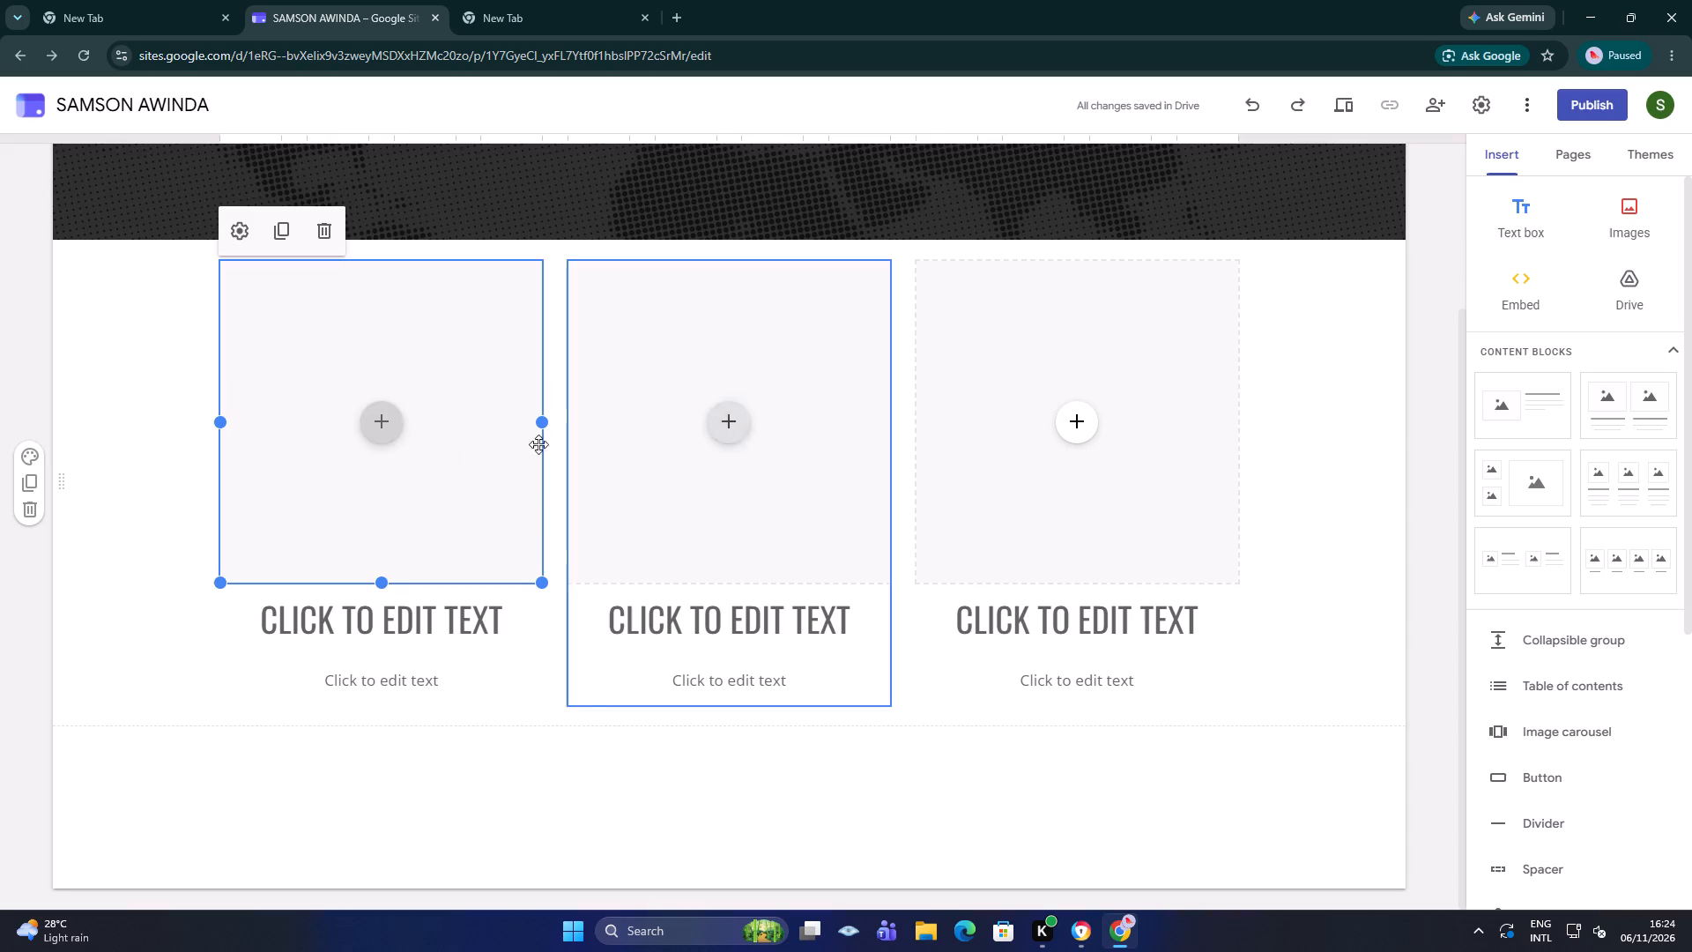
Insert the photo 20261016_111531 from Google Drive into the new block's first image placeholder.
{"action": "left_click", "coordinate": [390, 430]}
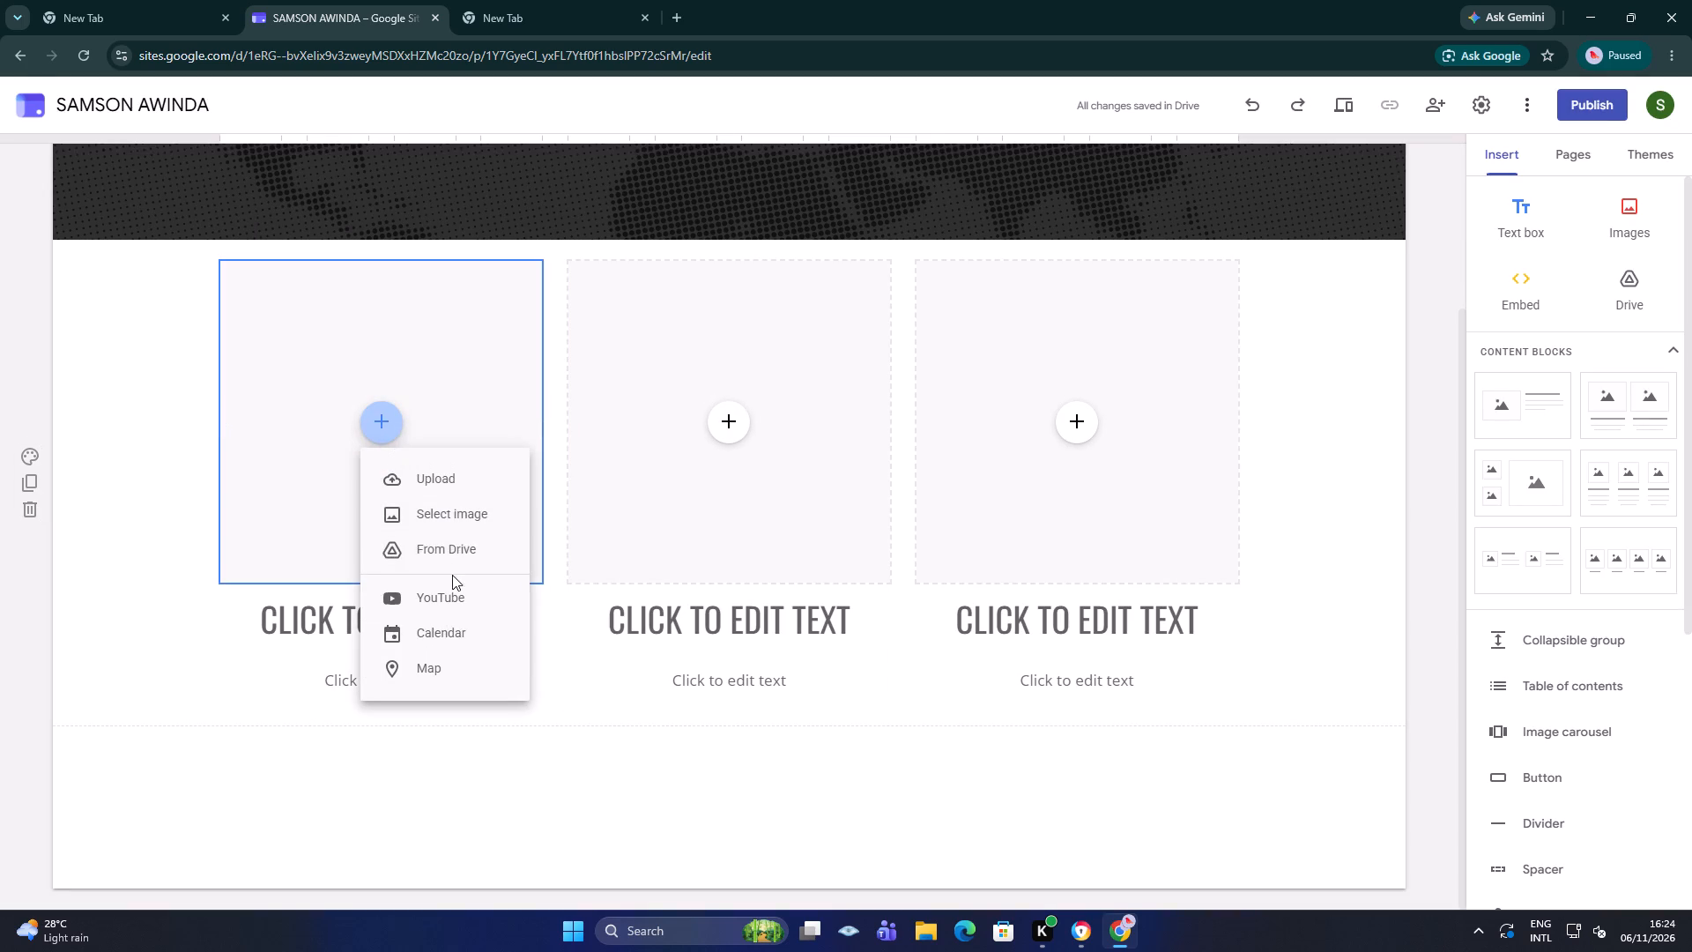
{"action": "left_click", "coordinate": [455, 546]}
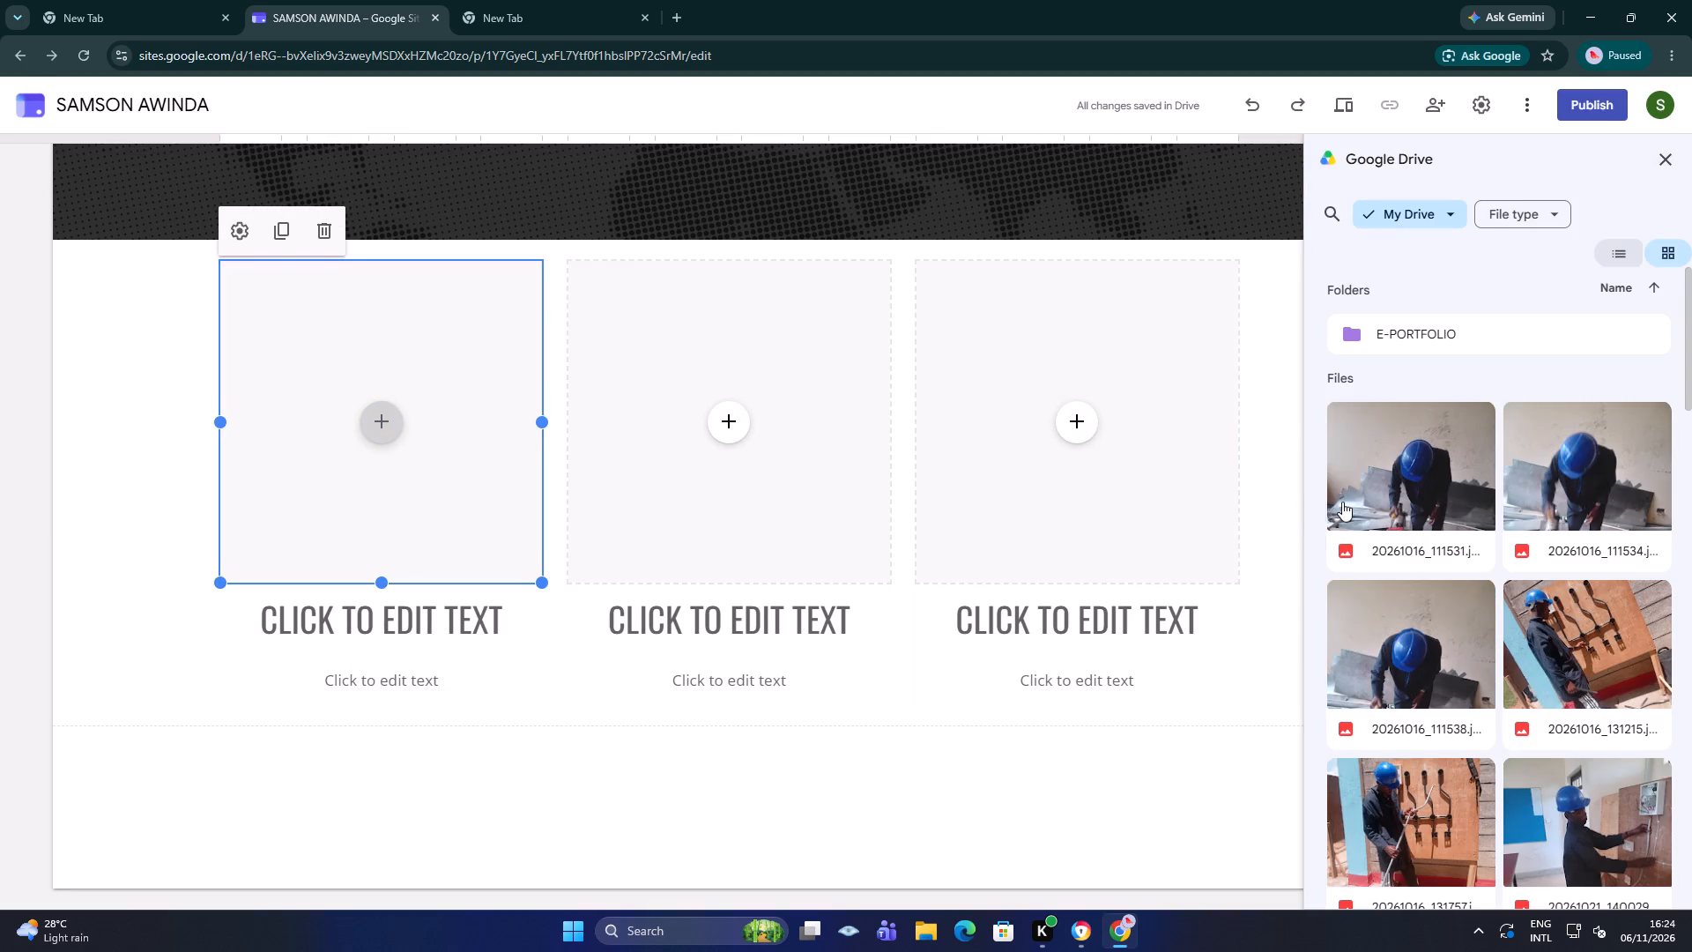
{"action": "left_click", "coordinate": [1370, 496]}
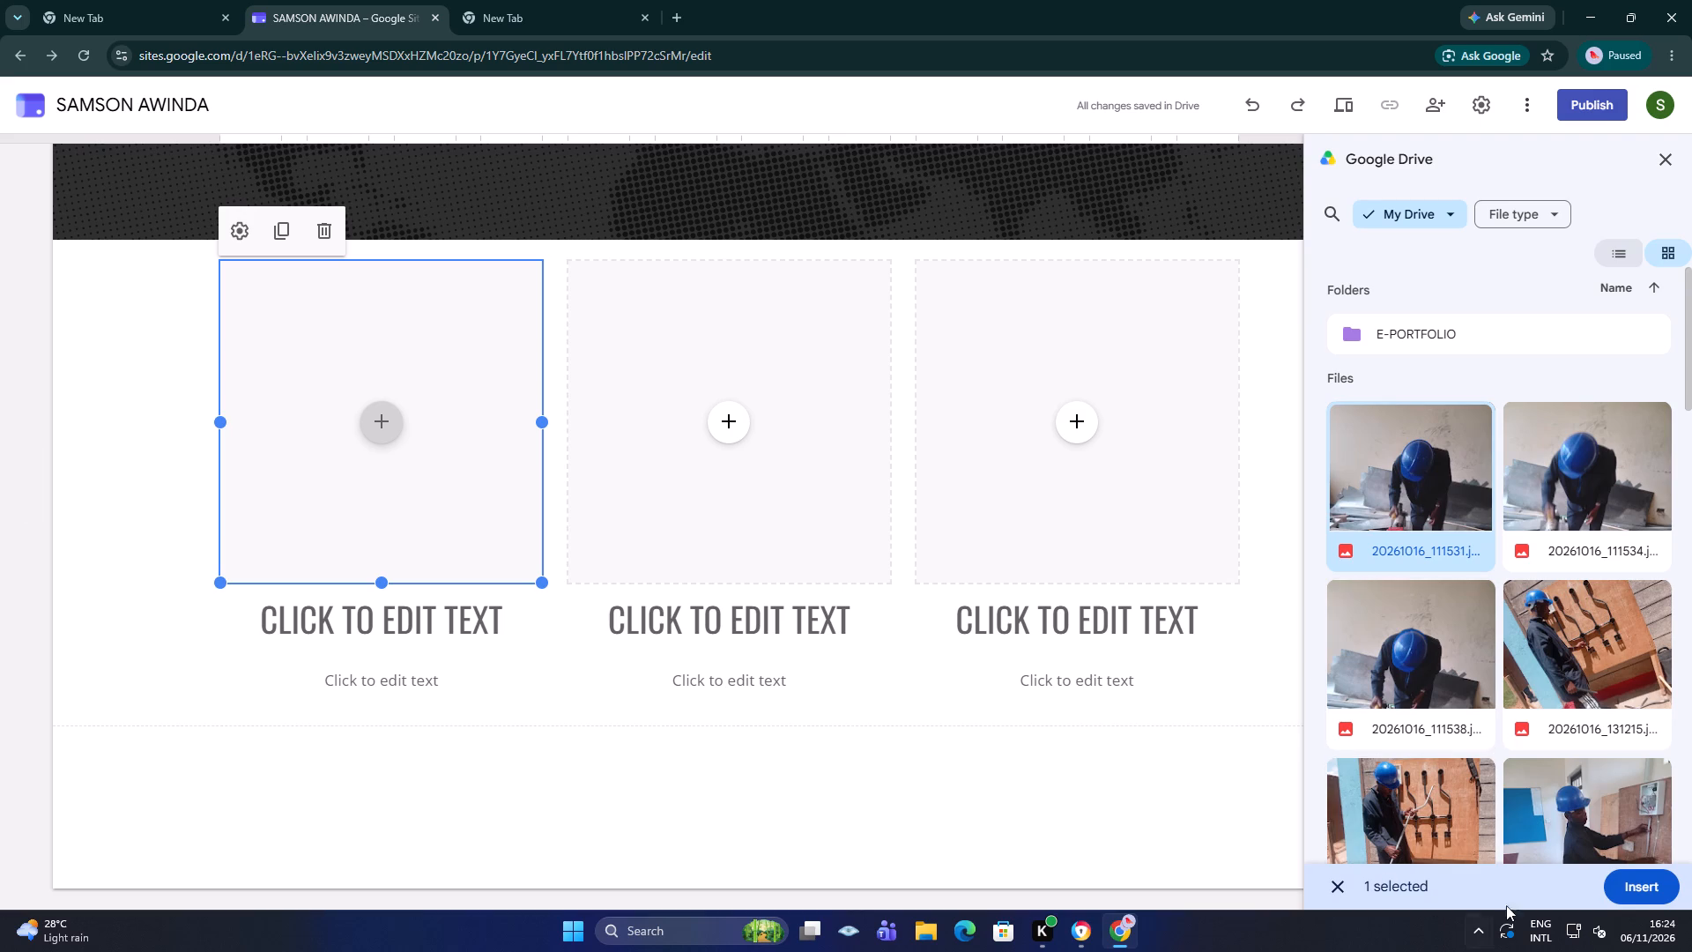
{"action": "left_click_drag", "start_coordinate": [1641, 889], "coordinate": [1631, 891]}
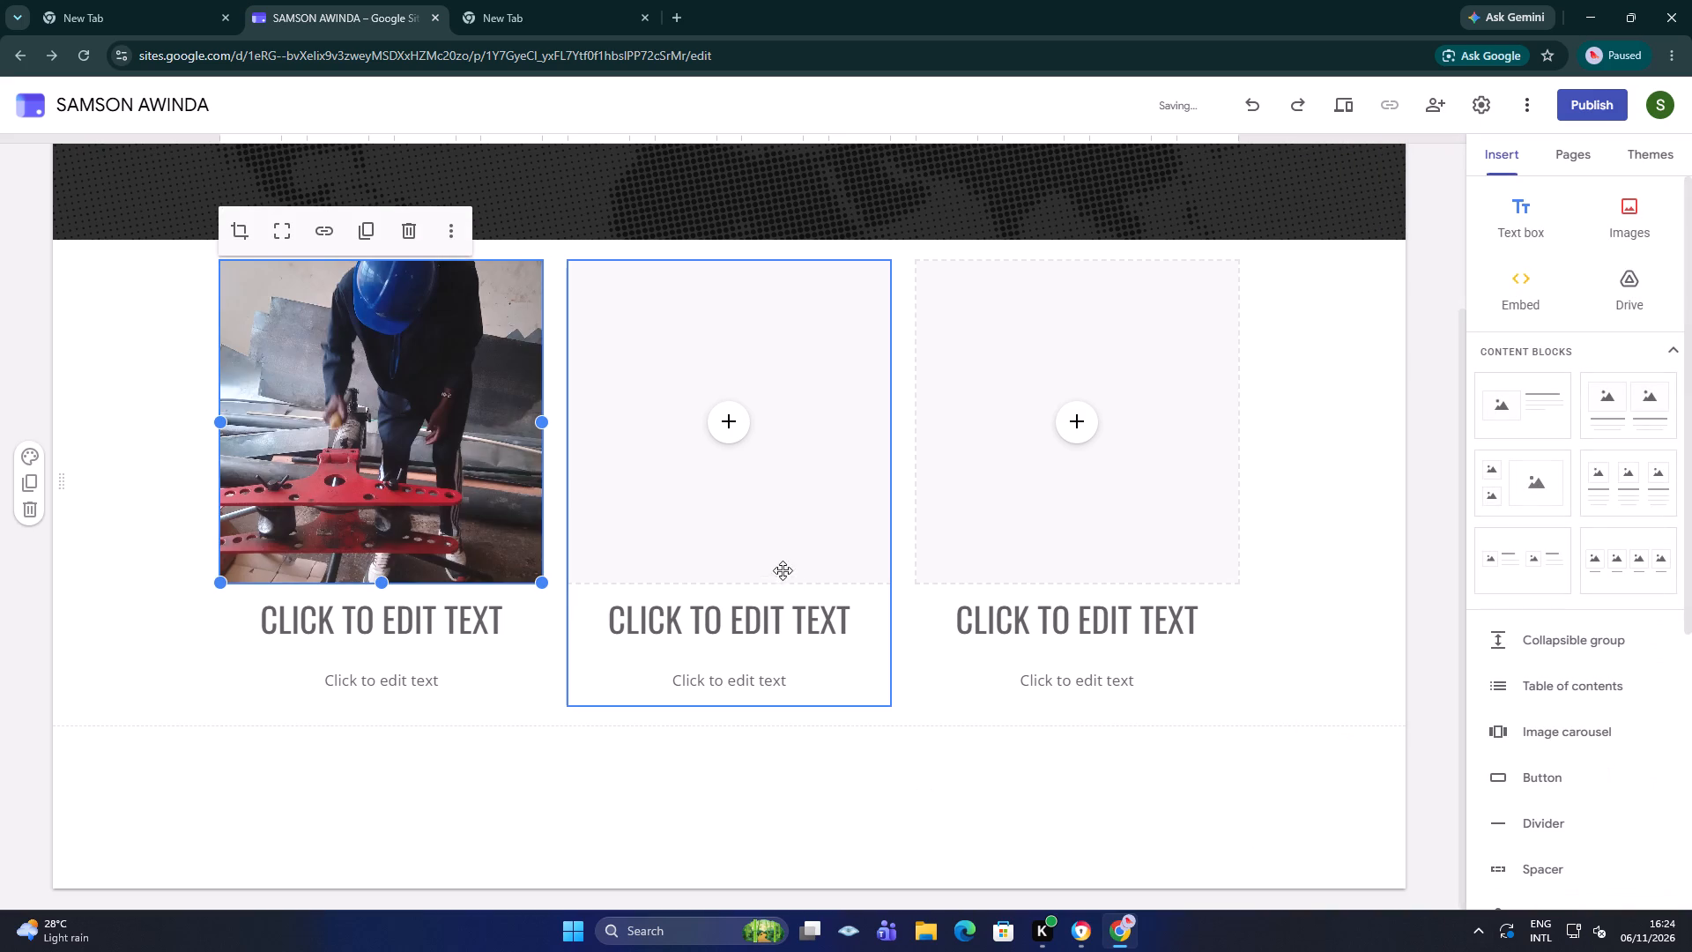
Insert the photo 20261016_131215 from Google Drive into the block's middle image placeholder.
{"action": "left_click", "coordinate": [736, 428]}
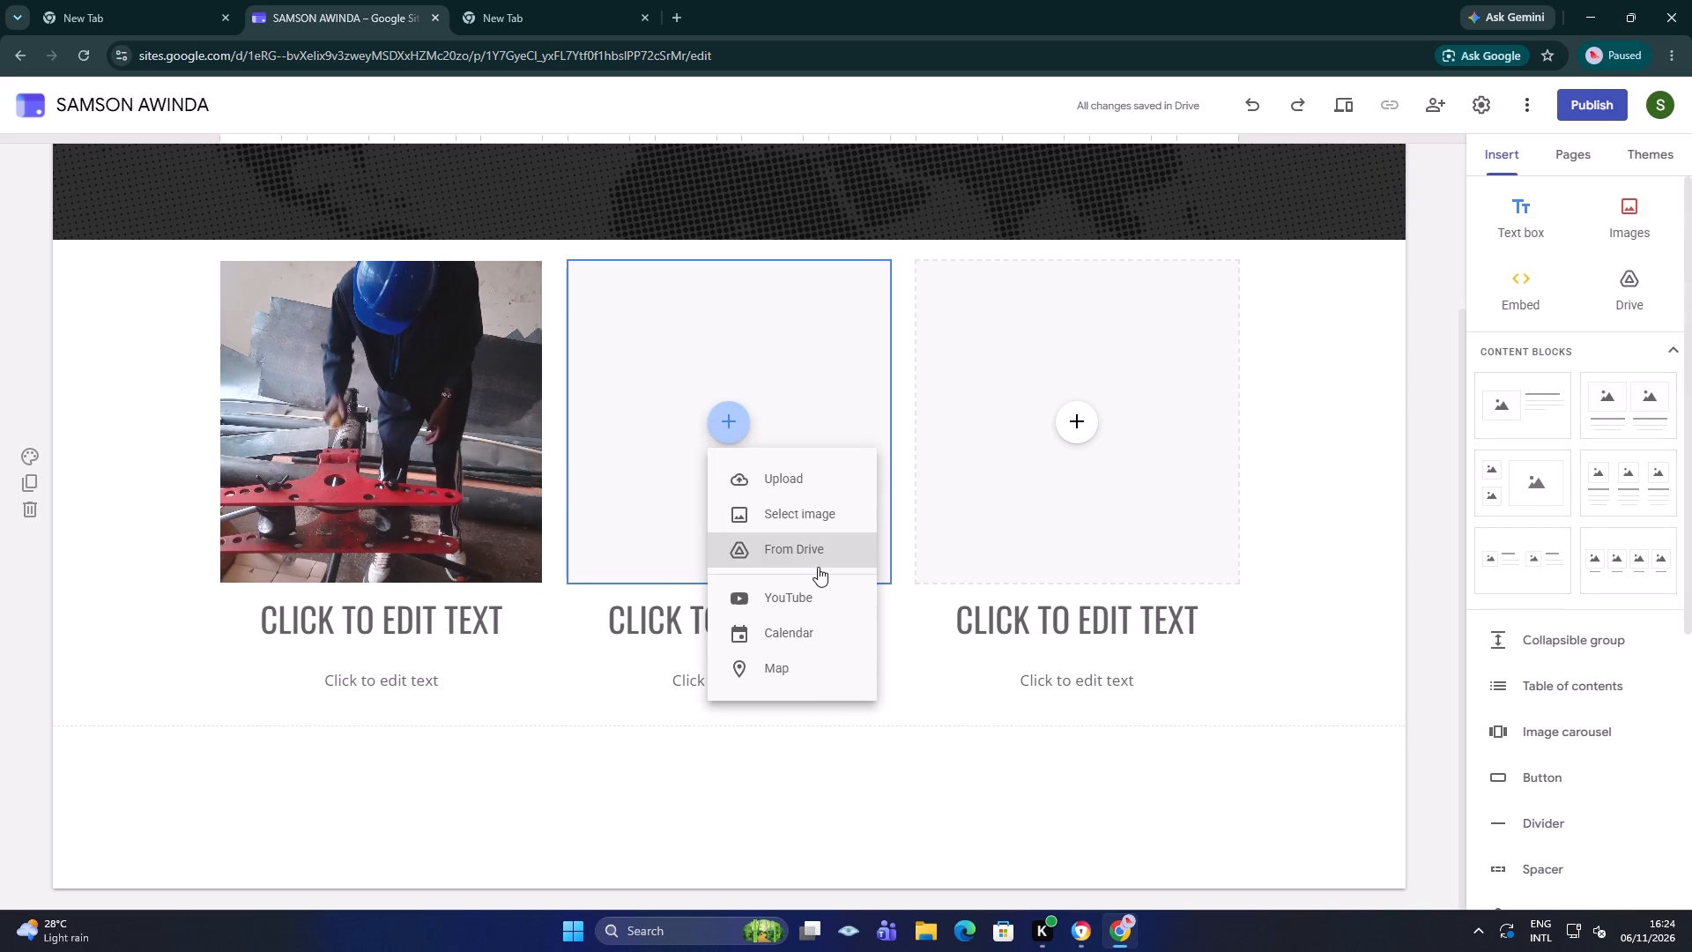
{"action": "left_click", "coordinate": [818, 567]}
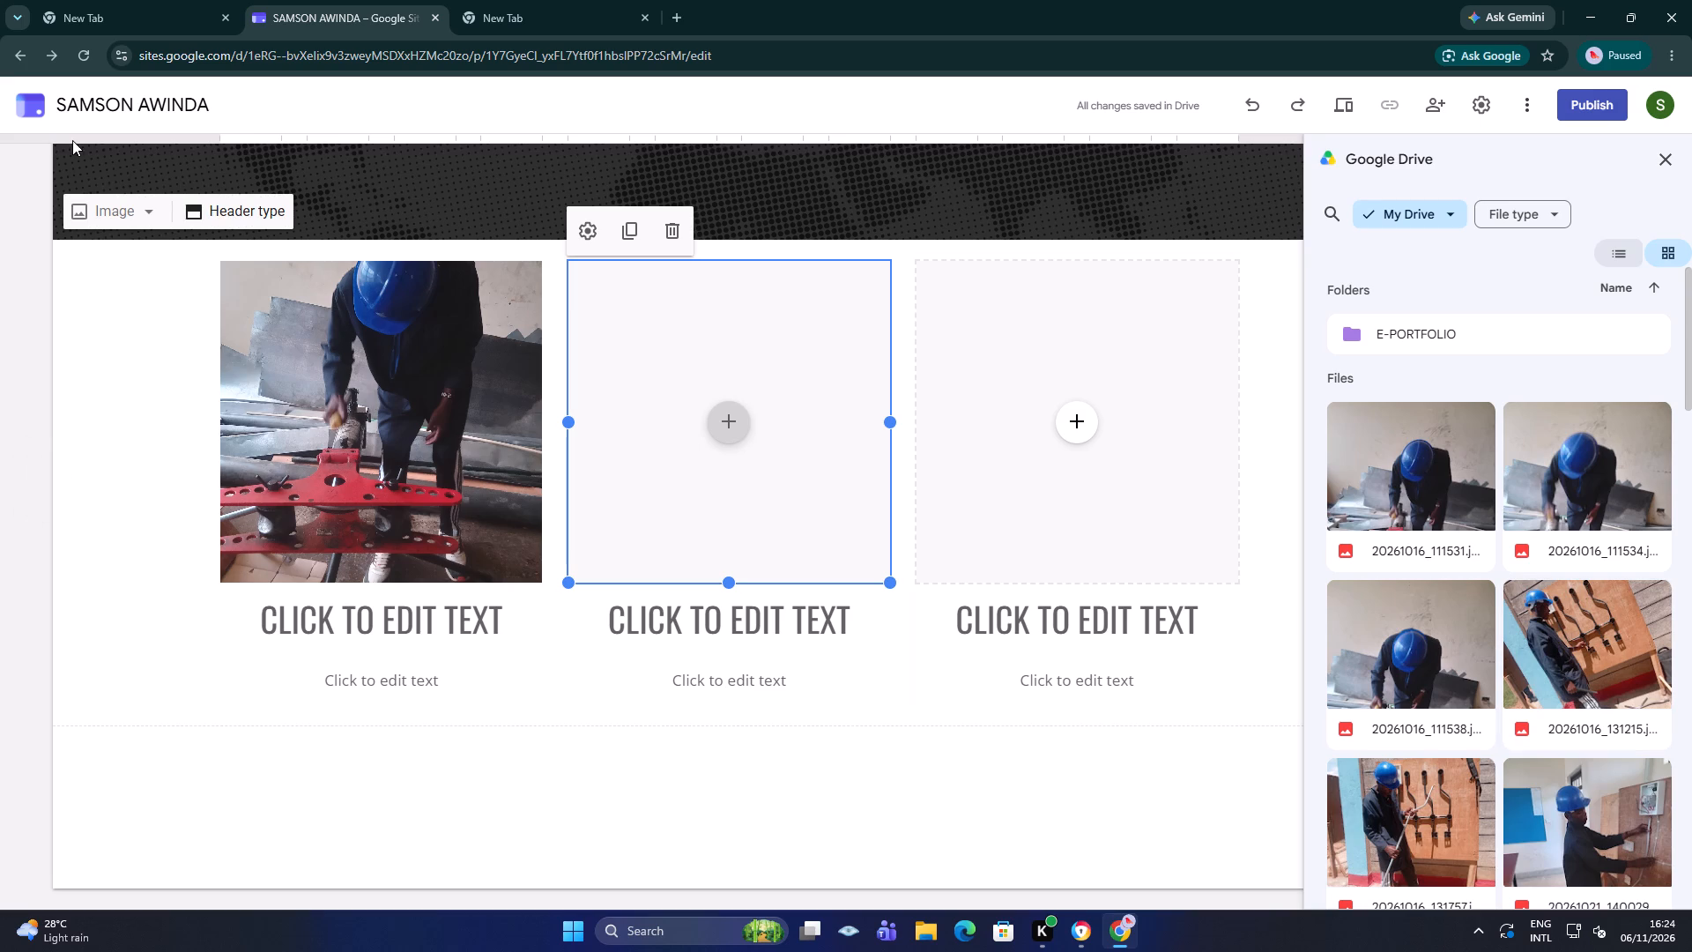
{"action": "left_click", "coordinate": [1532, 628]}
{"action": "left_click", "coordinate": [1523, 628]}
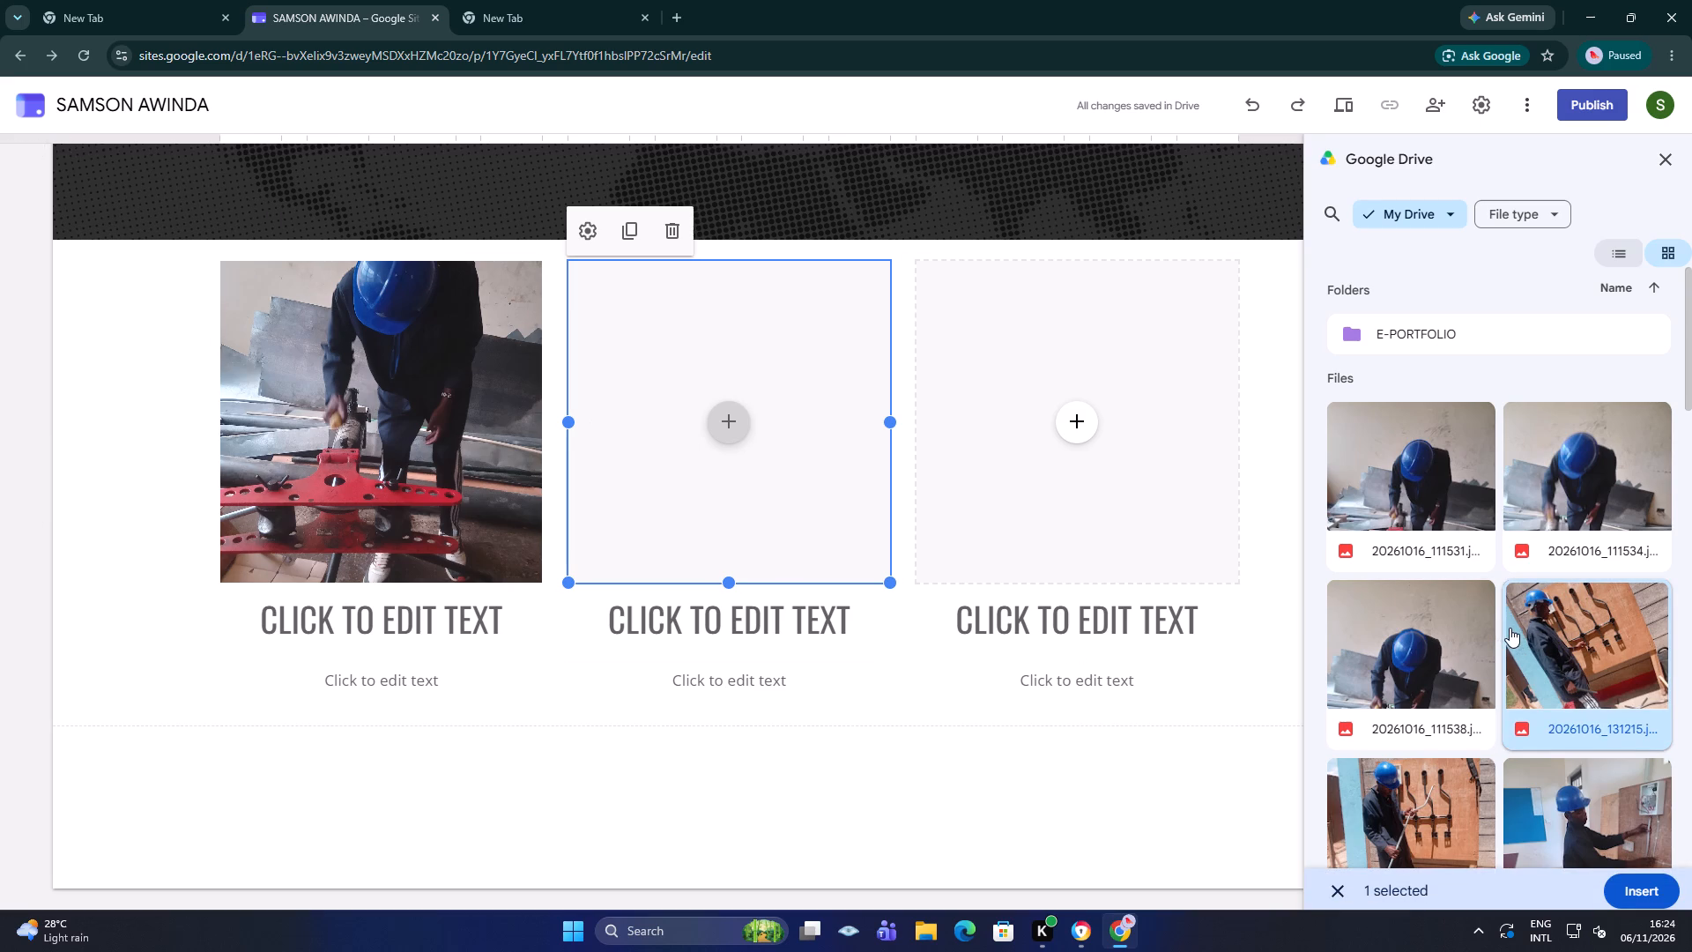
{"action": "left_click_drag", "start_coordinate": [1550, 630], "coordinate": [1542, 632]}
{"action": "left_click", "coordinate": [1543, 633]}
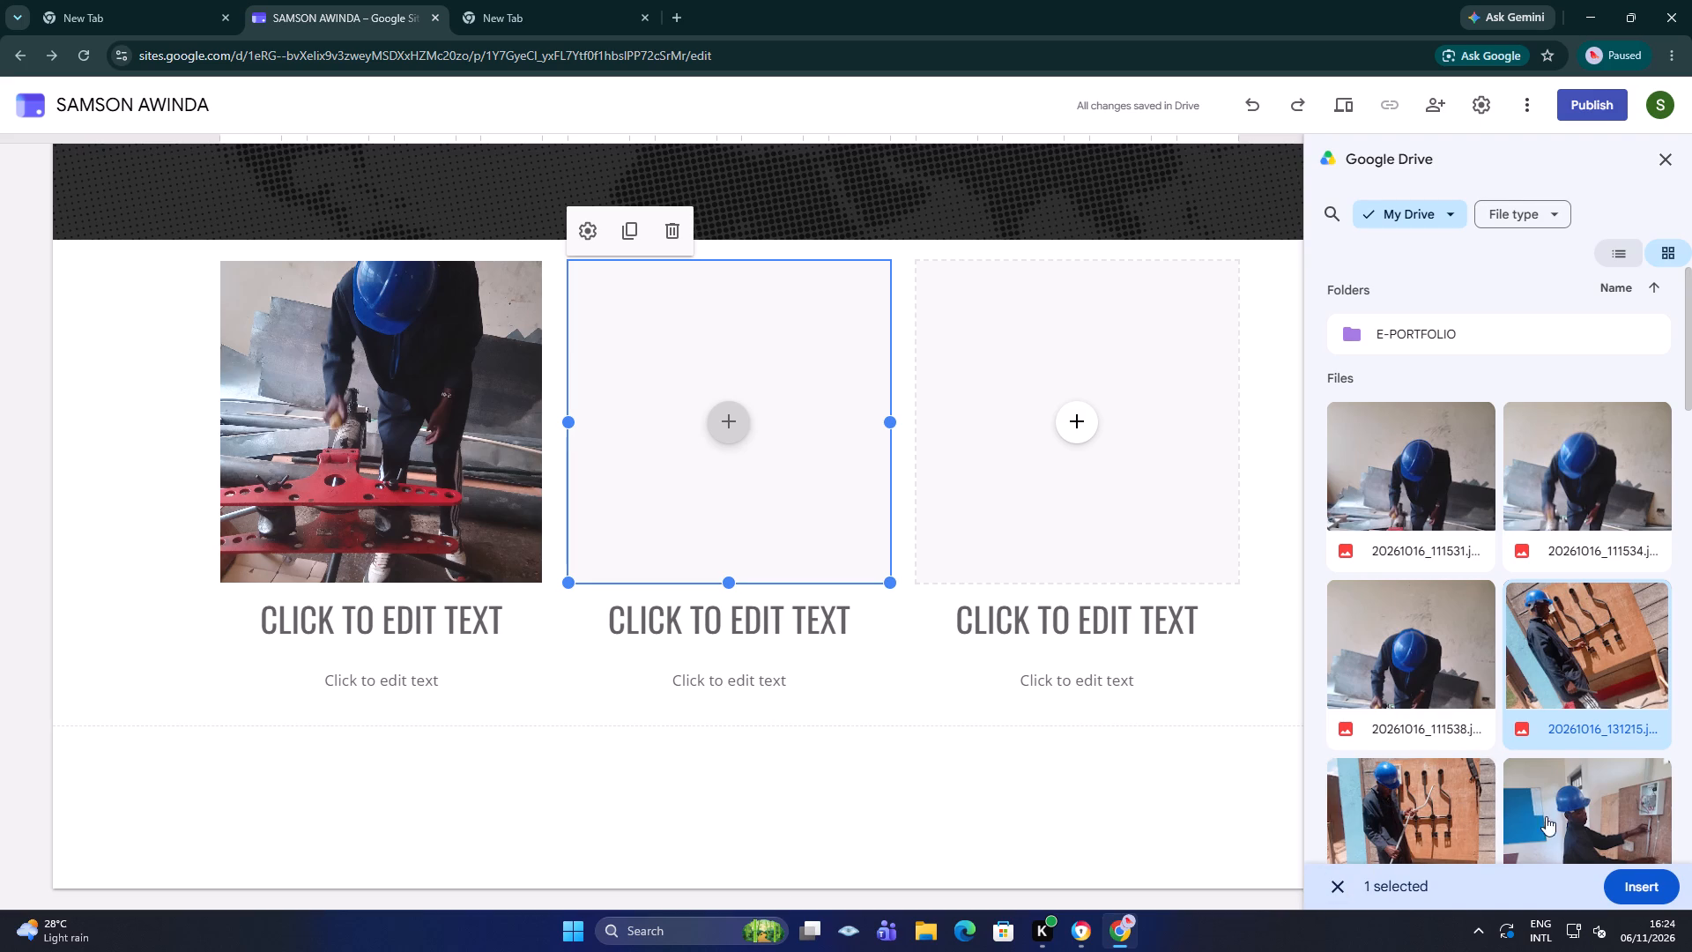
{"action": "left_click", "coordinate": [1628, 880]}
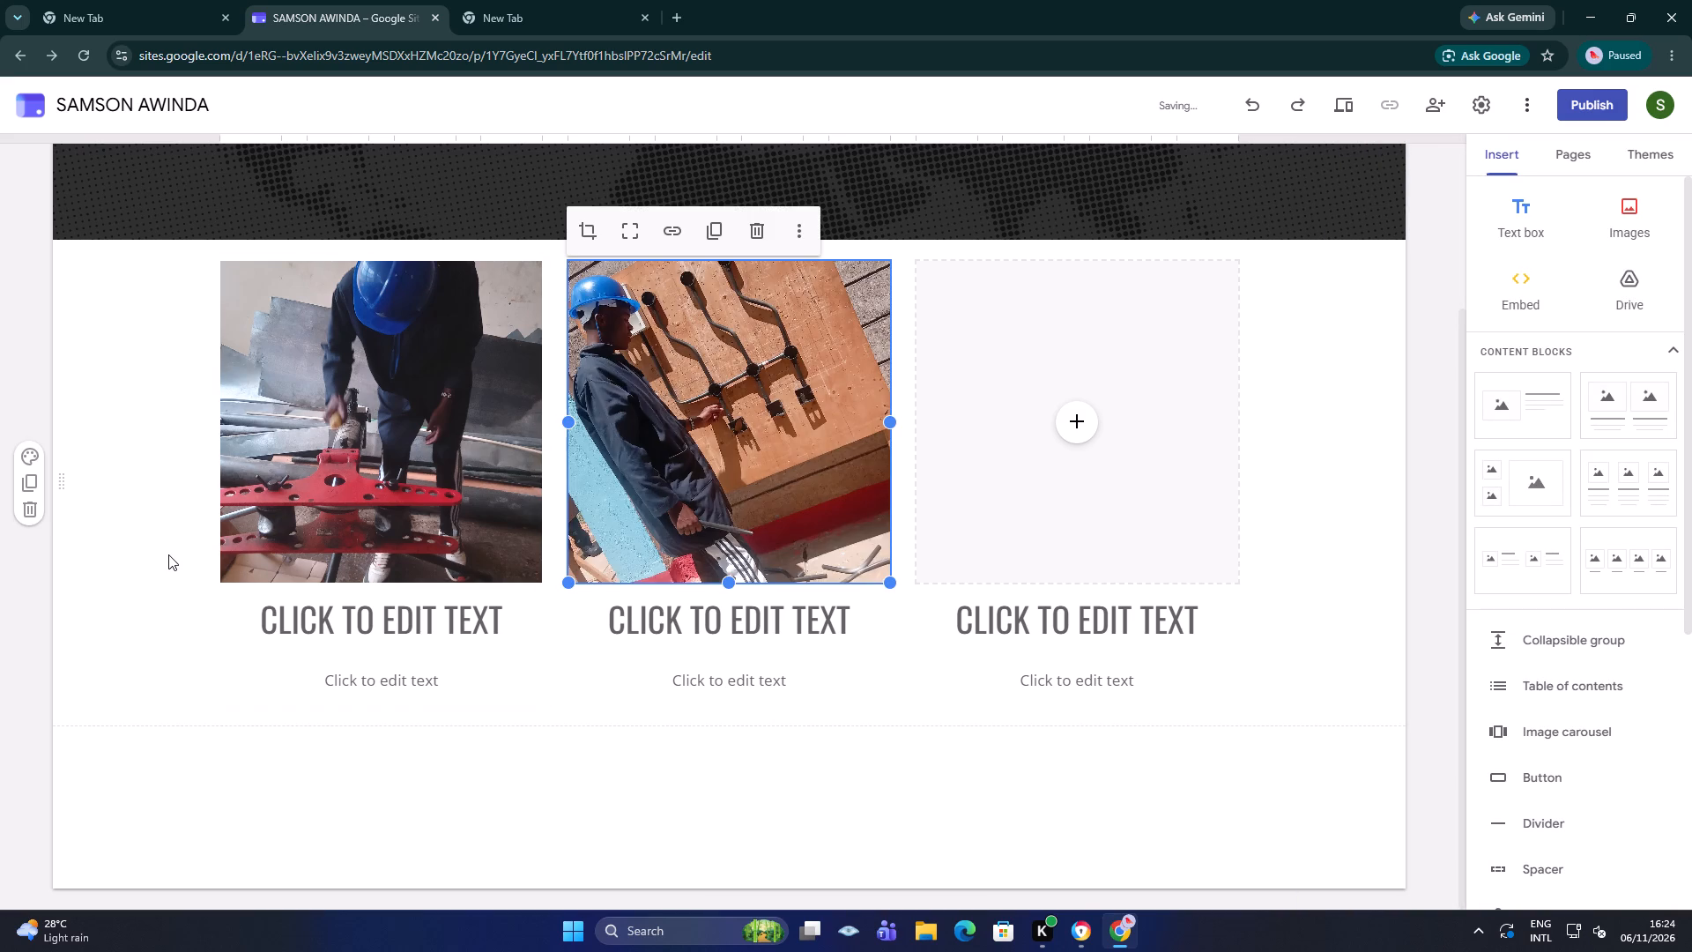
Insert the photo 20261016_131757 from Google Drive into the block's third image placeholder.
{"action": "left_click", "coordinate": [1078, 425]}
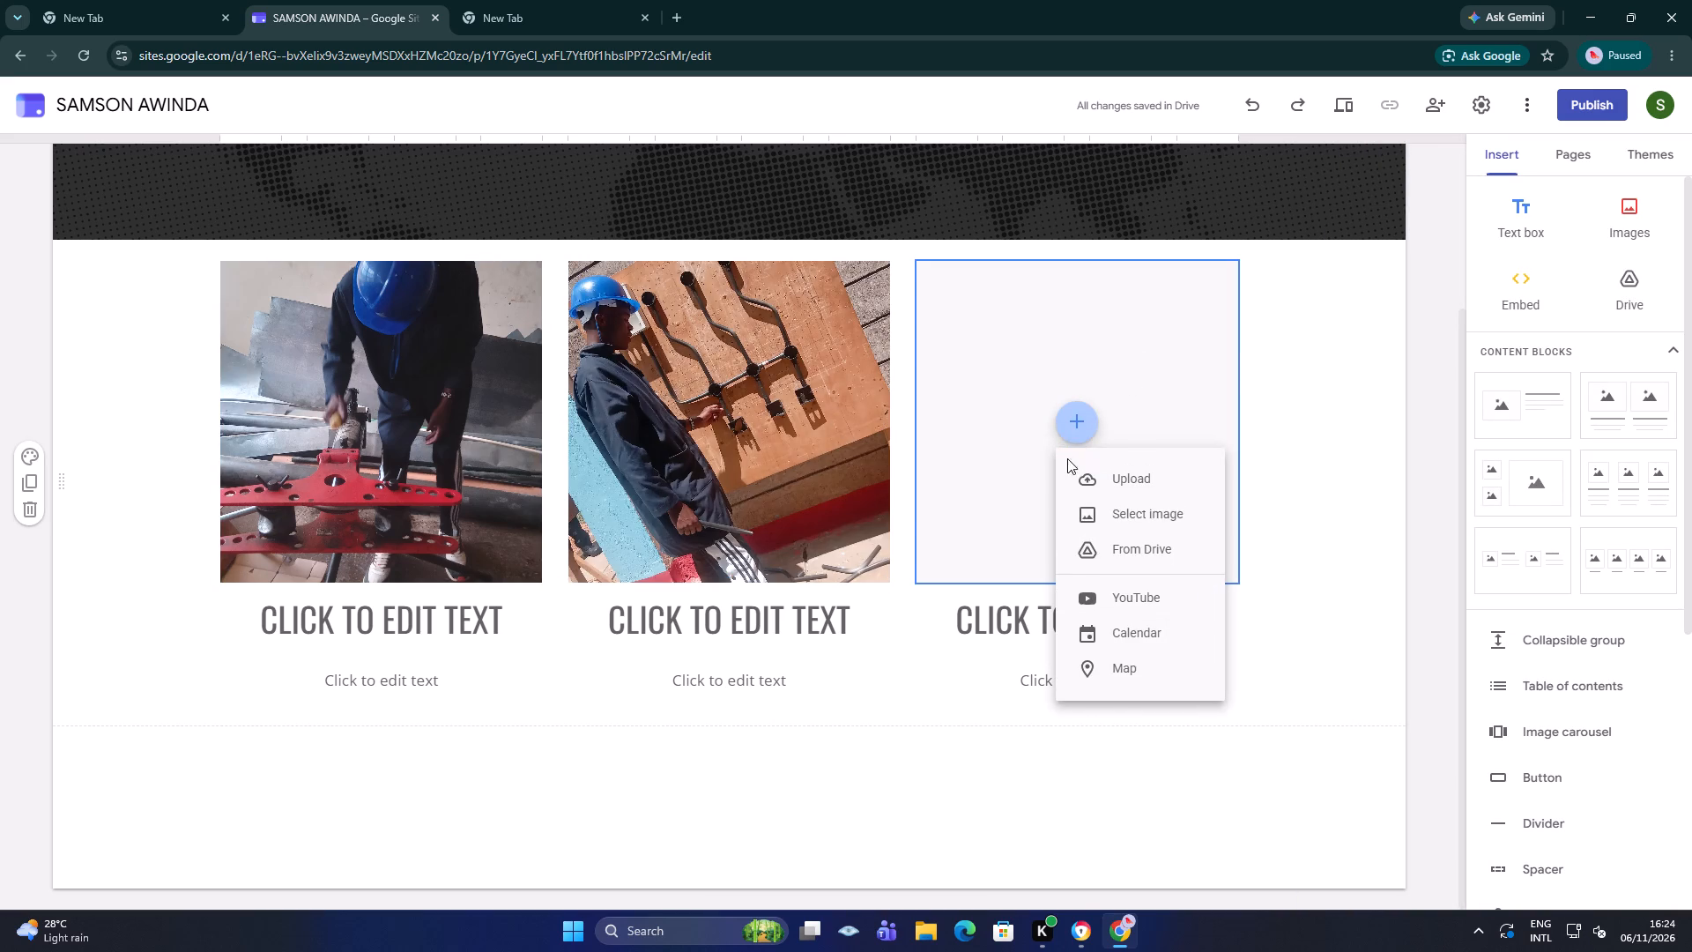
{"action": "double_click", "coordinate": [1117, 543]}
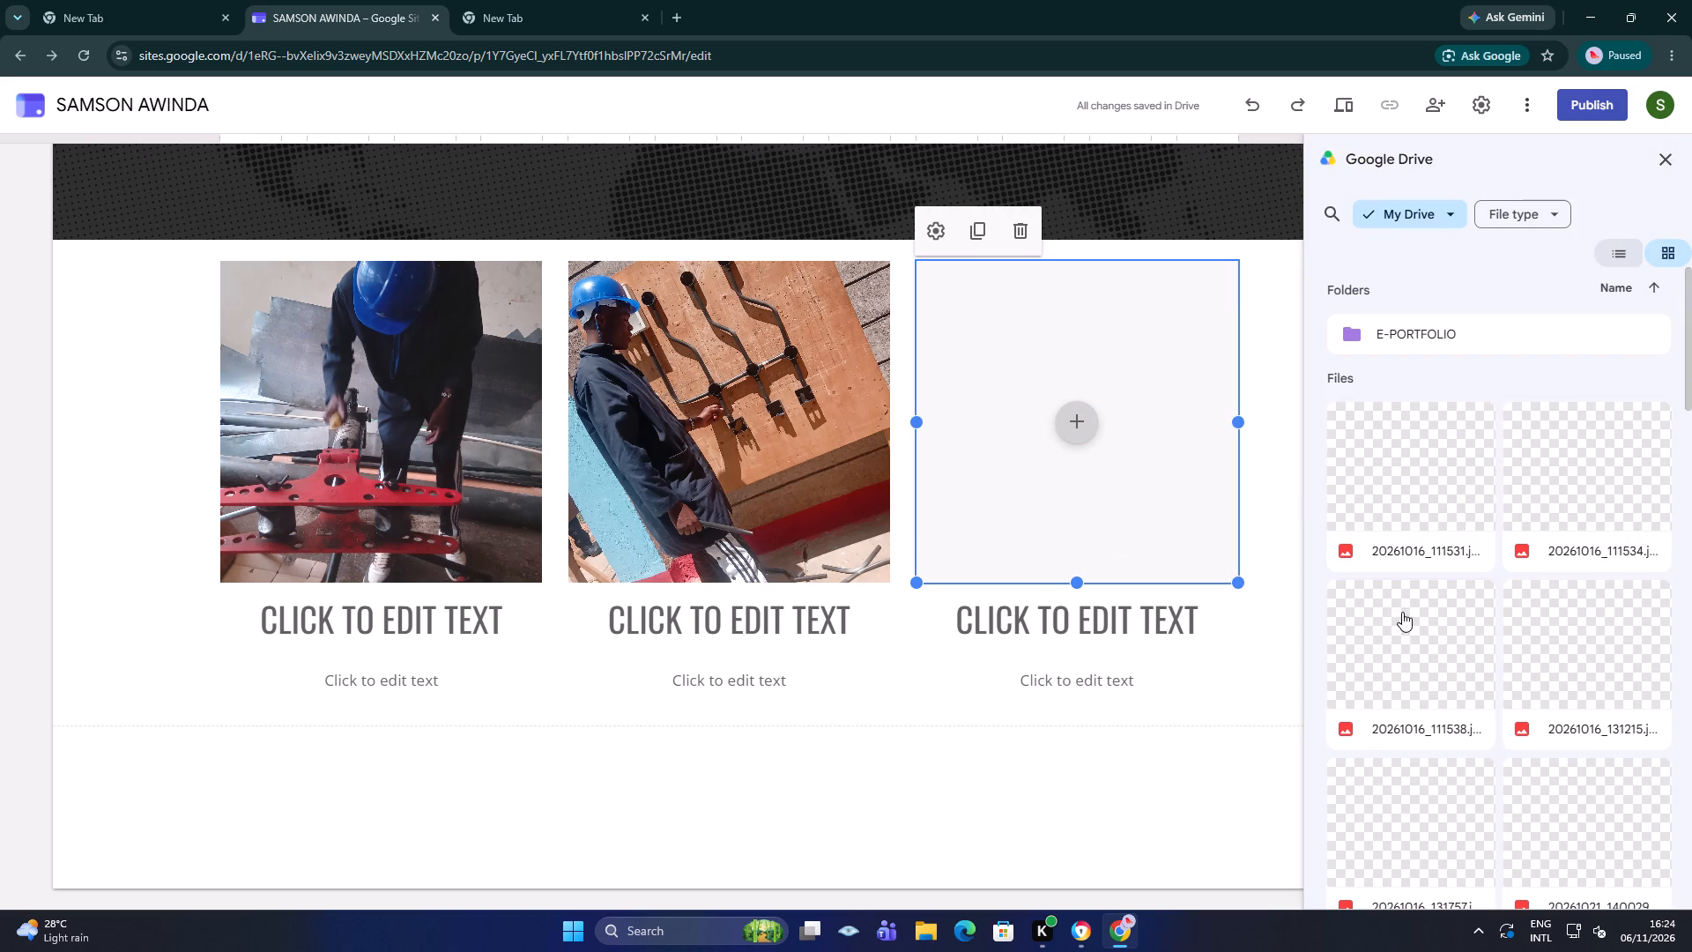
{"action": "scroll", "coordinate": [1414, 659], "scroll_direction": "down", "scroll_amount": 2}
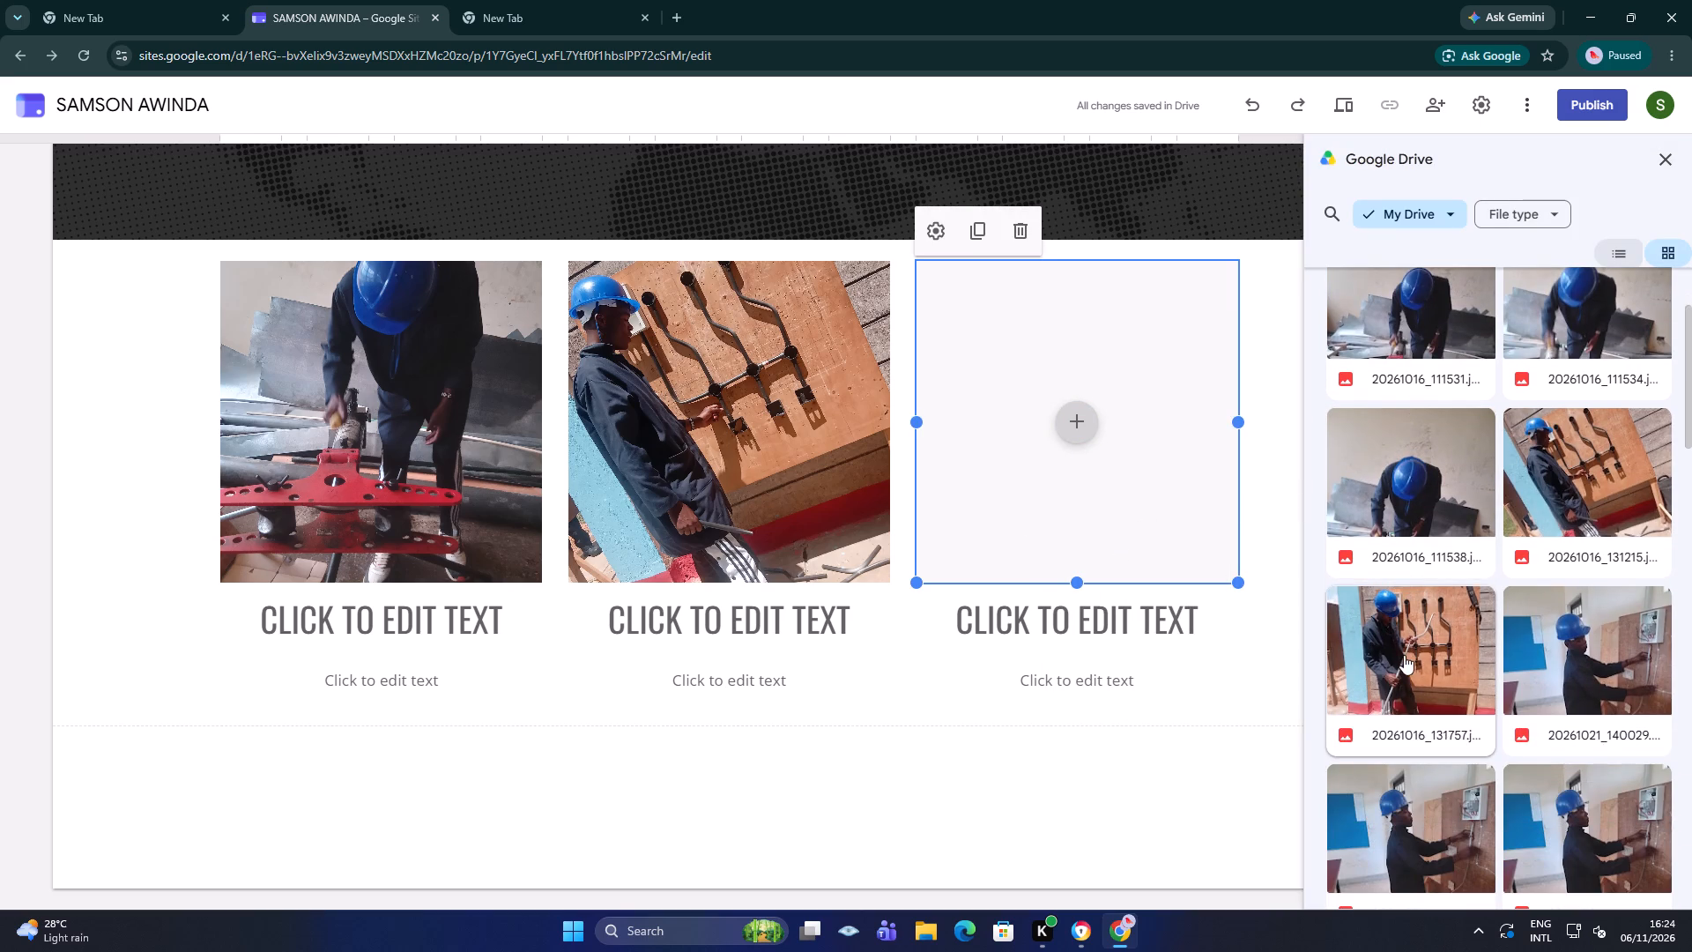
{"action": "left_click", "coordinate": [1396, 645]}
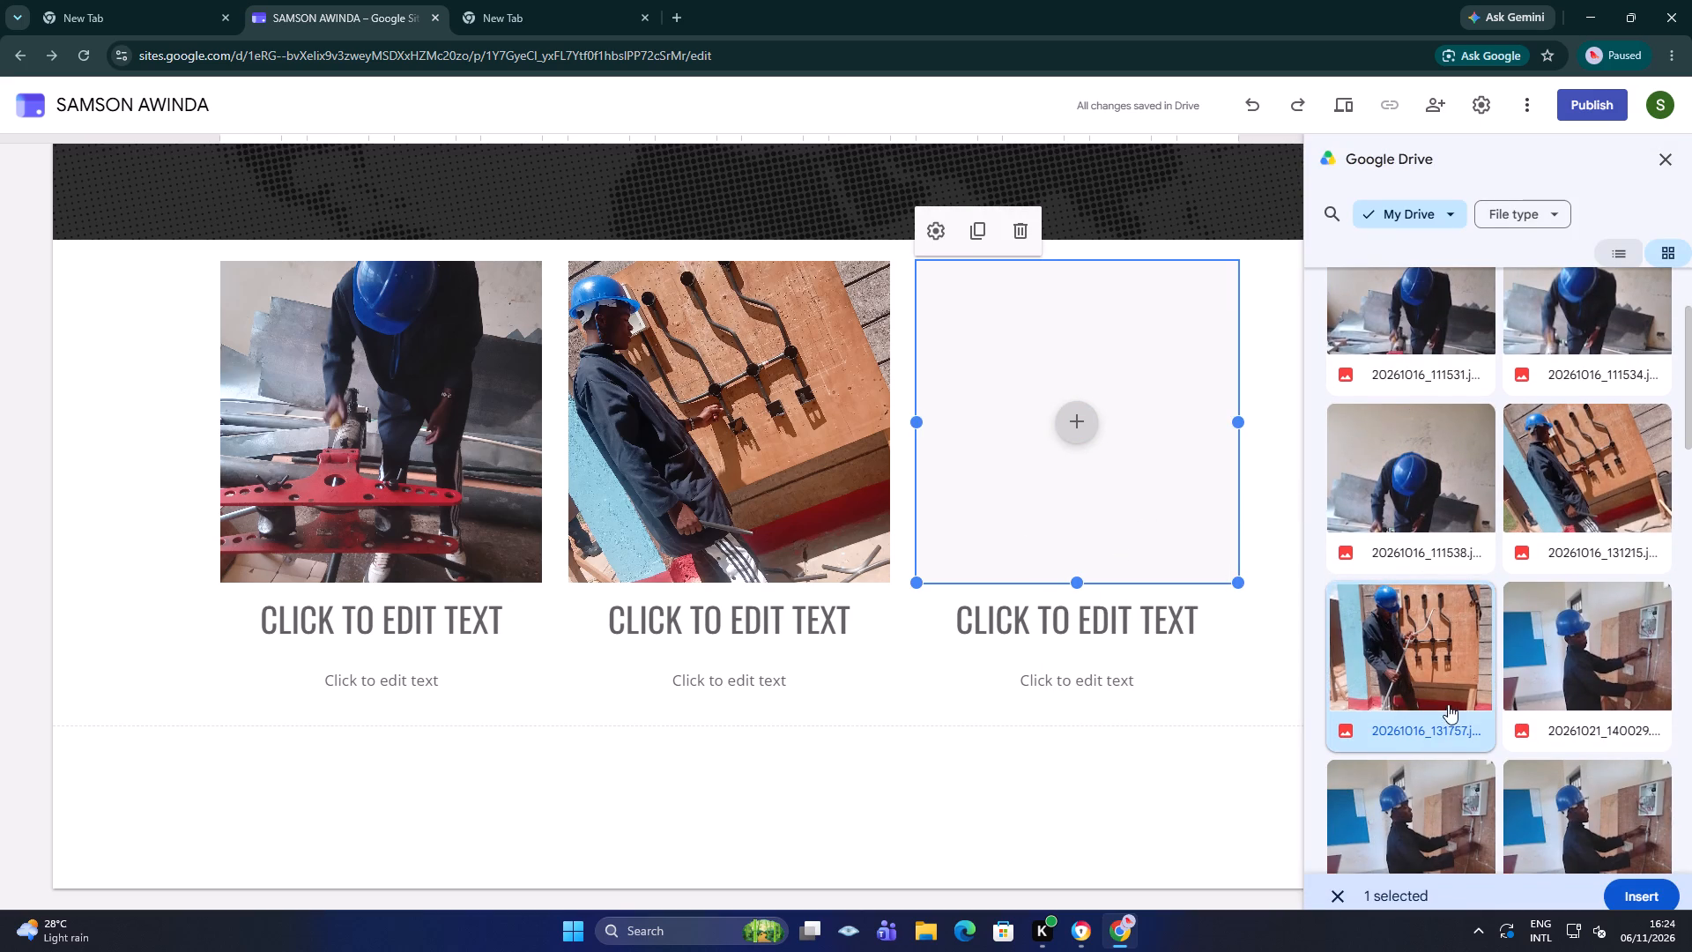
{"action": "left_click", "coordinate": [1367, 652]}
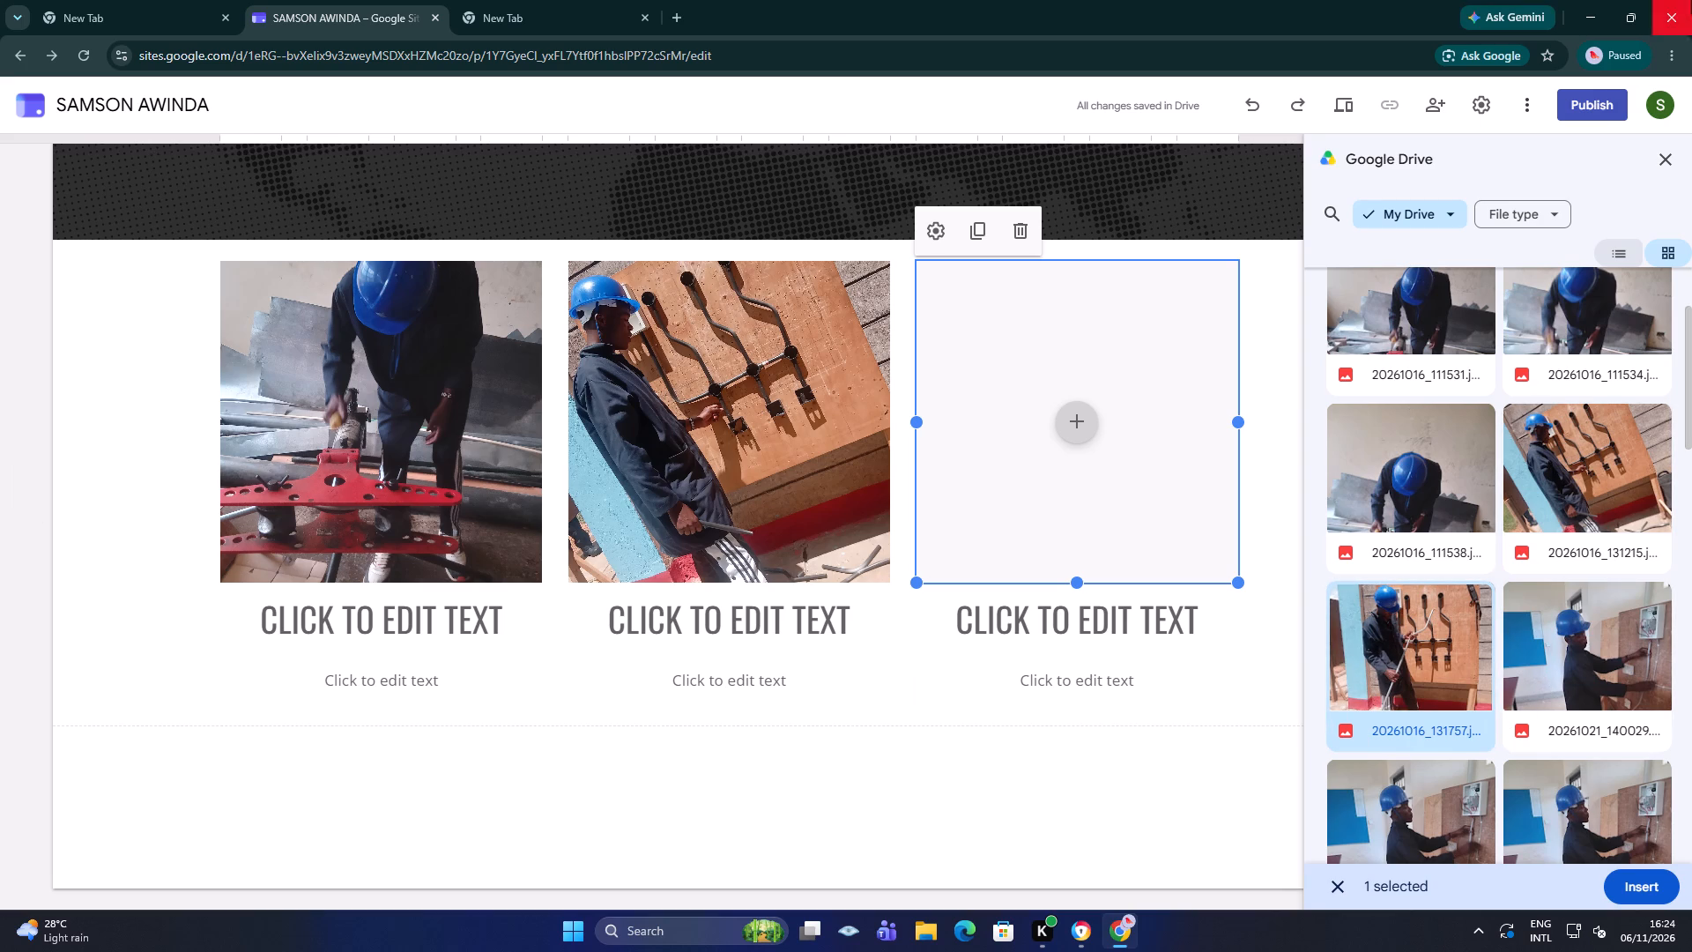
{"action": "left_click_drag", "start_coordinate": [589, 588], "coordinate": [592, 598]}
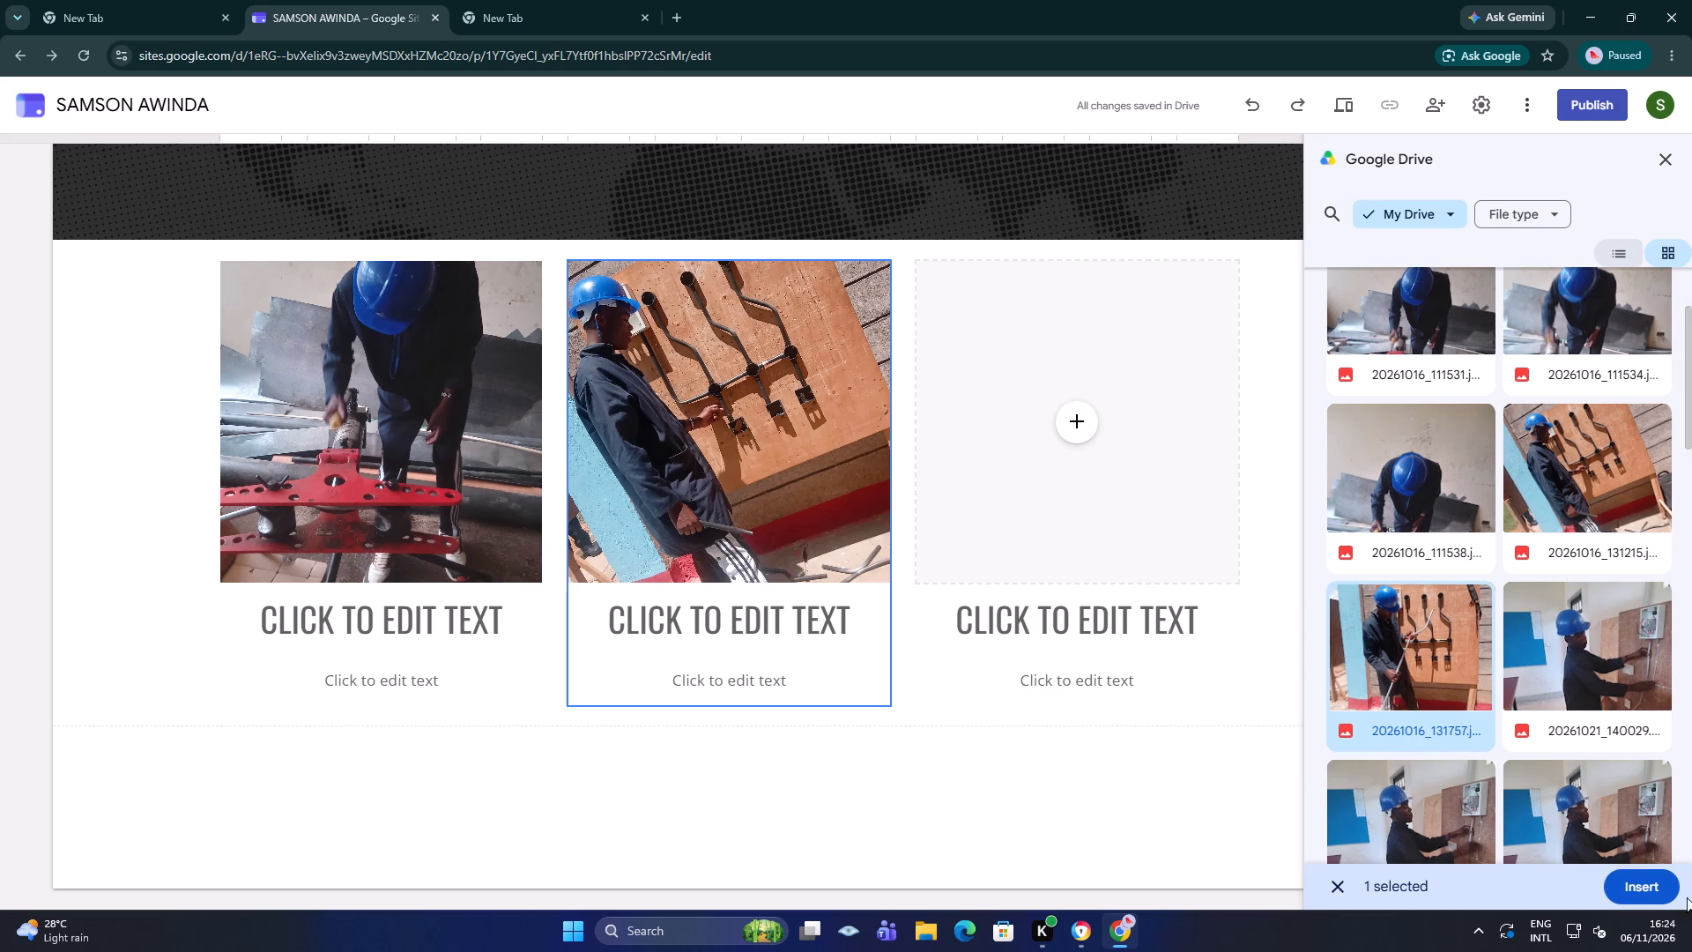
{"action": "left_click", "coordinate": [1661, 878]}
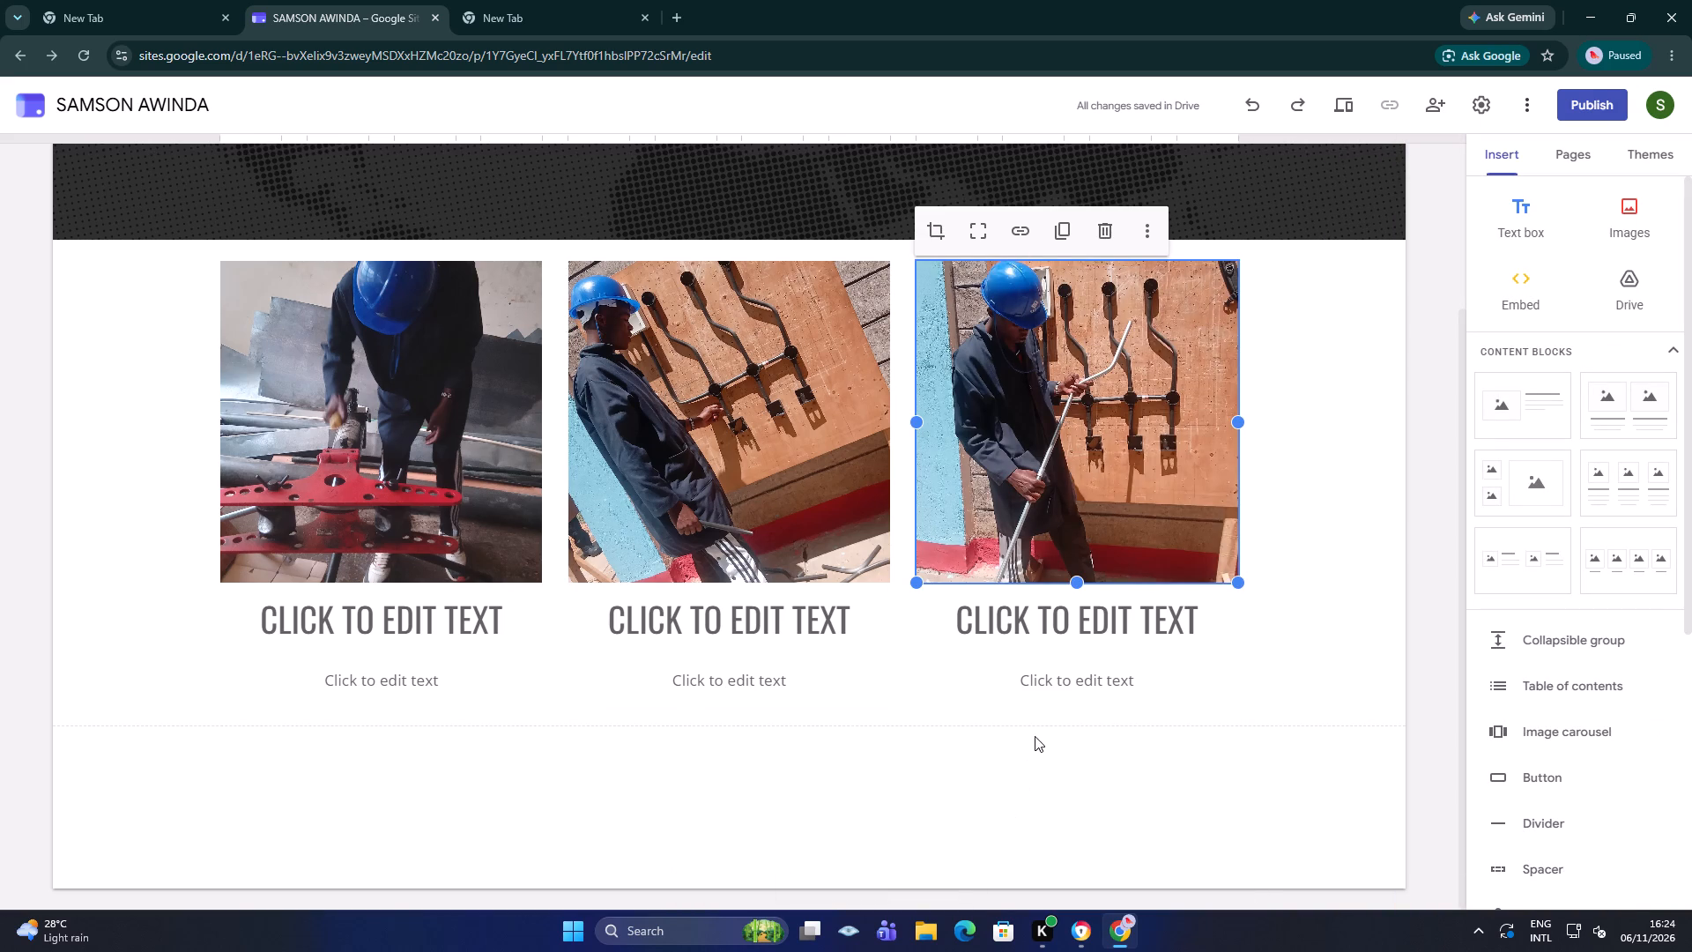
Enter STUDENT PHOTO as the small caption text under each of the three photos, leaving their headings alone.
{"action": "left_click", "coordinate": [1057, 686]}
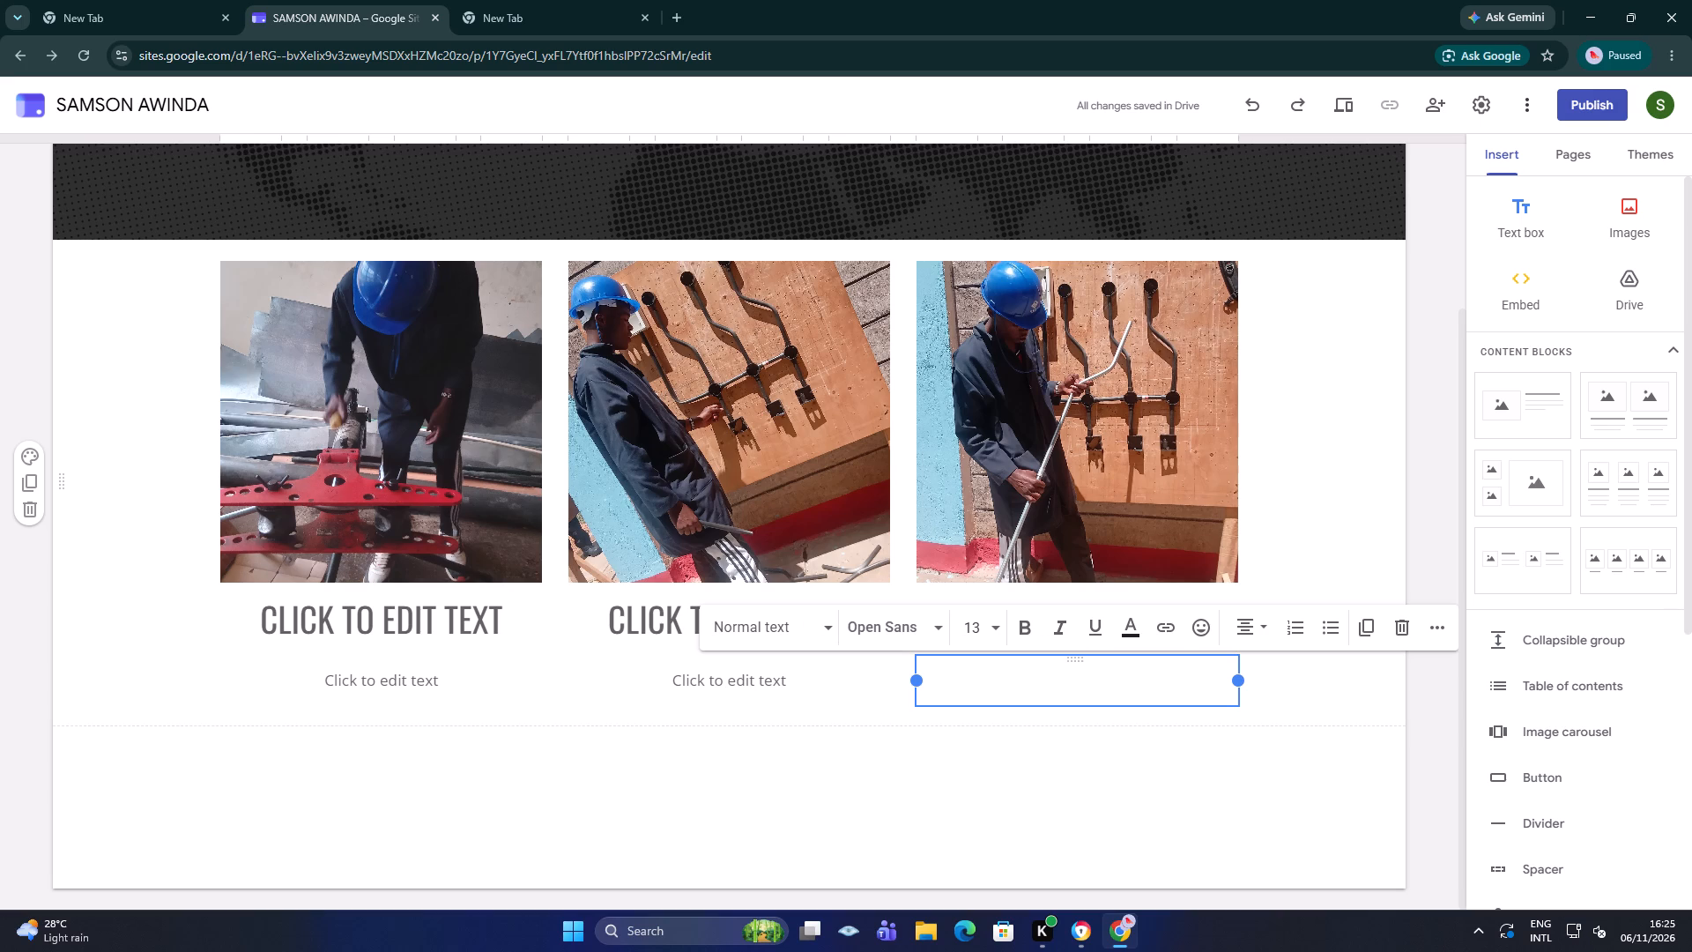
{"action": "type", "text": "STUDENT"}
{"action": "key", "text": "space"}
{"action": "type", "text": "PHOTO"}
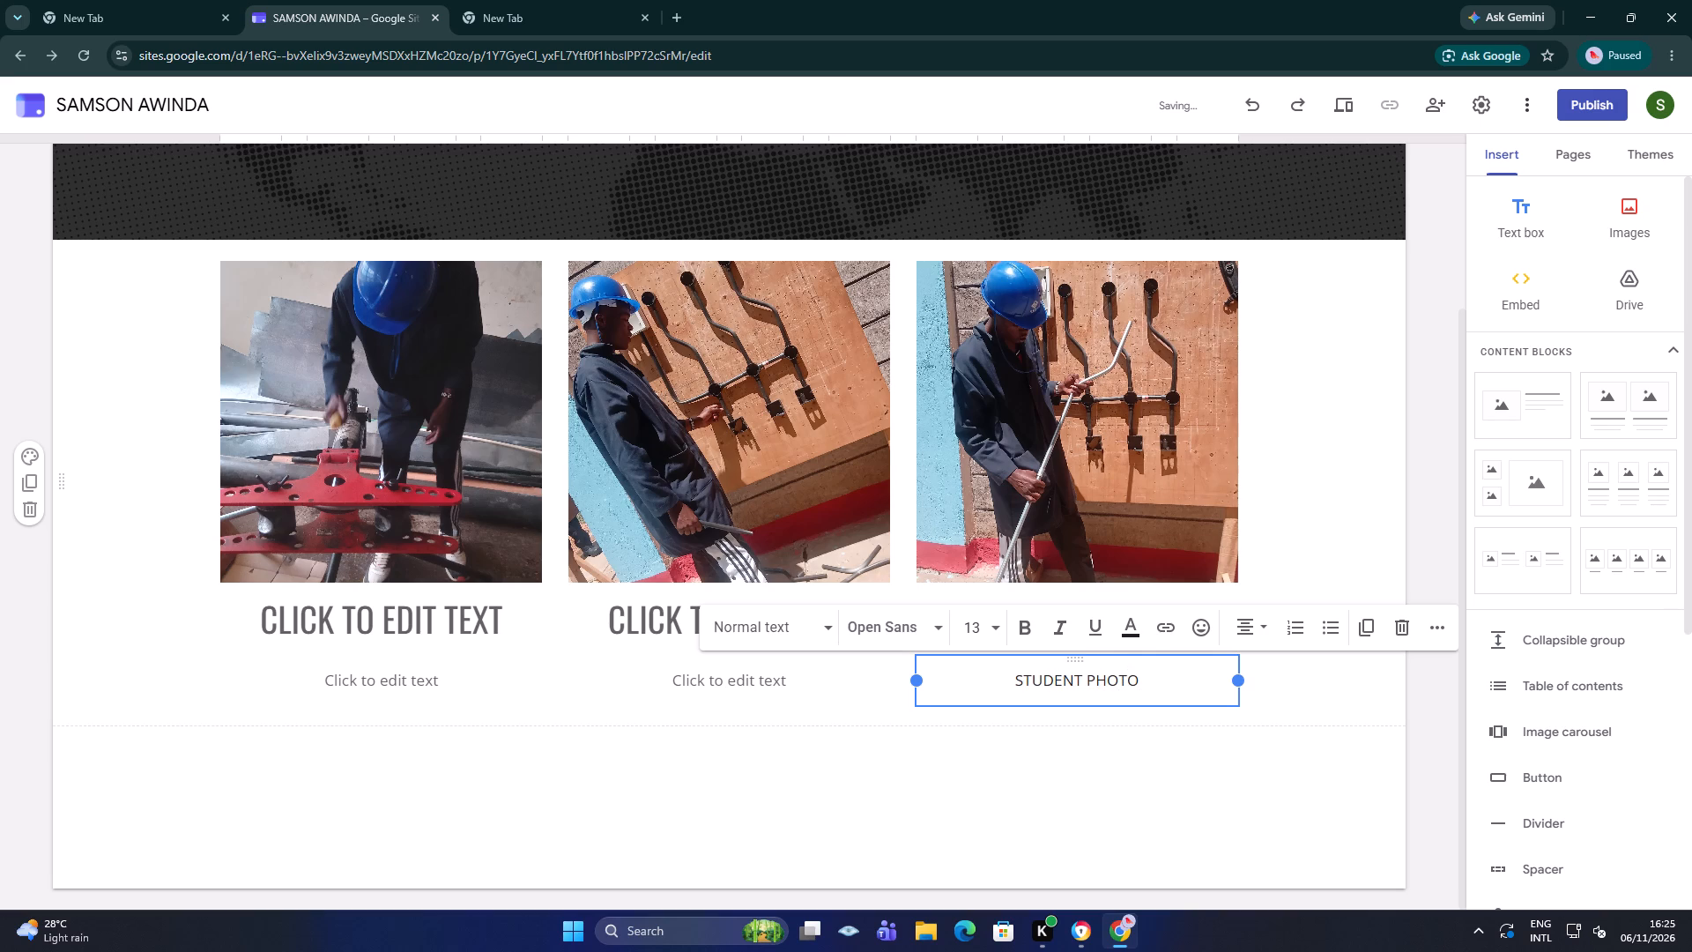
{"action": "key", "text": "Return"}
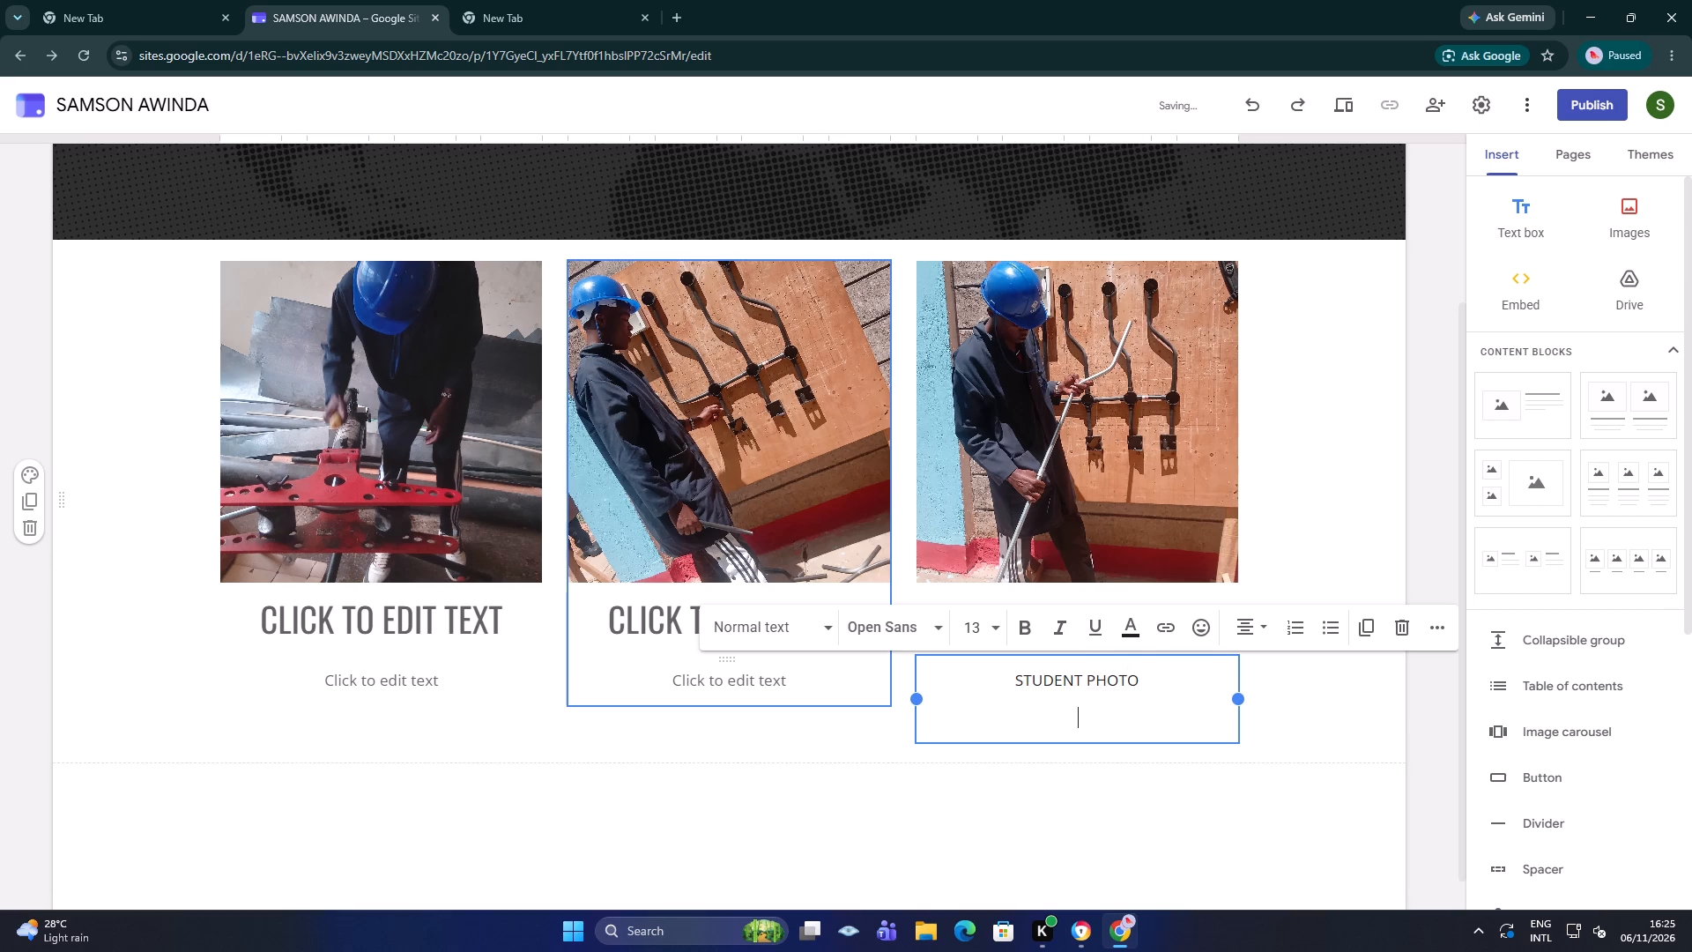
{"action": "key", "text": "Return"}
{"action": "key", "text": "BackSpace"}
{"action": "key", "text": "BackSpace"}
{"action": "key", "text": "BackSpace"}
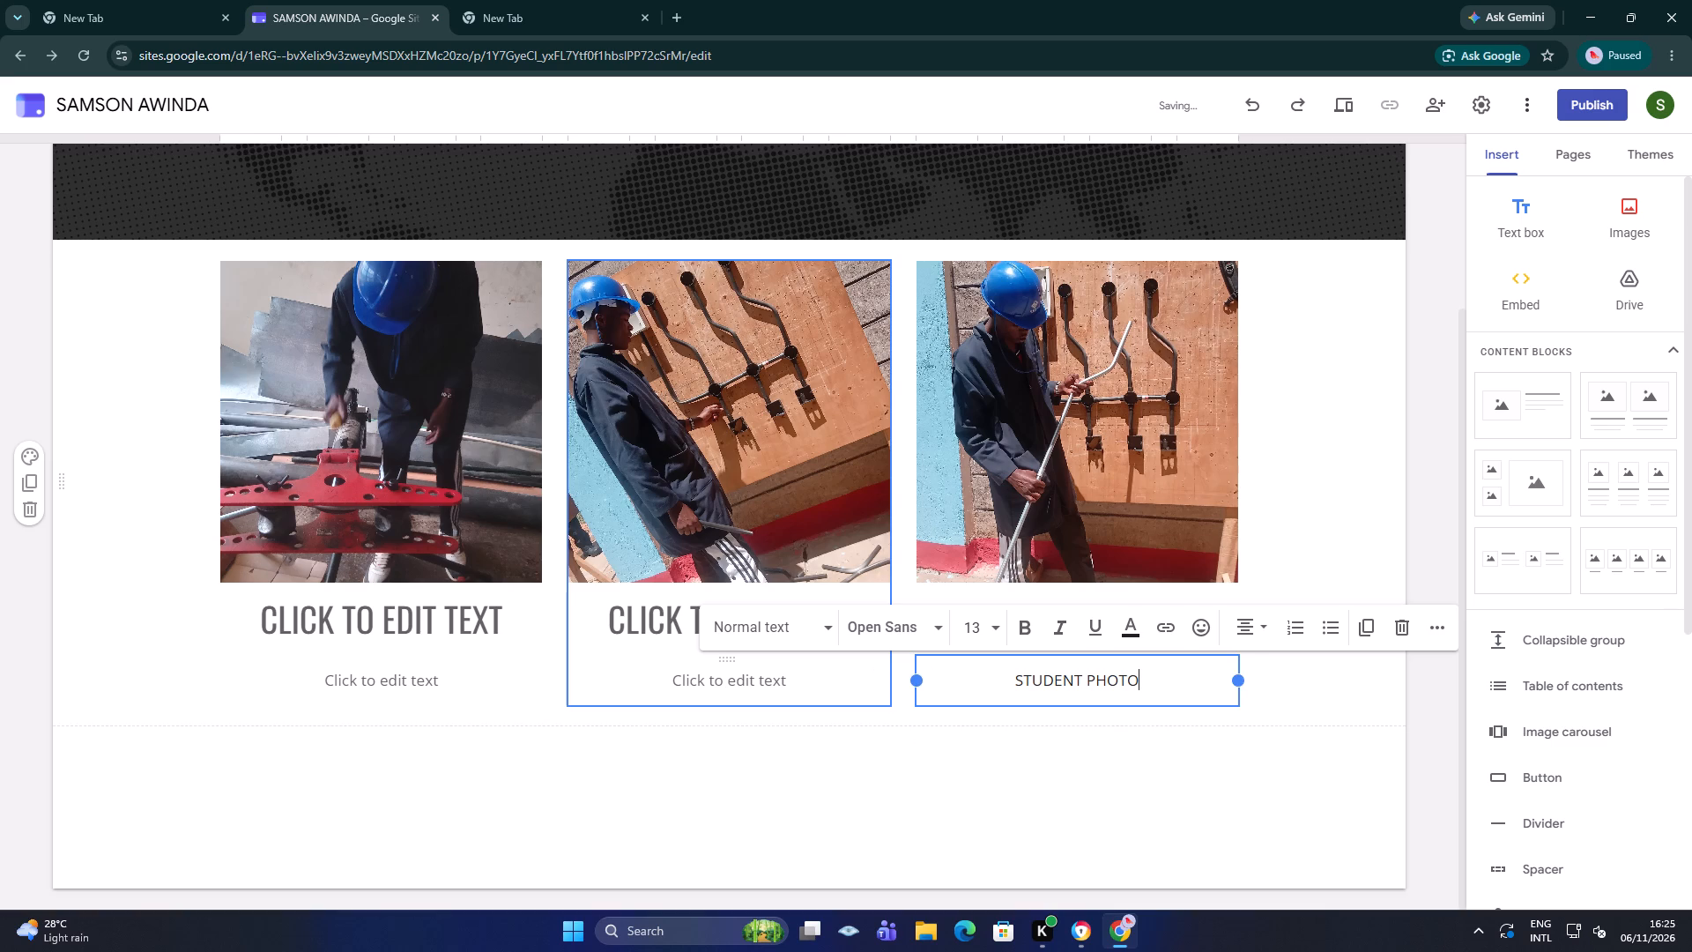
{"action": "left_click", "coordinate": [752, 678]}
{"action": "type", "text": "STUDENT PHOTO"}
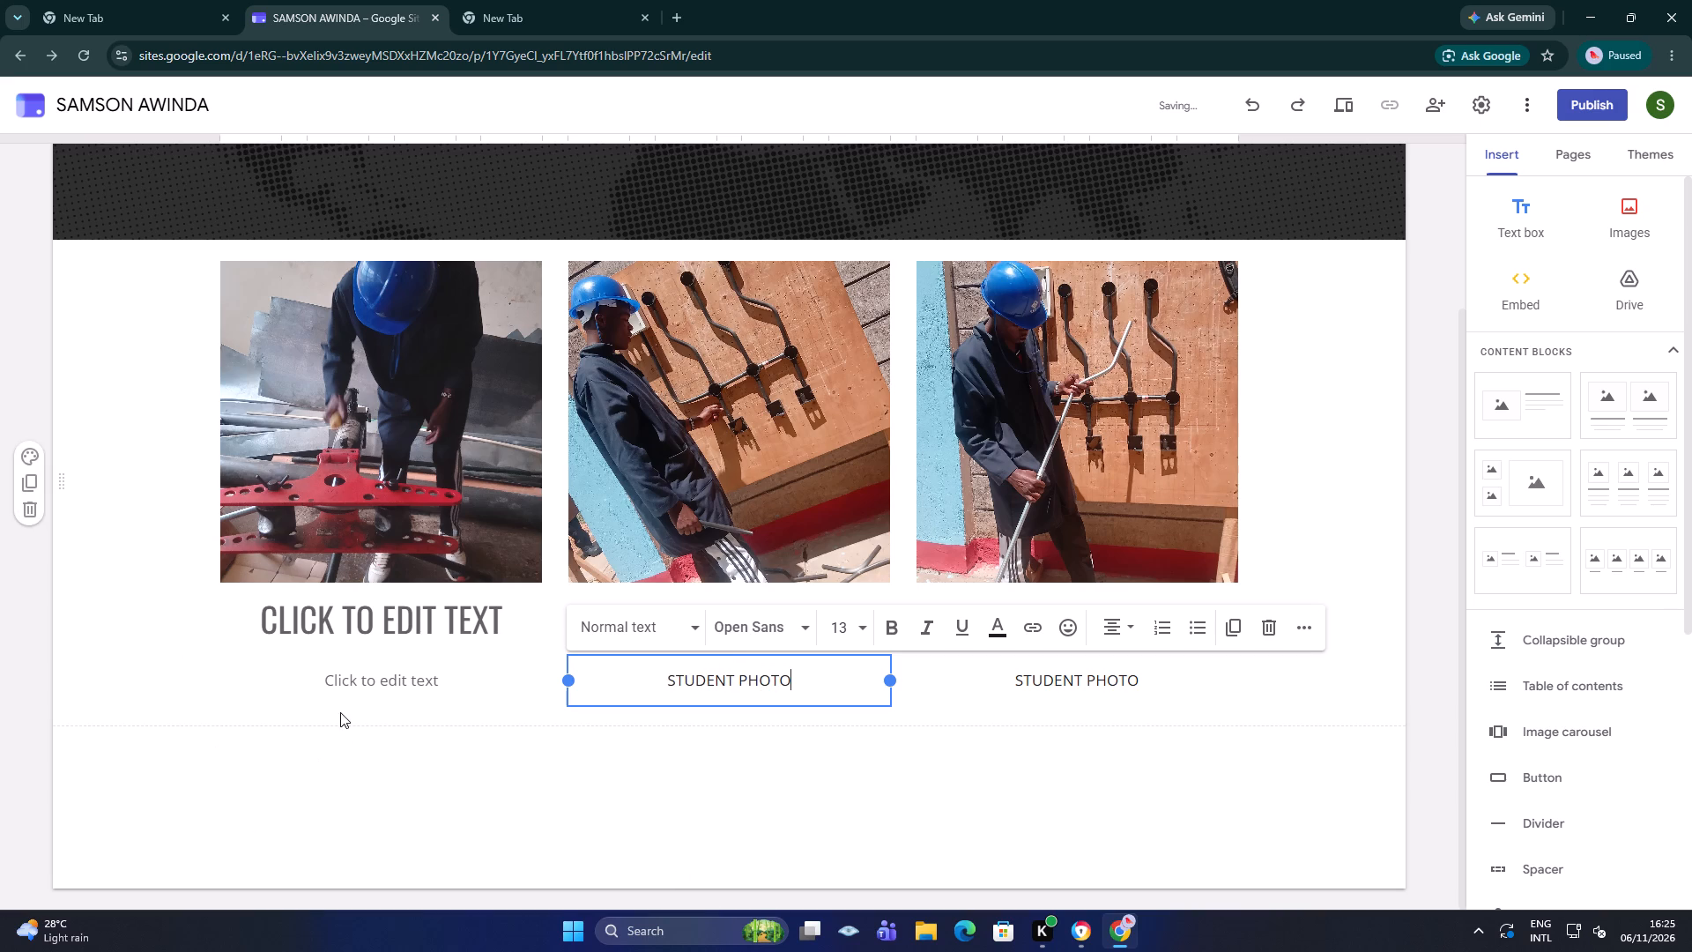
{"action": "left_click", "coordinate": [334, 688]}
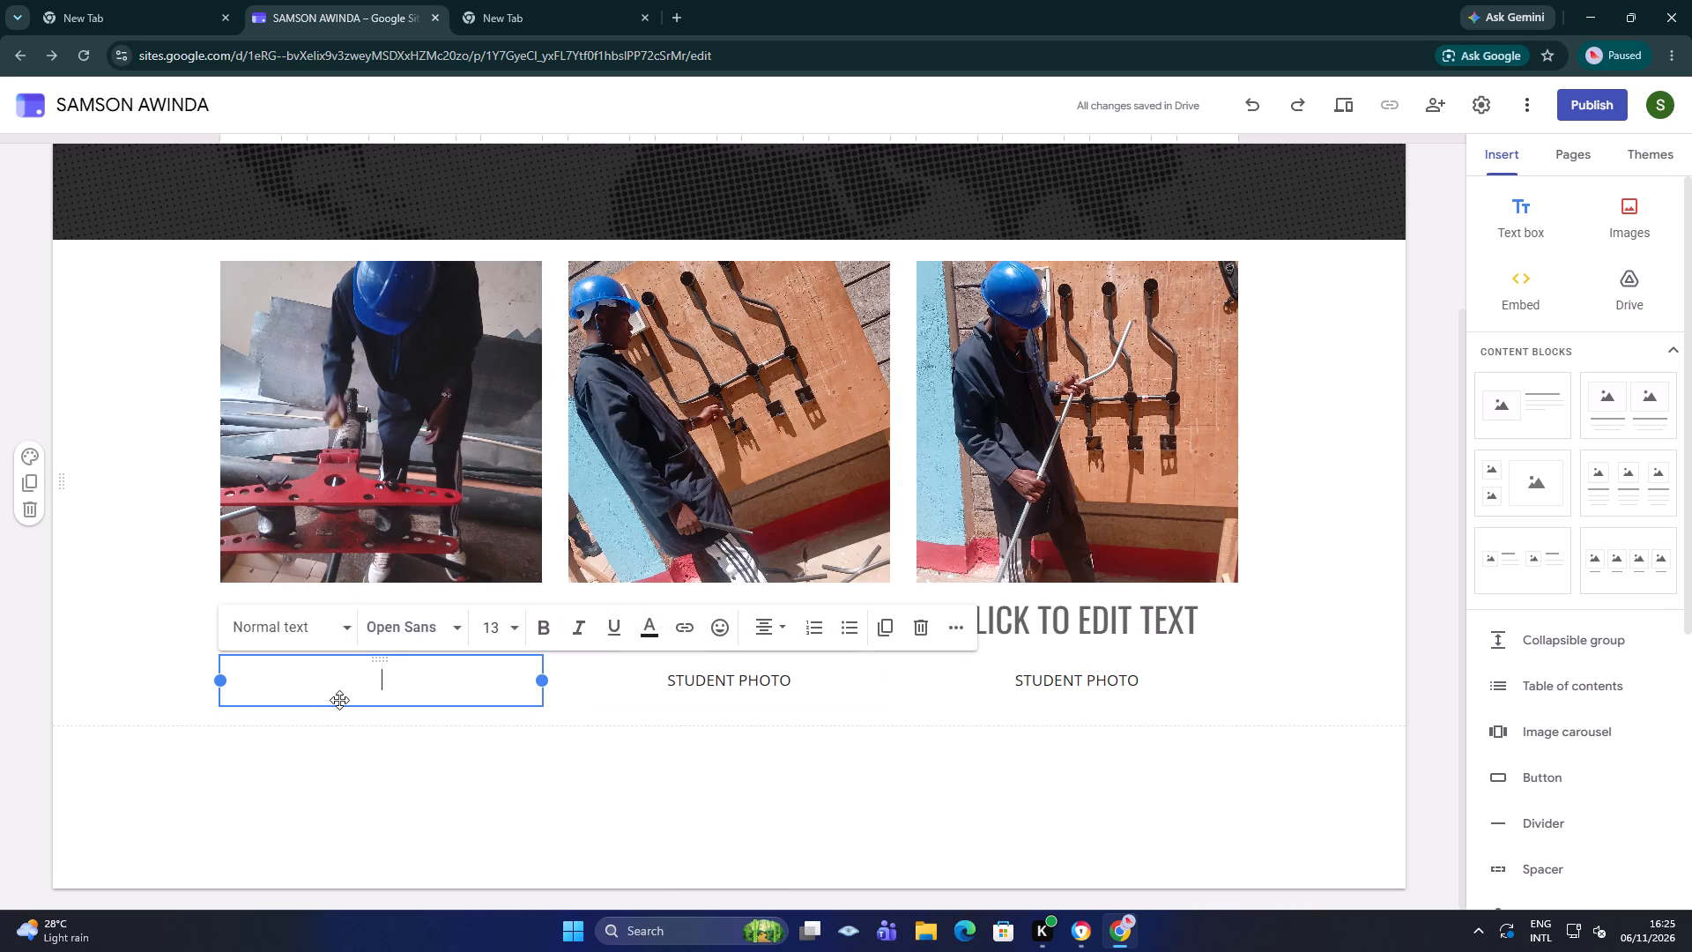
{"action": "type", "text": "STU"}
{"action": "type", "text": "DENT PHOTO"}
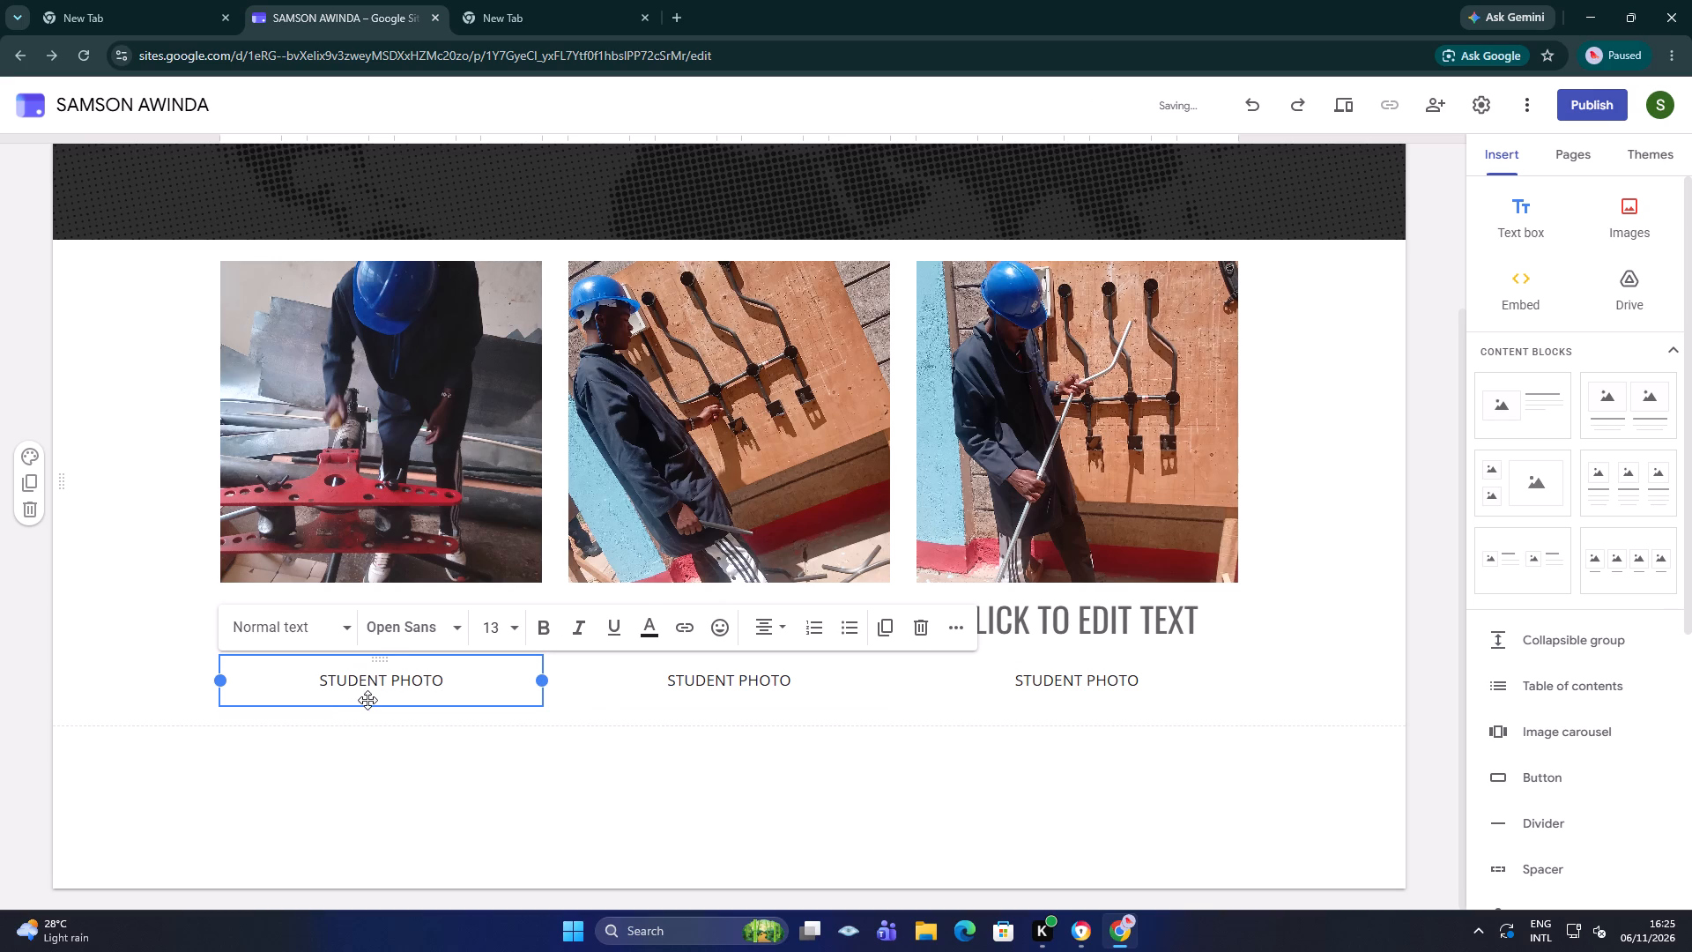
Add a content block with two captioned image placeholders below the three-photo block.
{"action": "scroll", "coordinate": [1303, 323], "scroll_direction": "down", "scroll_amount": 2}
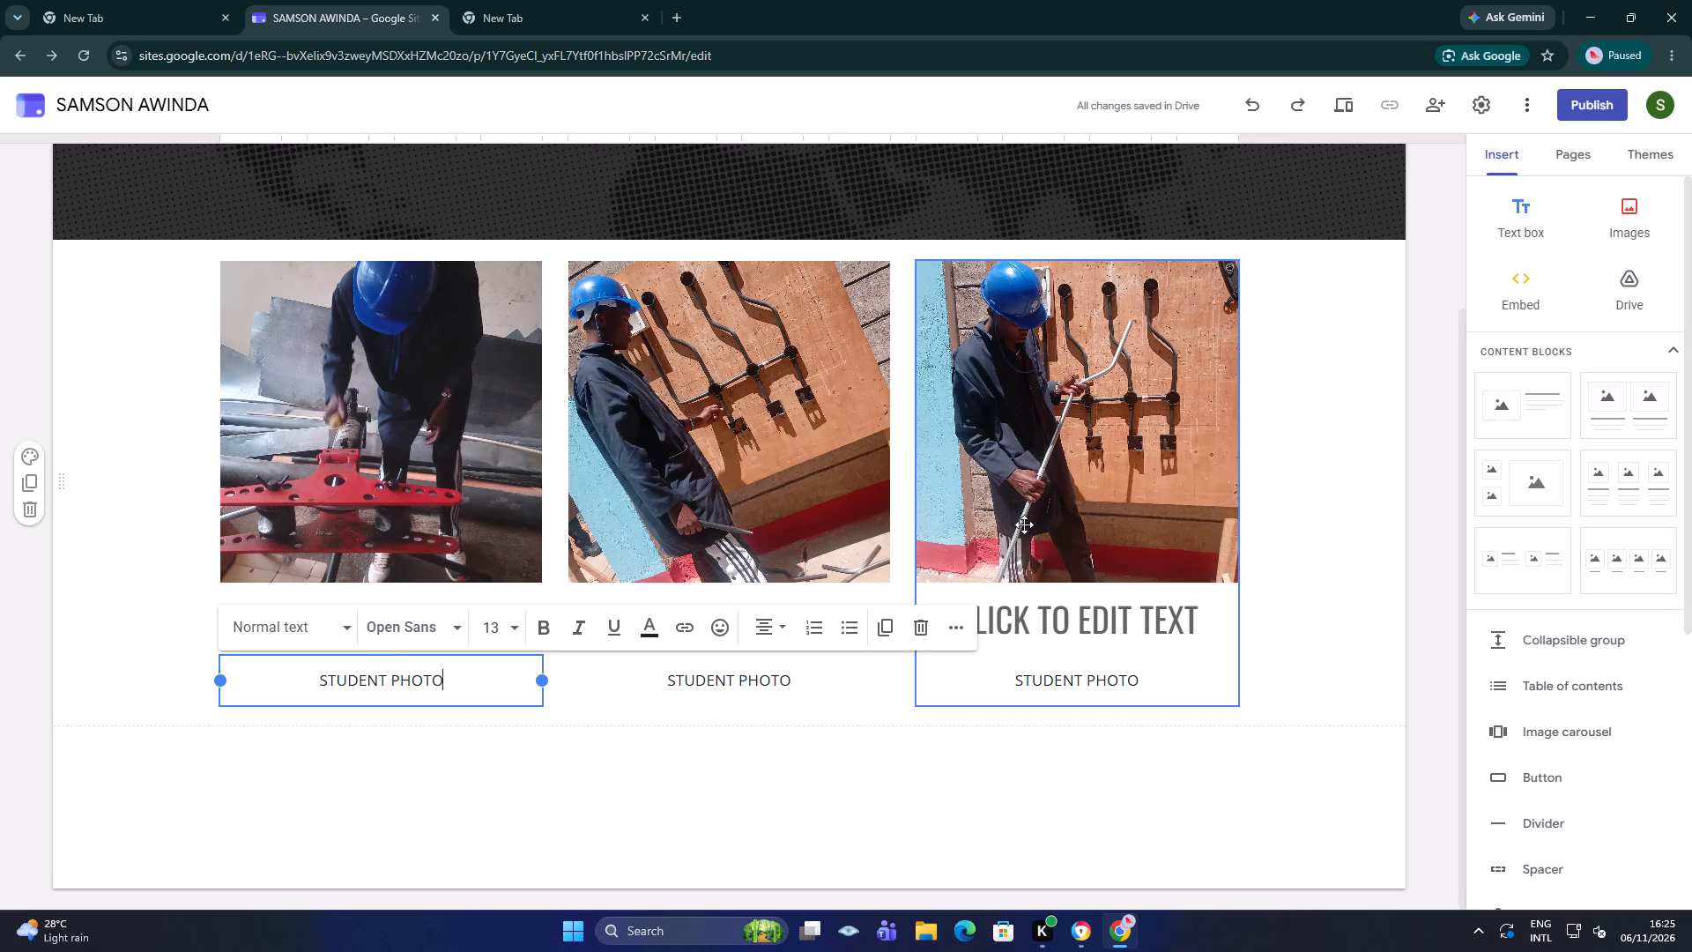
{"action": "scroll", "coordinate": [1024, 524], "scroll_direction": "down", "scroll_amount": 4}
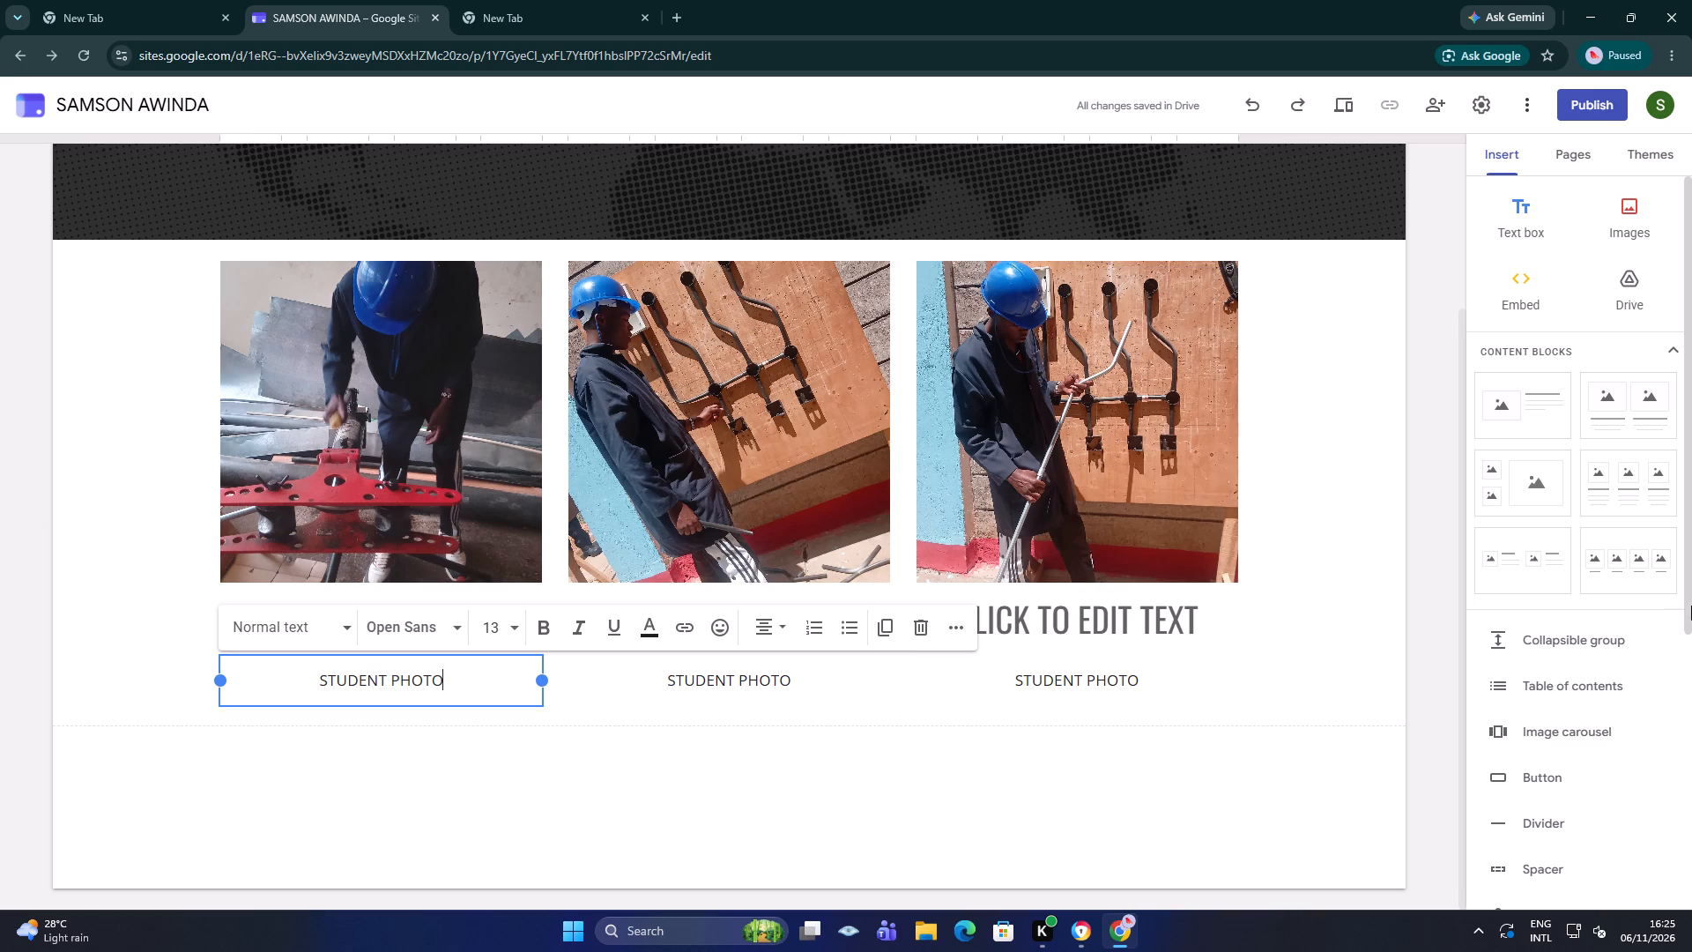
{"action": "left_click", "coordinate": [1691, 372]}
{"action": "left_click", "coordinate": [1621, 390]}
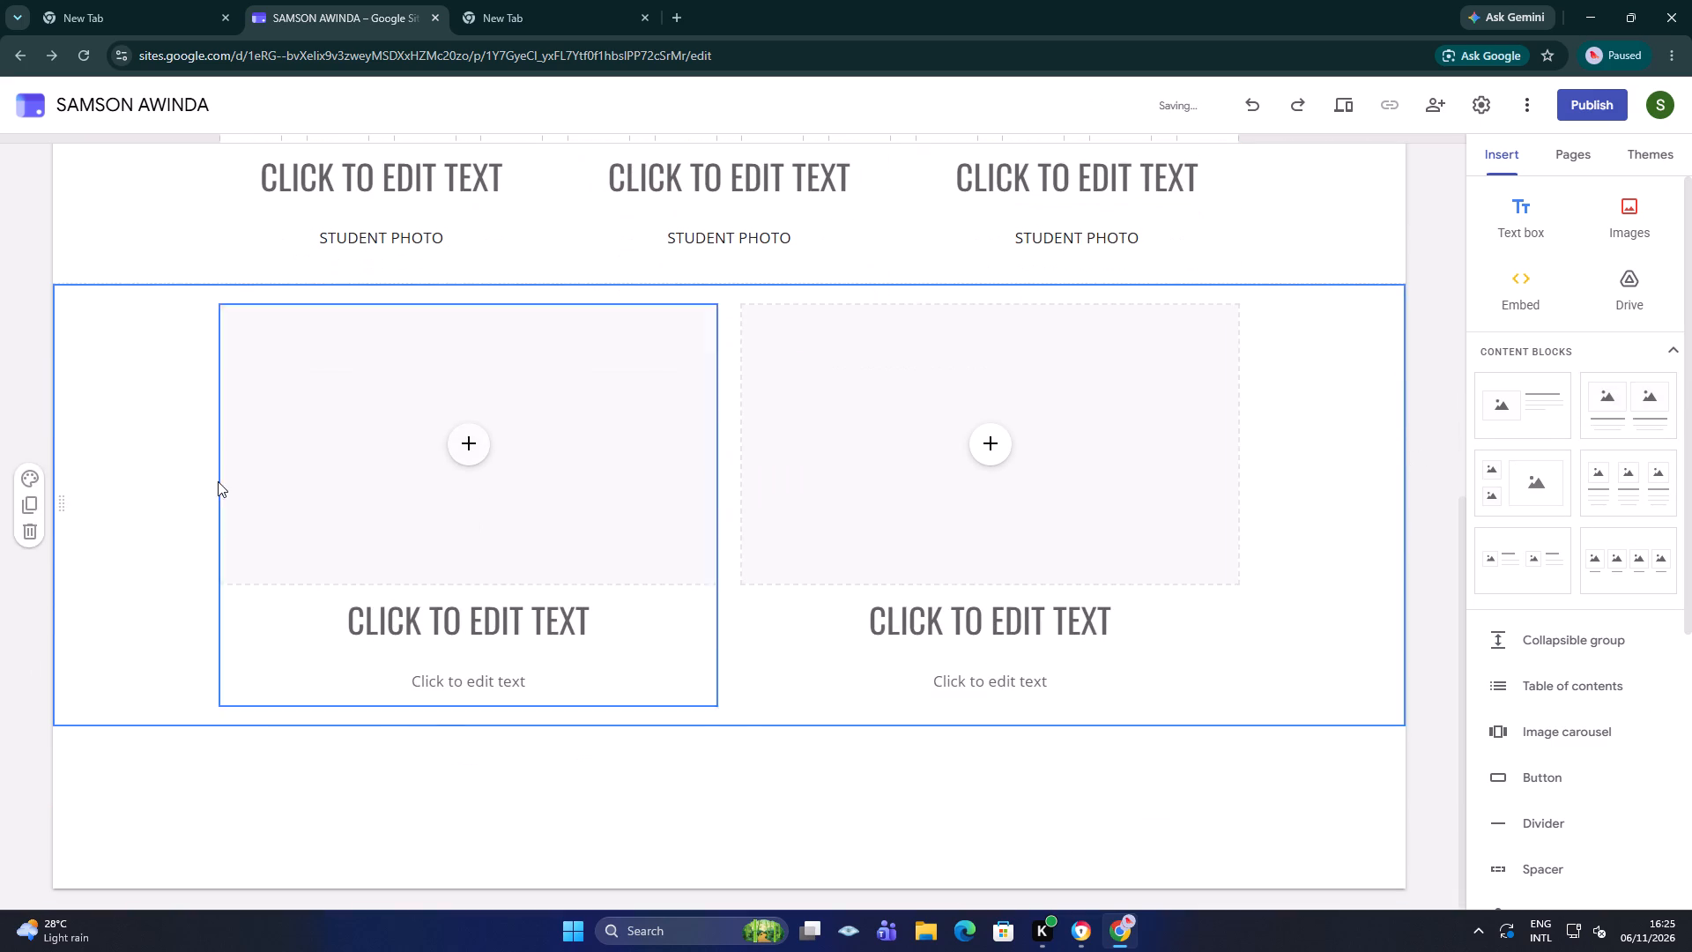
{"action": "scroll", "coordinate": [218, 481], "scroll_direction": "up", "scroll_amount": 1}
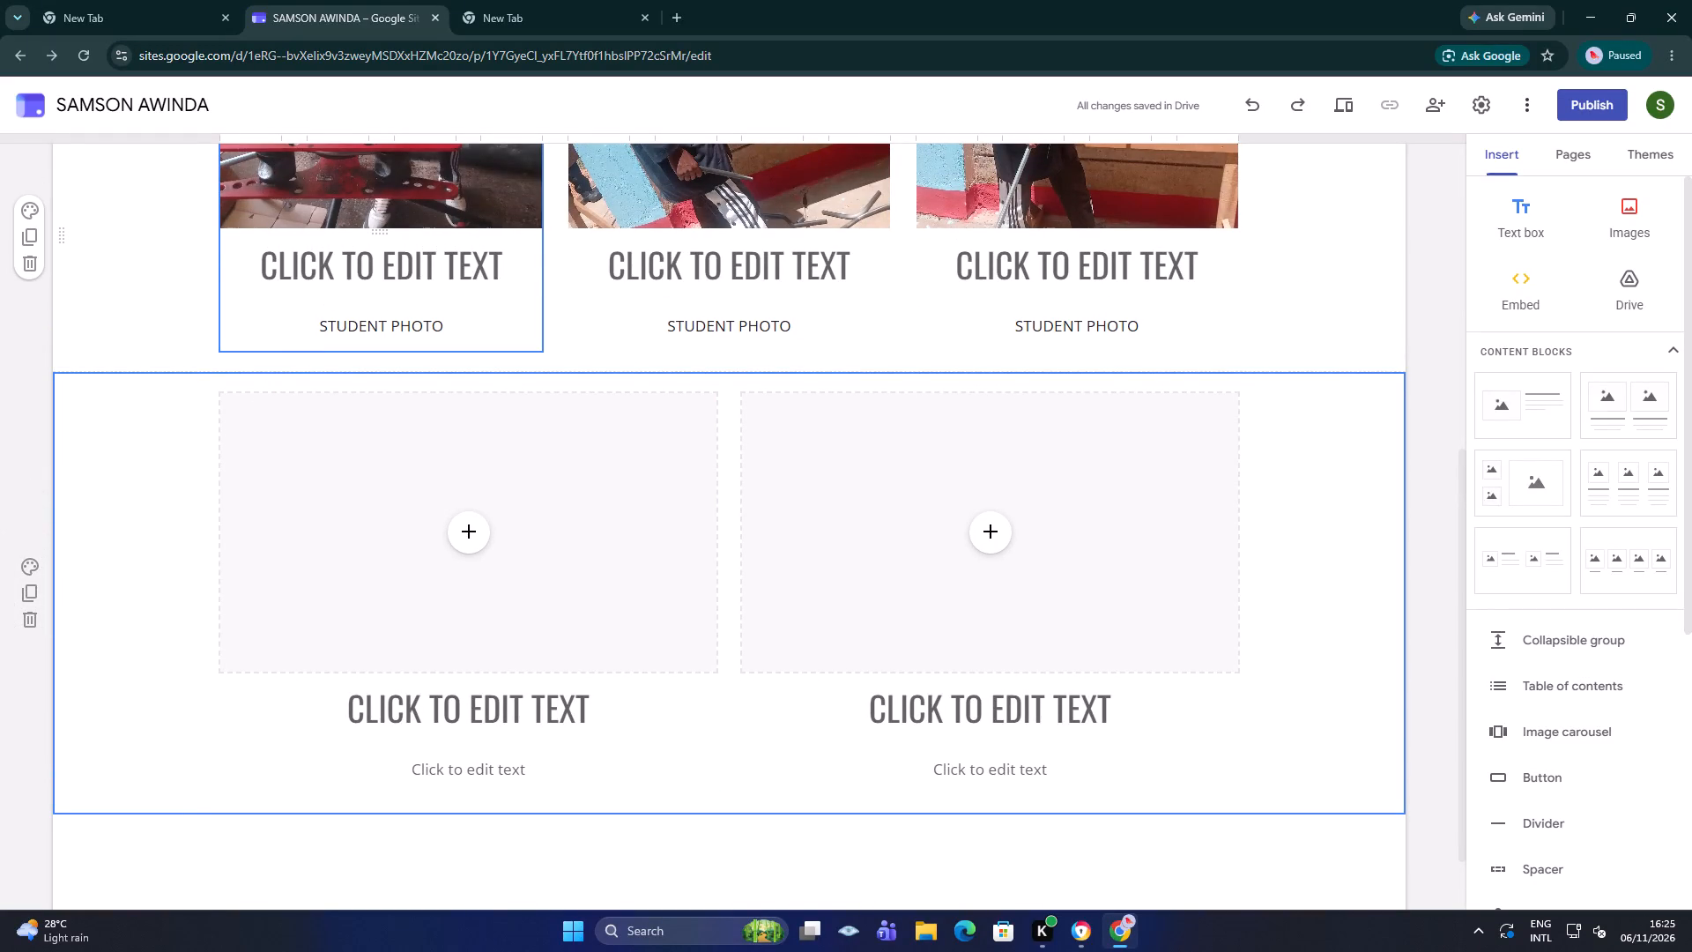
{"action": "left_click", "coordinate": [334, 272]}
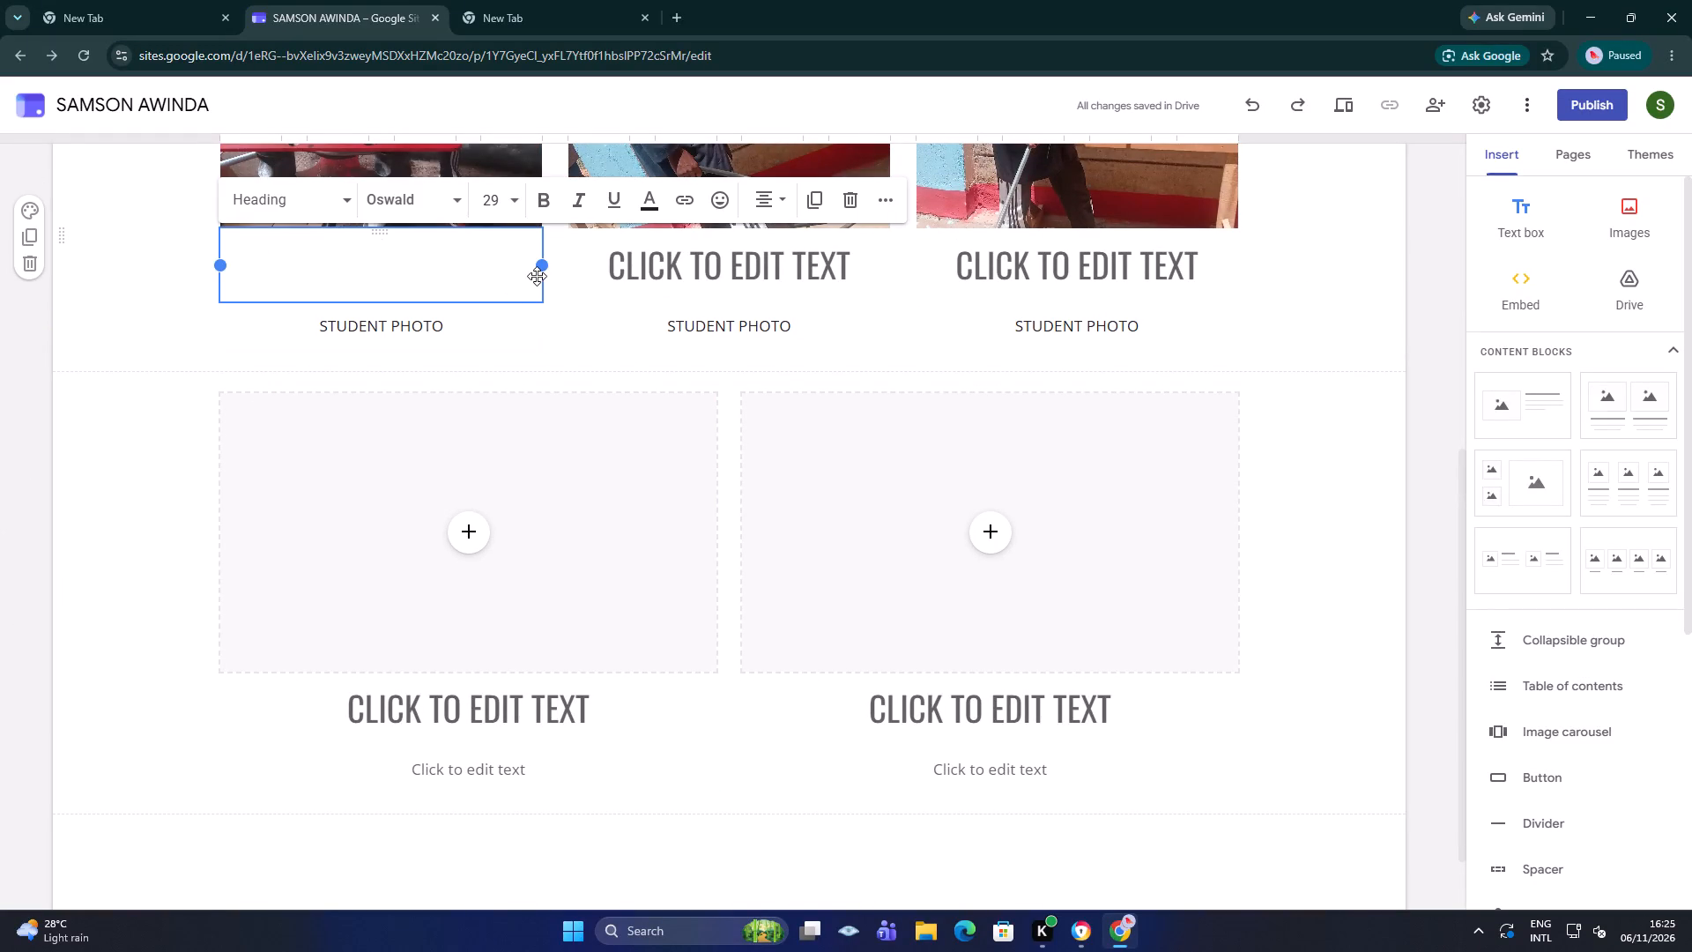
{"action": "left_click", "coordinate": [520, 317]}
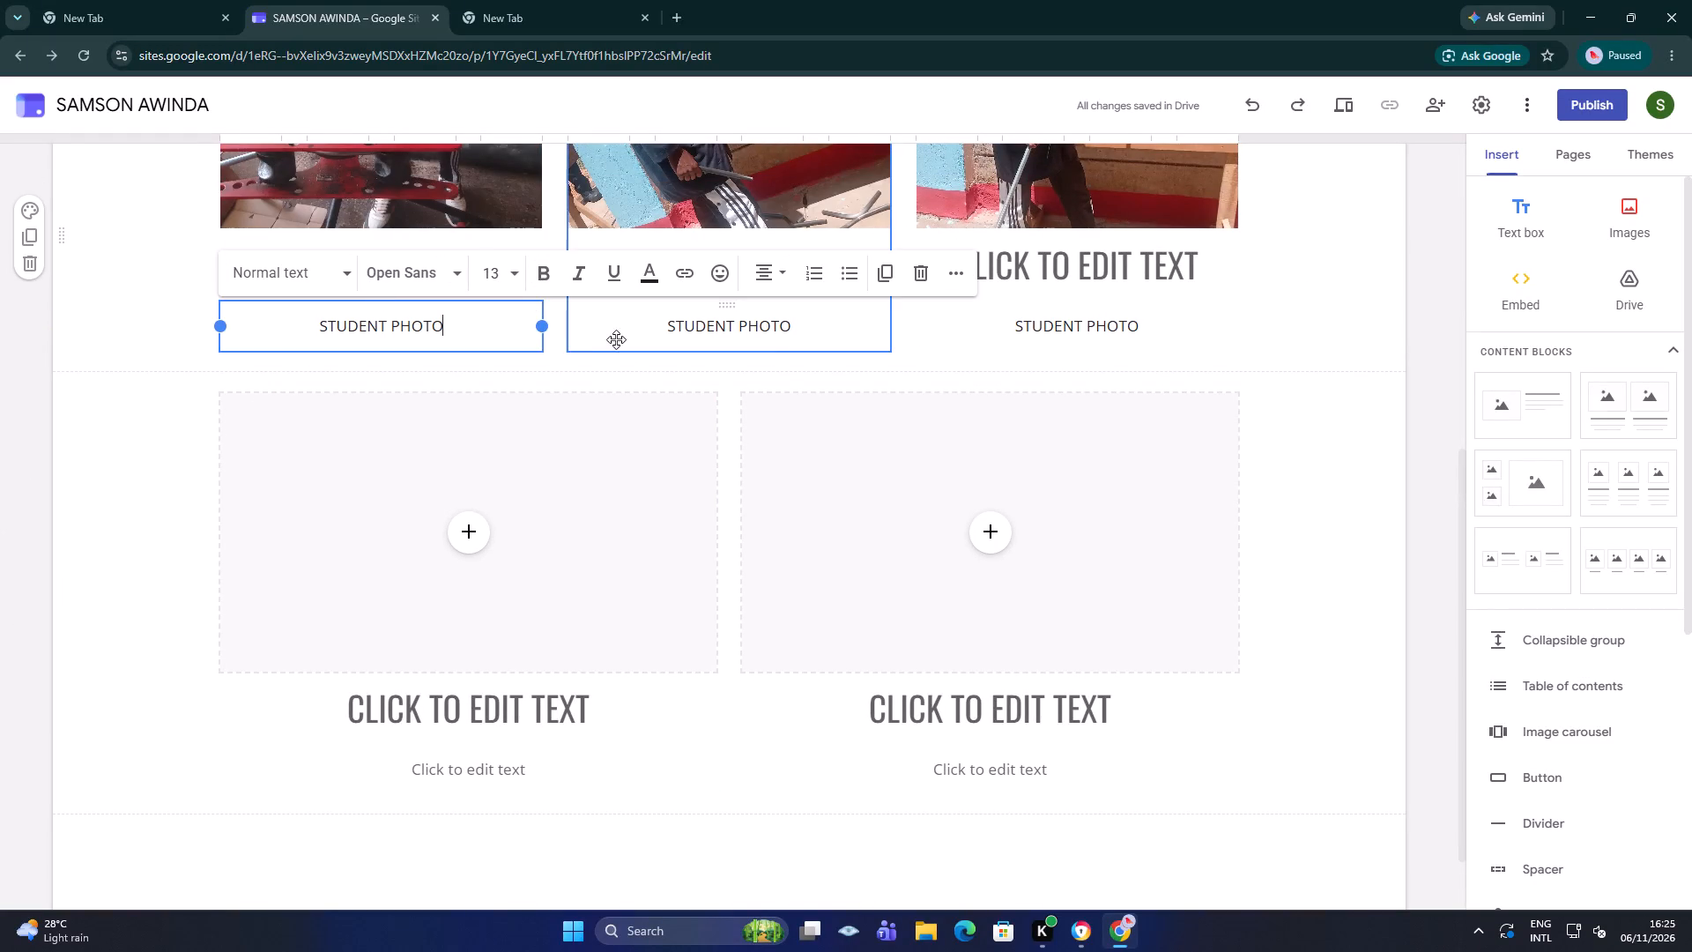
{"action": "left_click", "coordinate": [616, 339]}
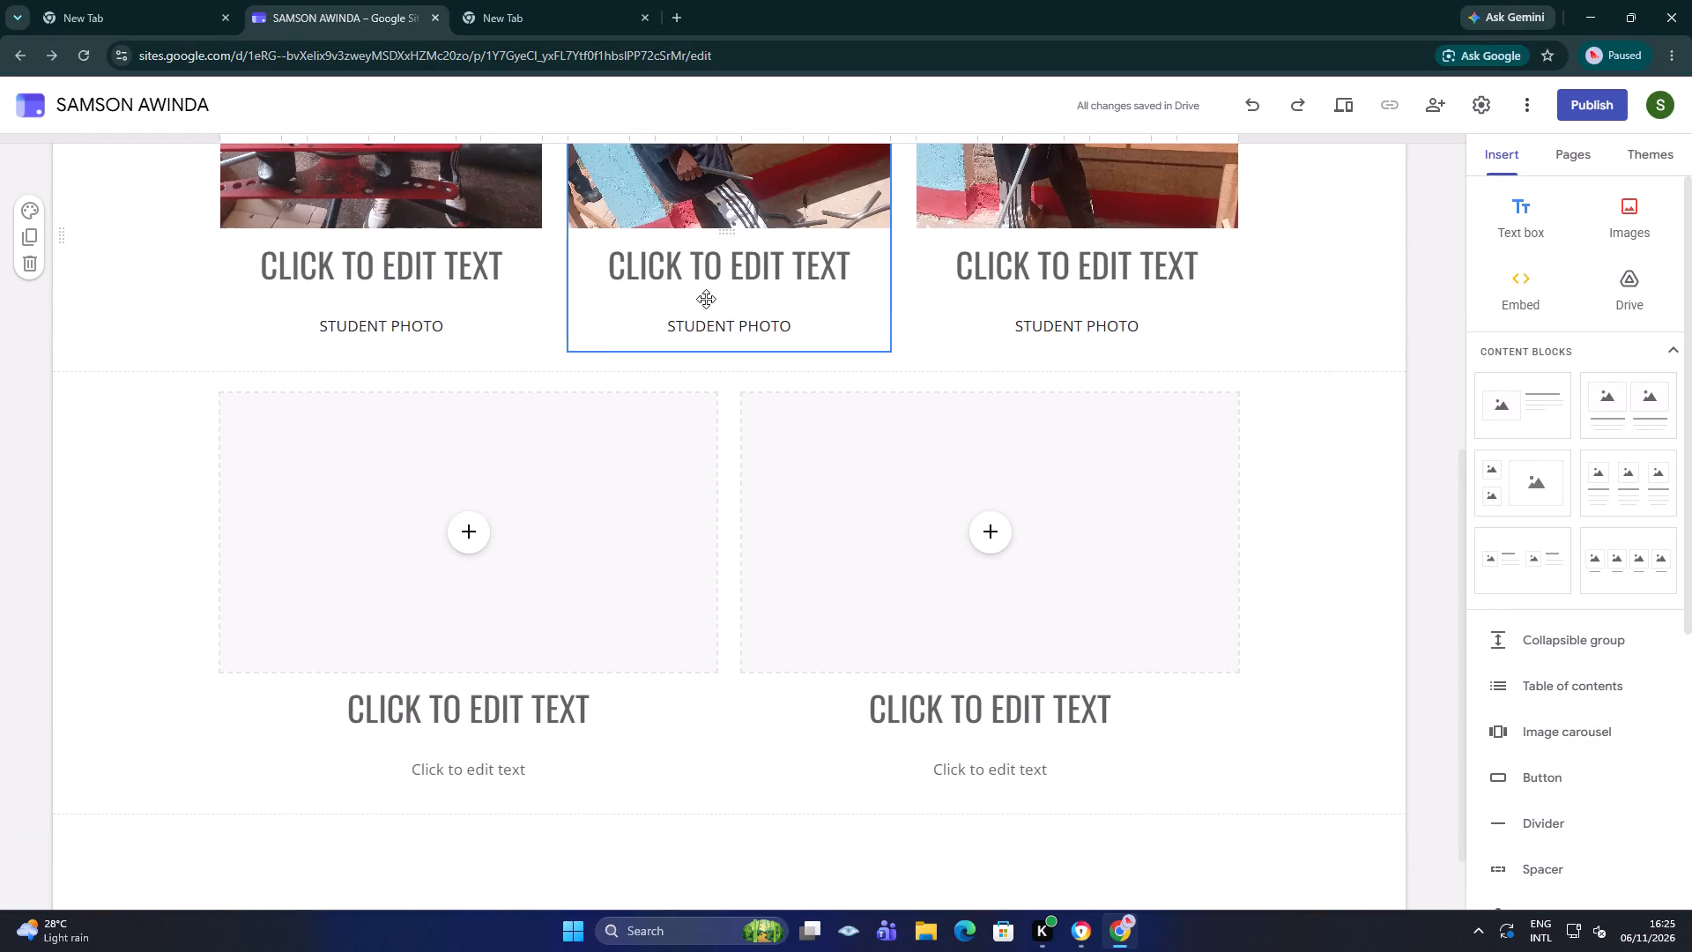
Delete the middle photo group, including its heading and caption, from the three-photo block.
{"action": "left_click", "coordinate": [723, 307]}
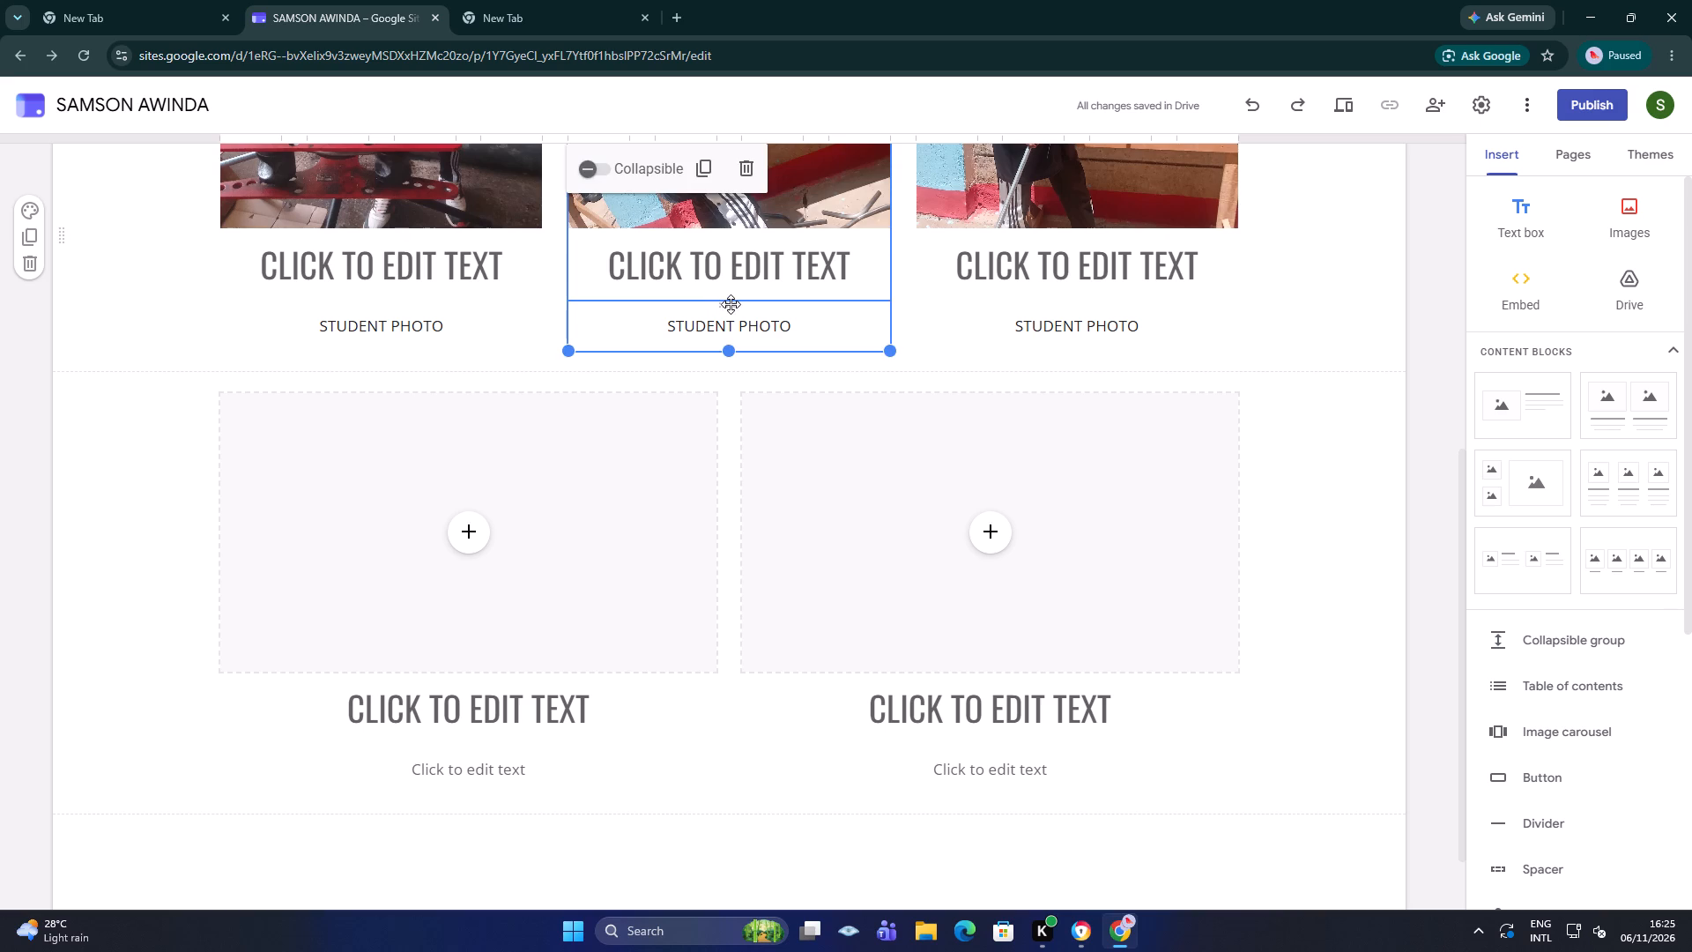
{"action": "left_click", "coordinate": [753, 165]}
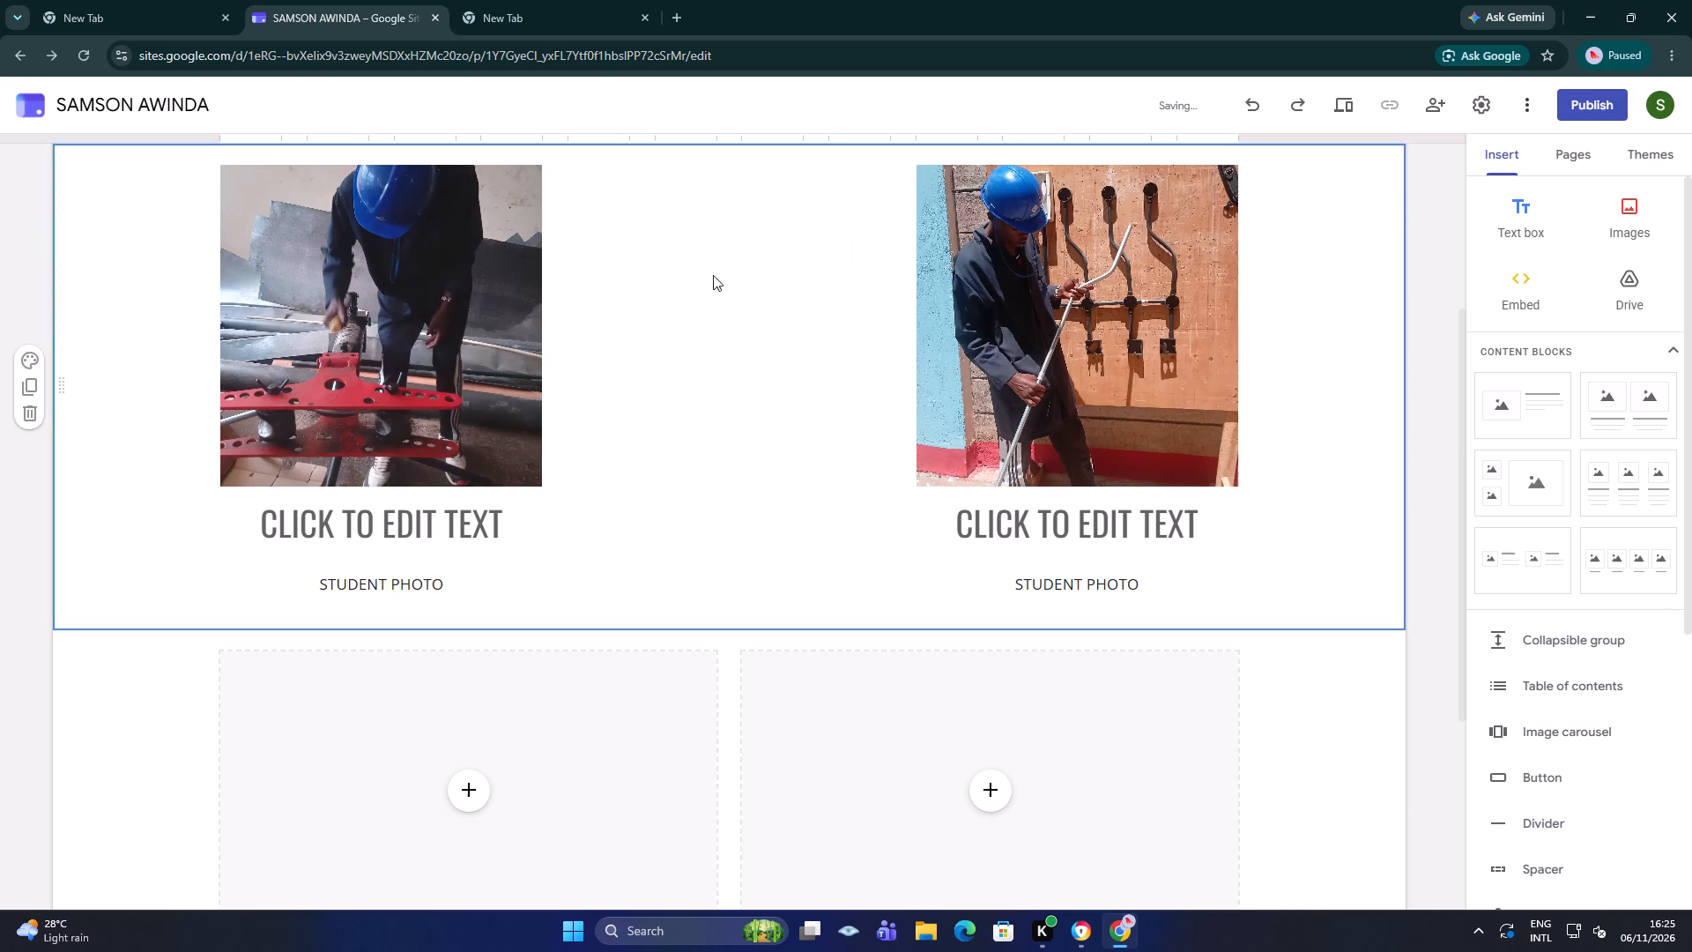
Review the CAT TWO page layout from the banner through the remaining photos to the empty two-image block.
{"action": "scroll", "coordinate": [866, 490], "scroll_direction": "up", "scroll_amount": 4}
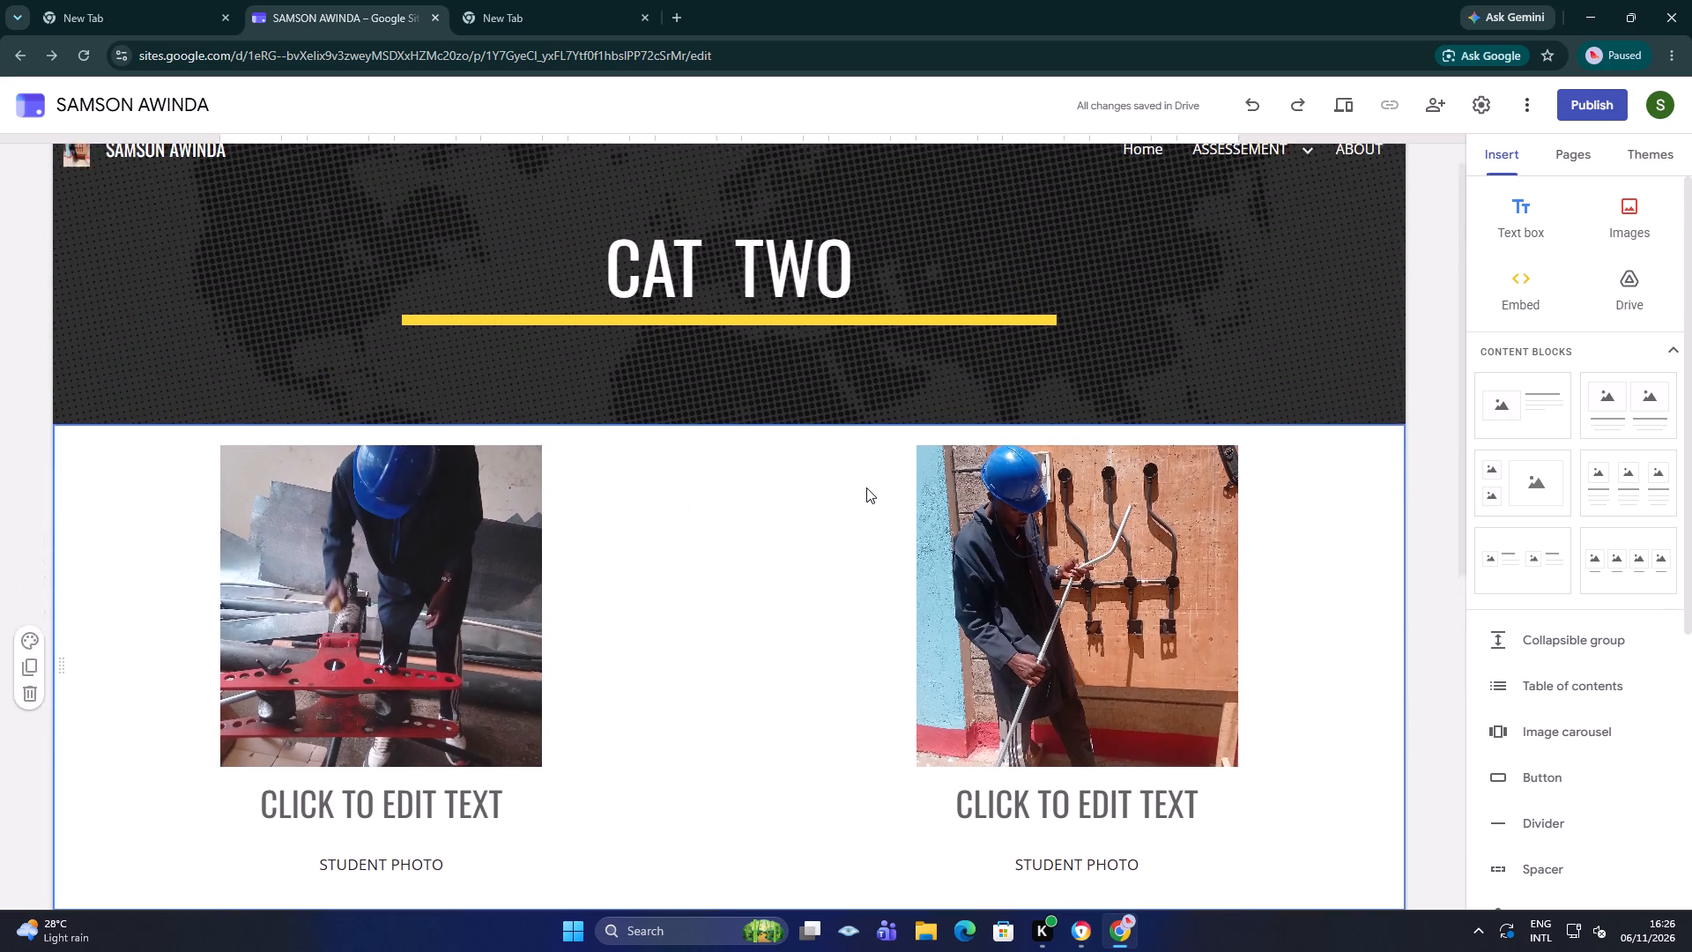
{"action": "scroll", "coordinate": [866, 487], "scroll_direction": "down", "scroll_amount": 4}
{"action": "scroll", "coordinate": [866, 487], "scroll_direction": "up", "scroll_amount": 2}
{"action": "scroll", "coordinate": [866, 487], "scroll_direction": "down", "scroll_amount": 2}
{"action": "scroll", "coordinate": [866, 487], "scroll_direction": "up", "scroll_amount": 2}
{"action": "scroll", "coordinate": [866, 487], "scroll_direction": "down", "scroll_amount": 3}
{"action": "scroll", "coordinate": [866, 487], "scroll_direction": "up", "scroll_amount": 1}
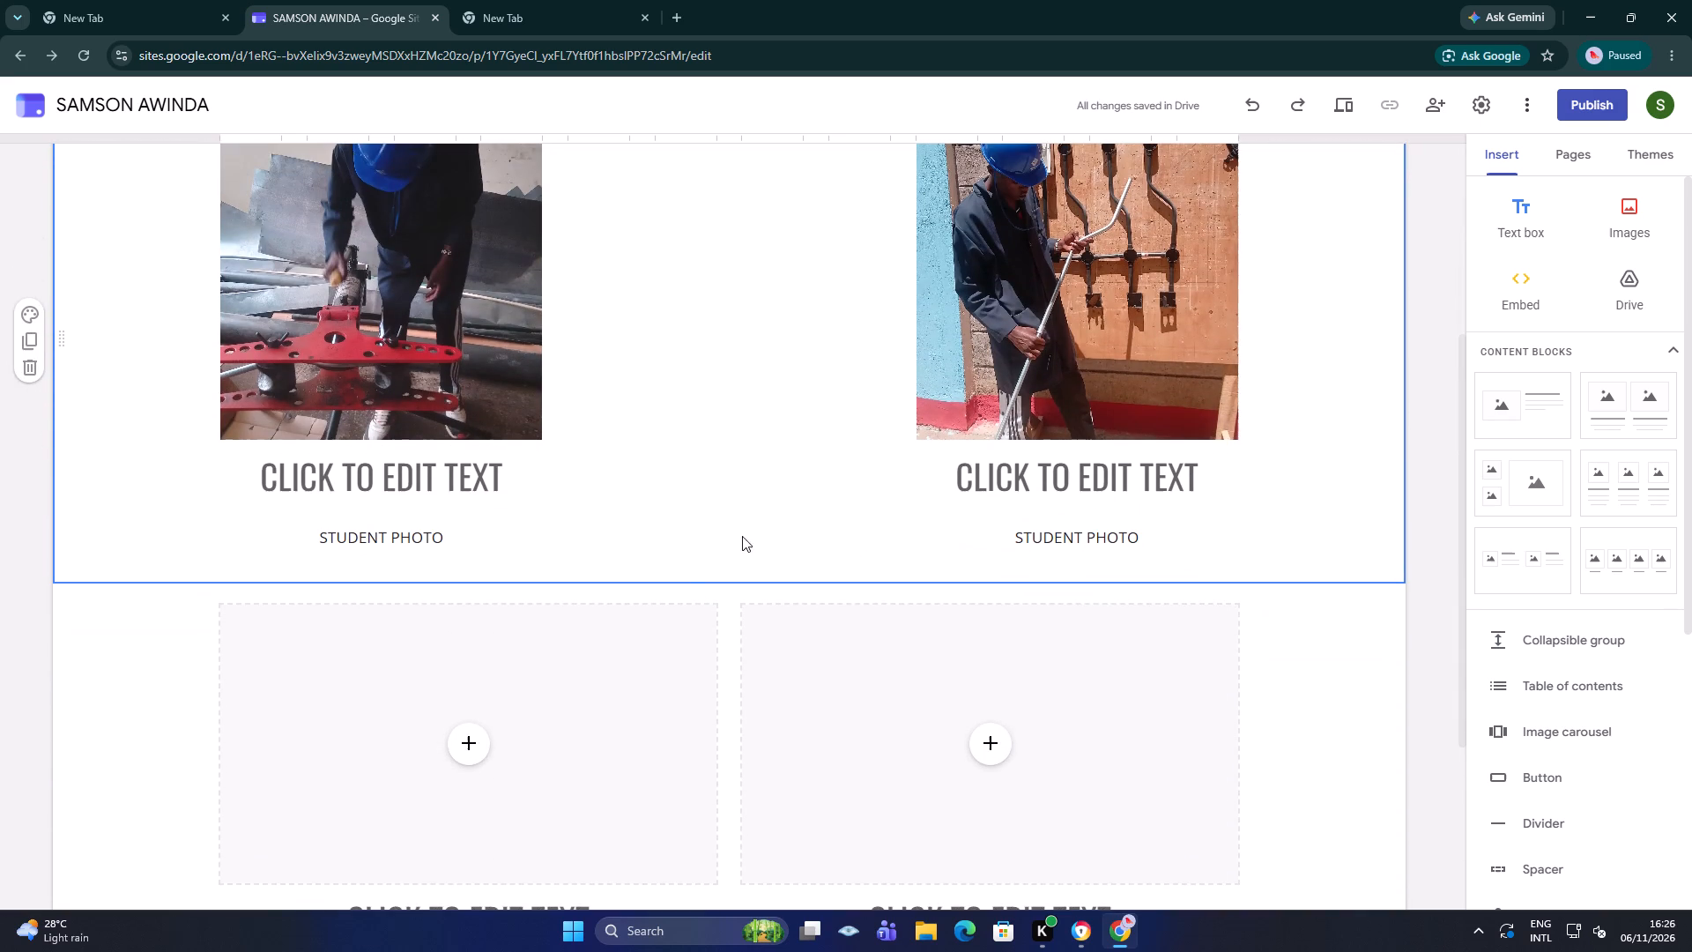
Browse My Drive for a file to fill the first image placeholder of the two-image block.
{"action": "scroll", "coordinate": [682, 571], "scroll_direction": "down", "scroll_amount": 3}
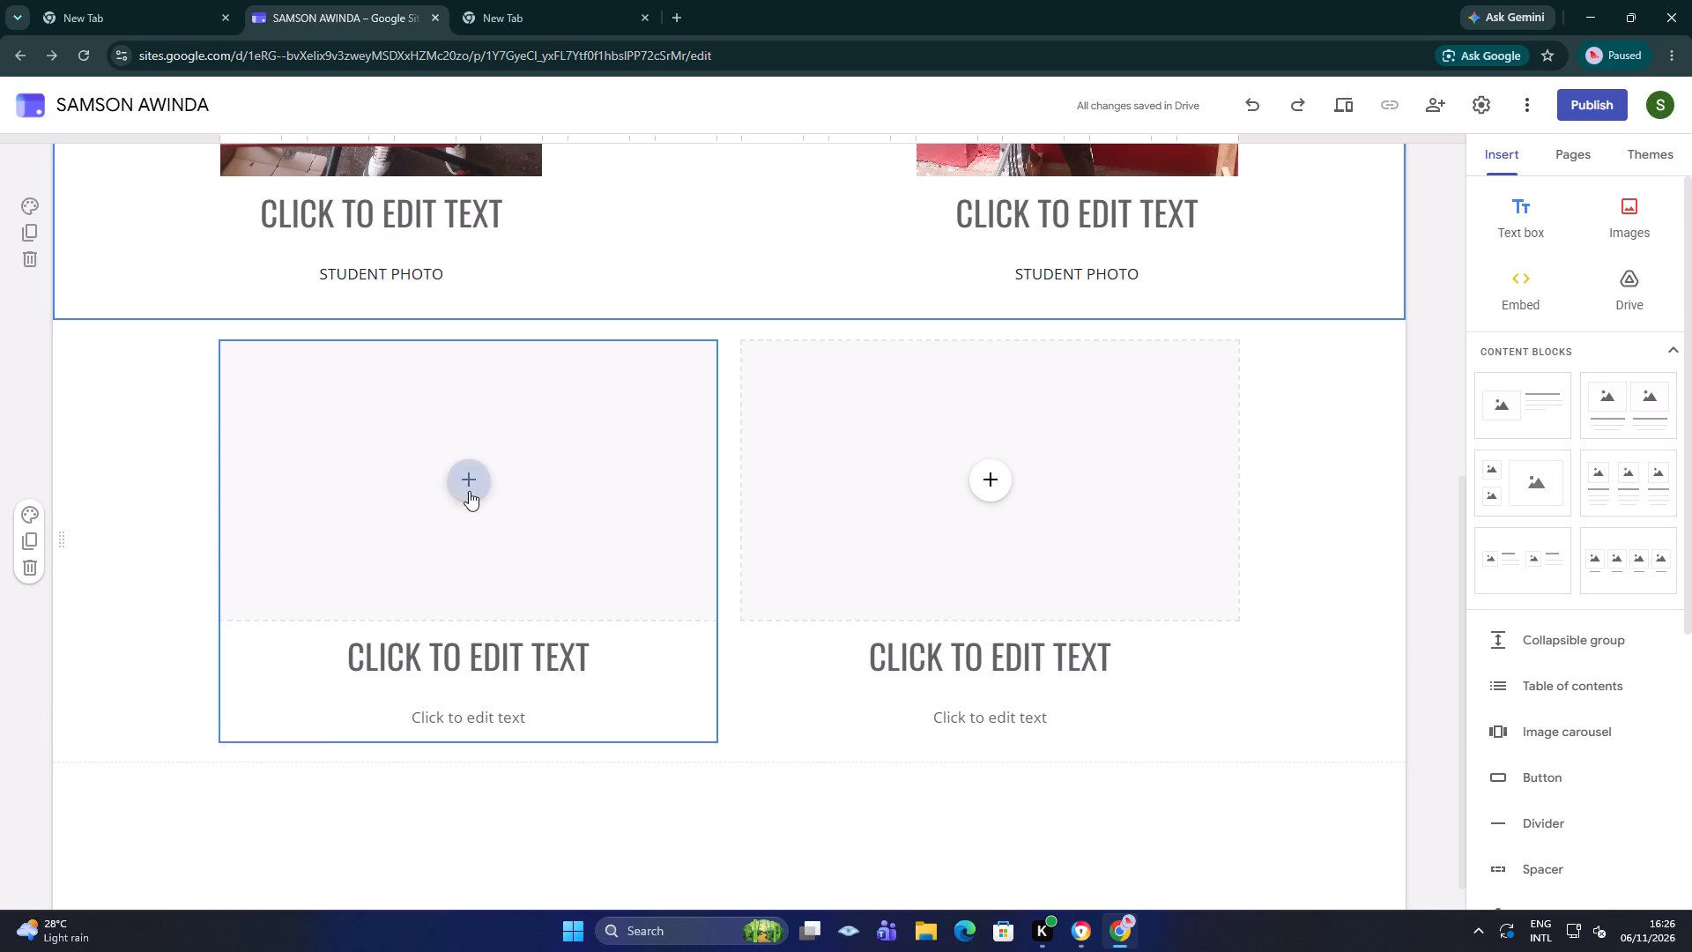
{"action": "left_click", "coordinate": [469, 491]}
{"action": "left_click", "coordinate": [525, 606]}
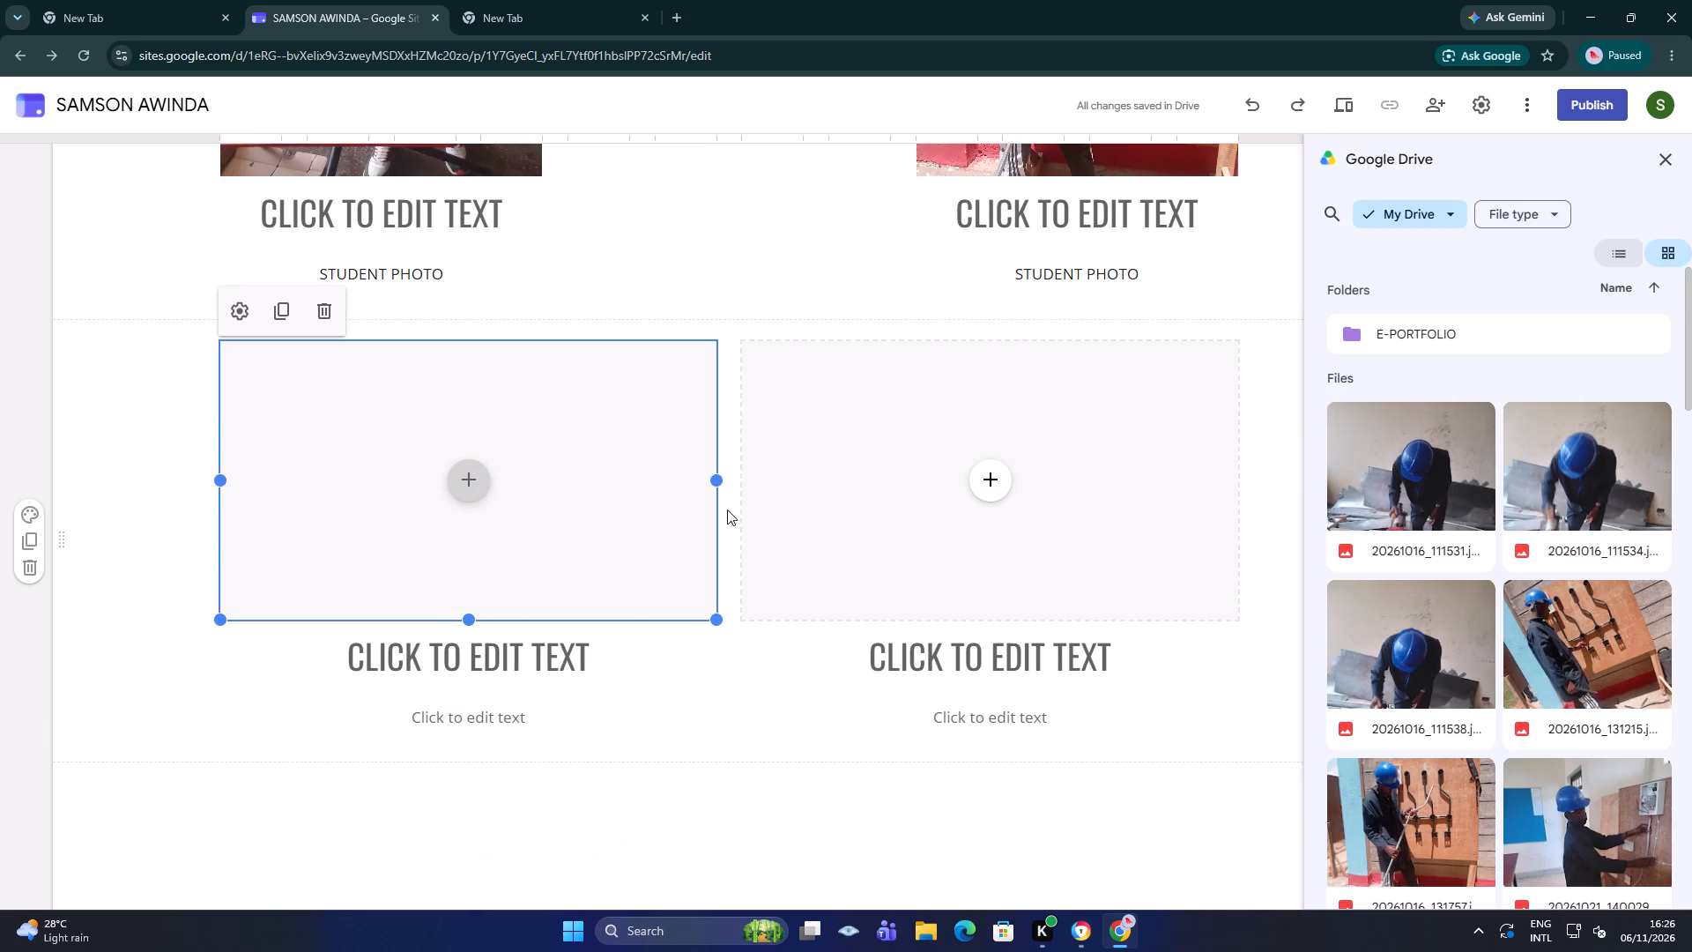
{"action": "scroll", "coordinate": [1473, 516], "scroll_direction": "down", "scroll_amount": 9}
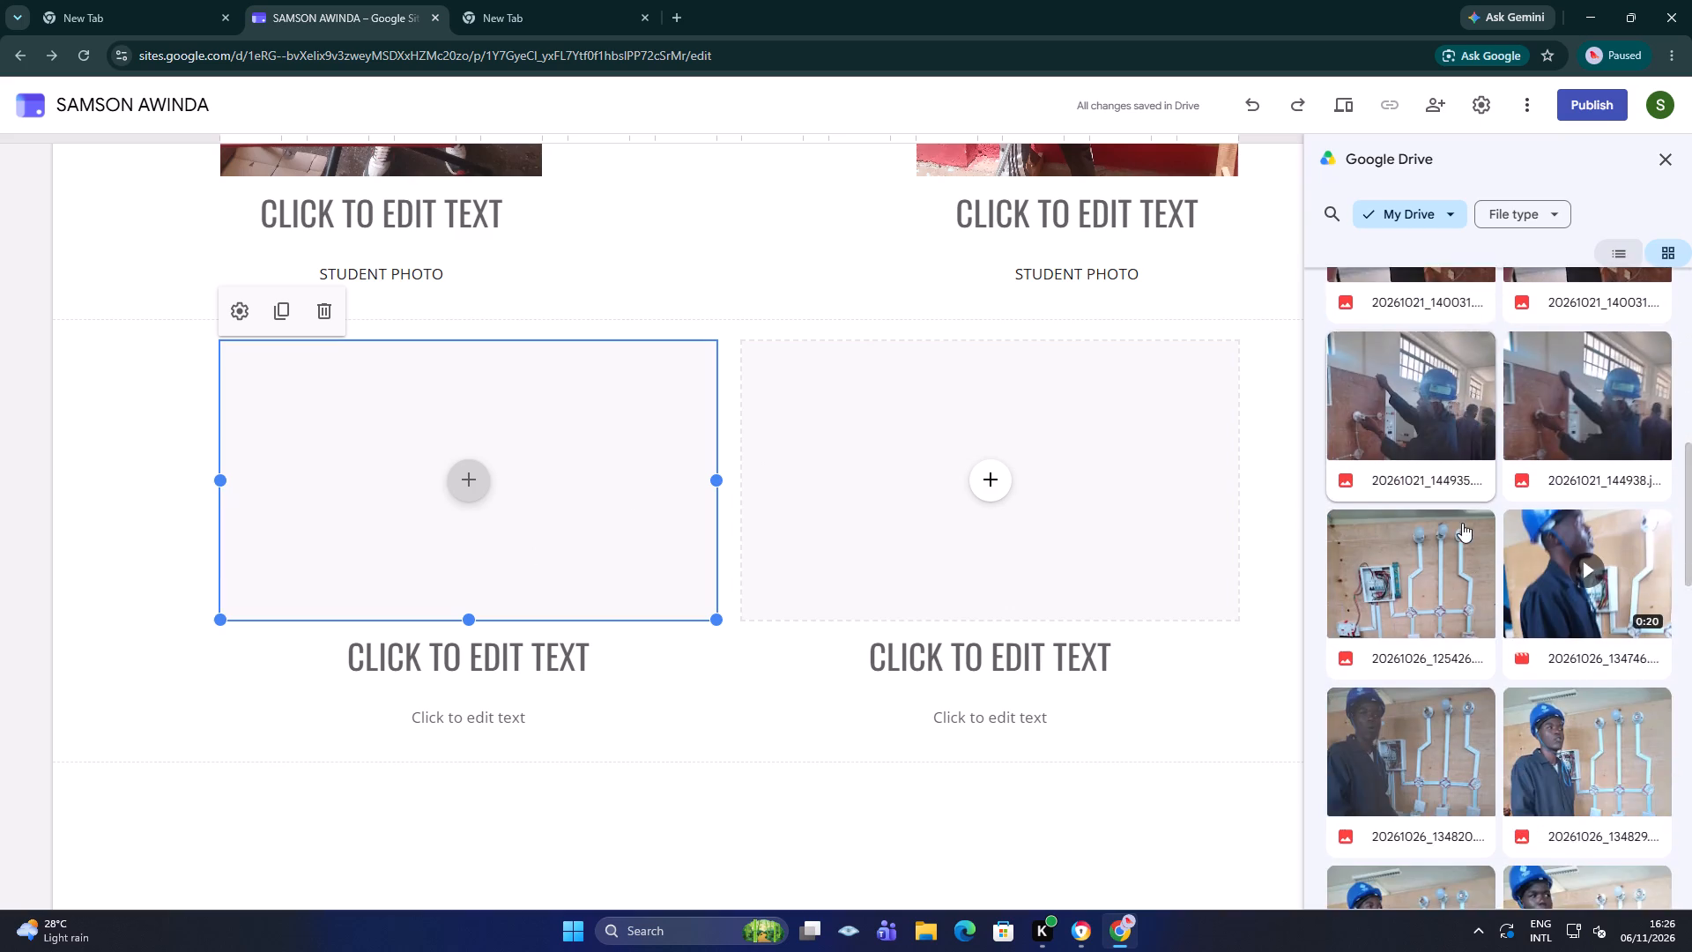
{"action": "scroll", "coordinate": [1462, 523], "scroll_direction": "down", "scroll_amount": 10}
{"action": "scroll", "coordinate": [1459, 519], "scroll_direction": "up", "scroll_amount": 2}
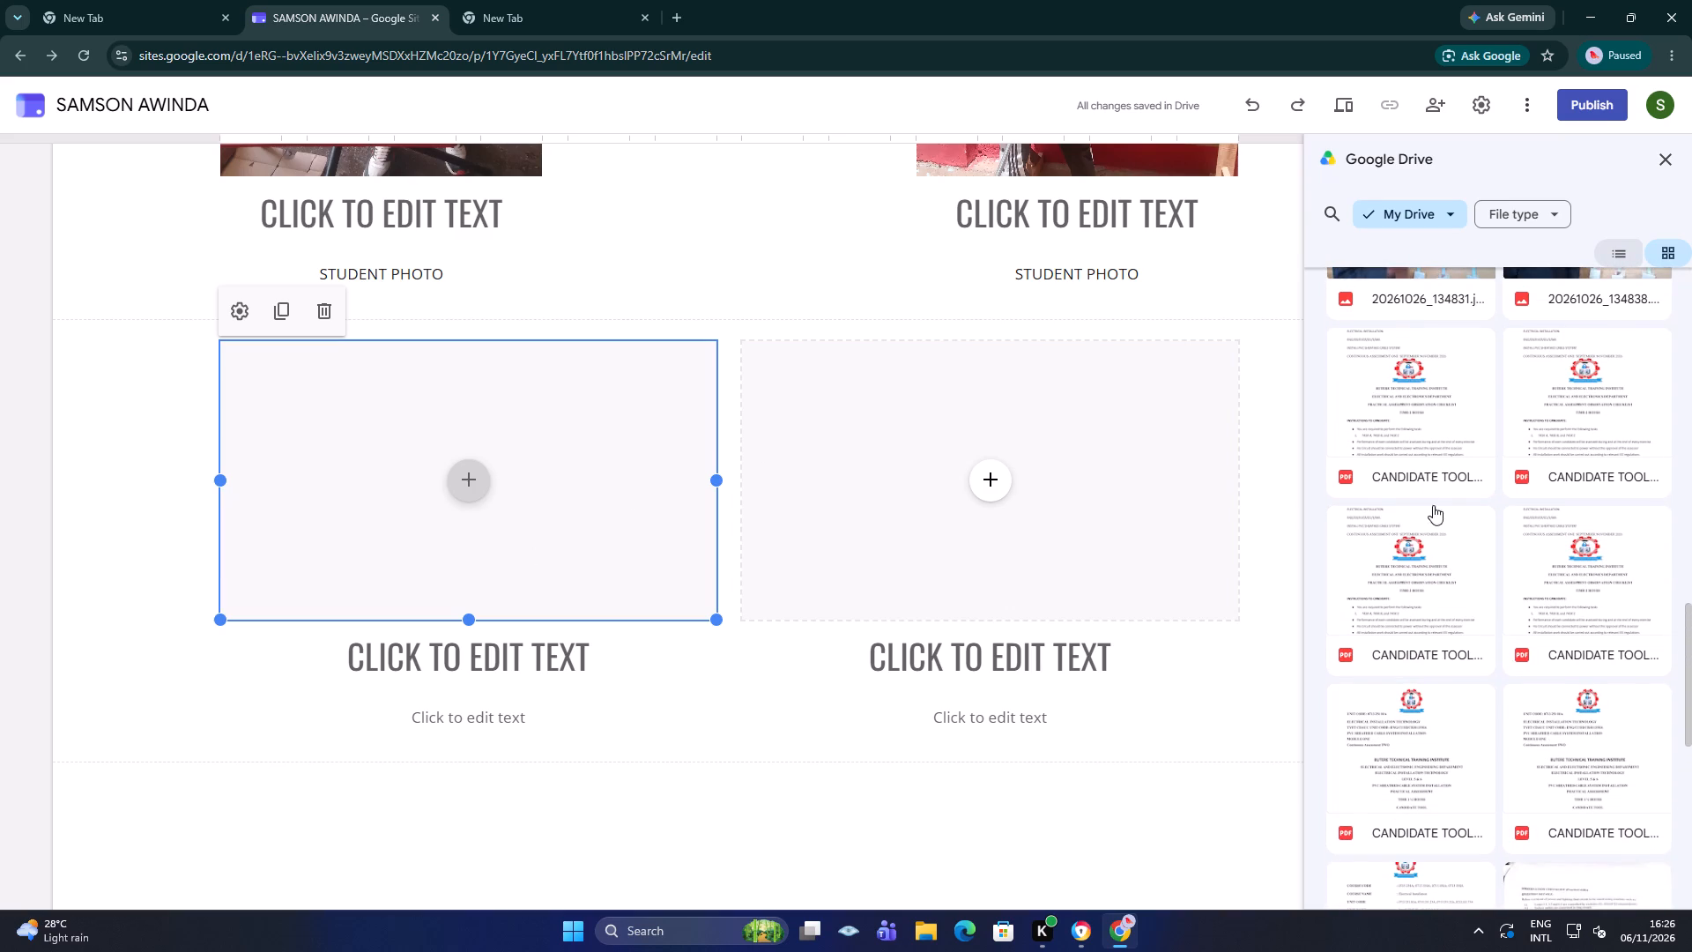
{"action": "scroll", "coordinate": [1588, 610], "scroll_direction": "down", "scroll_amount": 10}
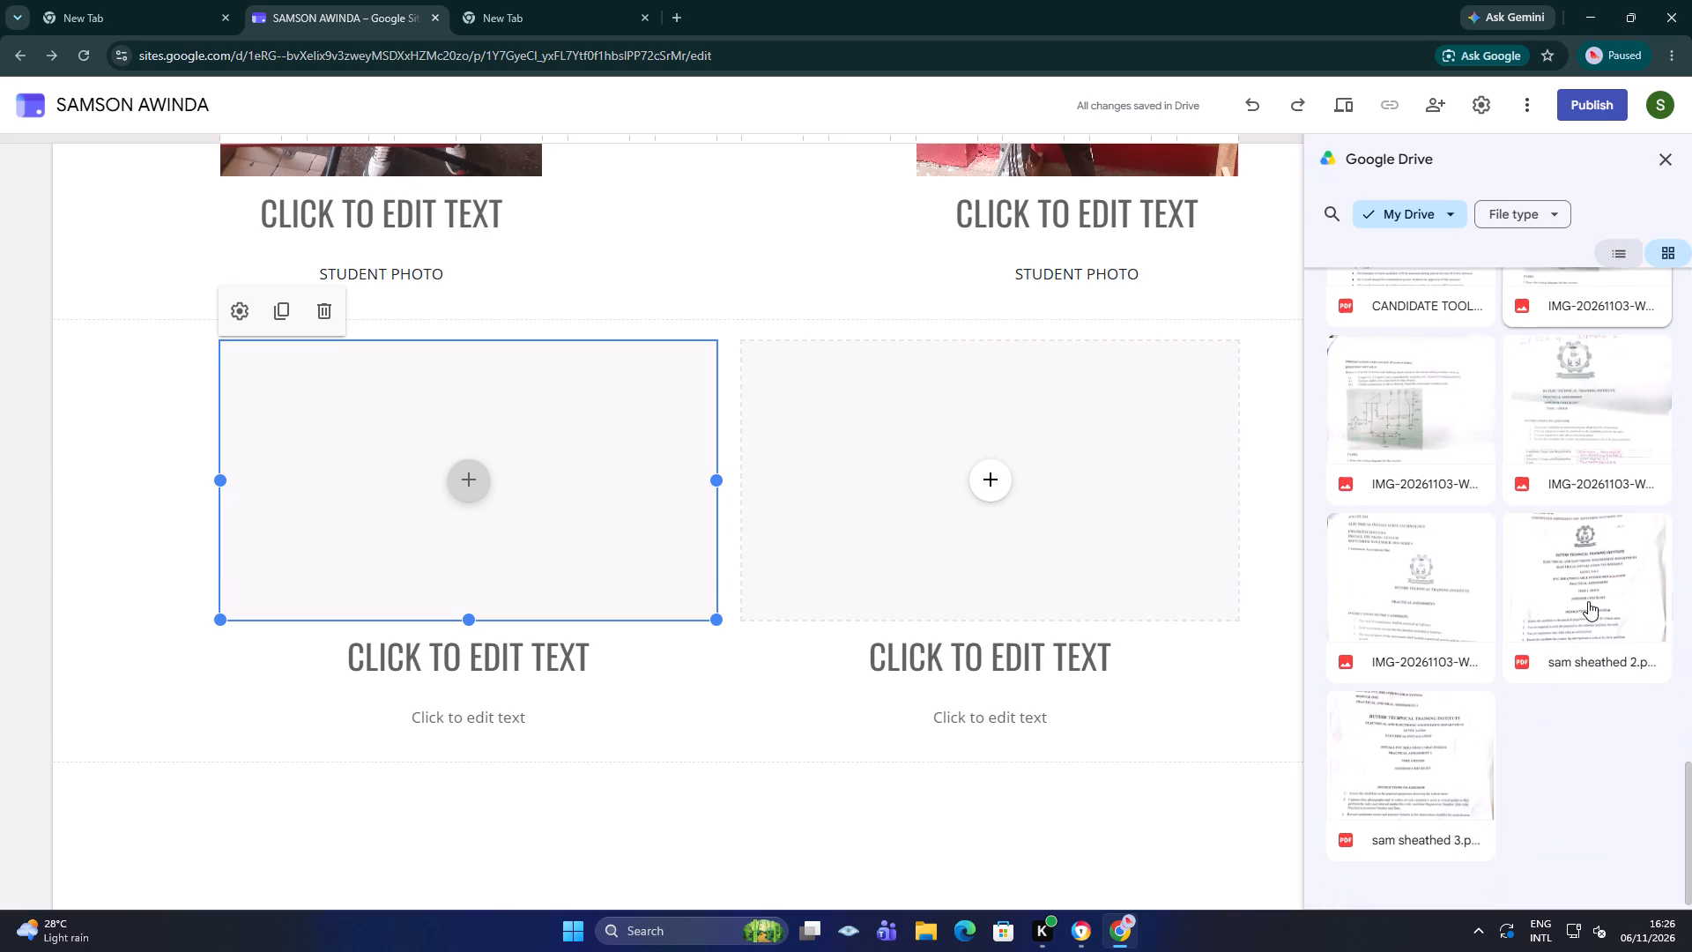
{"action": "scroll", "coordinate": [1588, 601], "scroll_direction": "down", "scroll_amount": 2}
{"action": "scroll", "coordinate": [1588, 601], "scroll_direction": "up", "scroll_amount": 8}
{"action": "scroll", "coordinate": [1583, 589], "scroll_direction": "down", "scroll_amount": 5}
{"action": "scroll", "coordinate": [1583, 589], "scroll_direction": "up", "scroll_amount": 3}
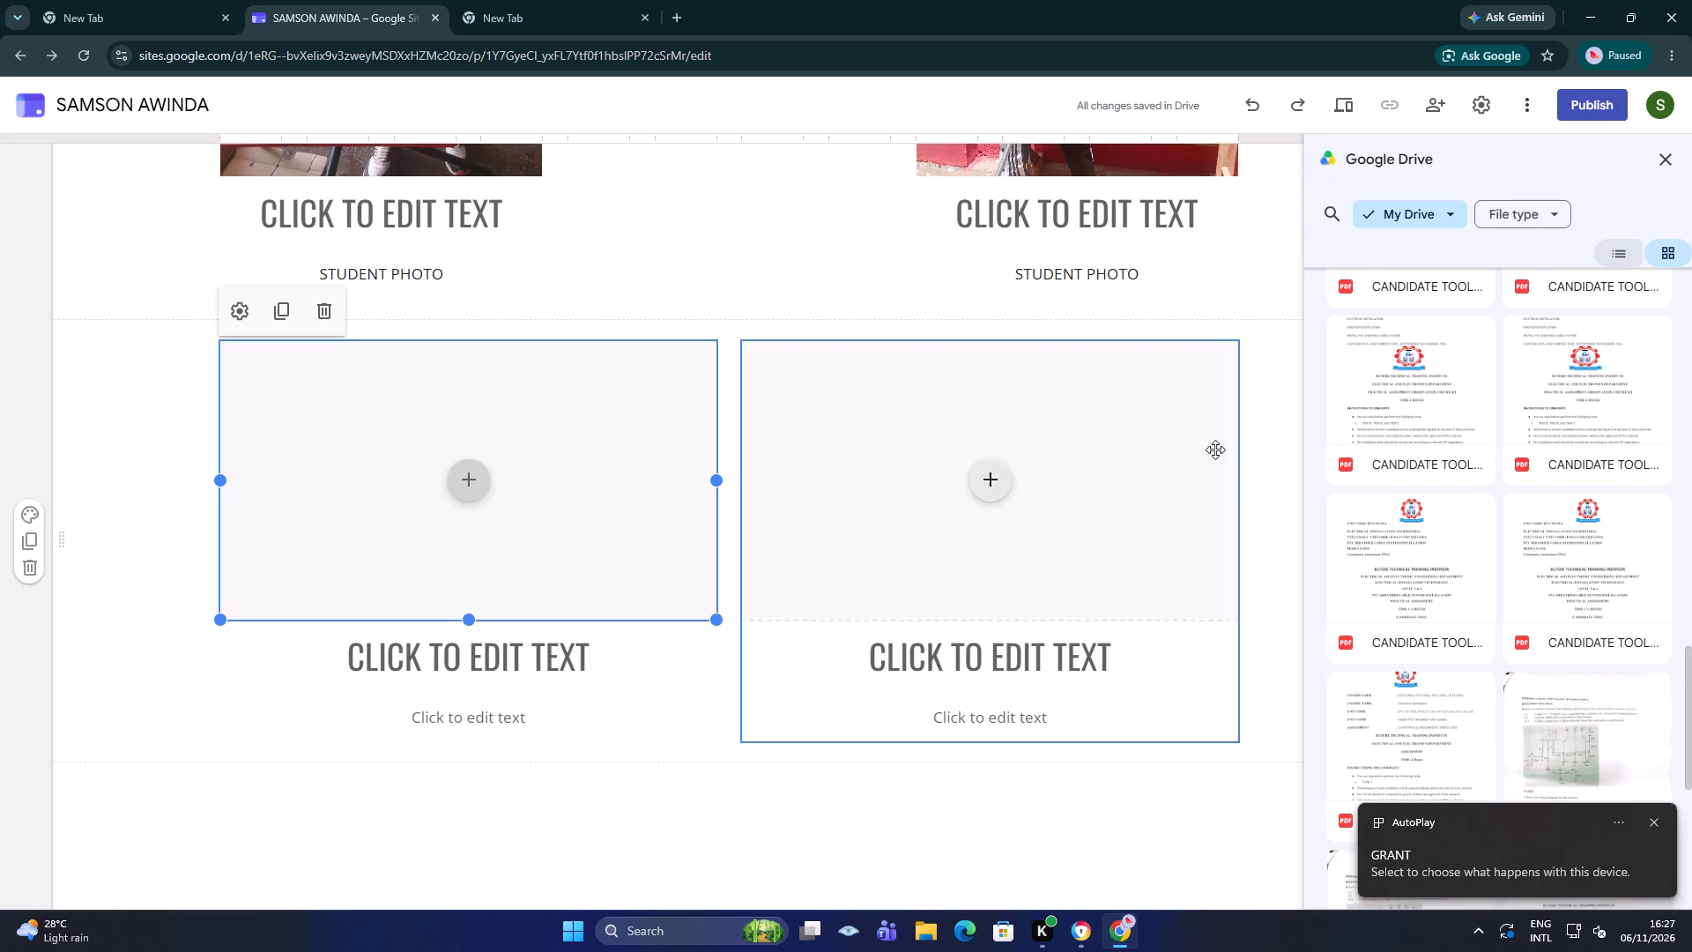
Open Google Drive in a new browser tab, check the available Google accounts, and return to the start page.
{"action": "left_click", "coordinate": [673, 11]}
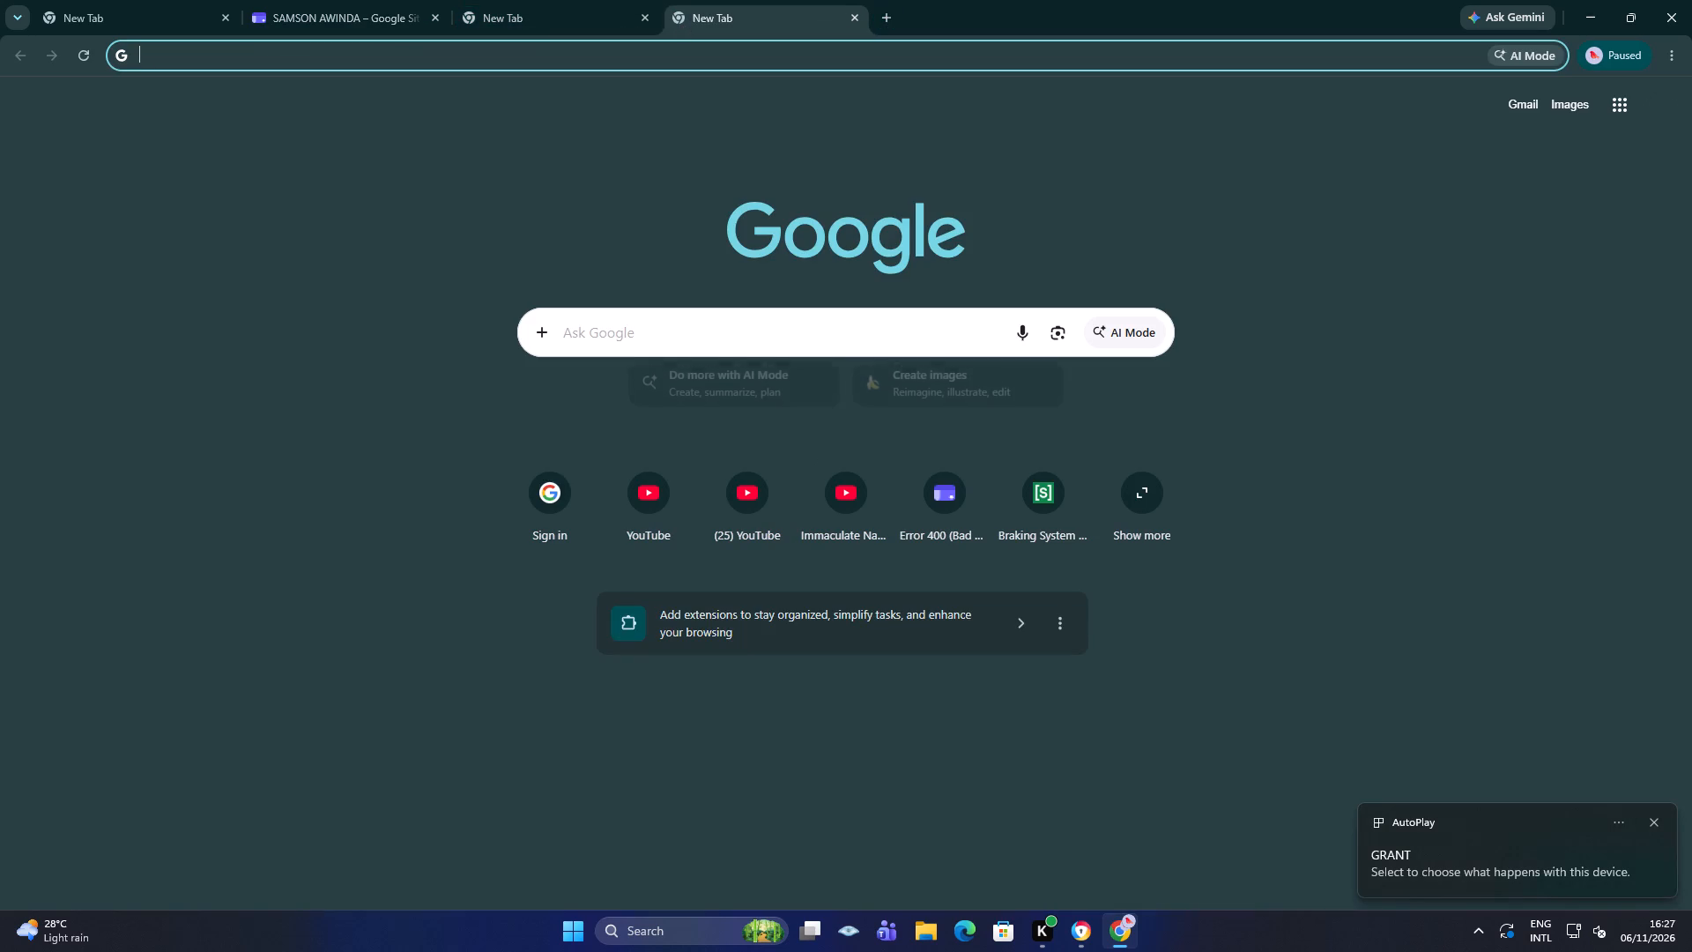
{"action": "left_click", "coordinate": [1619, 108]}
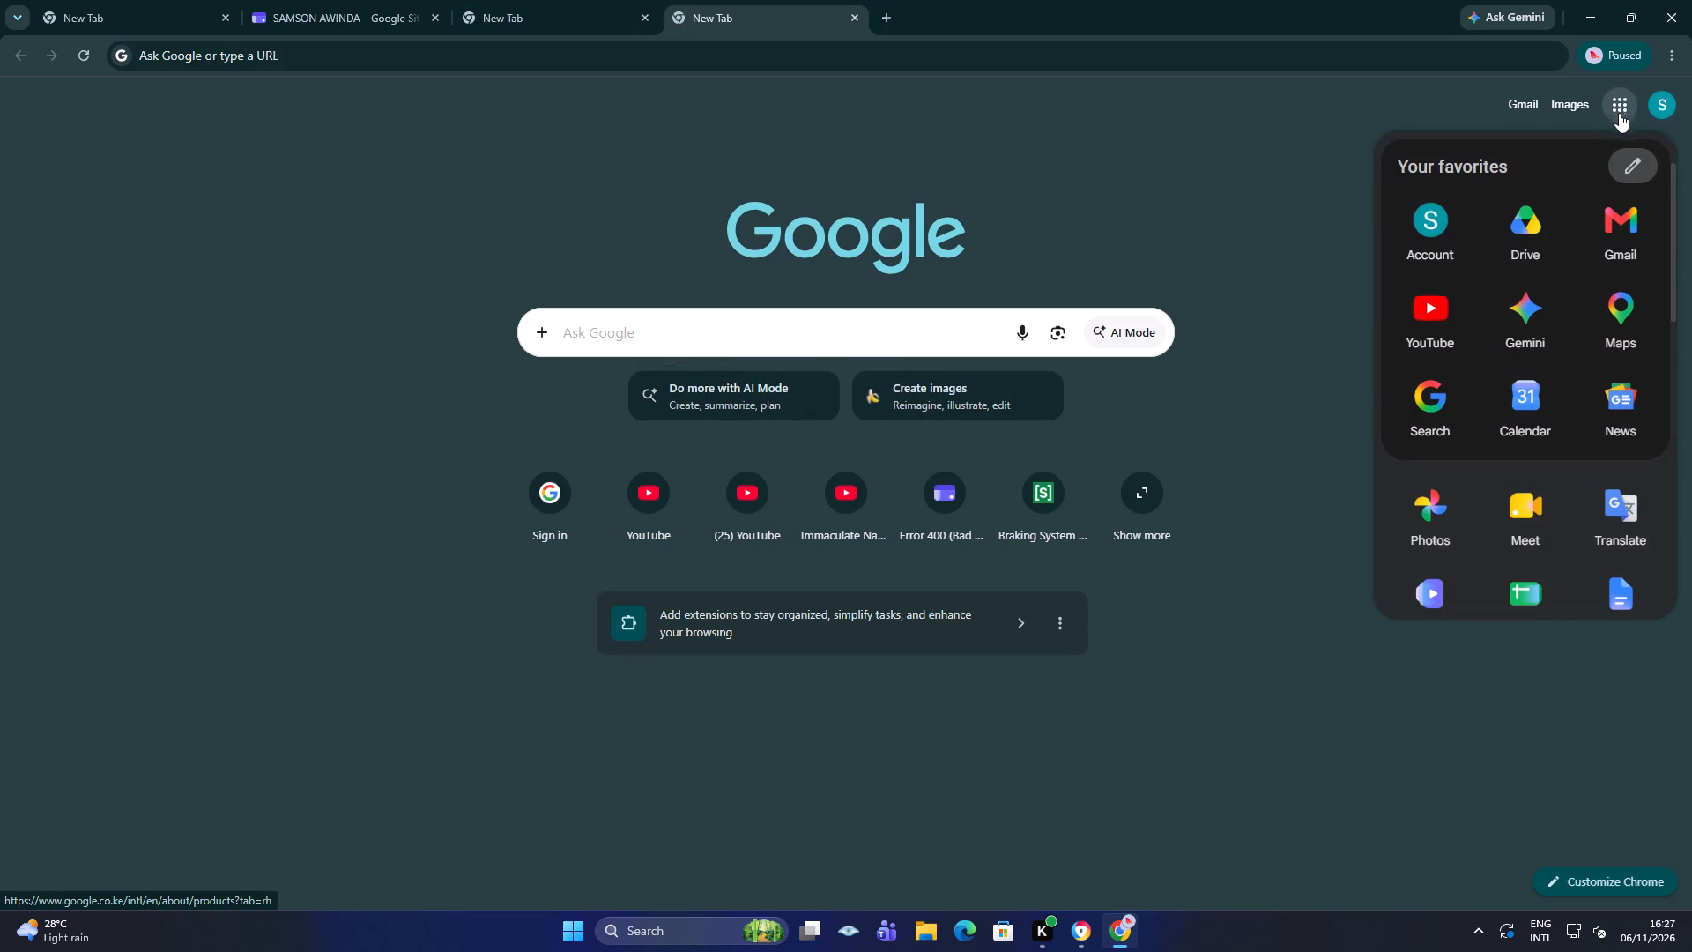
{"action": "left_click", "coordinate": [1534, 232]}
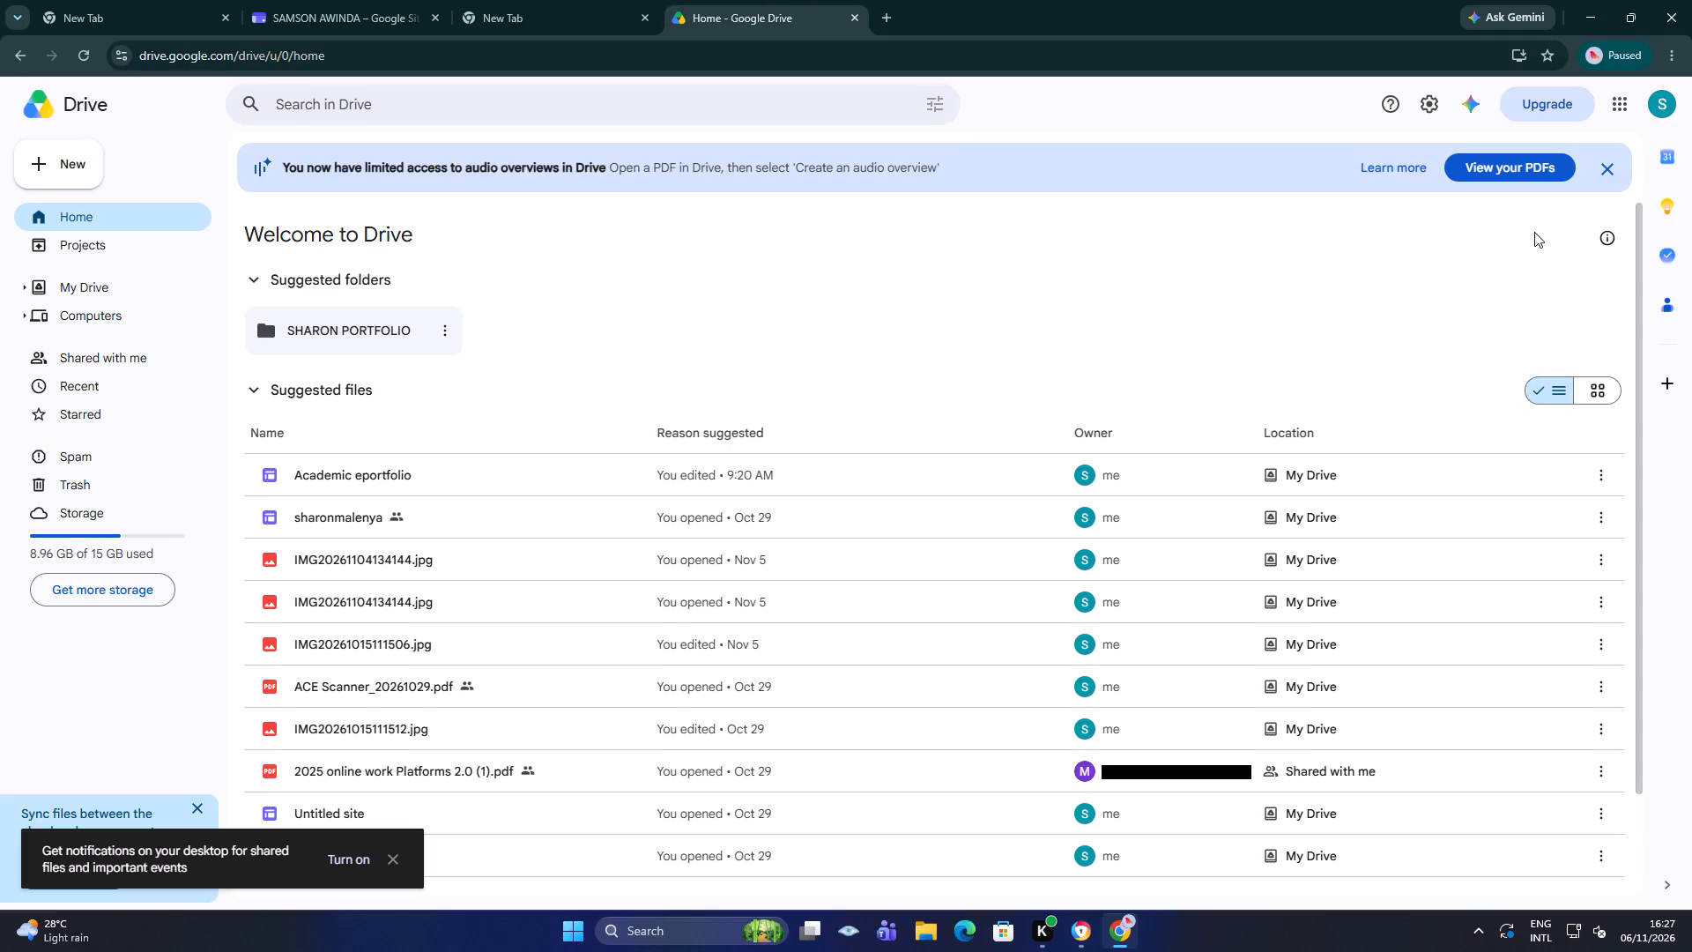
{"action": "left_click", "coordinate": [1659, 95]}
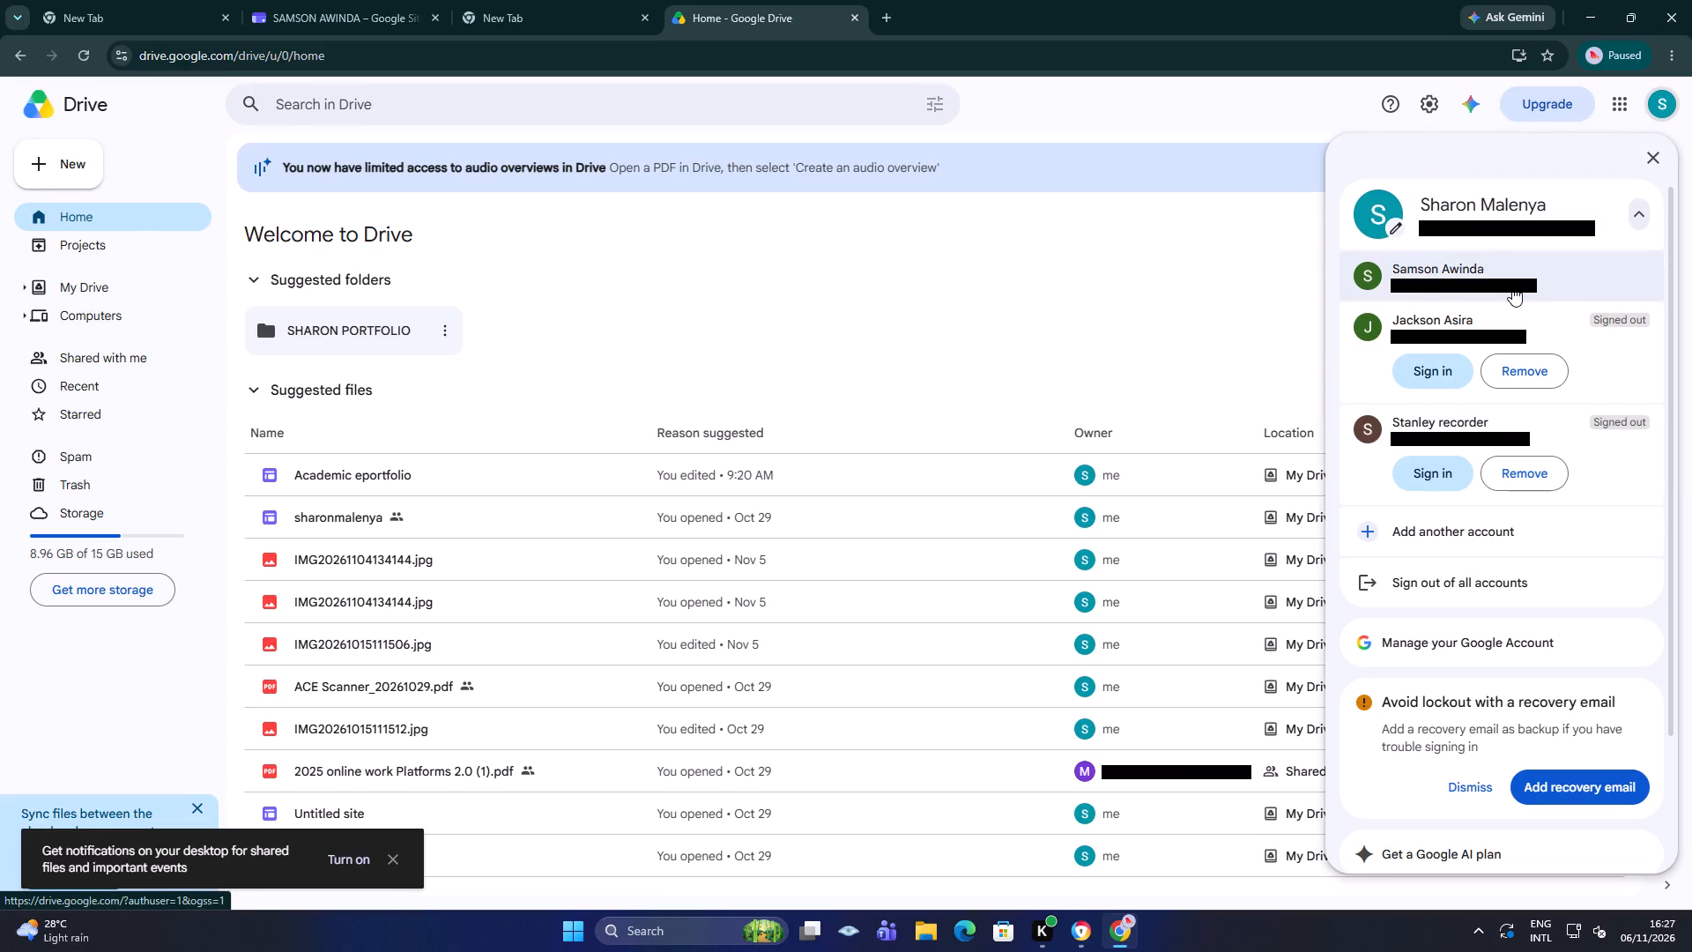
{"action": "left_click", "coordinate": [28, 42]}
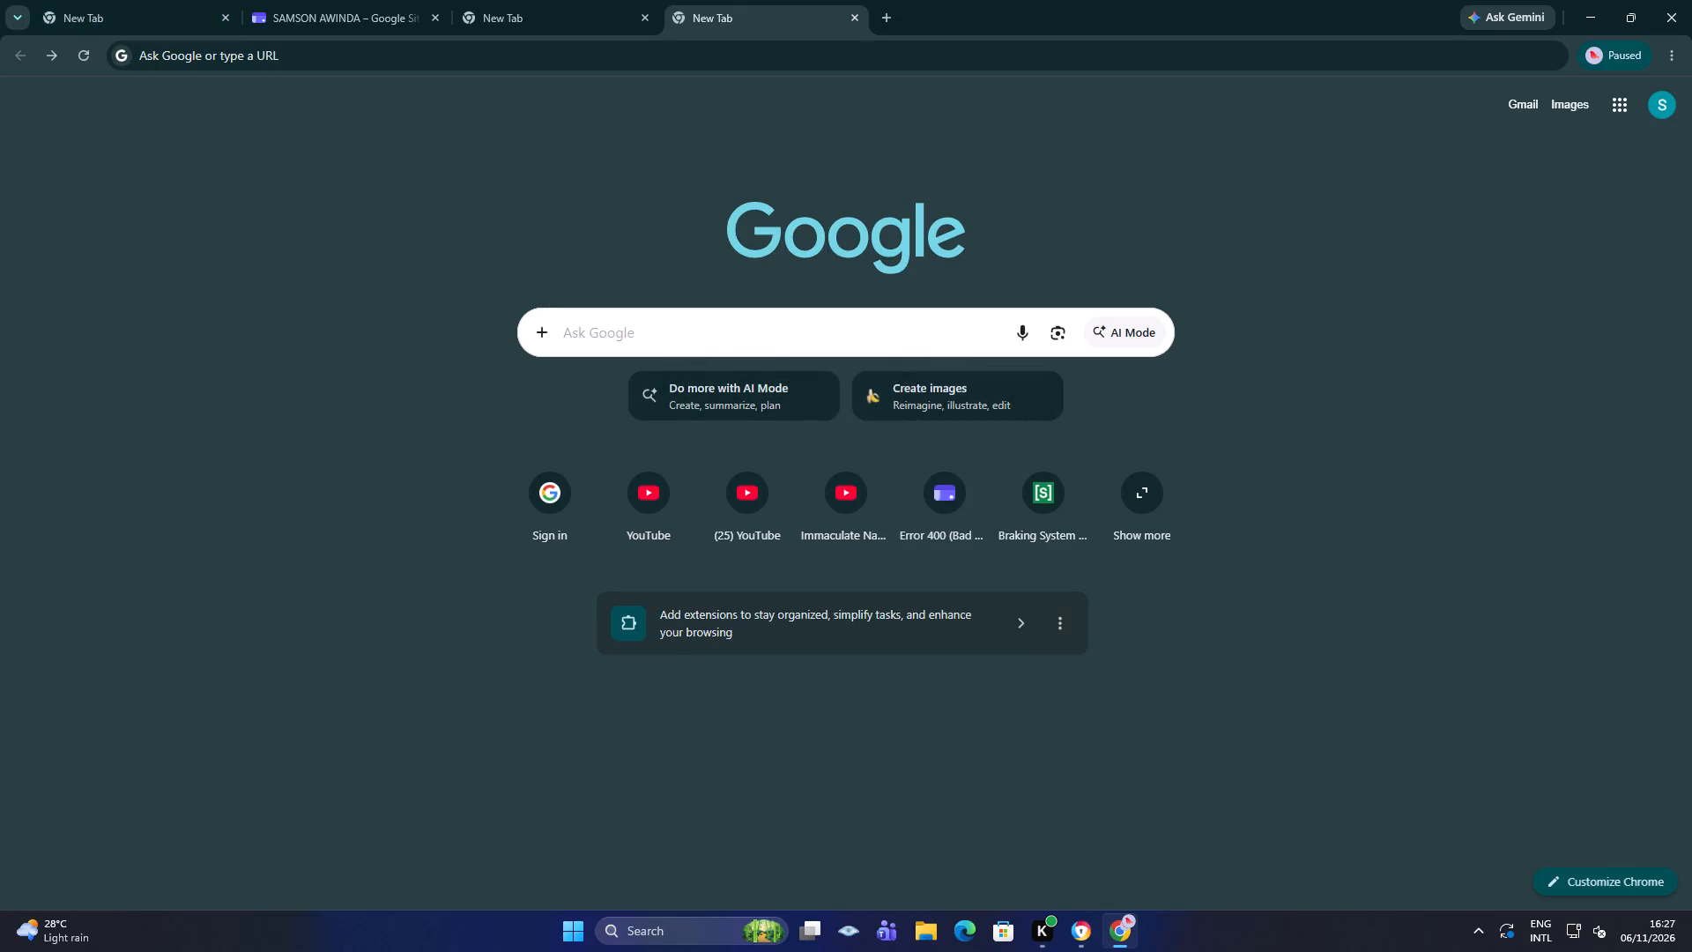
Open the Google account list from the new tab's start page.
{"action": "left_click_drag", "start_coordinate": [898, 353], "coordinate": [915, 360]}
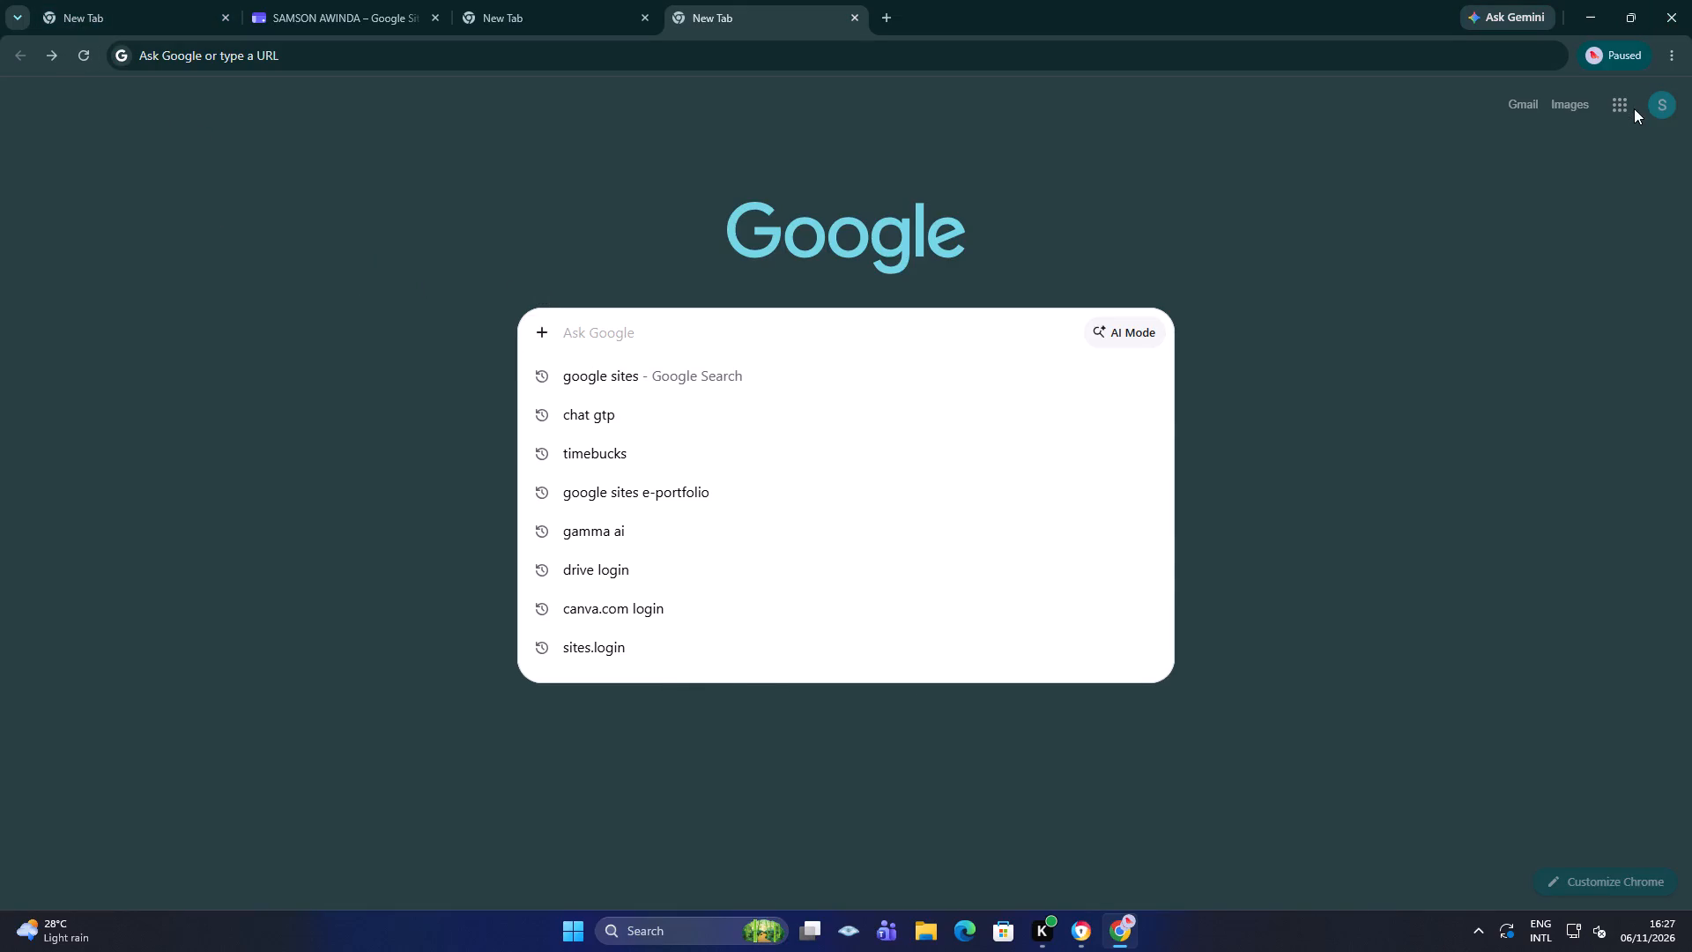
{"action": "left_click", "coordinate": [1663, 95]}
{"action": "left_click", "coordinate": [1663, 95]}
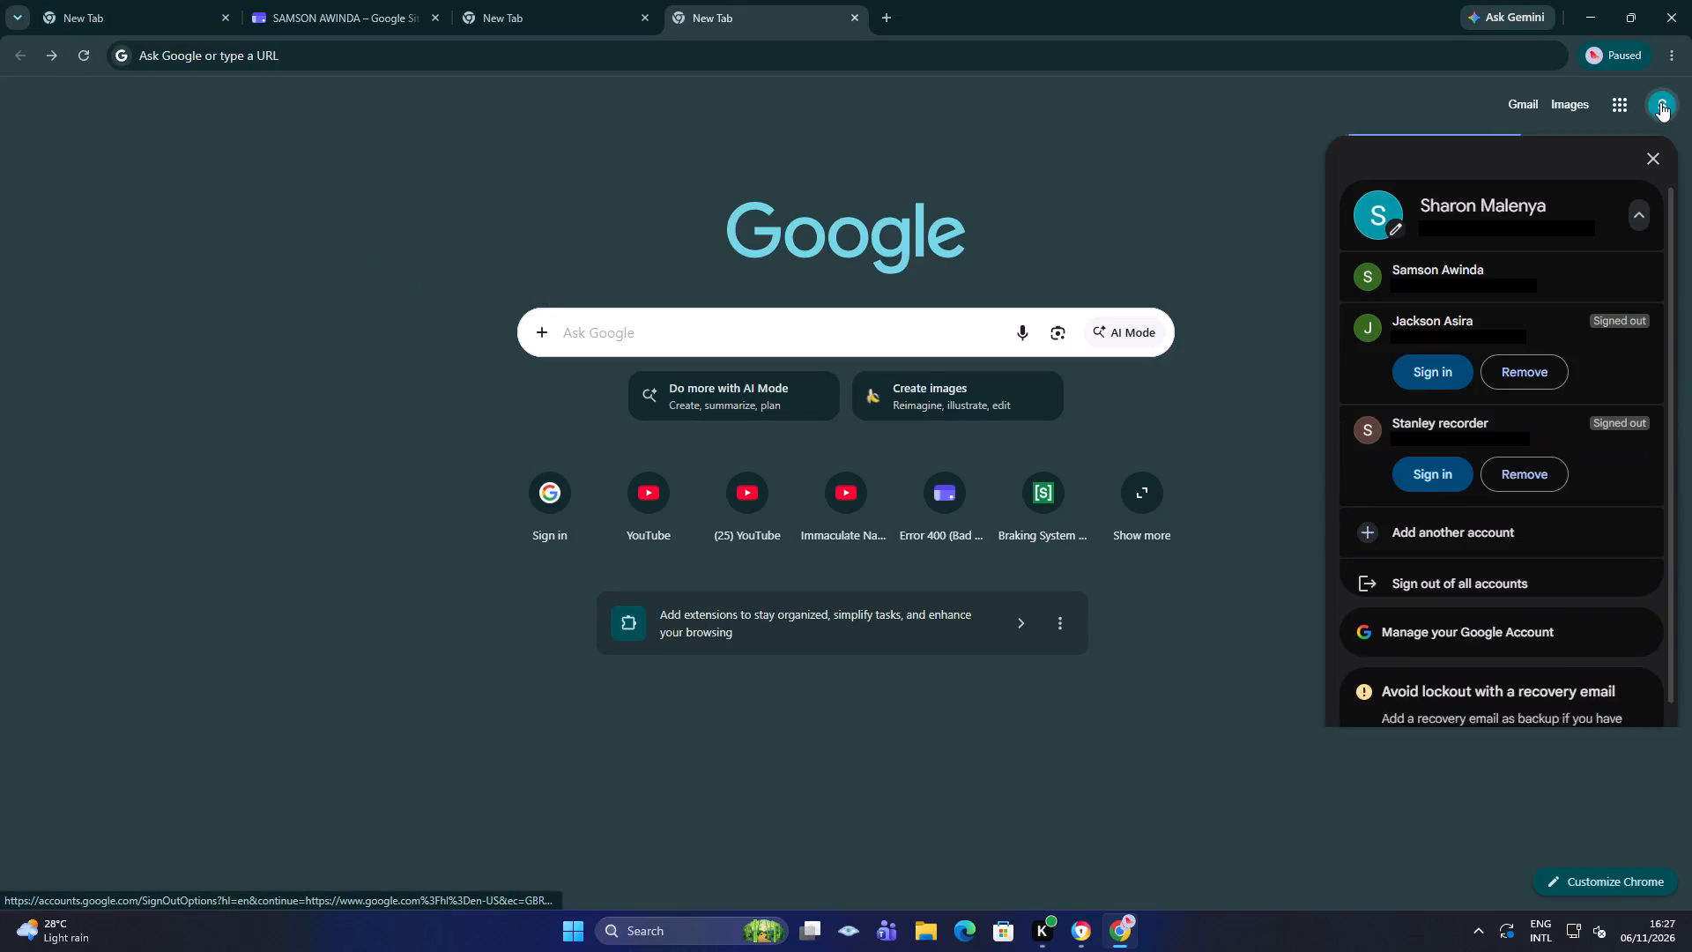
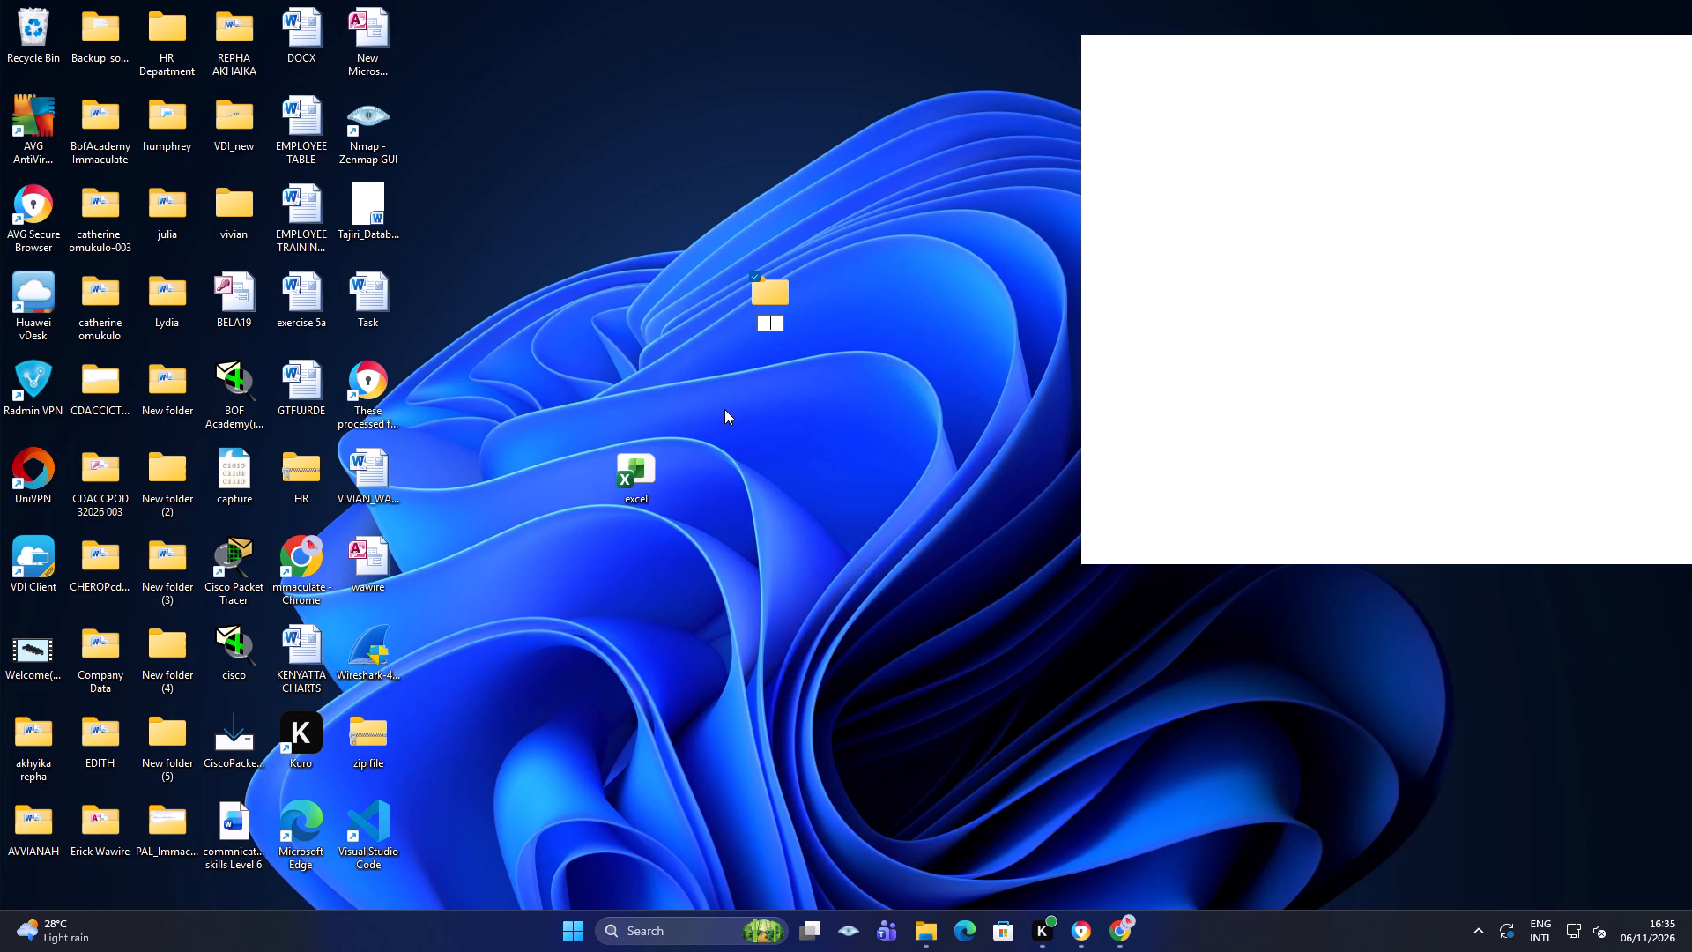
Name the new folder on the desktop "grant".
{"action": "key", "text": "s"}
{"action": "key", "text": "BackSpace"}
{"action": "key", "text": "g"}
{"action": "key", "text": "r"}
{"action": "key", "text": "a"}
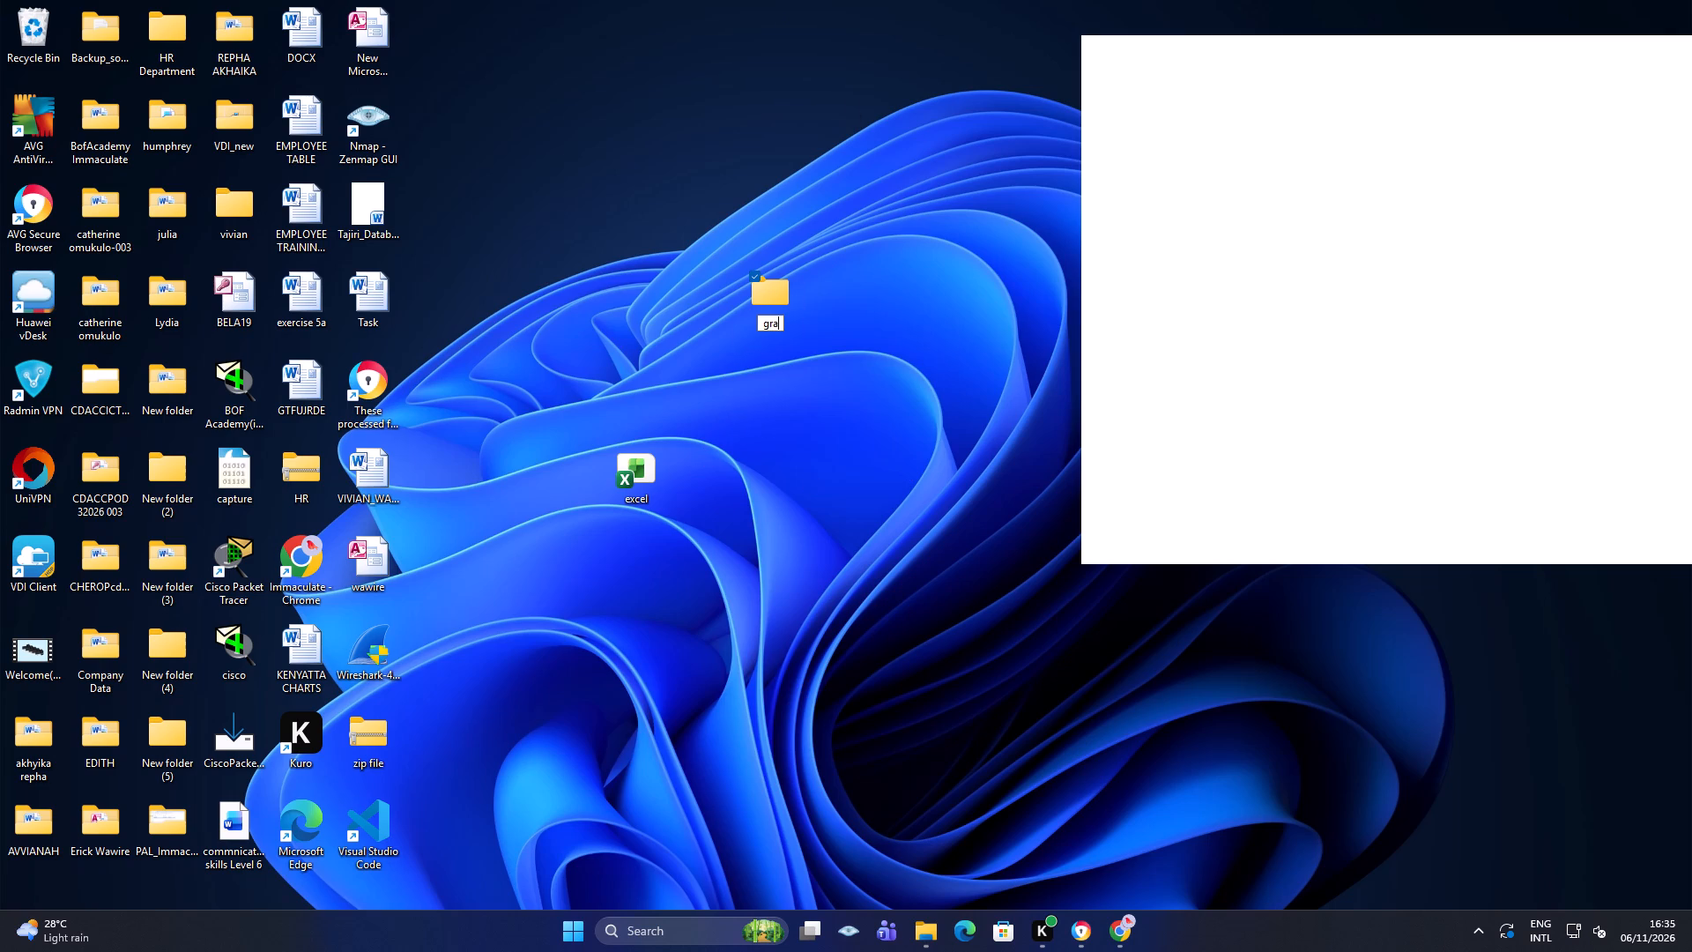
{"action": "key", "text": "n"}
{"action": "key", "text": "t"}
{"action": "left_click", "coordinate": [821, 464]}
{"action": "left_click", "coordinate": [791, 423]}
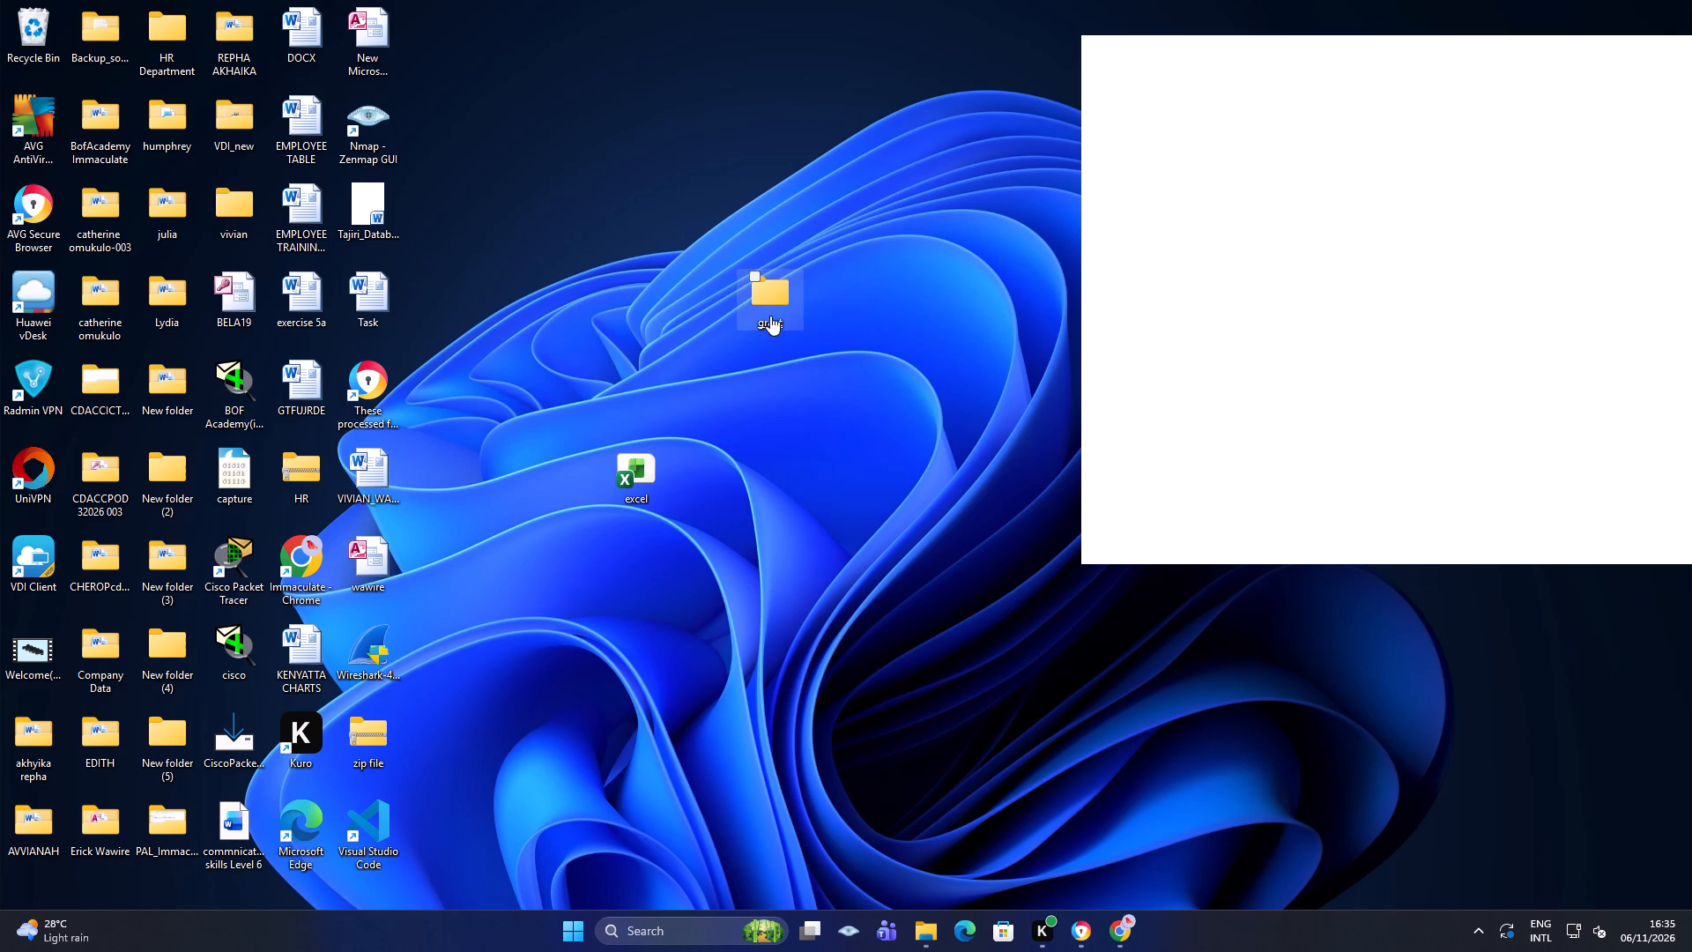
Paste the copied phone camera photos and videos into the desktop folder "grant".
{"action": "left_click", "coordinate": [765, 307]}
{"action": "double_click", "coordinate": [767, 307]}
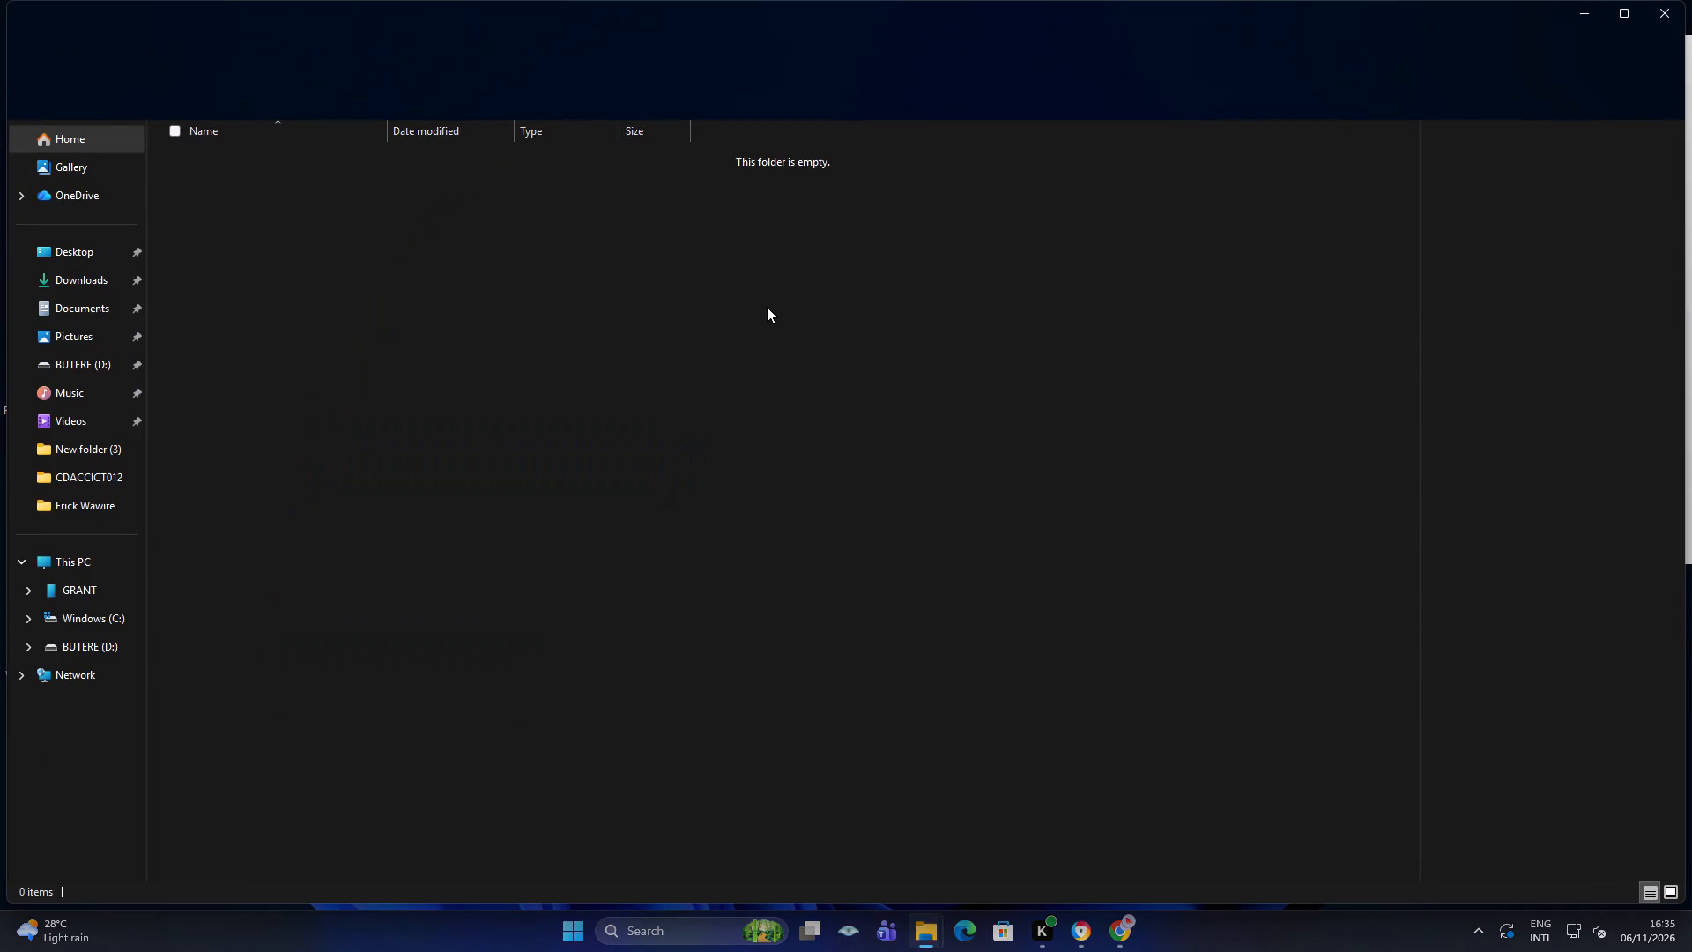
{"action": "key", "text": "ctrl+v"}
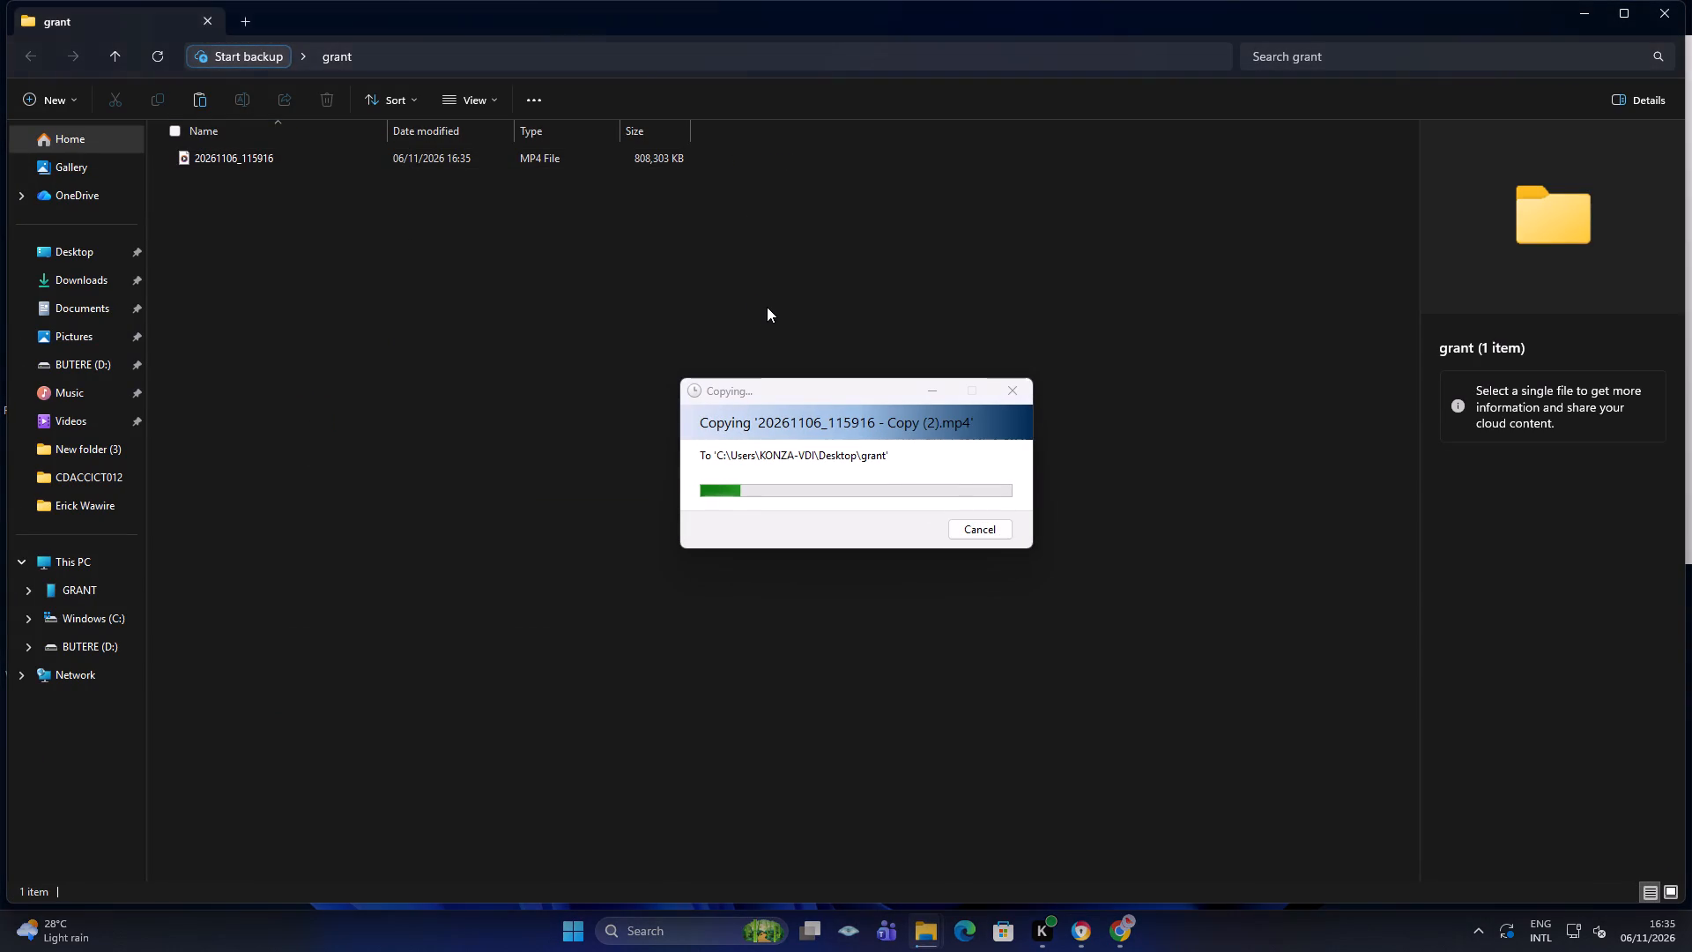
Browse the connected GRANT phone's internal storage through DCIM to its Deco Pic folder.
{"action": "left_click", "coordinate": [931, 933]}
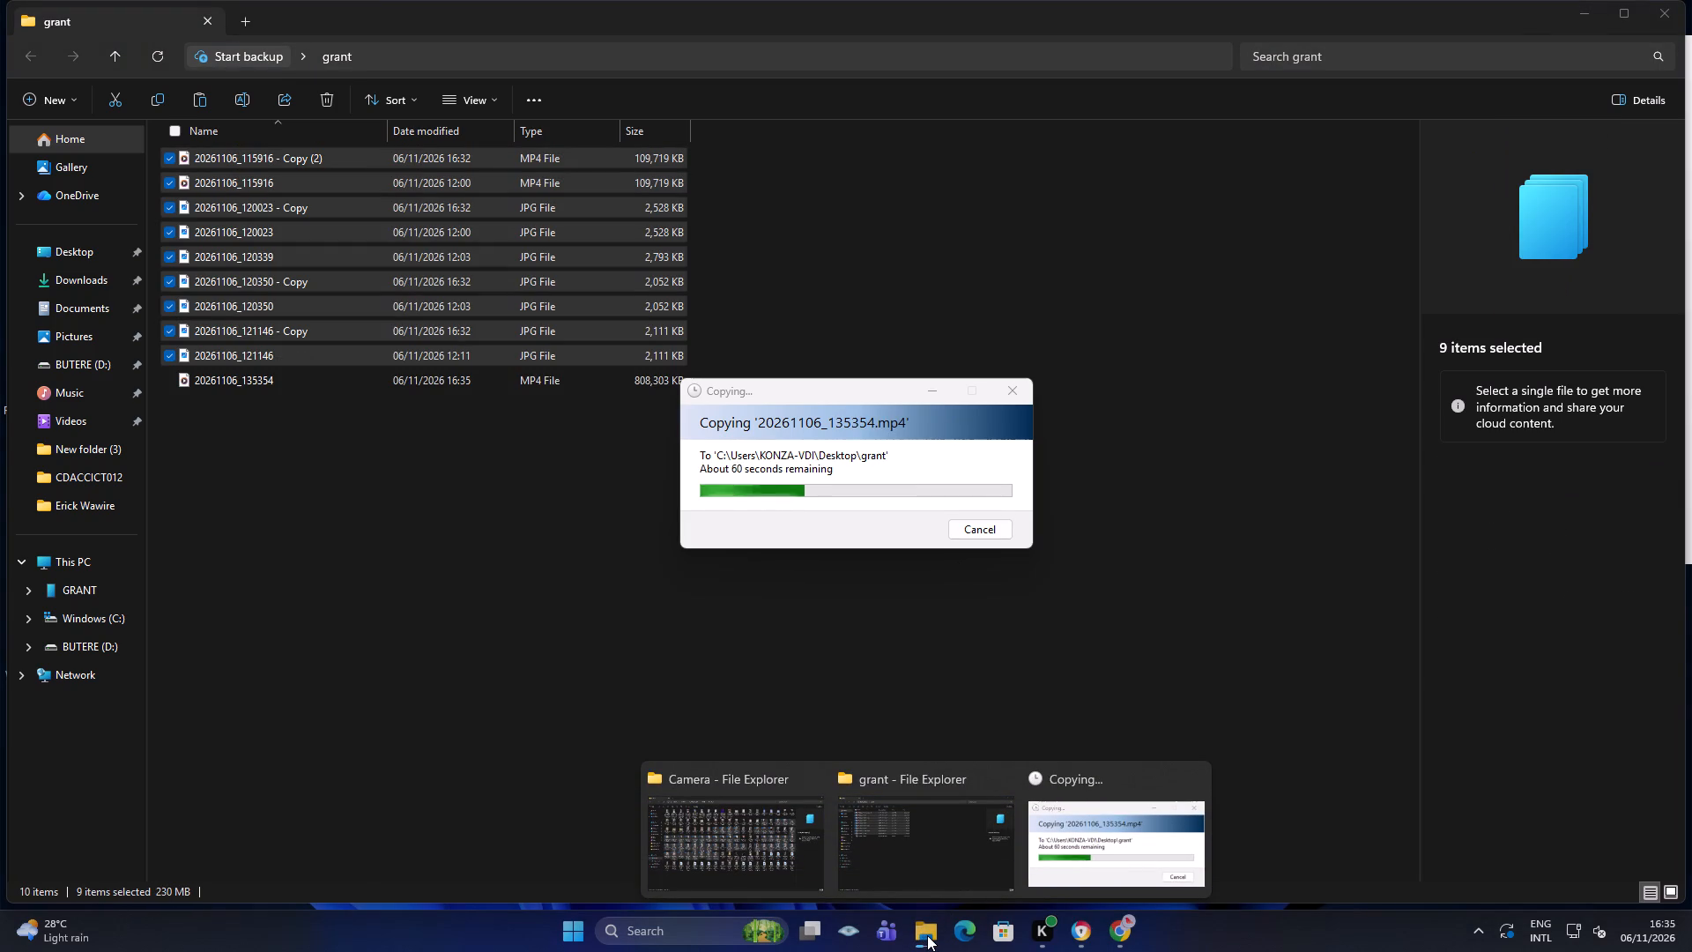
{"action": "left_click", "coordinate": [927, 935]}
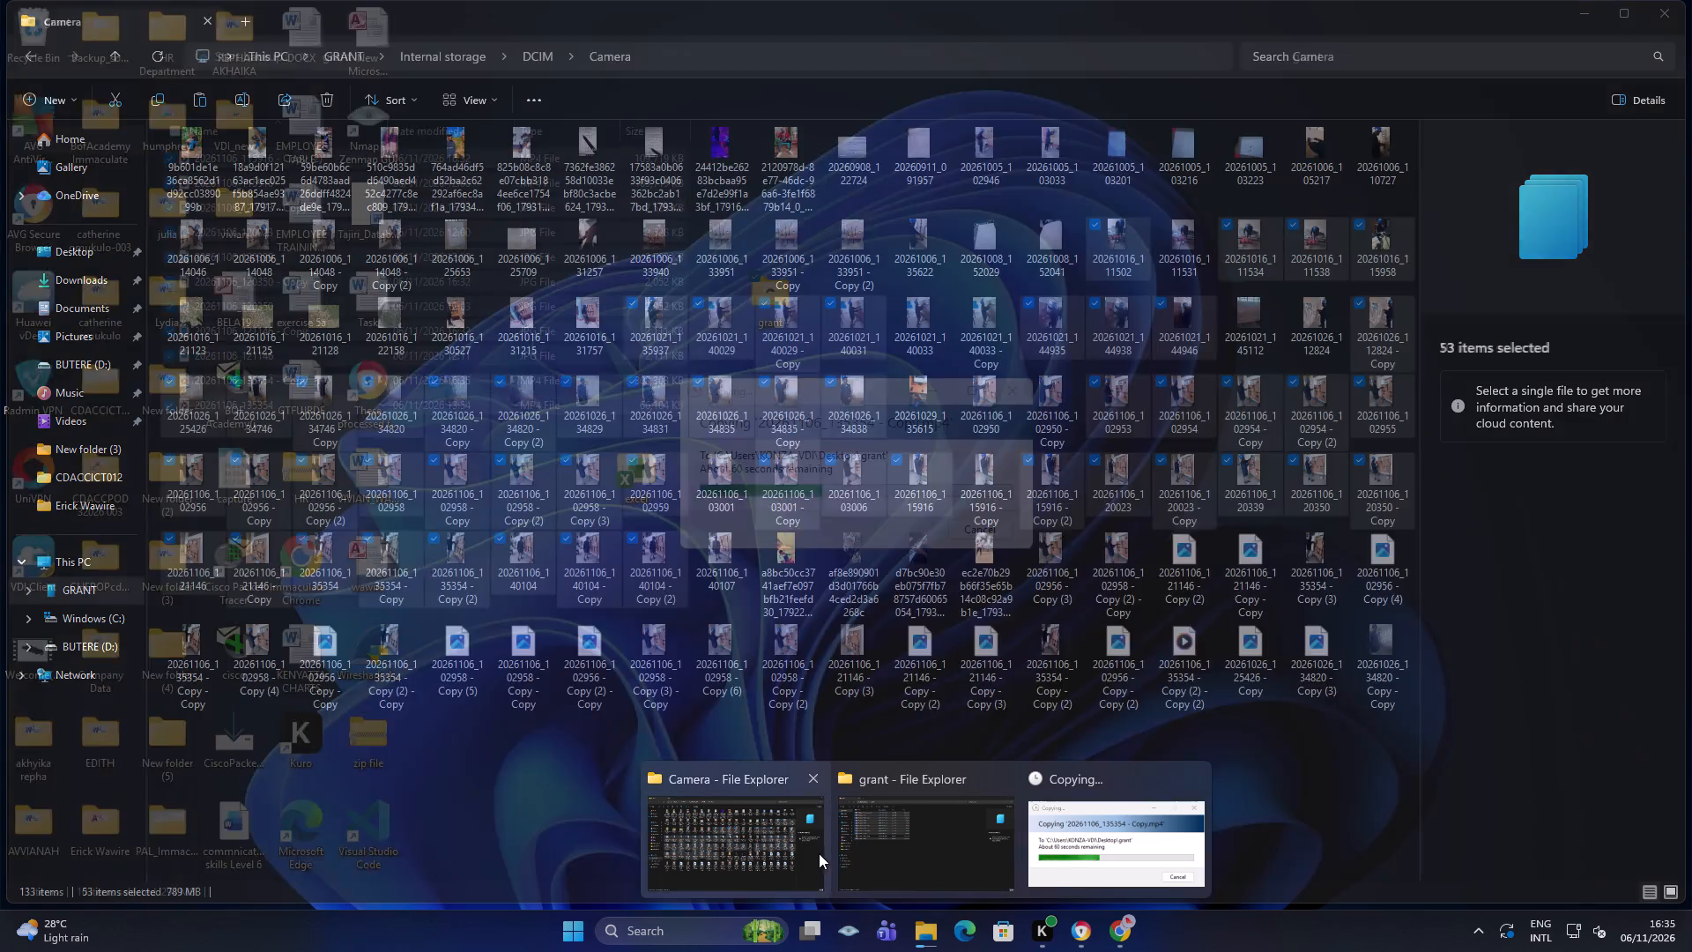
{"action": "left_click", "coordinate": [912, 865]}
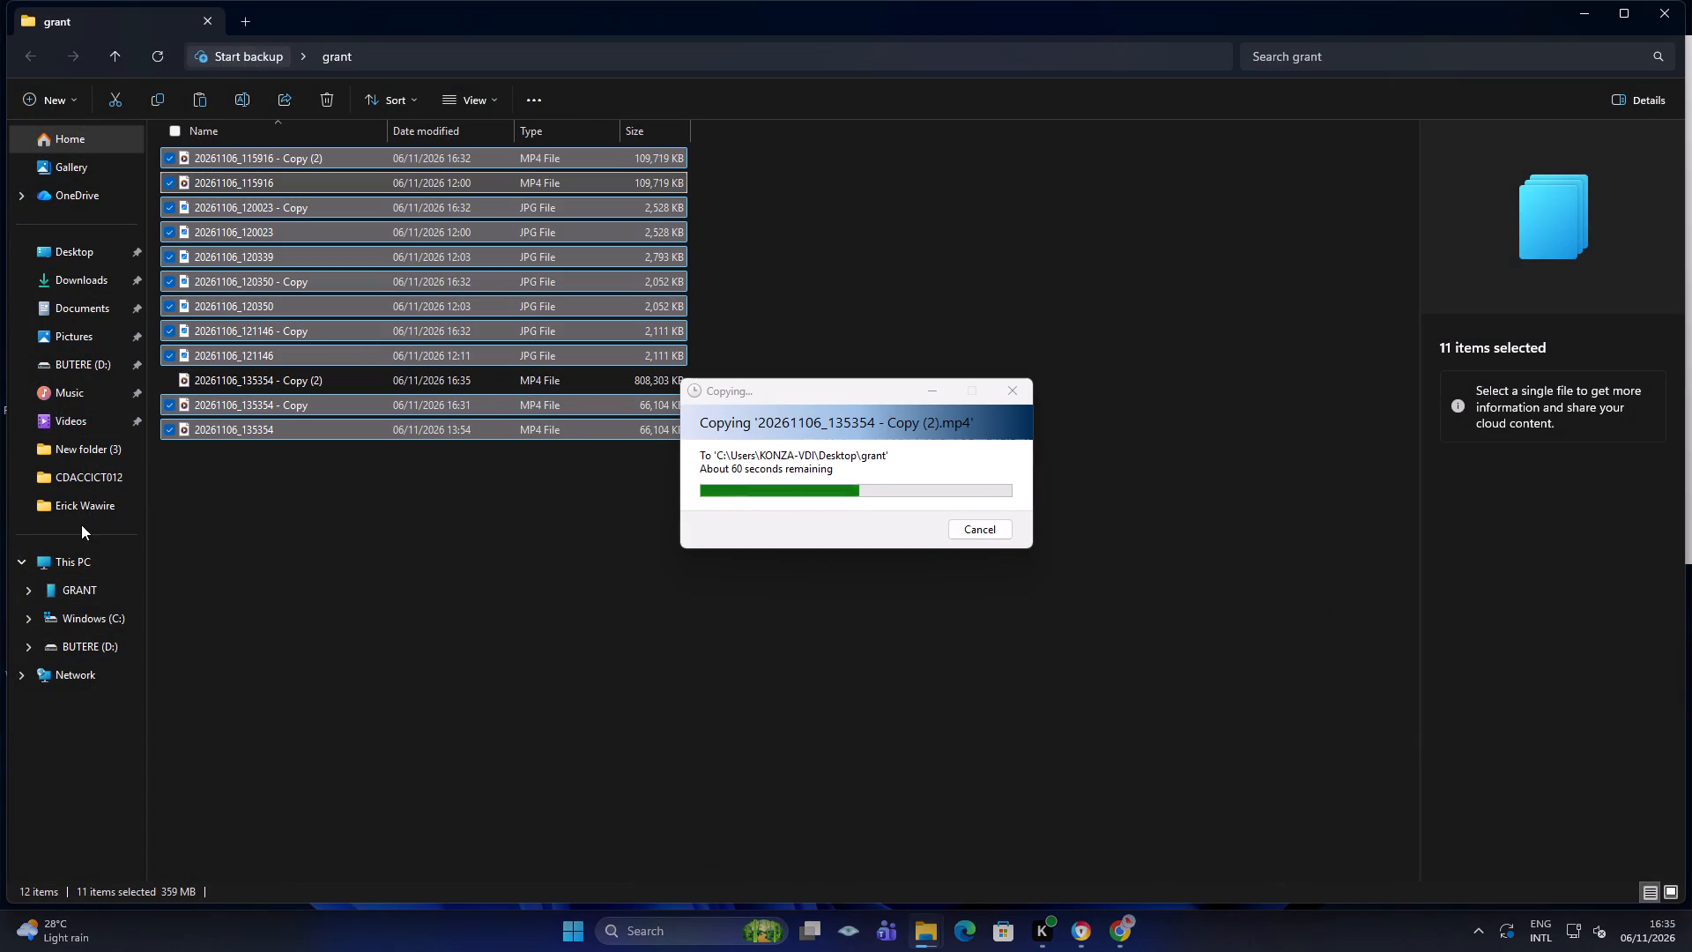
{"action": "double_click", "coordinate": [81, 560]}
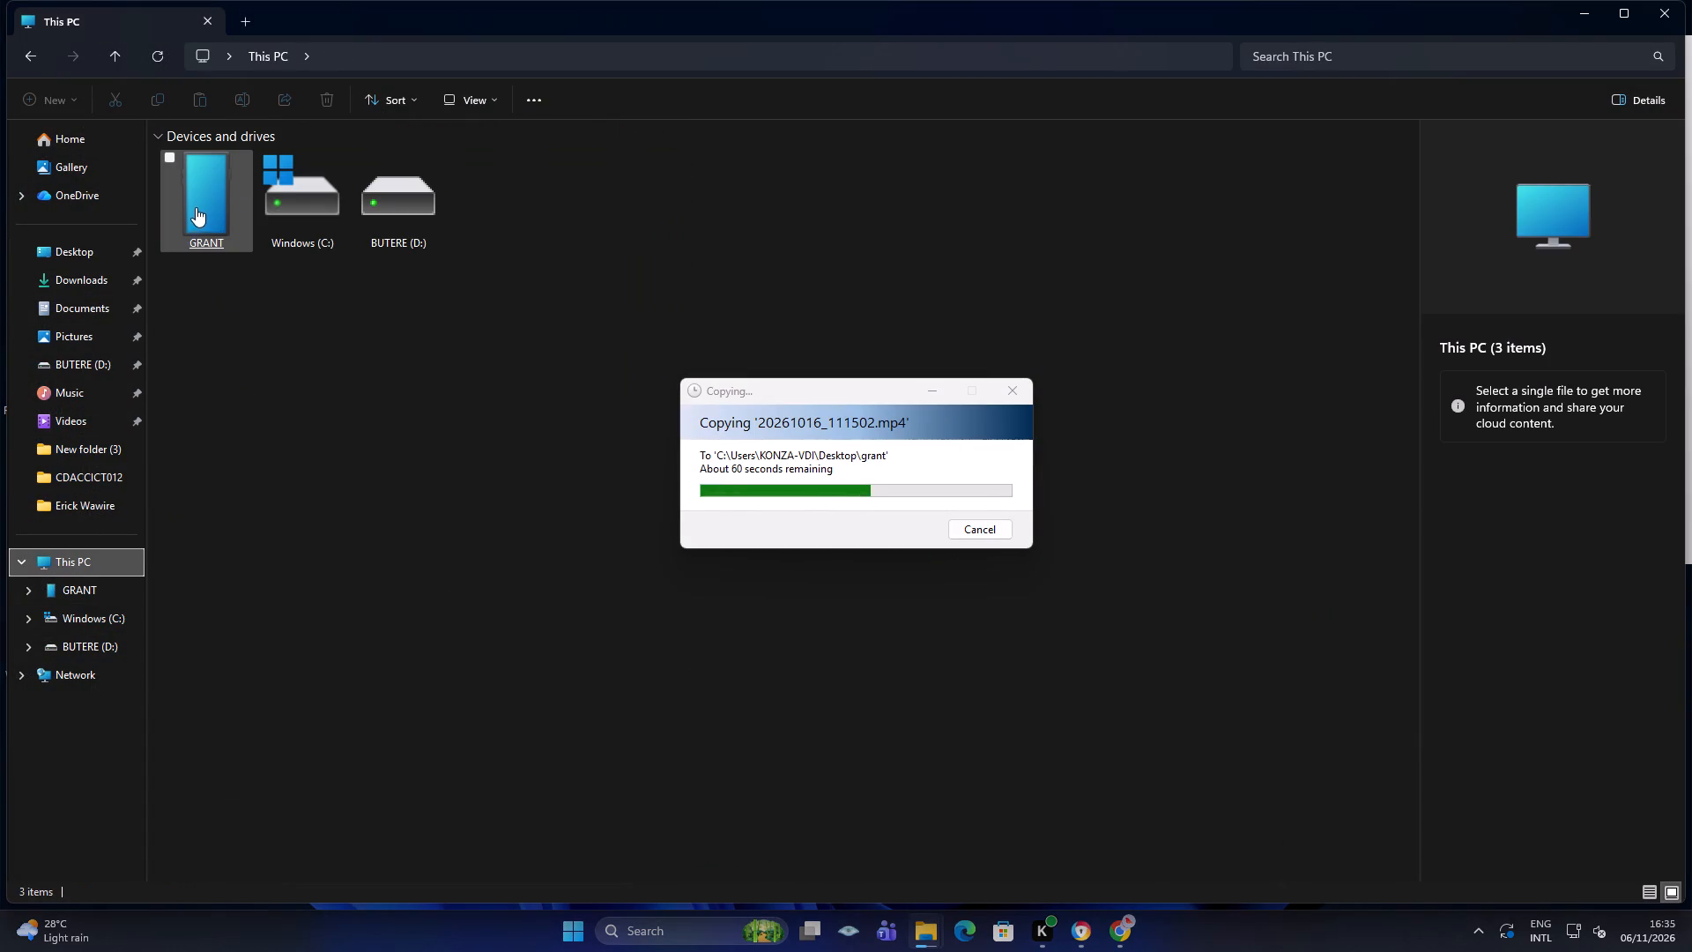
{"action": "double_click", "coordinate": [195, 209]}
{"action": "double_click", "coordinate": [286, 156]}
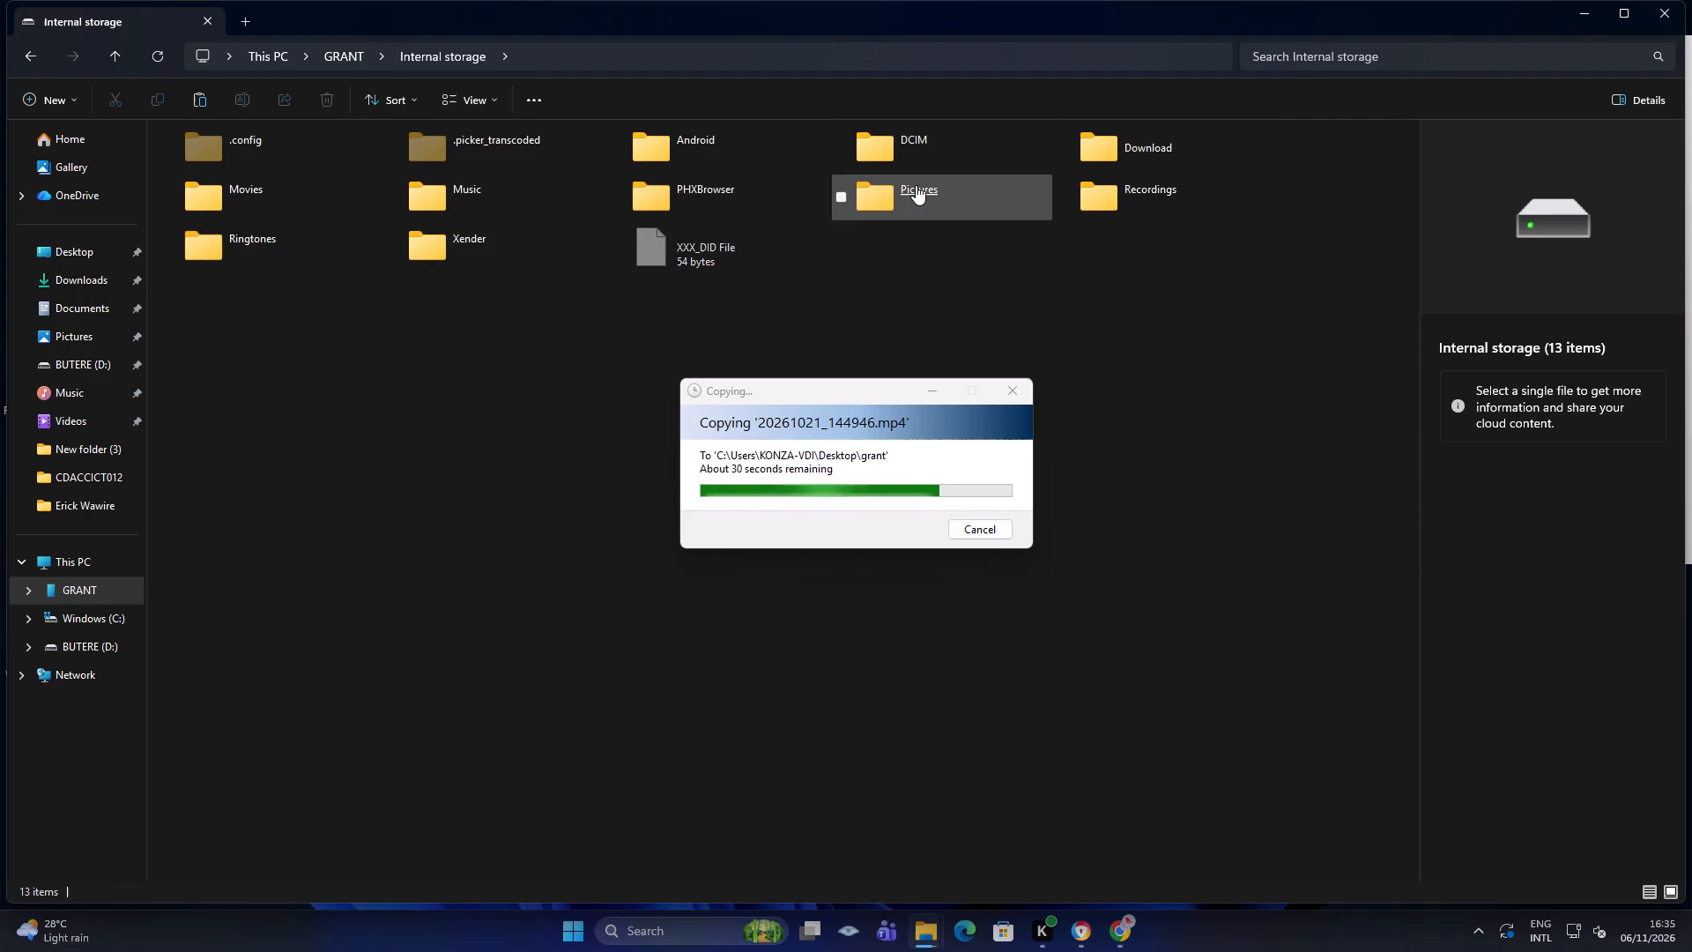
{"action": "double_click", "coordinate": [961, 160]}
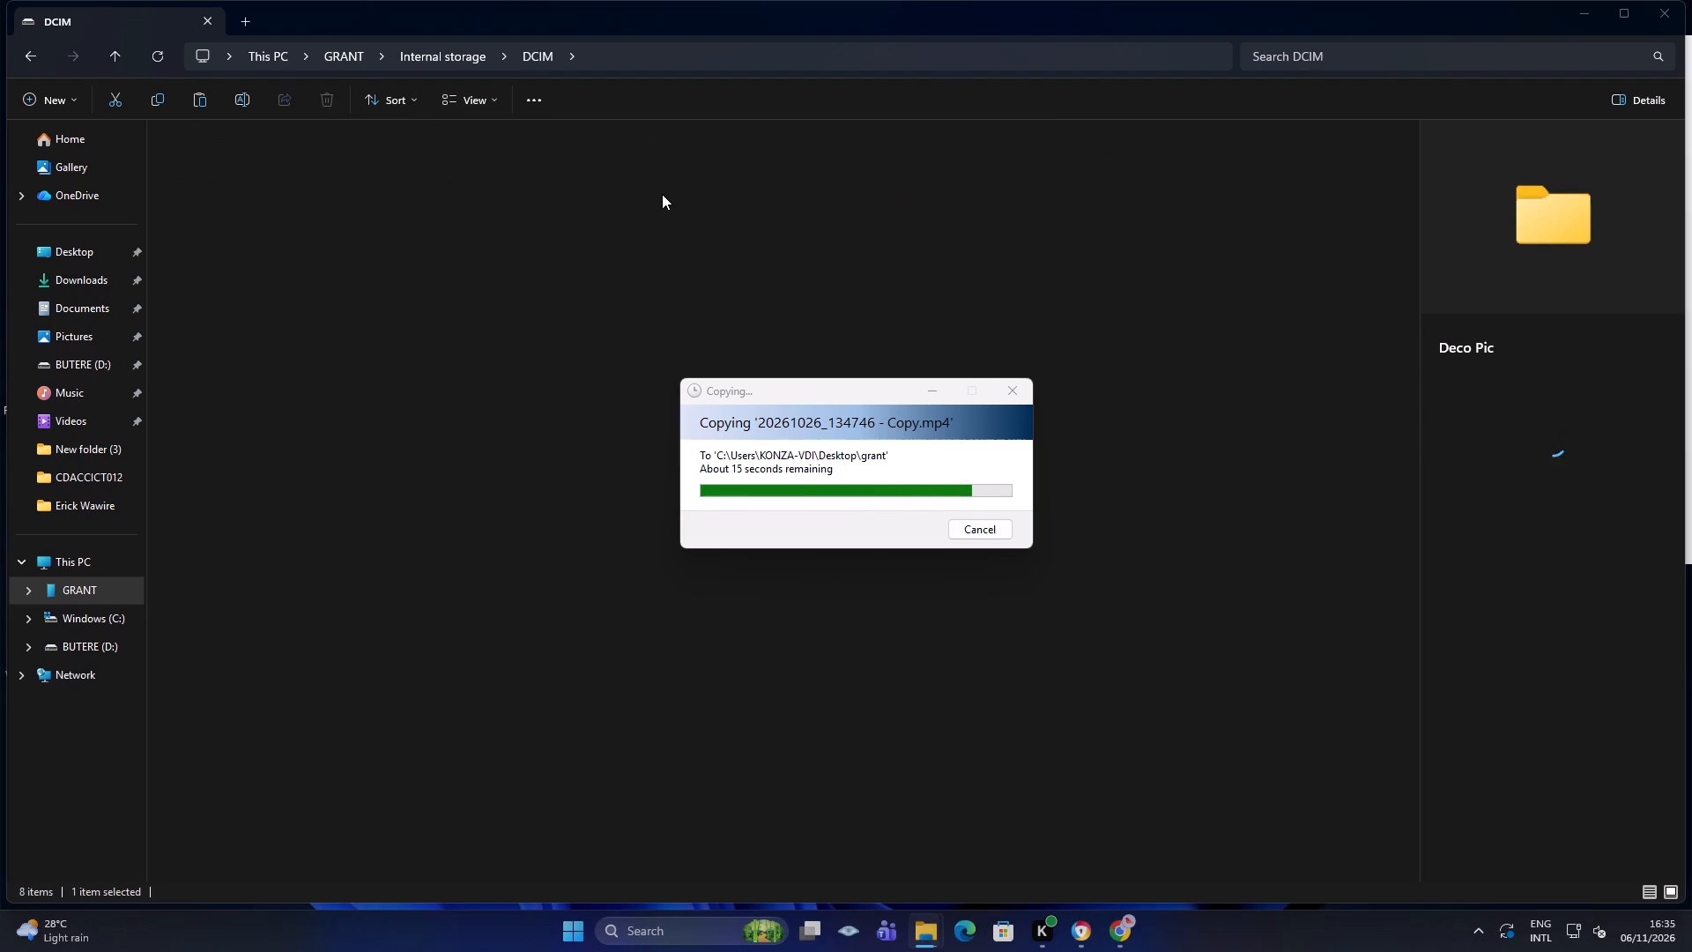
{"action": "left_click", "coordinate": [1072, 371]}
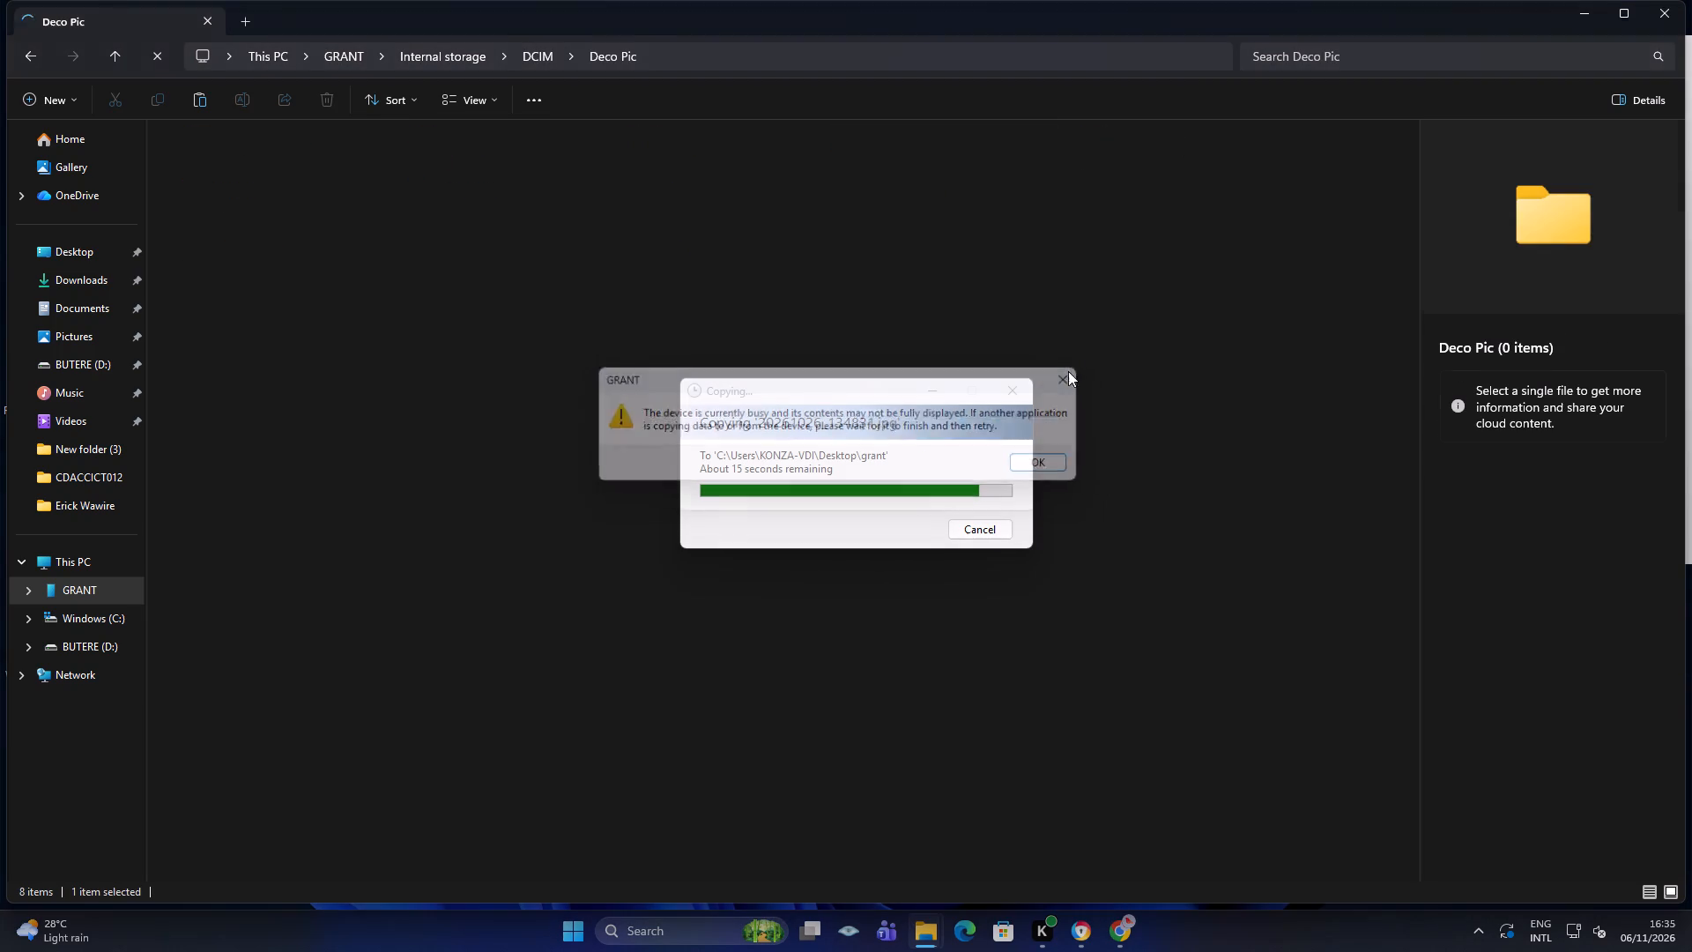
Reopen the GRANT phone's internal storage and look through its folders, including Android, for more media.
{"action": "left_click", "coordinate": [85, 586]}
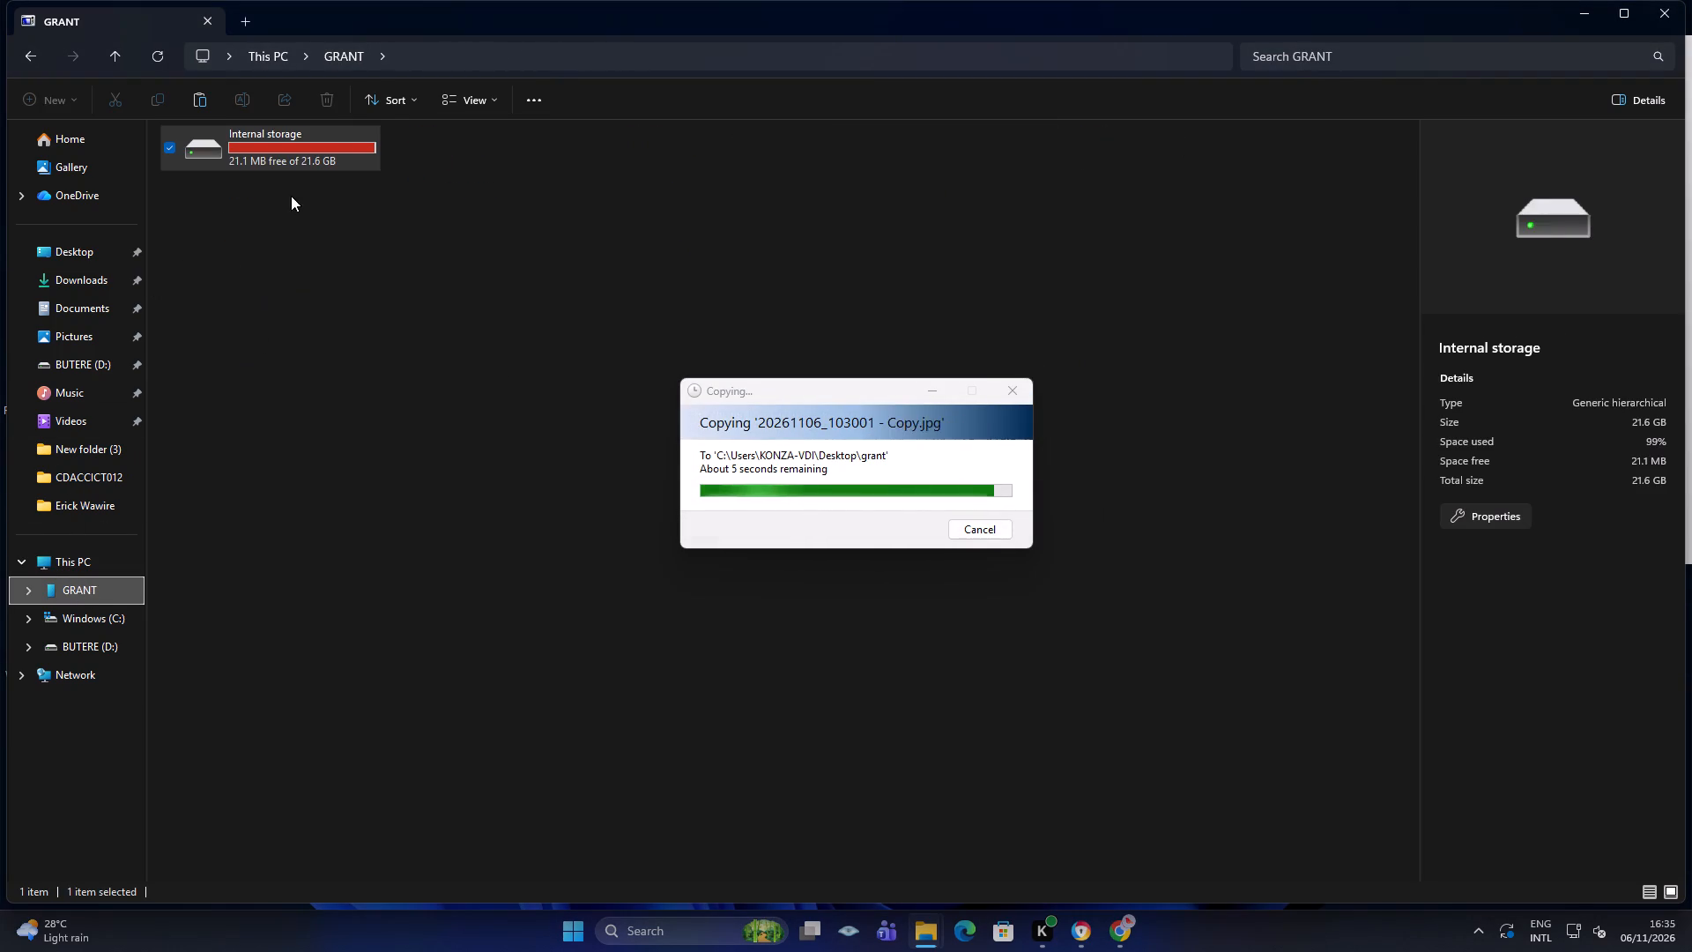
{"action": "double_click", "coordinate": [324, 156]}
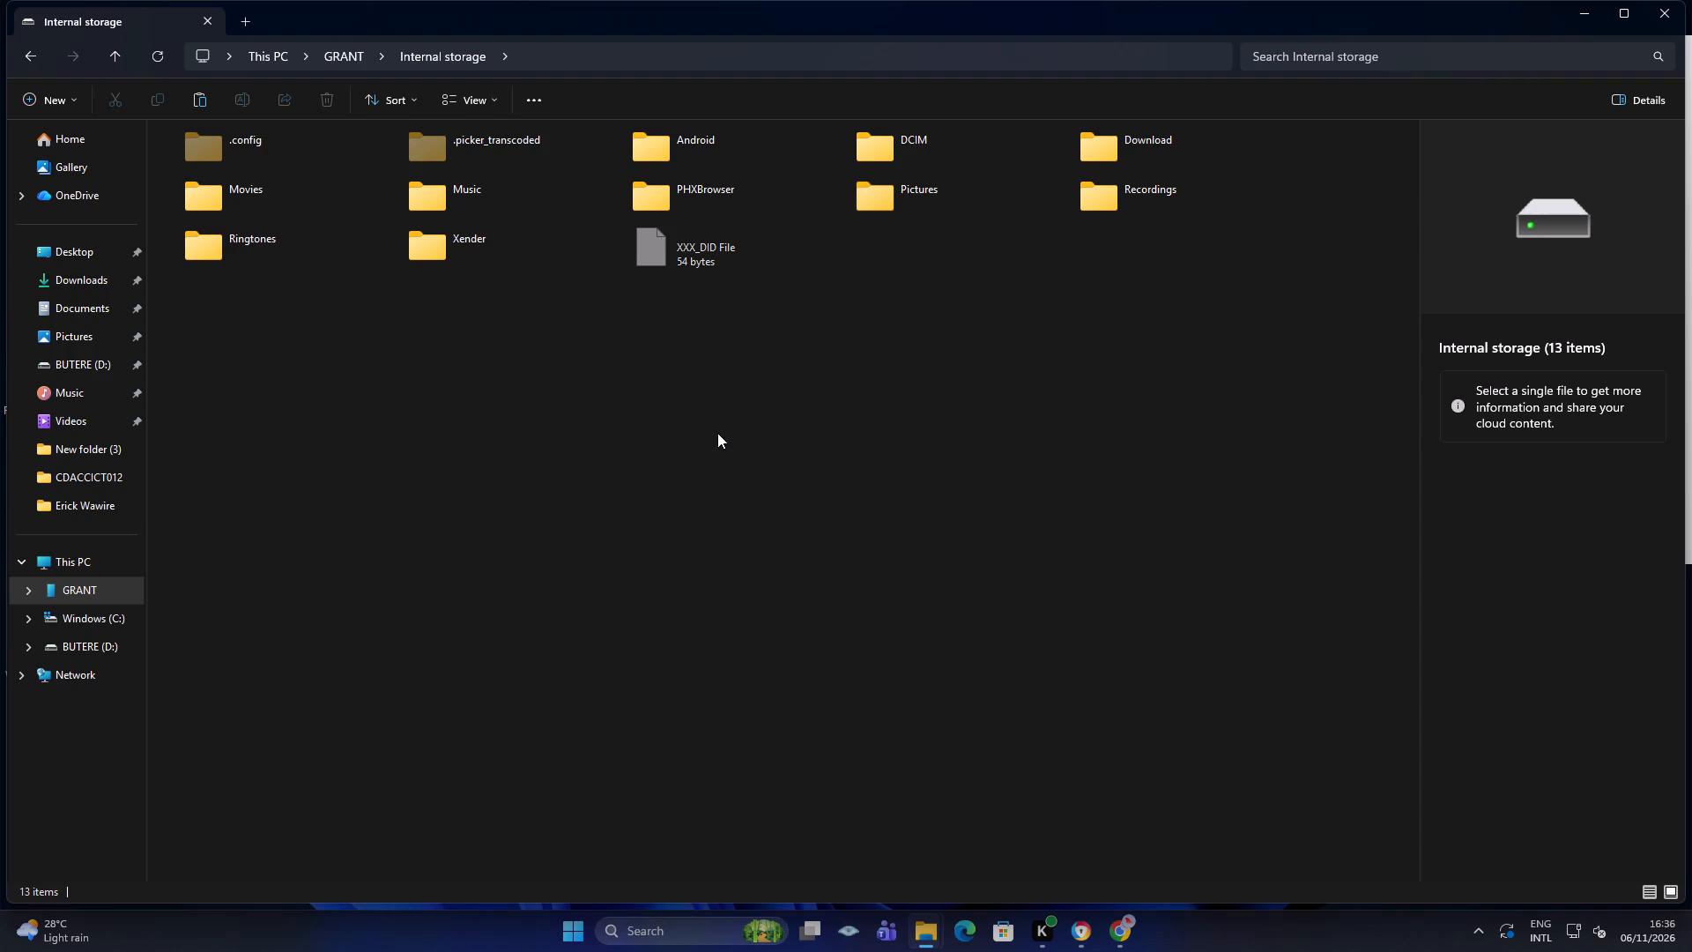
{"action": "left_click", "coordinate": [741, 143]}
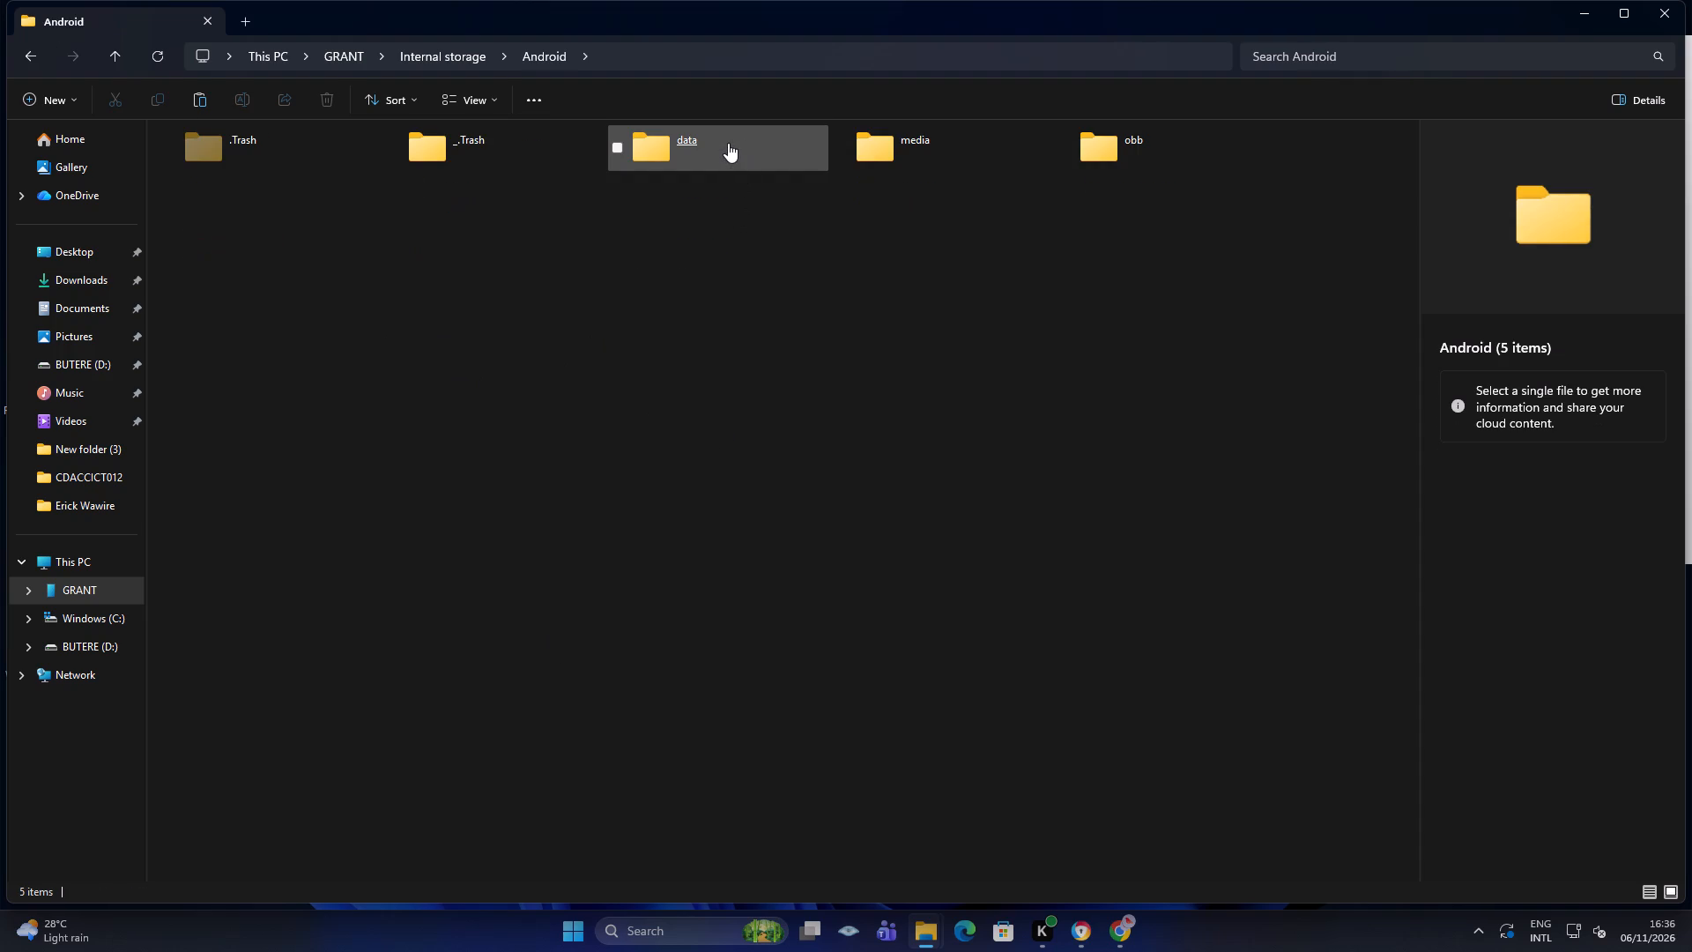
{"action": "left_click", "coordinate": [20, 59]}
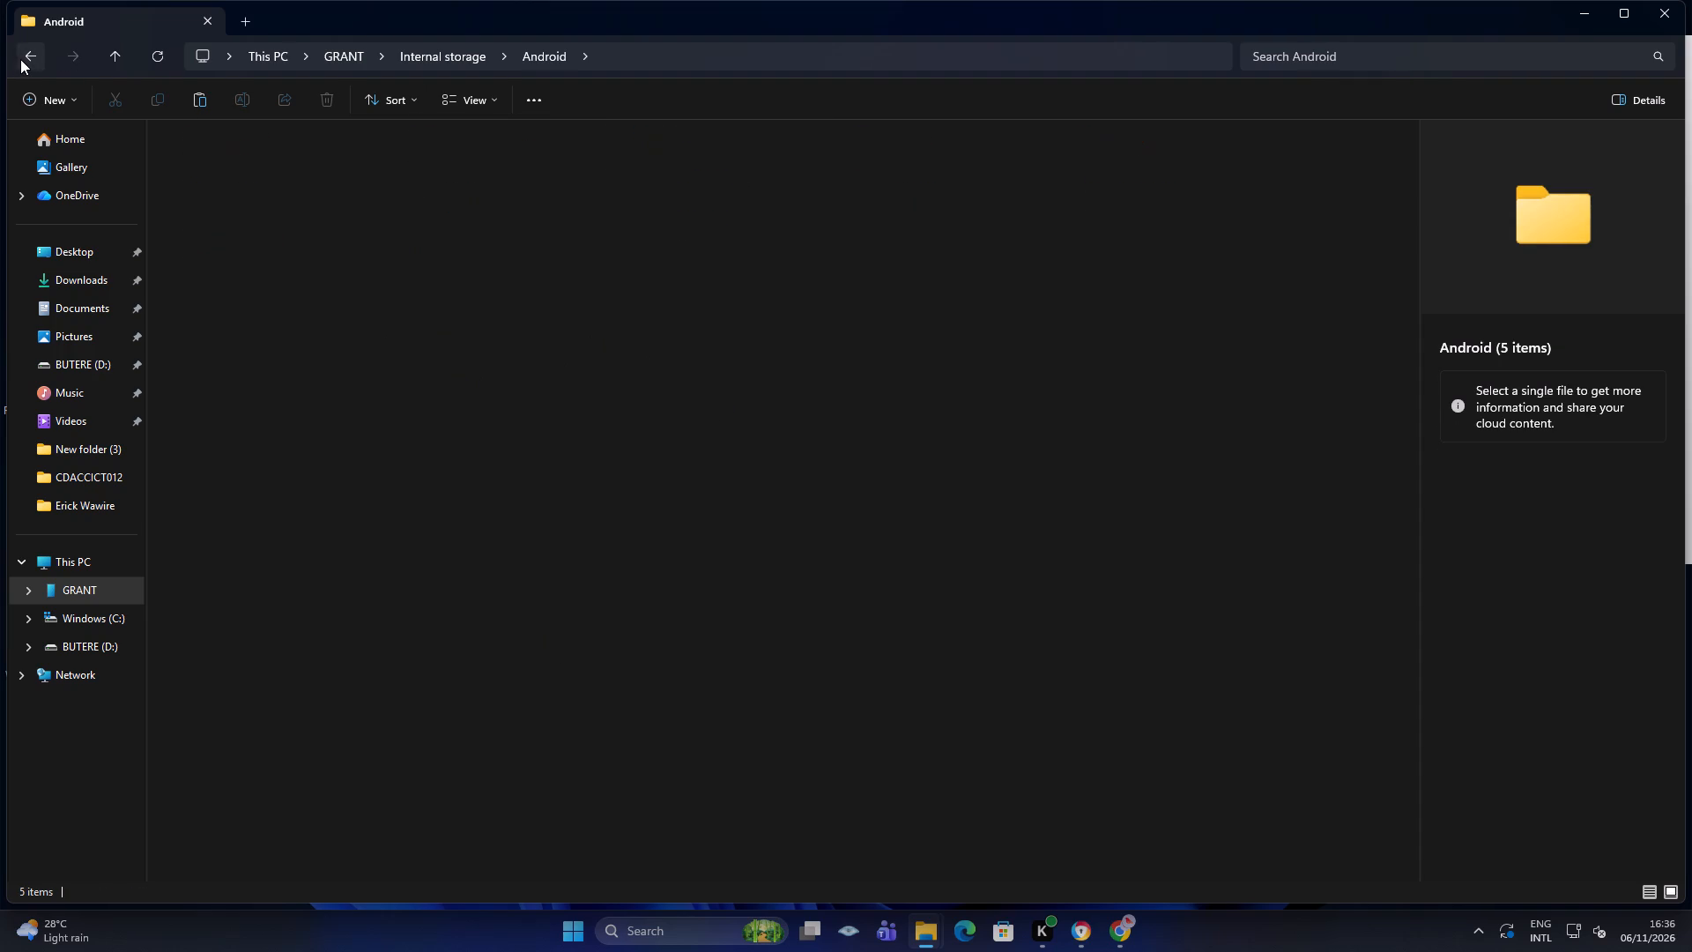
{"action": "right_click", "coordinate": [348, 435]}
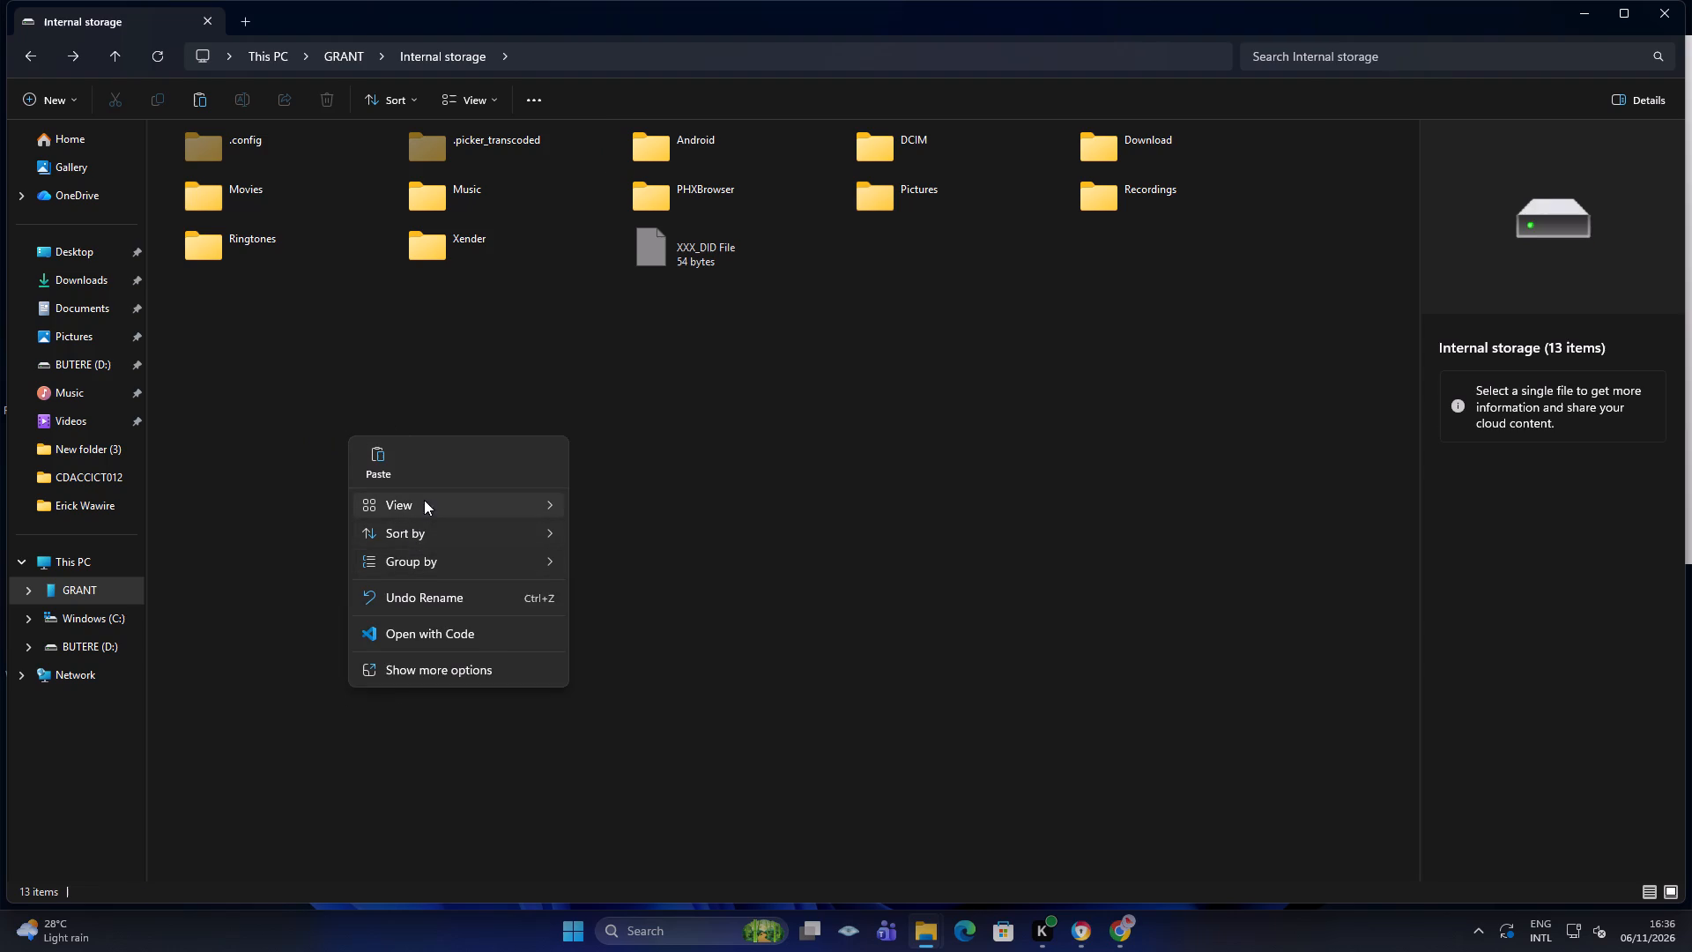
{"action": "double_click", "coordinate": [770, 633]}
{"action": "double_click", "coordinate": [765, 585]}
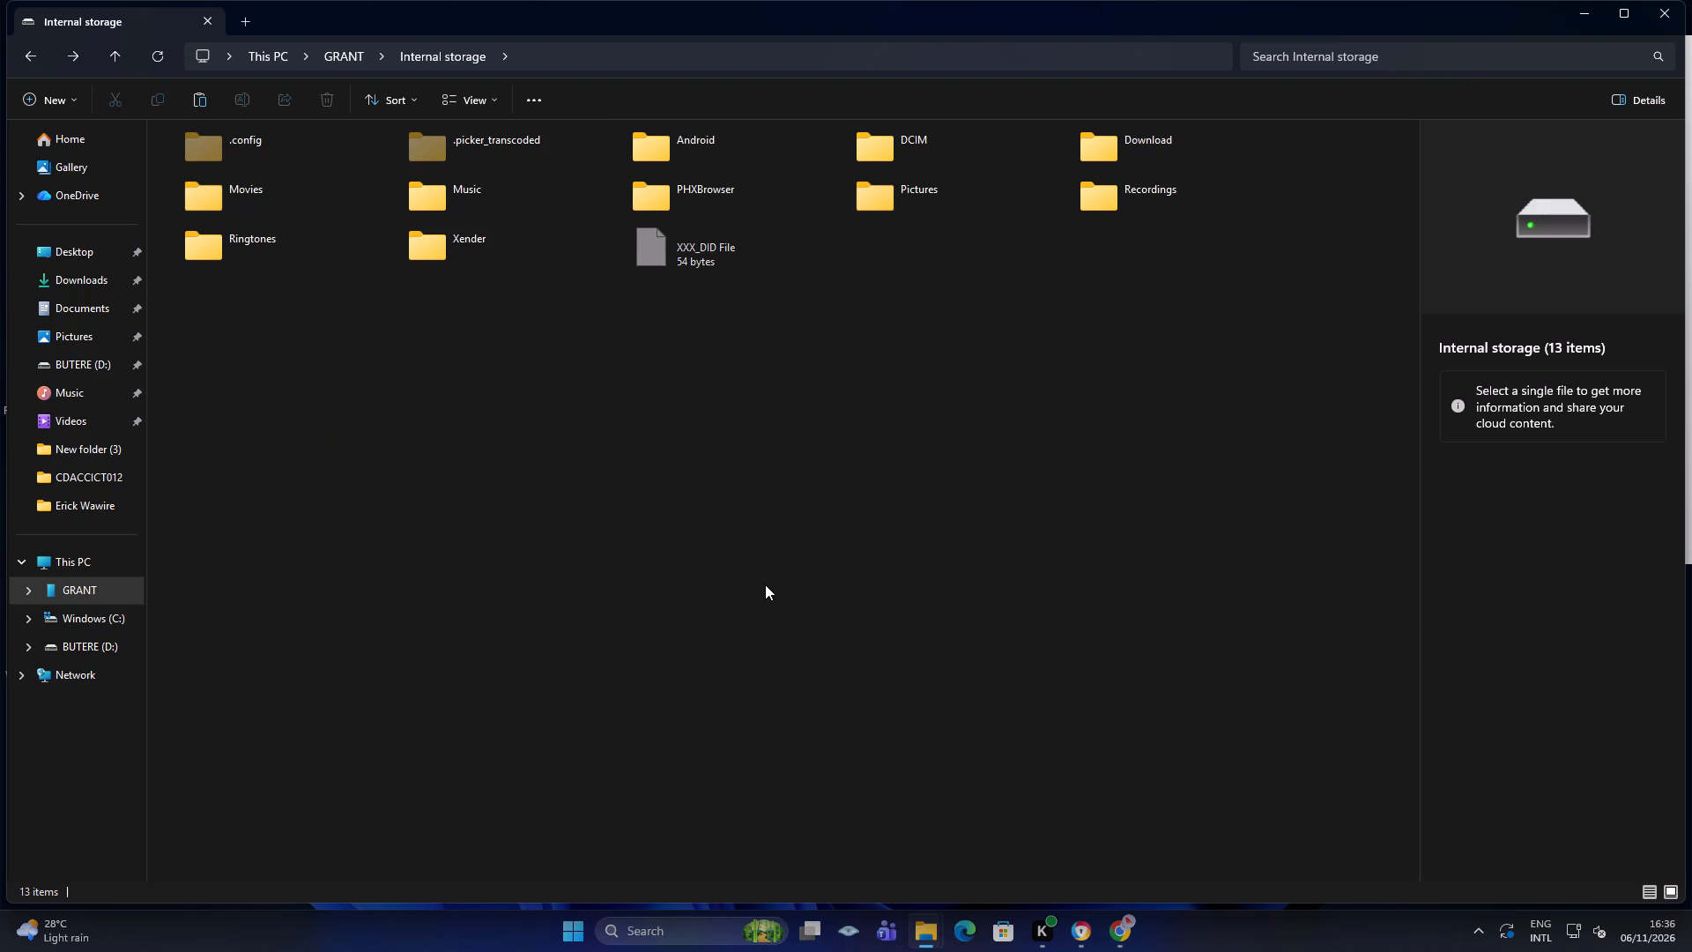
{"action": "left_click", "coordinate": [31, 63]}
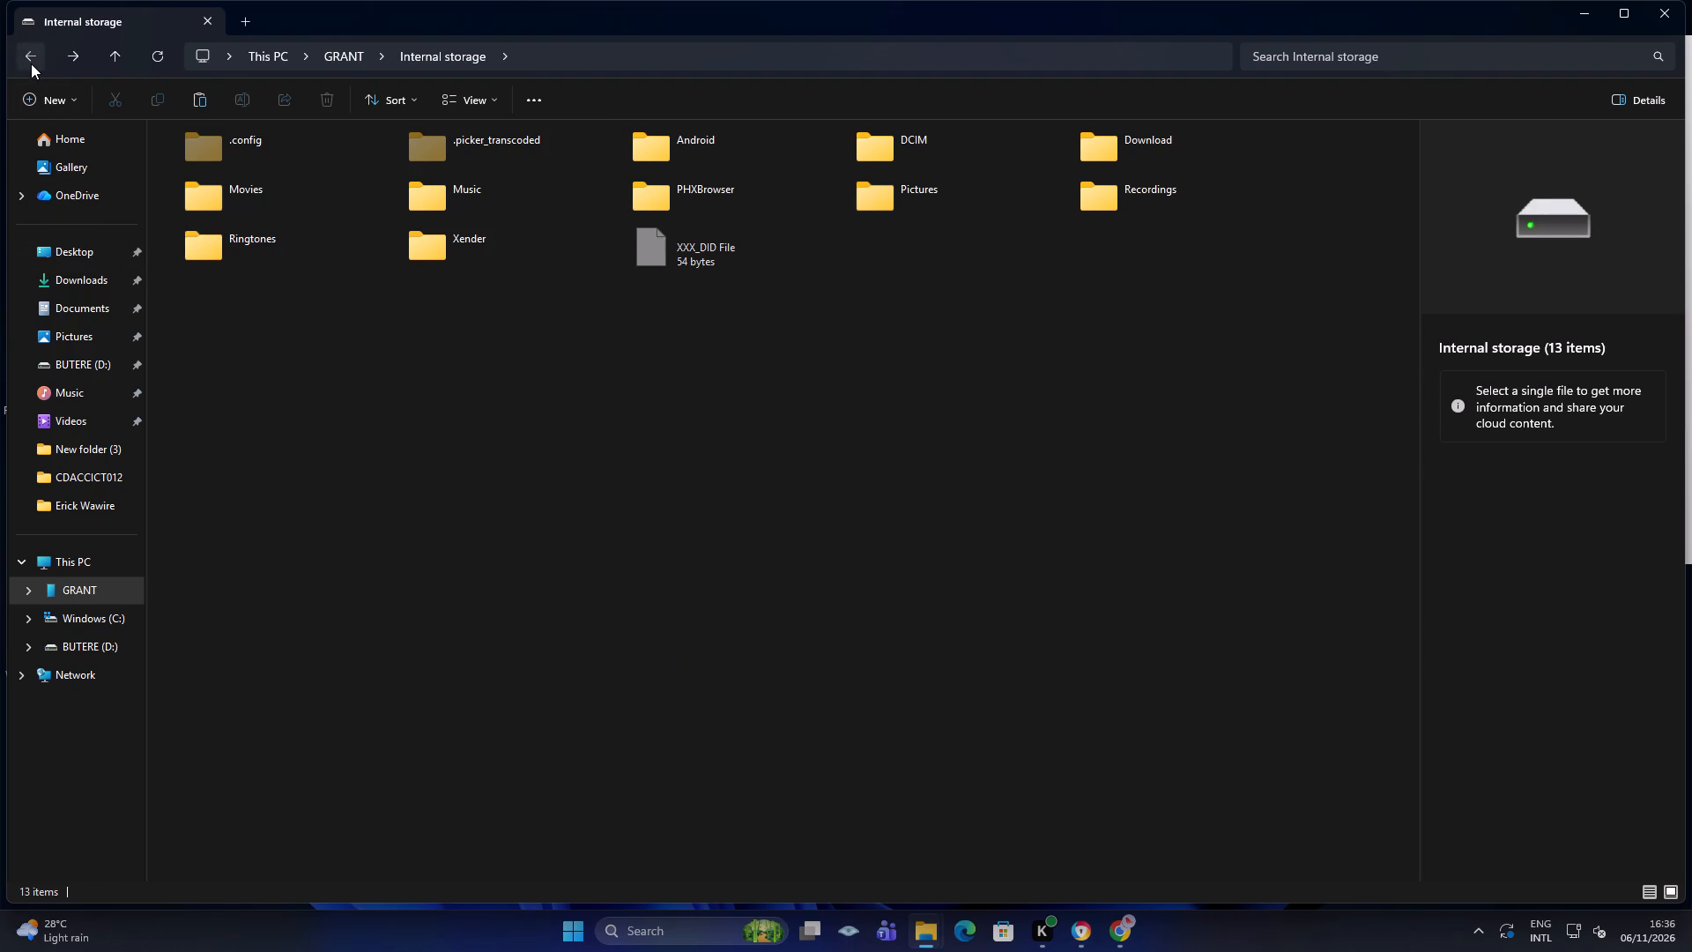
Return to the GRANT phone's internal storage and check its Download folder for files to transfer.
{"action": "left_click", "coordinate": [31, 63]}
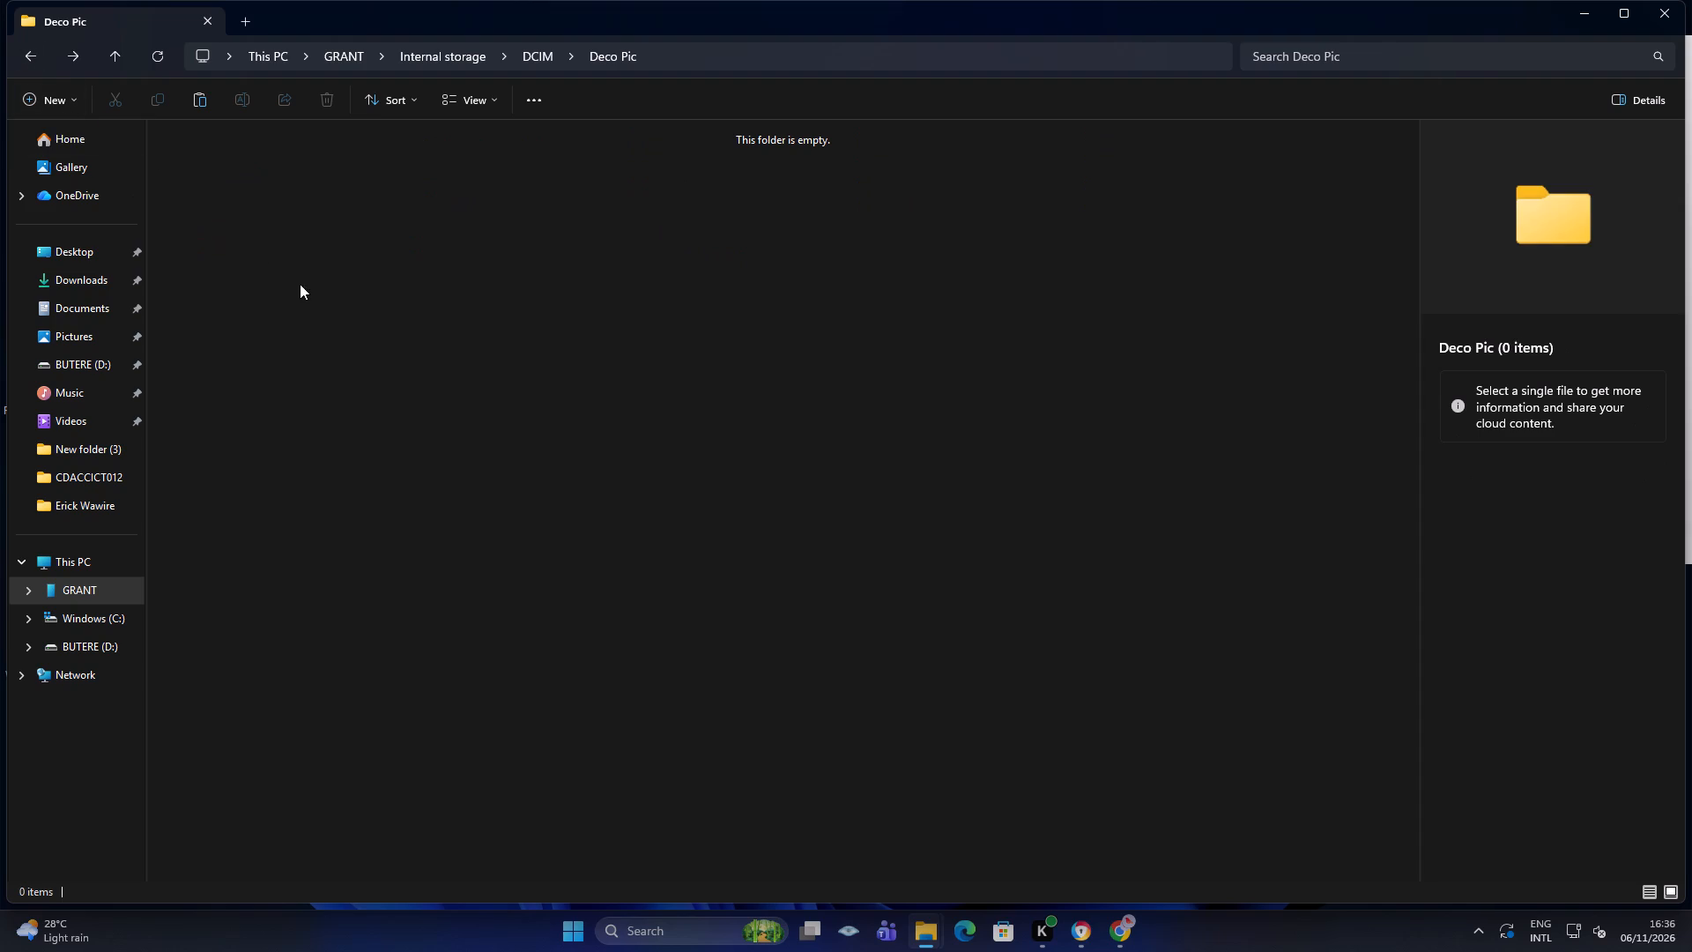
{"action": "left_click", "coordinate": [110, 551]}
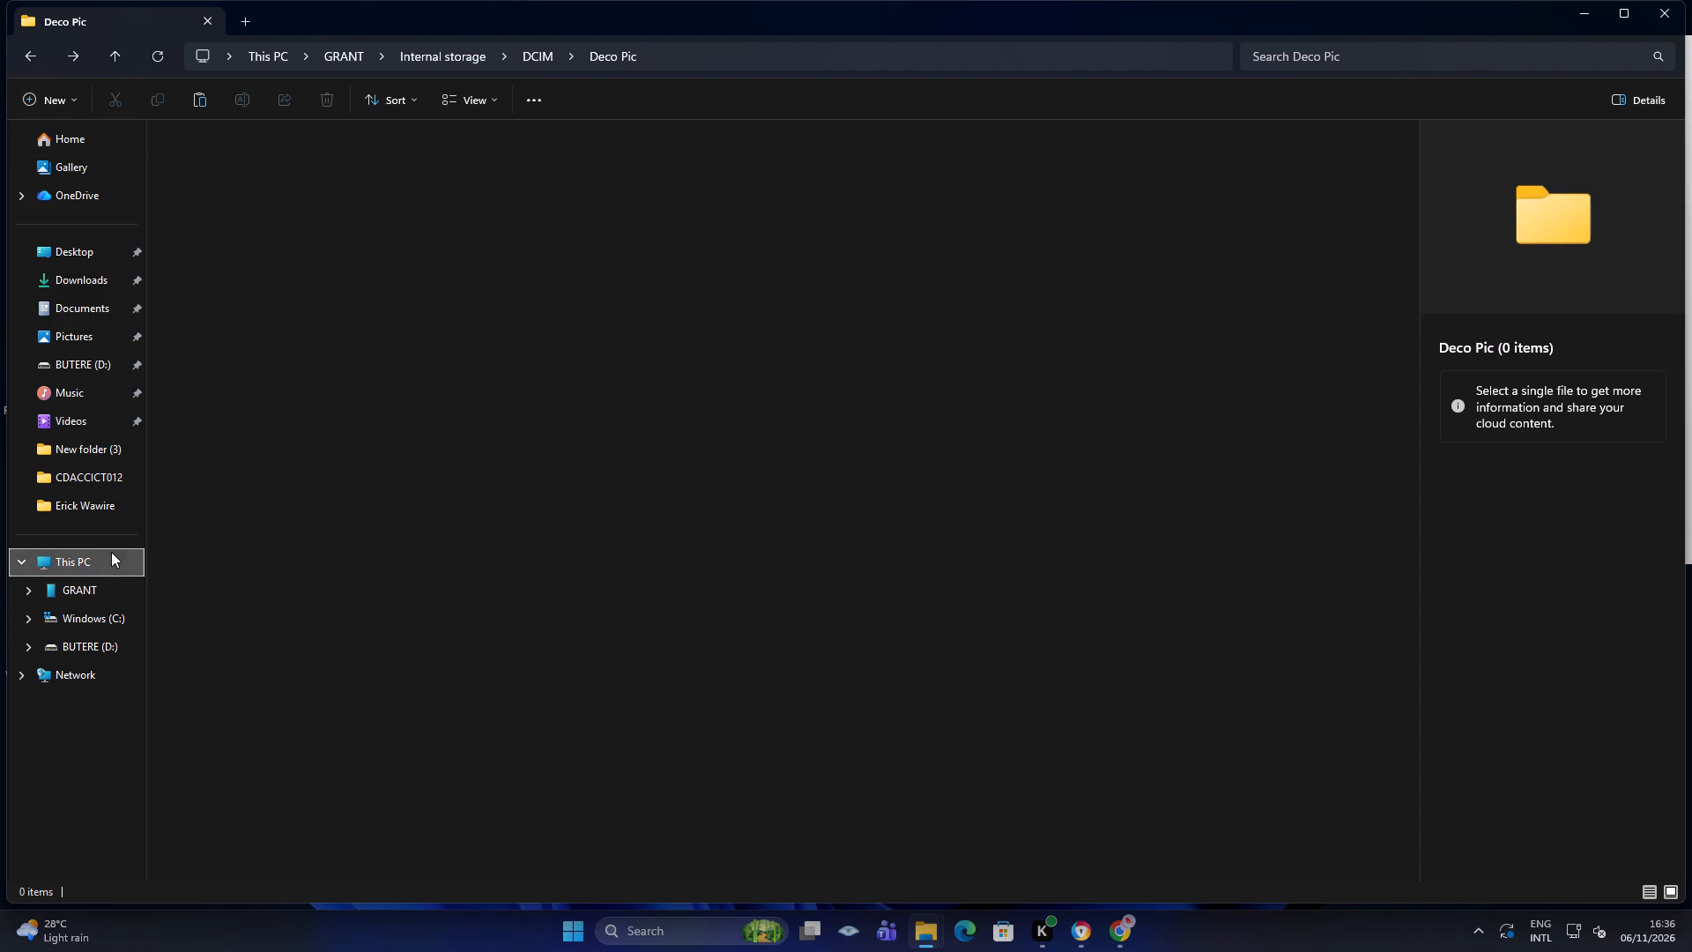
{"action": "left_click", "coordinate": [241, 218]}
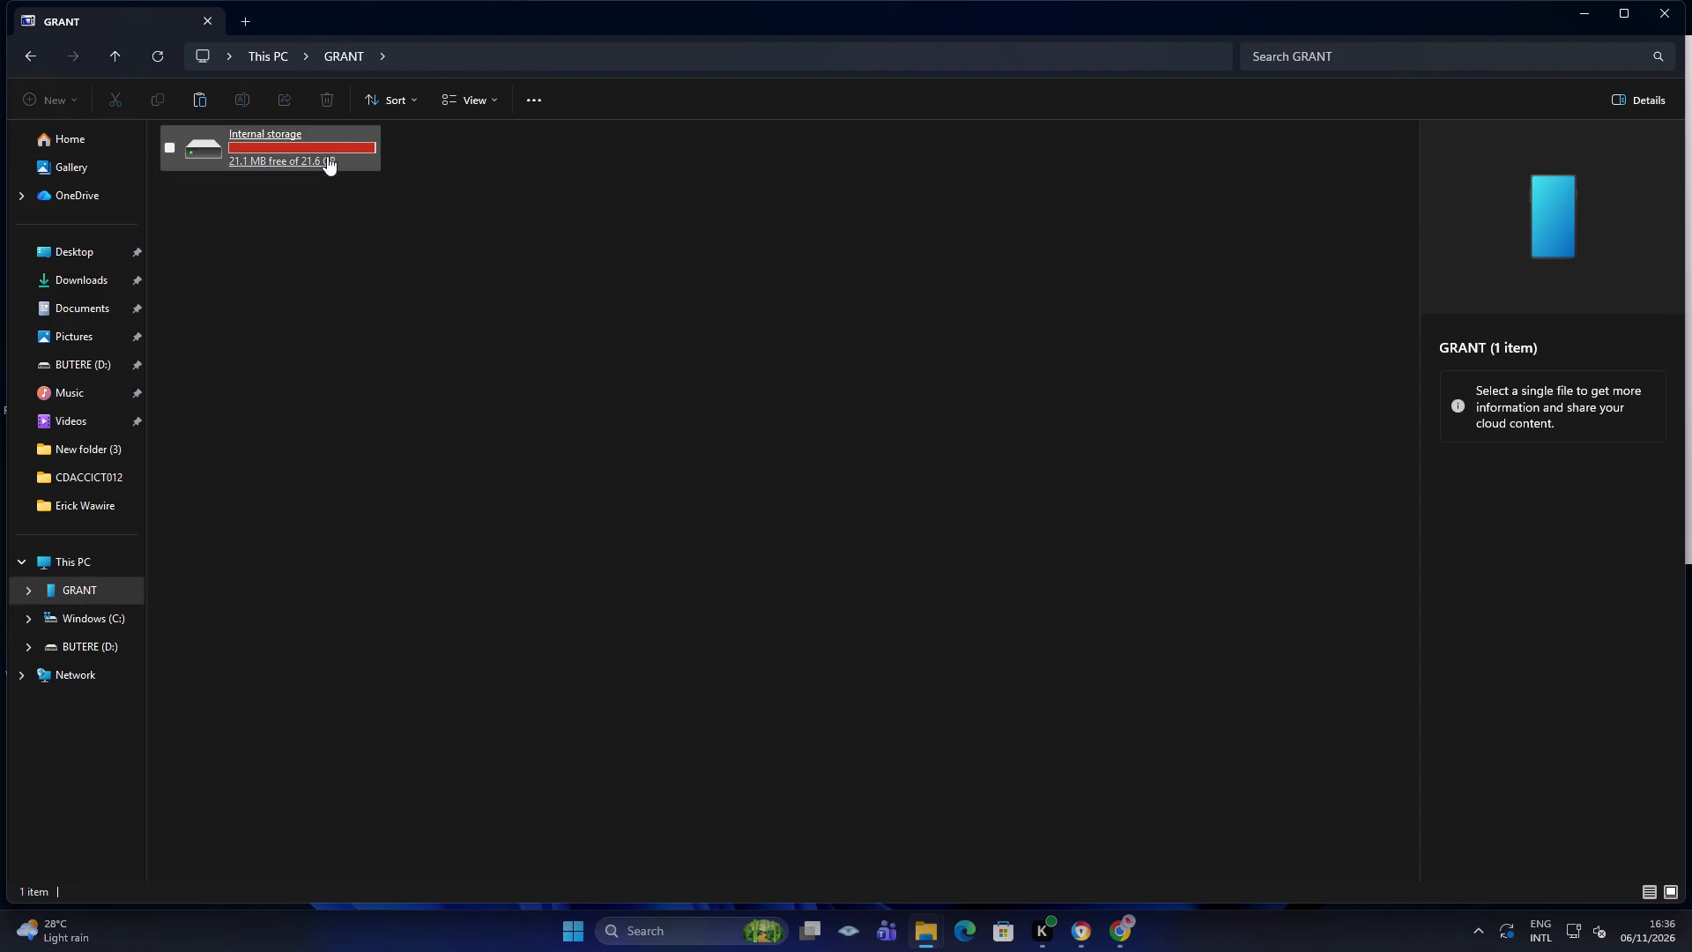
{"action": "left_click", "coordinate": [335, 142]}
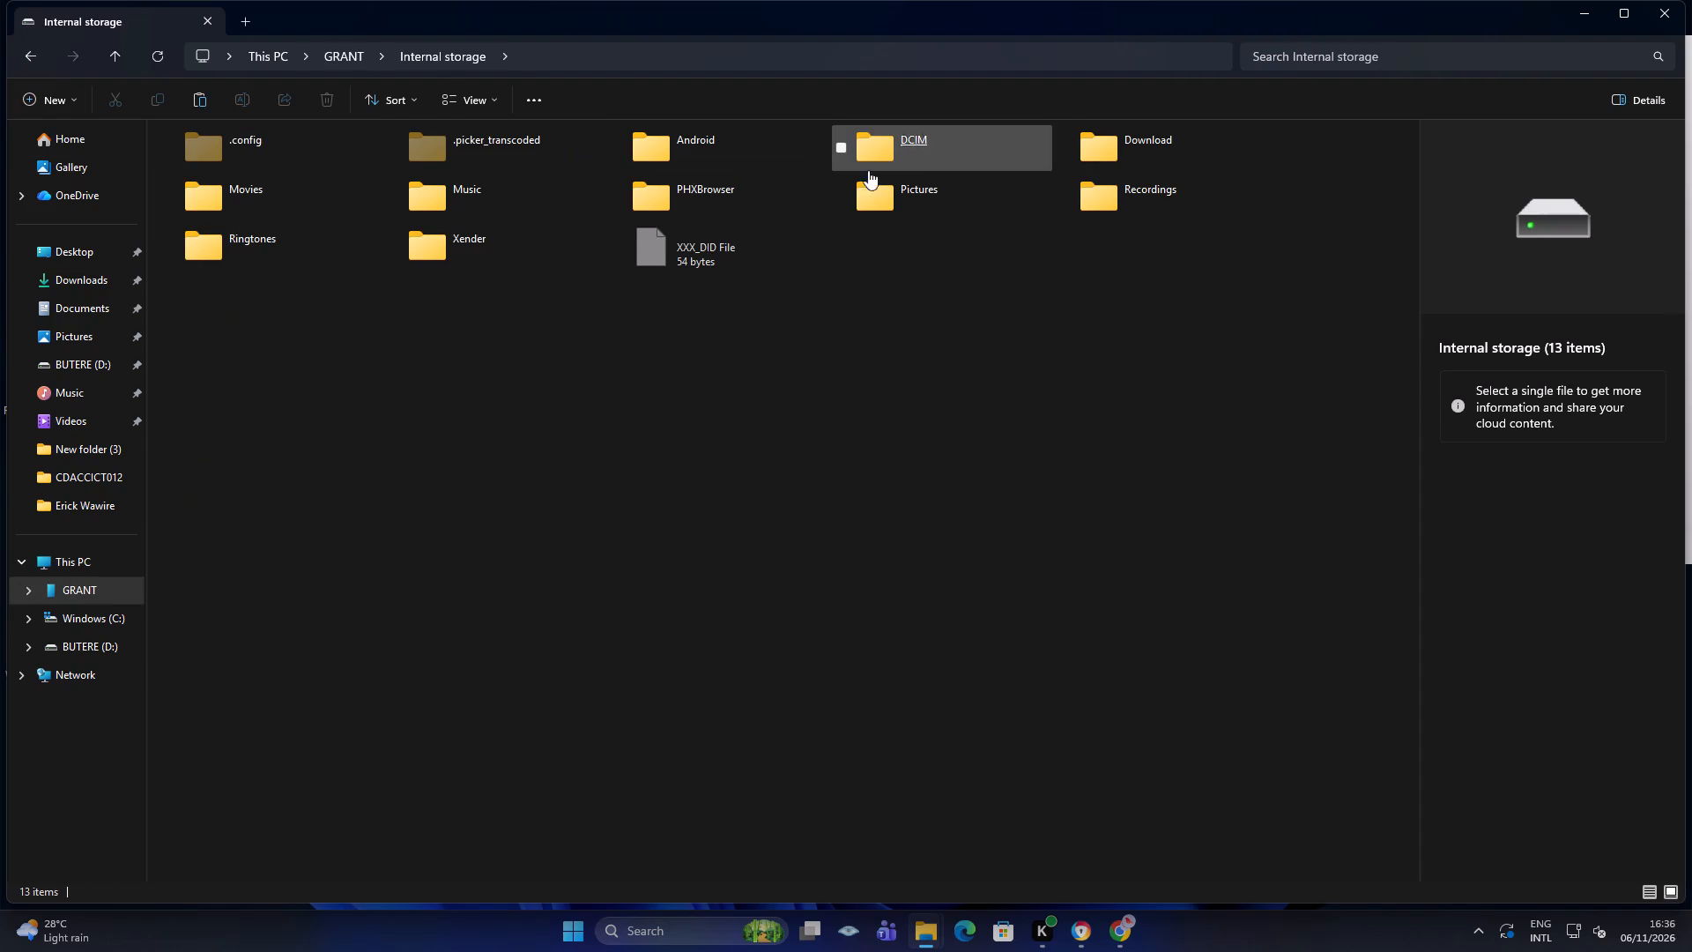
{"action": "left_click", "coordinate": [1244, 144]}
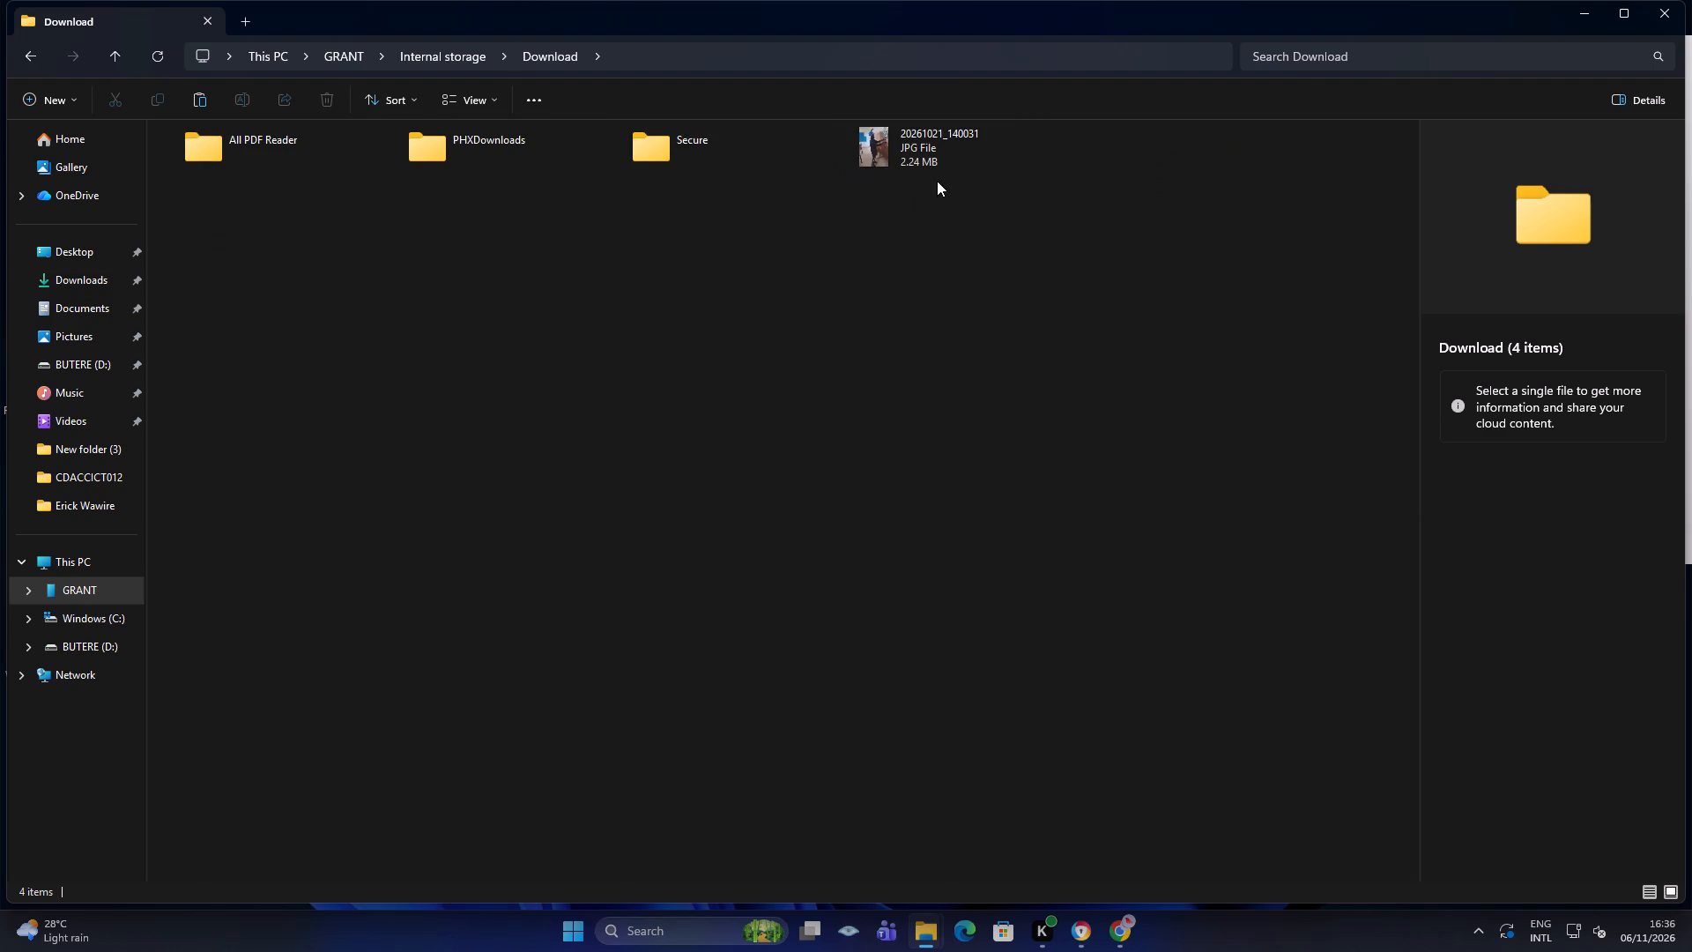
{"action": "left_click", "coordinate": [44, 55]}
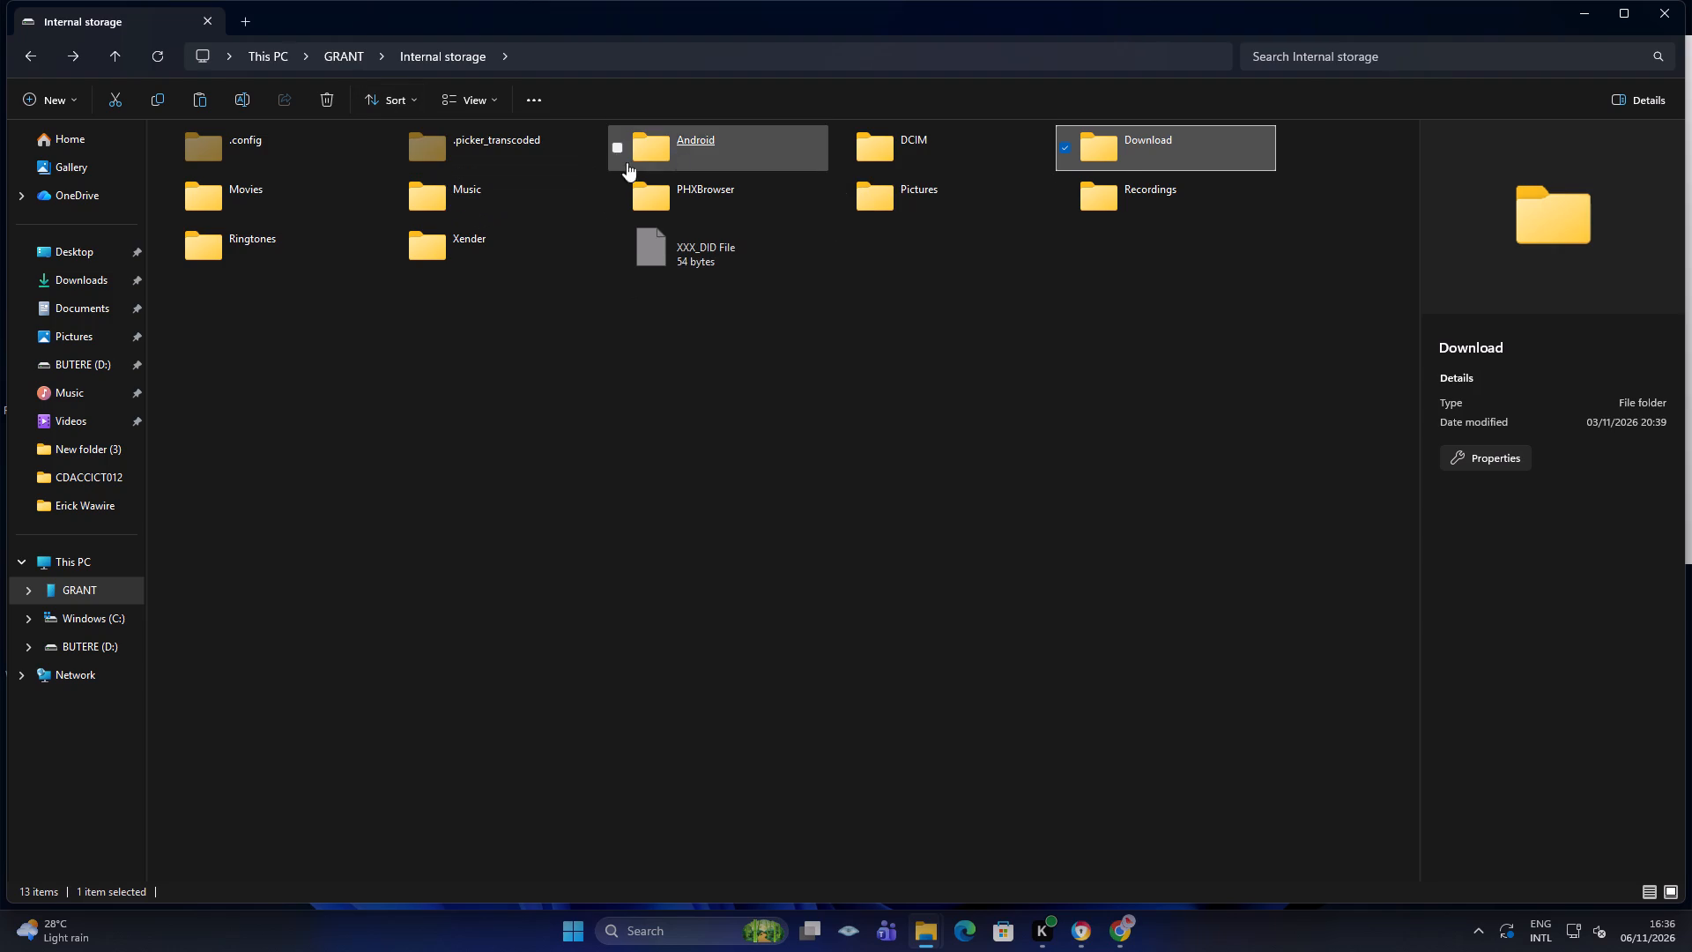
Open the phone's WhatsApp Documents folder, inside Android > media > com.whatsapp > WhatsApp > Media.
{"action": "left_click", "coordinate": [678, 150]}
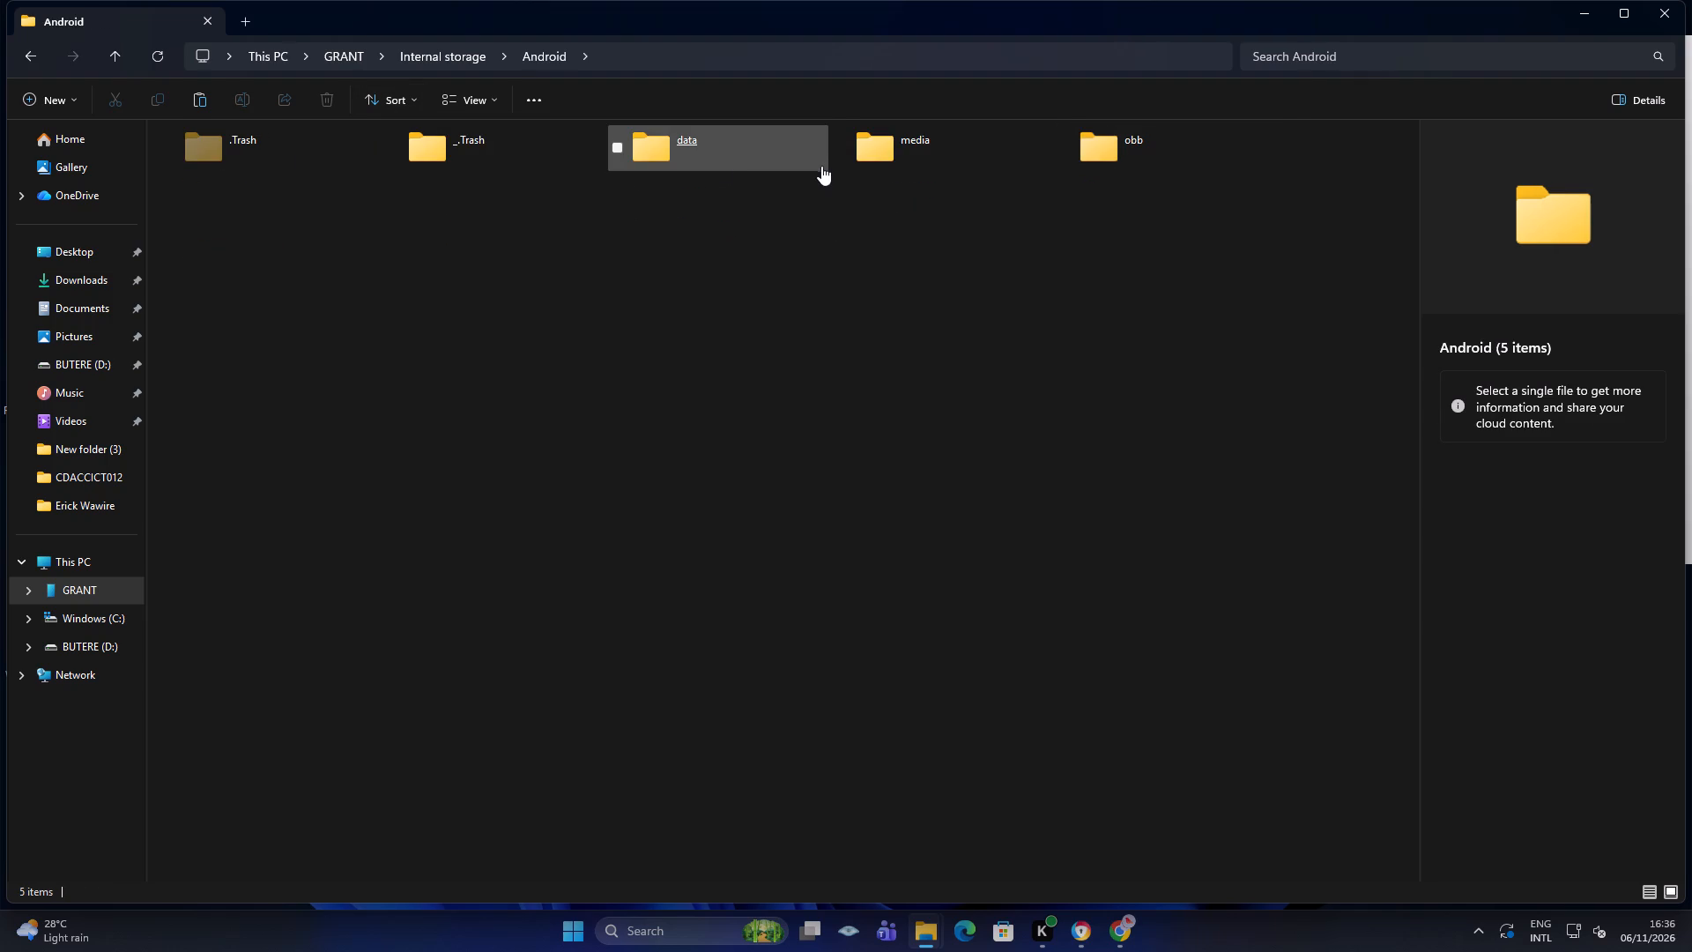
{"action": "left_click", "coordinate": [939, 163]}
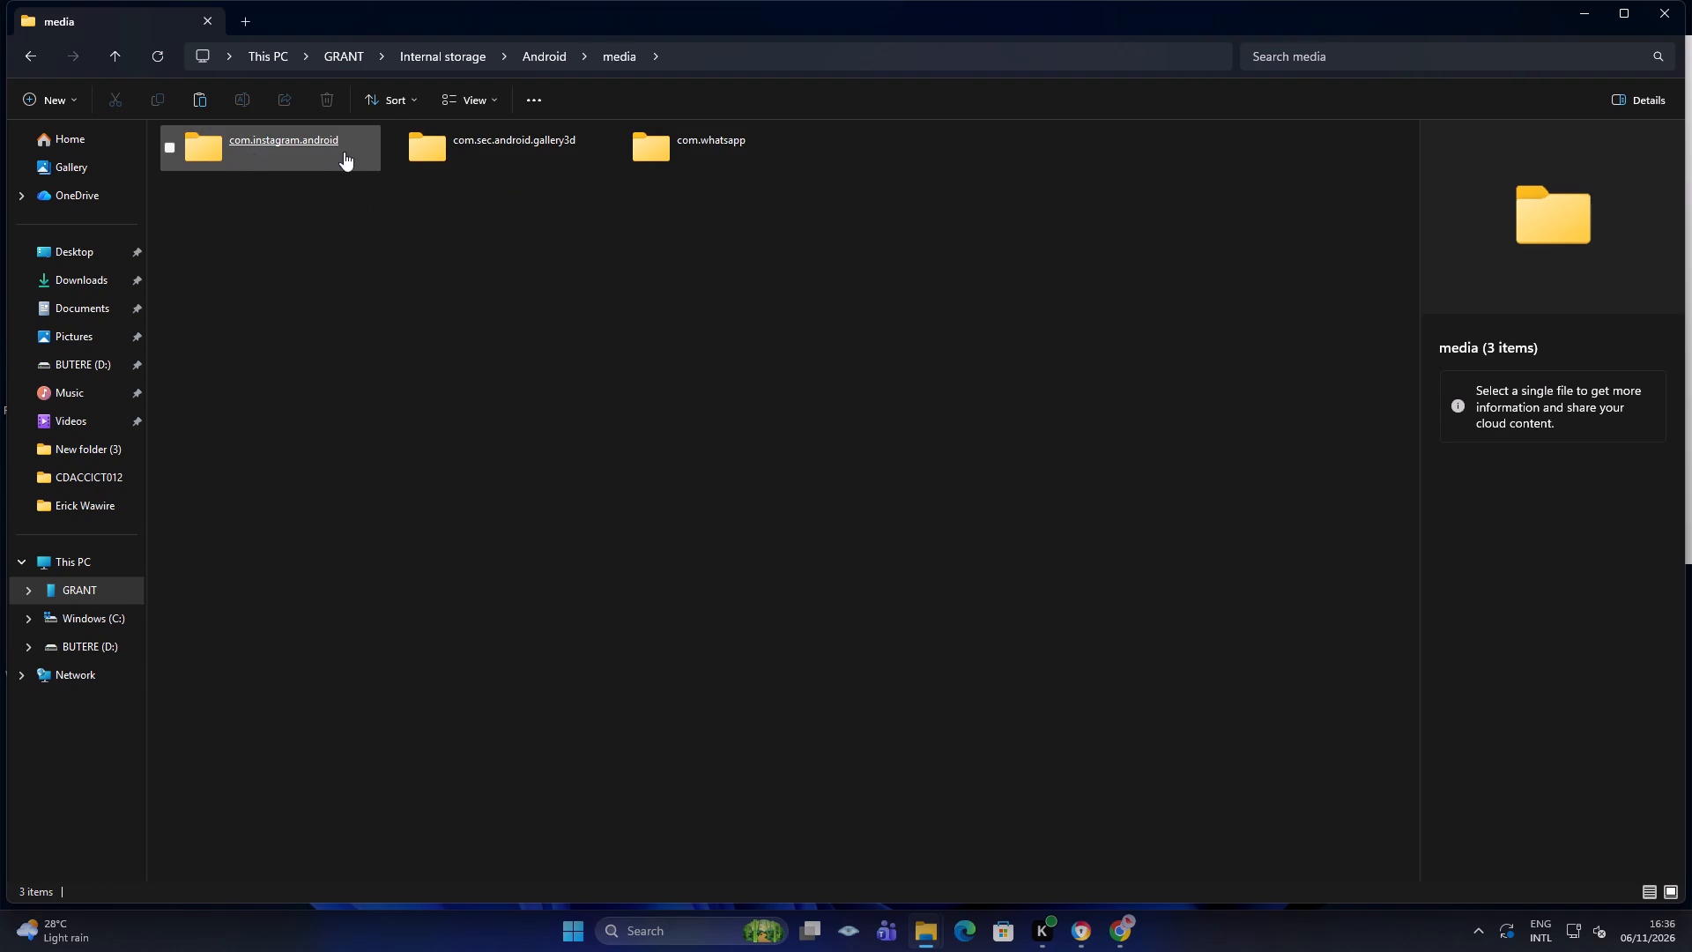
{"action": "left_click", "coordinate": [724, 145]}
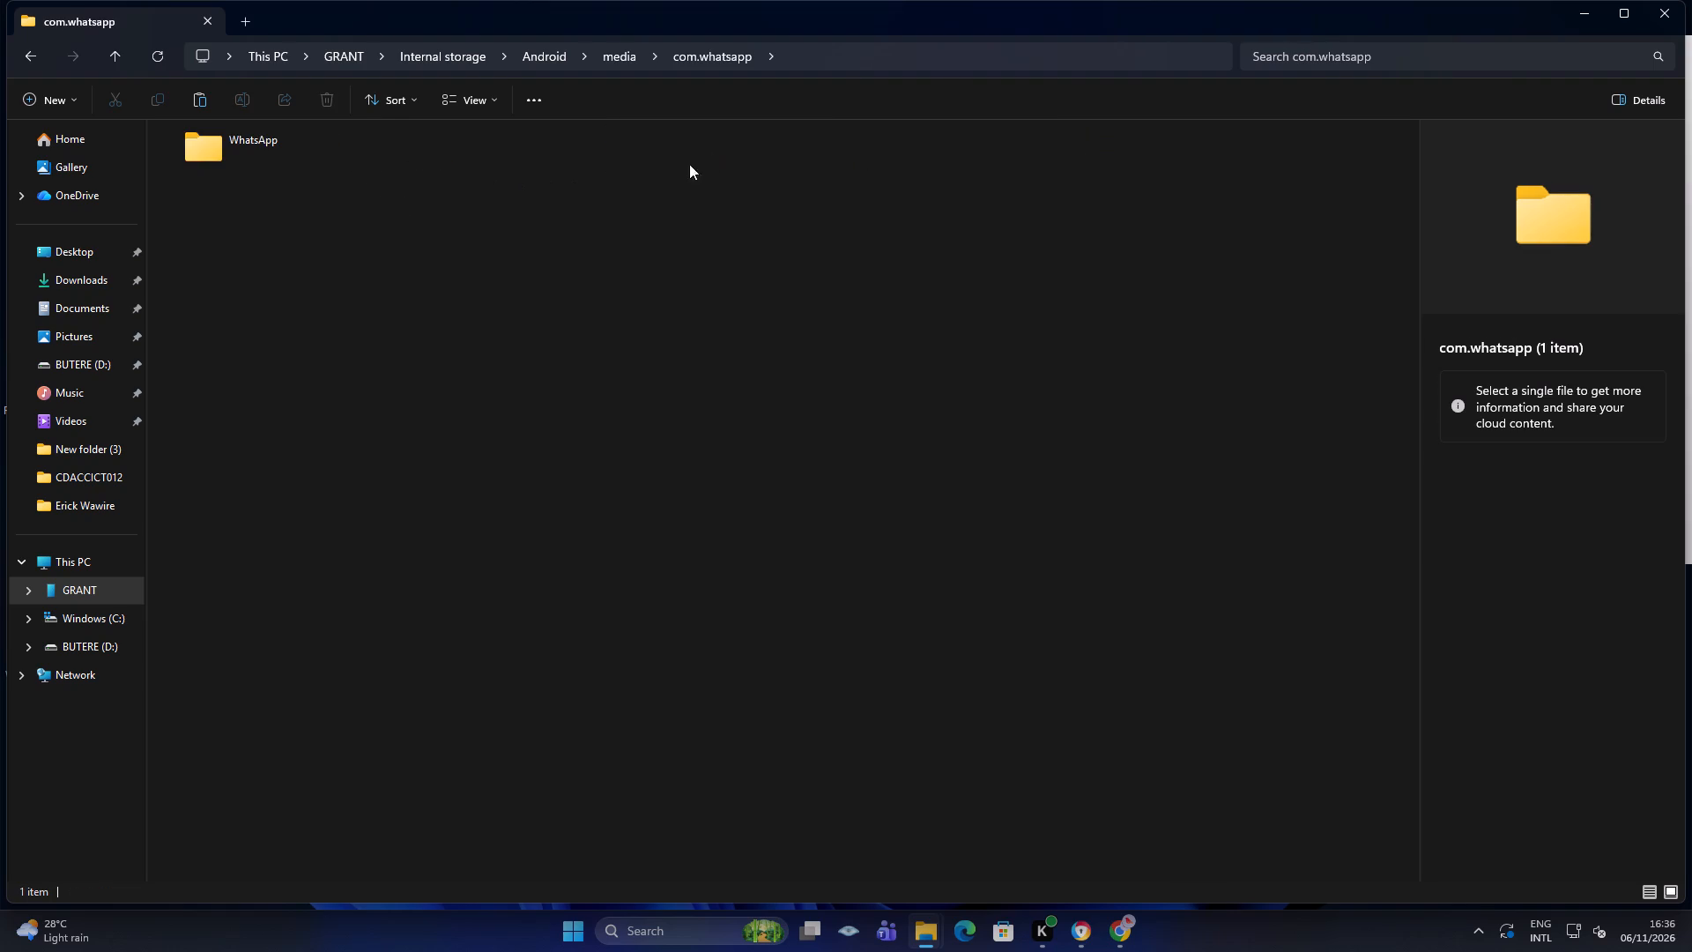
{"action": "left_click", "coordinate": [297, 140]}
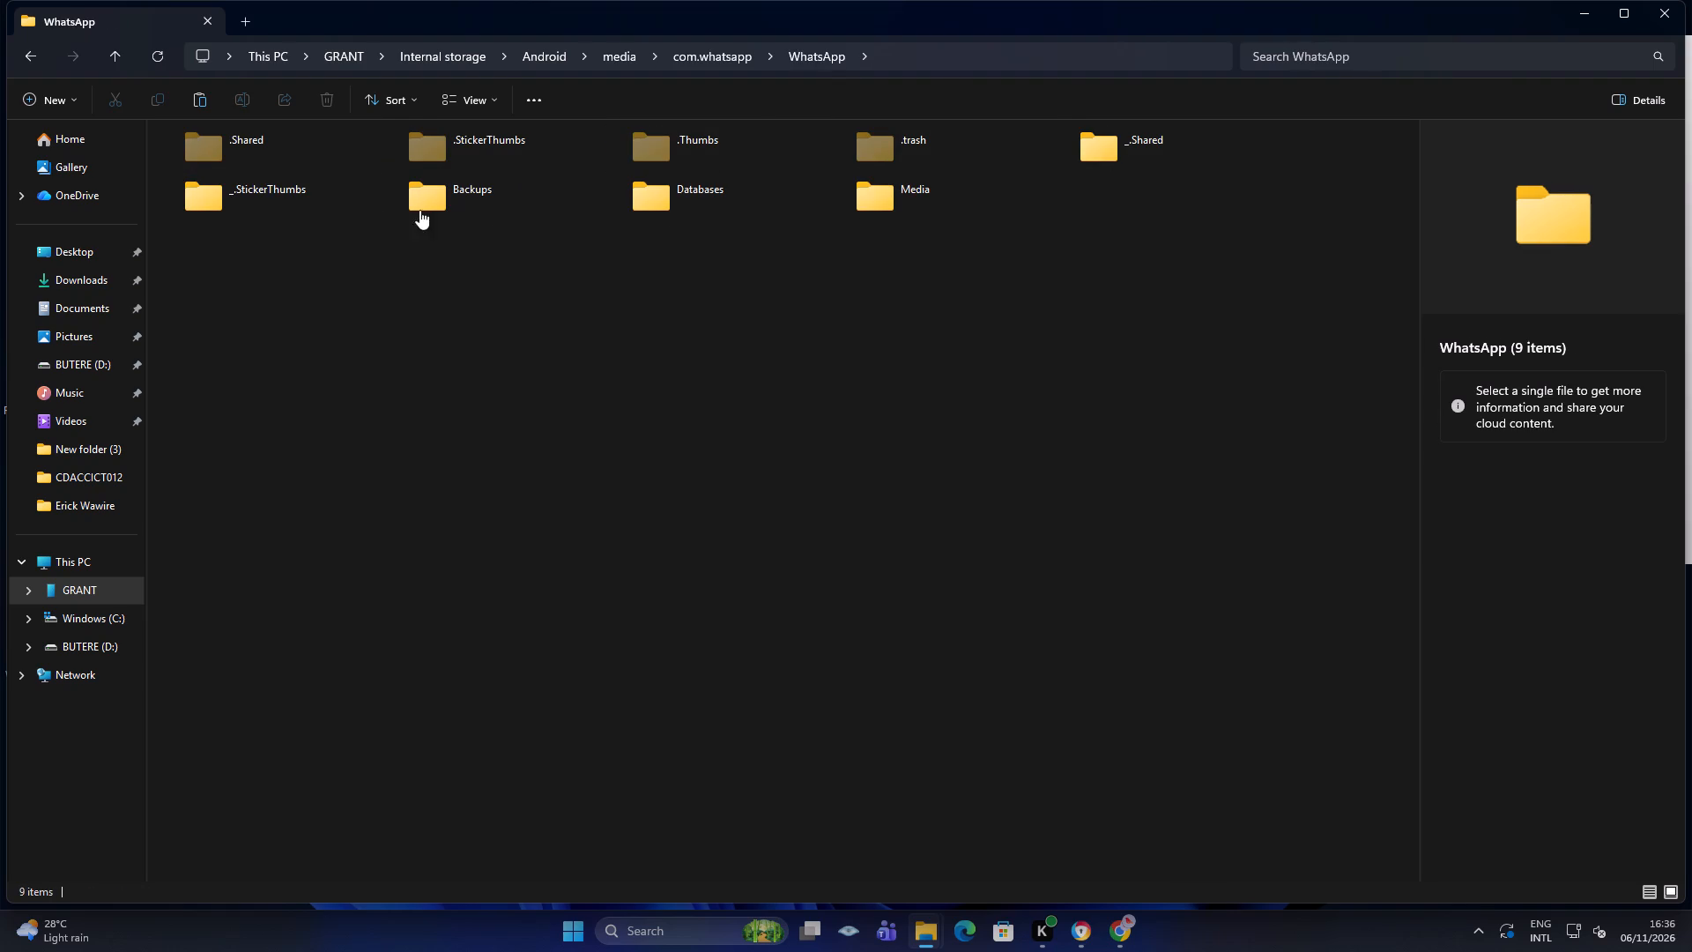
{"action": "left_click", "coordinate": [940, 209]}
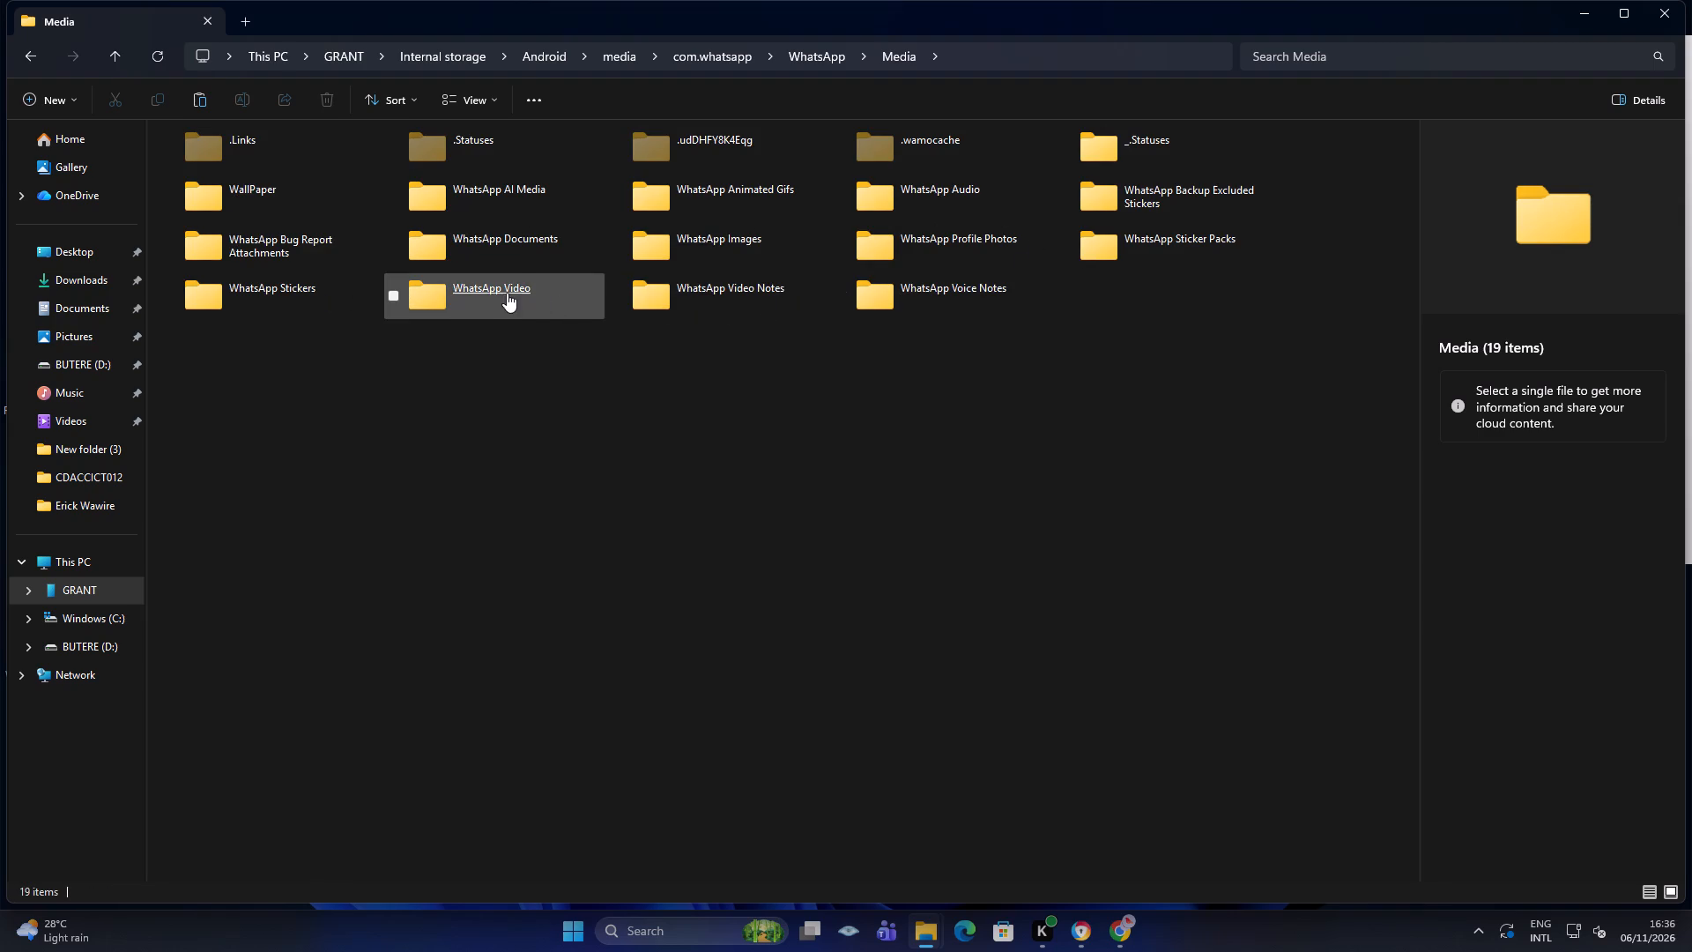
{"action": "left_click", "coordinate": [523, 250]}
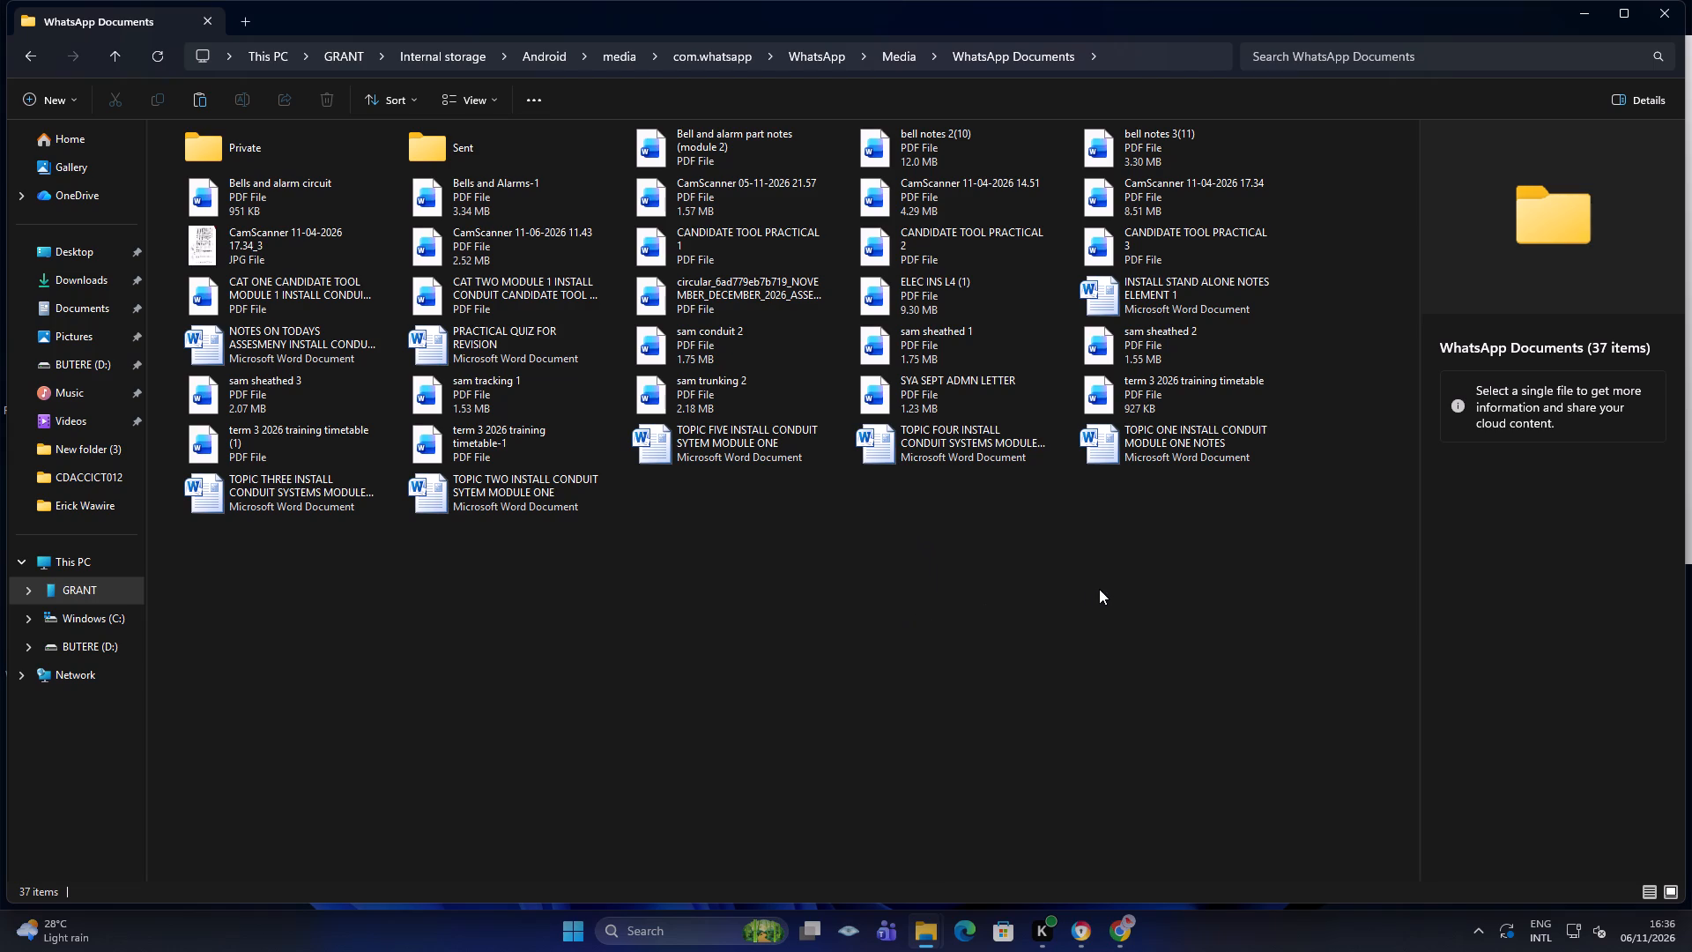
View the scanned JPG "CamScanner 11-04-2026 17.34_3" and close the viewer.
{"action": "left_click", "coordinate": [268, 263]}
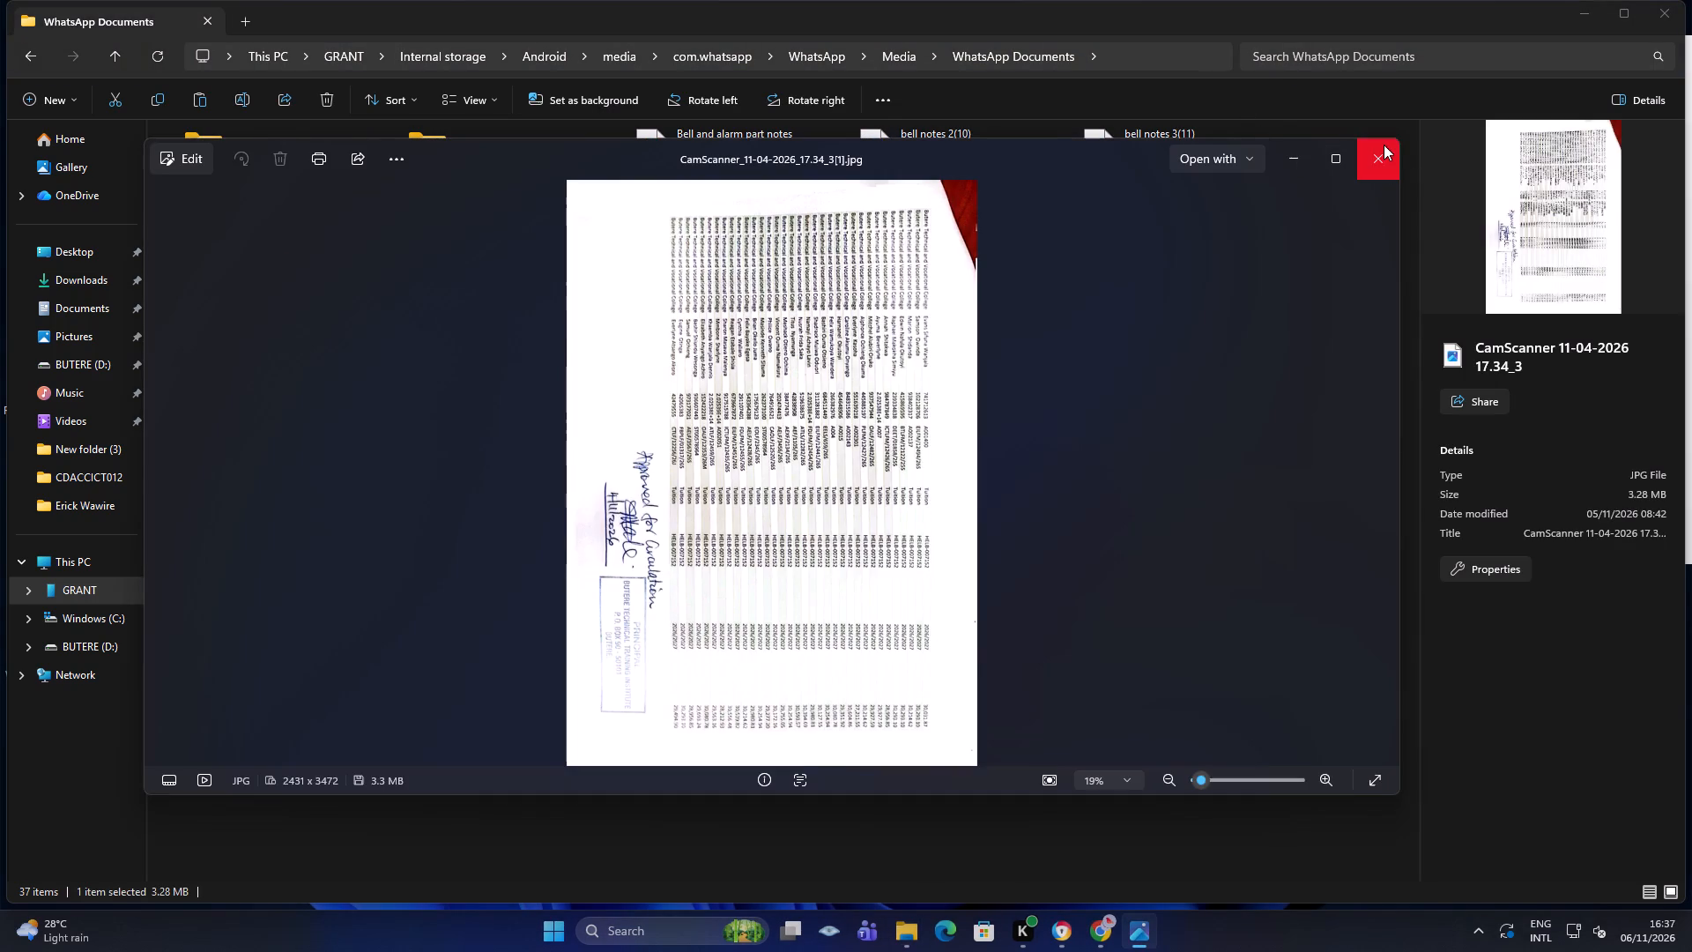
{"action": "left_click", "coordinate": [1384, 145]}
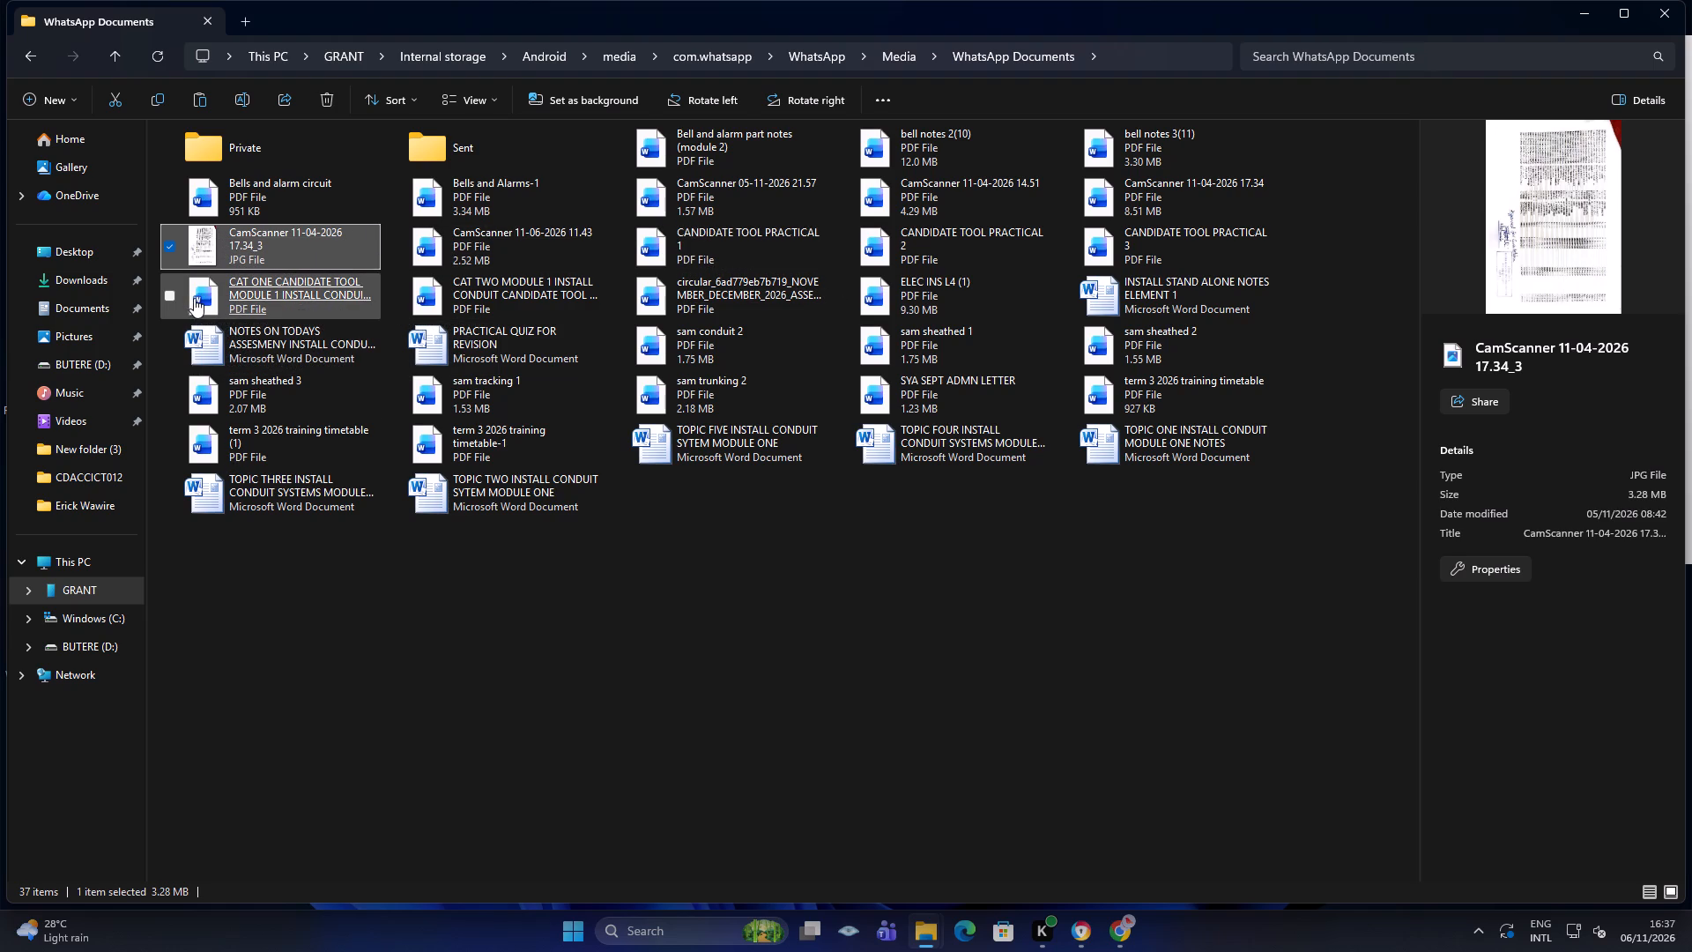
Copy the viewed scan, today's assessment notes, conduit Topics Two and Three, CamScanner 05-11-2026 21.57 and 11-04-2026 17.34, and Candidate Tool Practical 1 to 3.
{"action": "left_click", "coordinate": [170, 345], "text": "ctrl"}
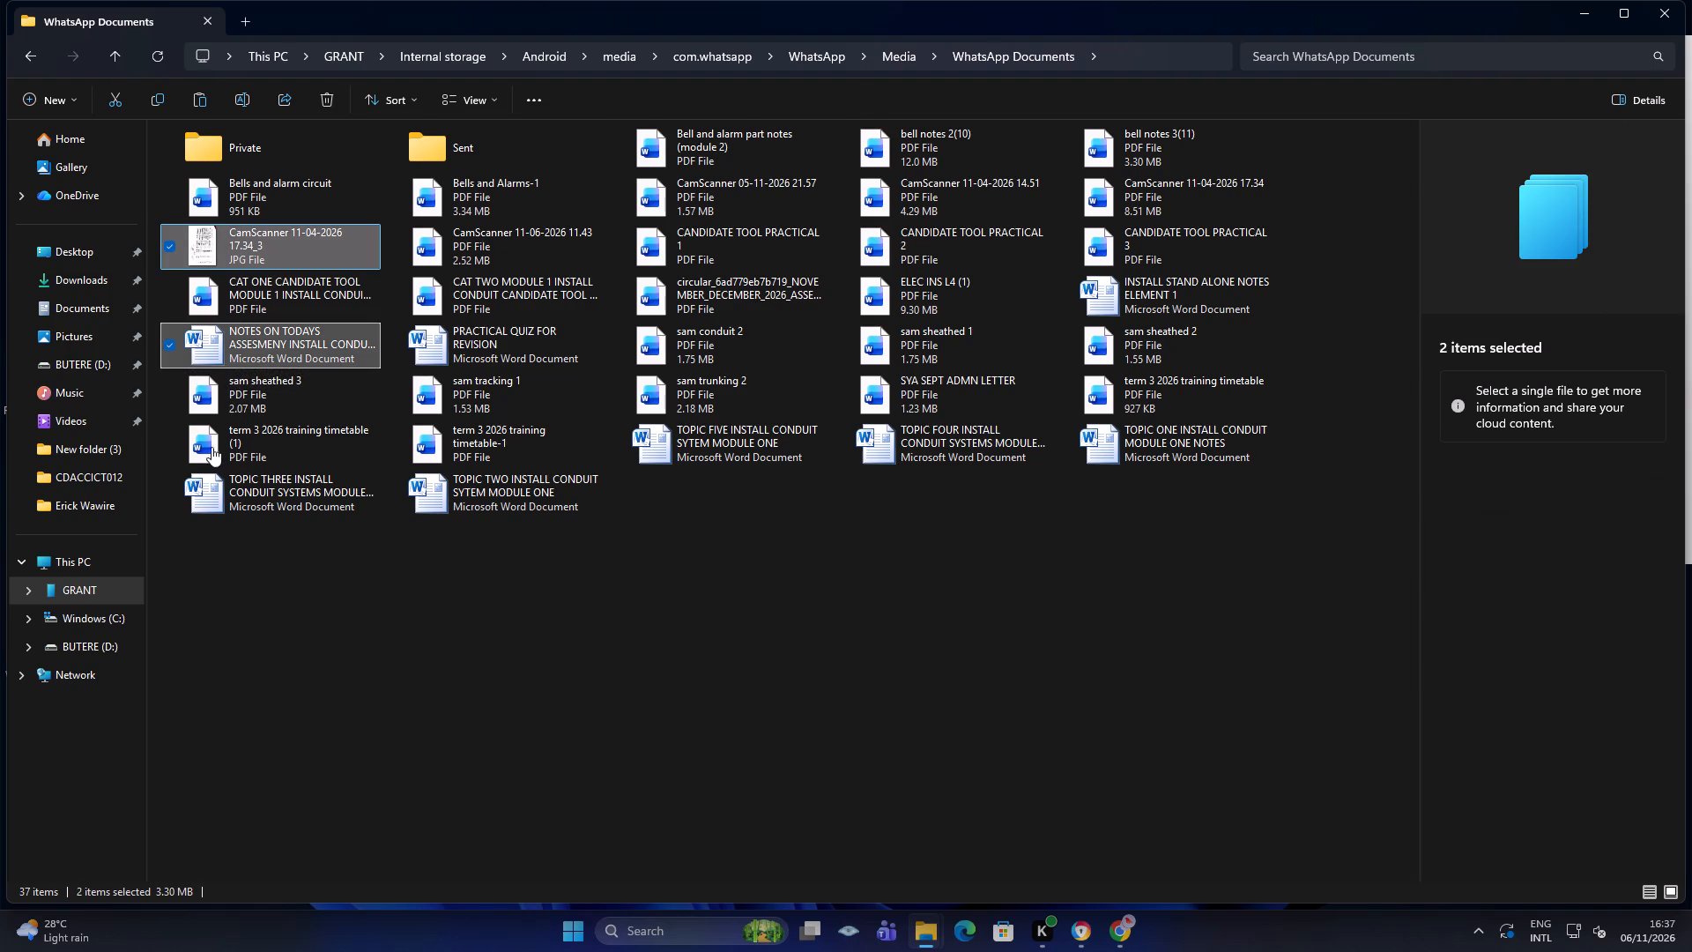
{"action": "left_click", "coordinate": [168, 490], "text": "ctrl"}
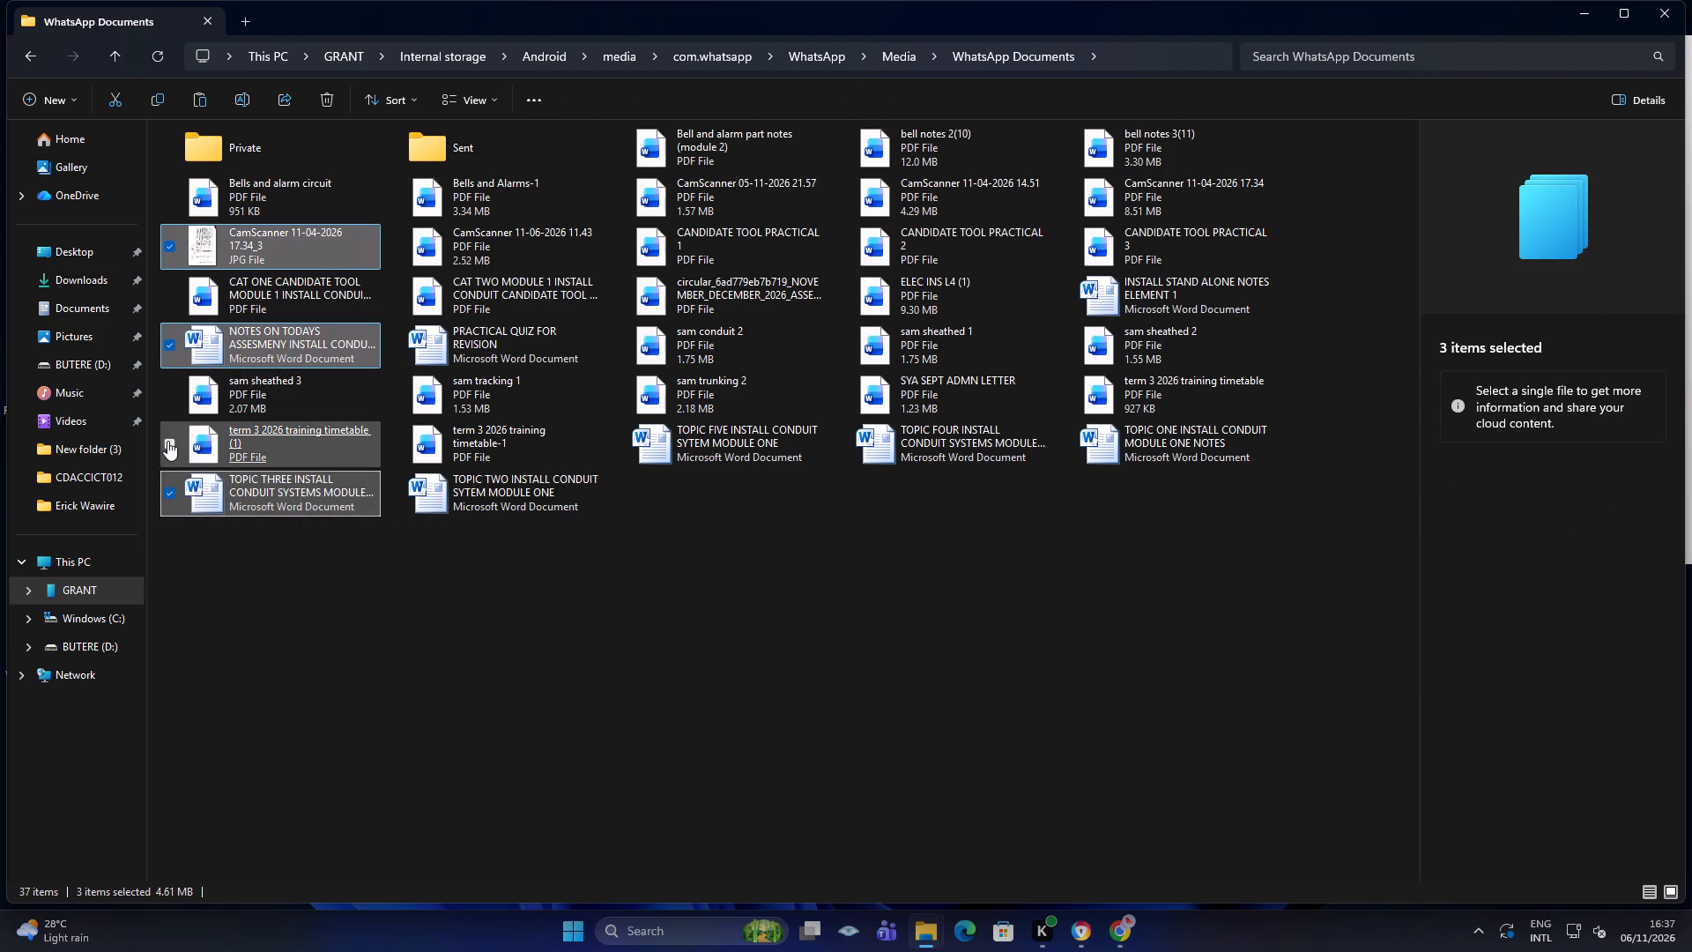
{"action": "left_click", "coordinate": [395, 493], "text": "ctrl"}
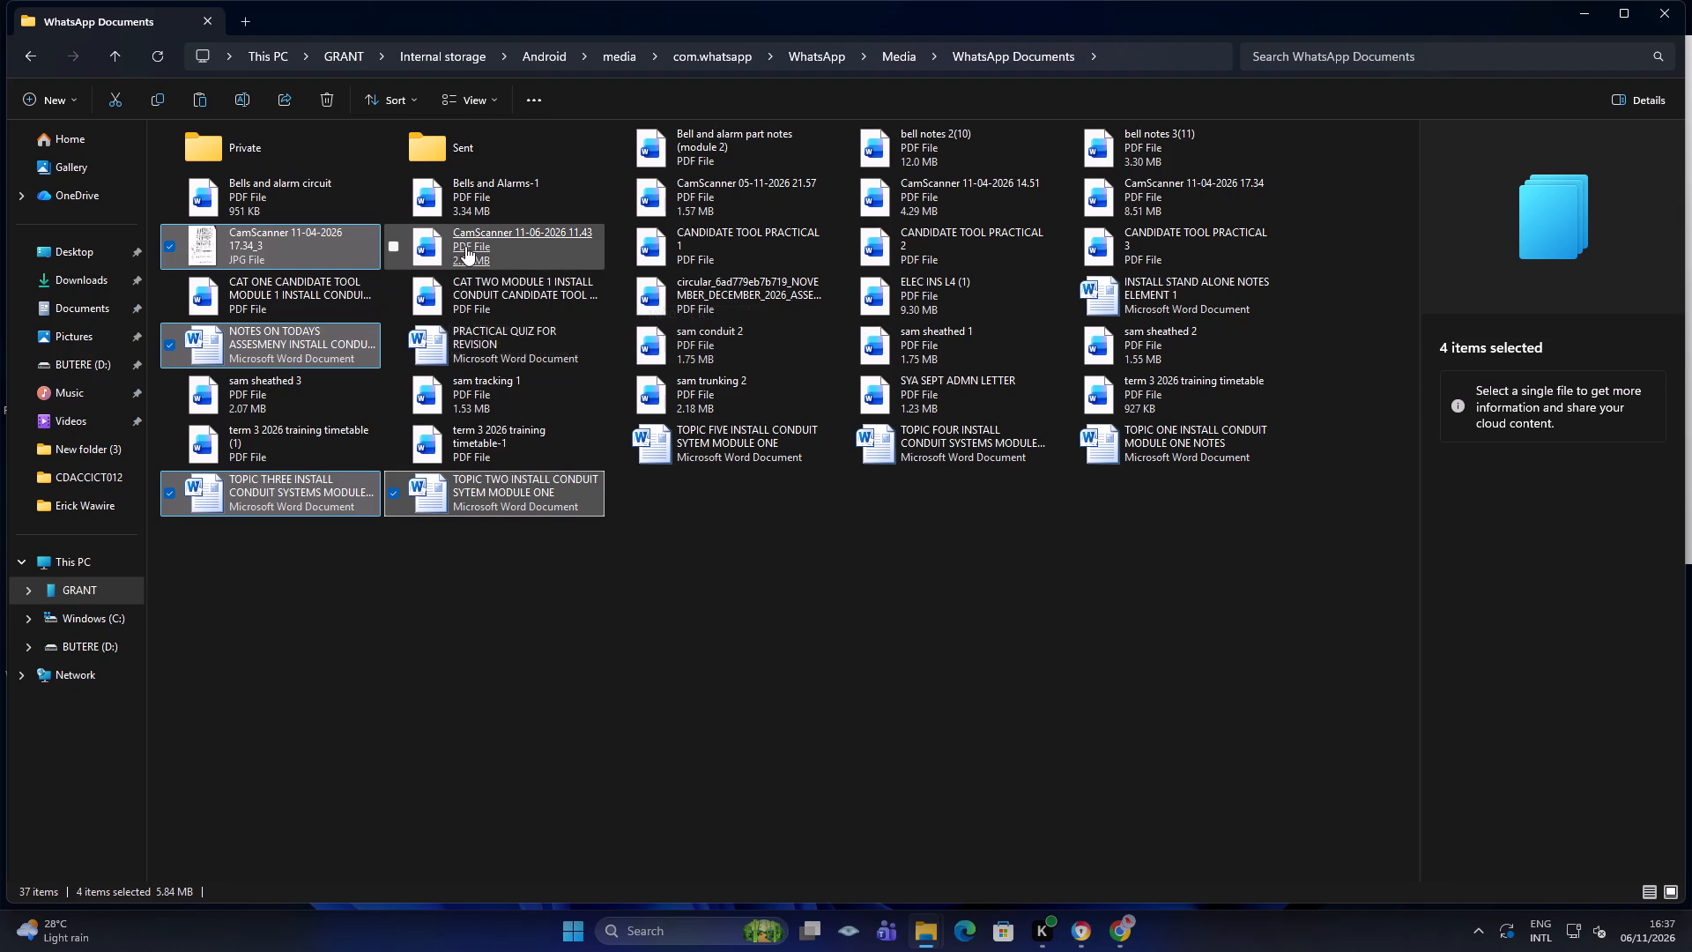
{"action": "left_click", "coordinate": [612, 193], "text": "ctrl"}
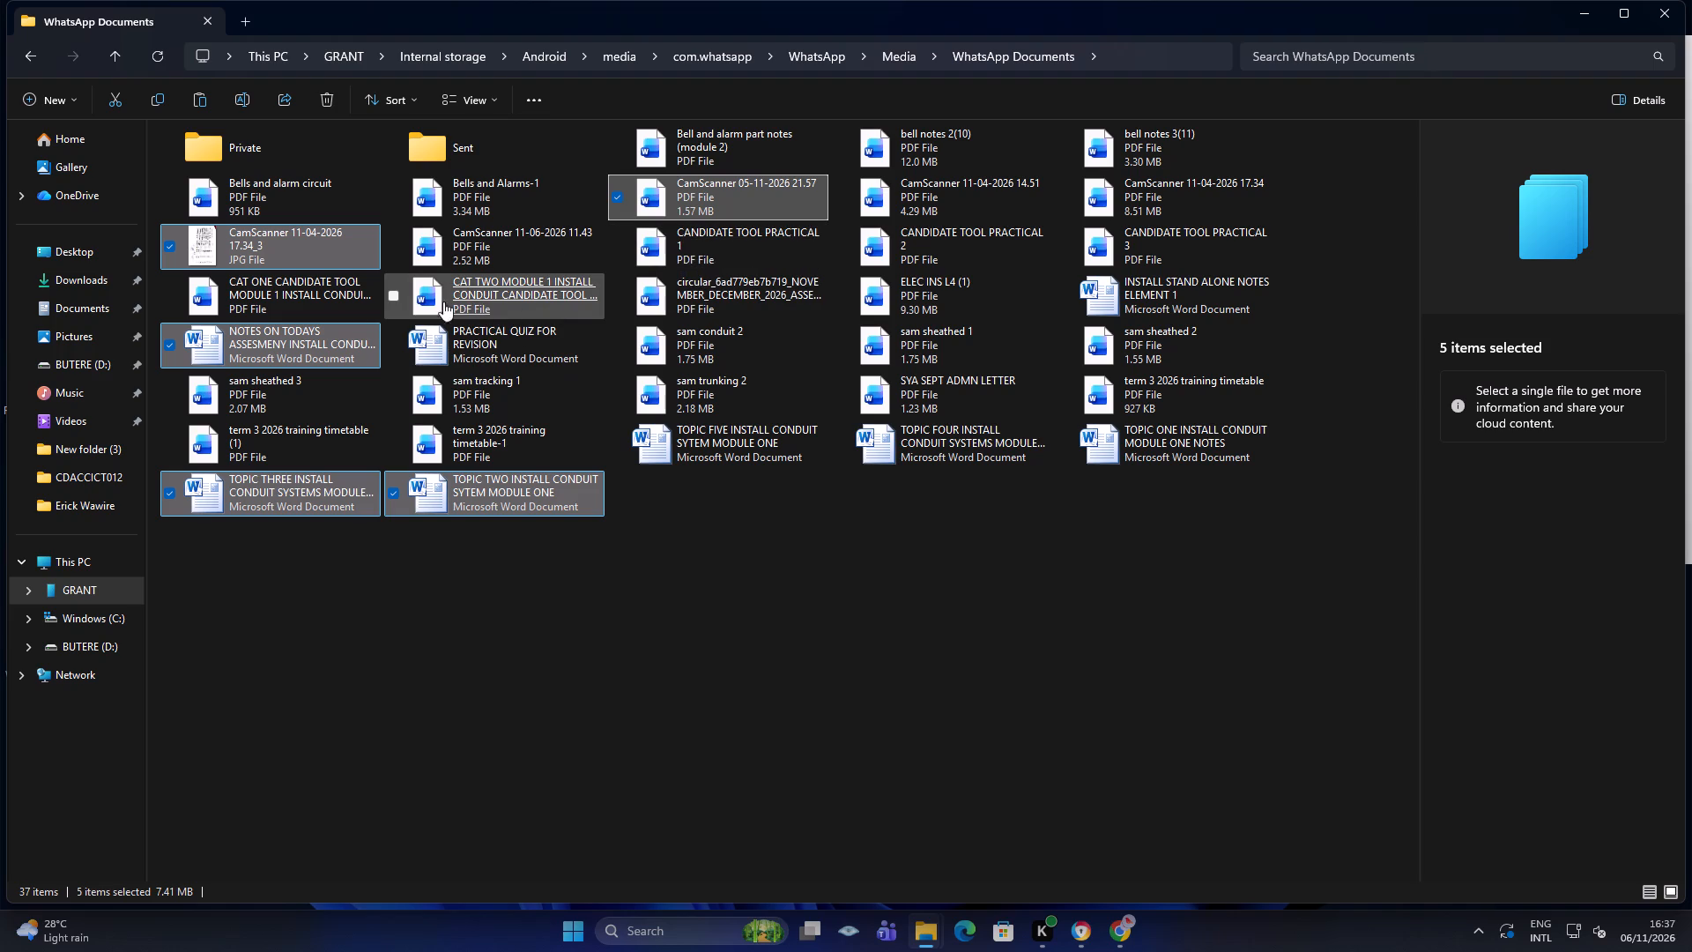
{"action": "left_click", "coordinate": [620, 242], "text": "ctrl"}
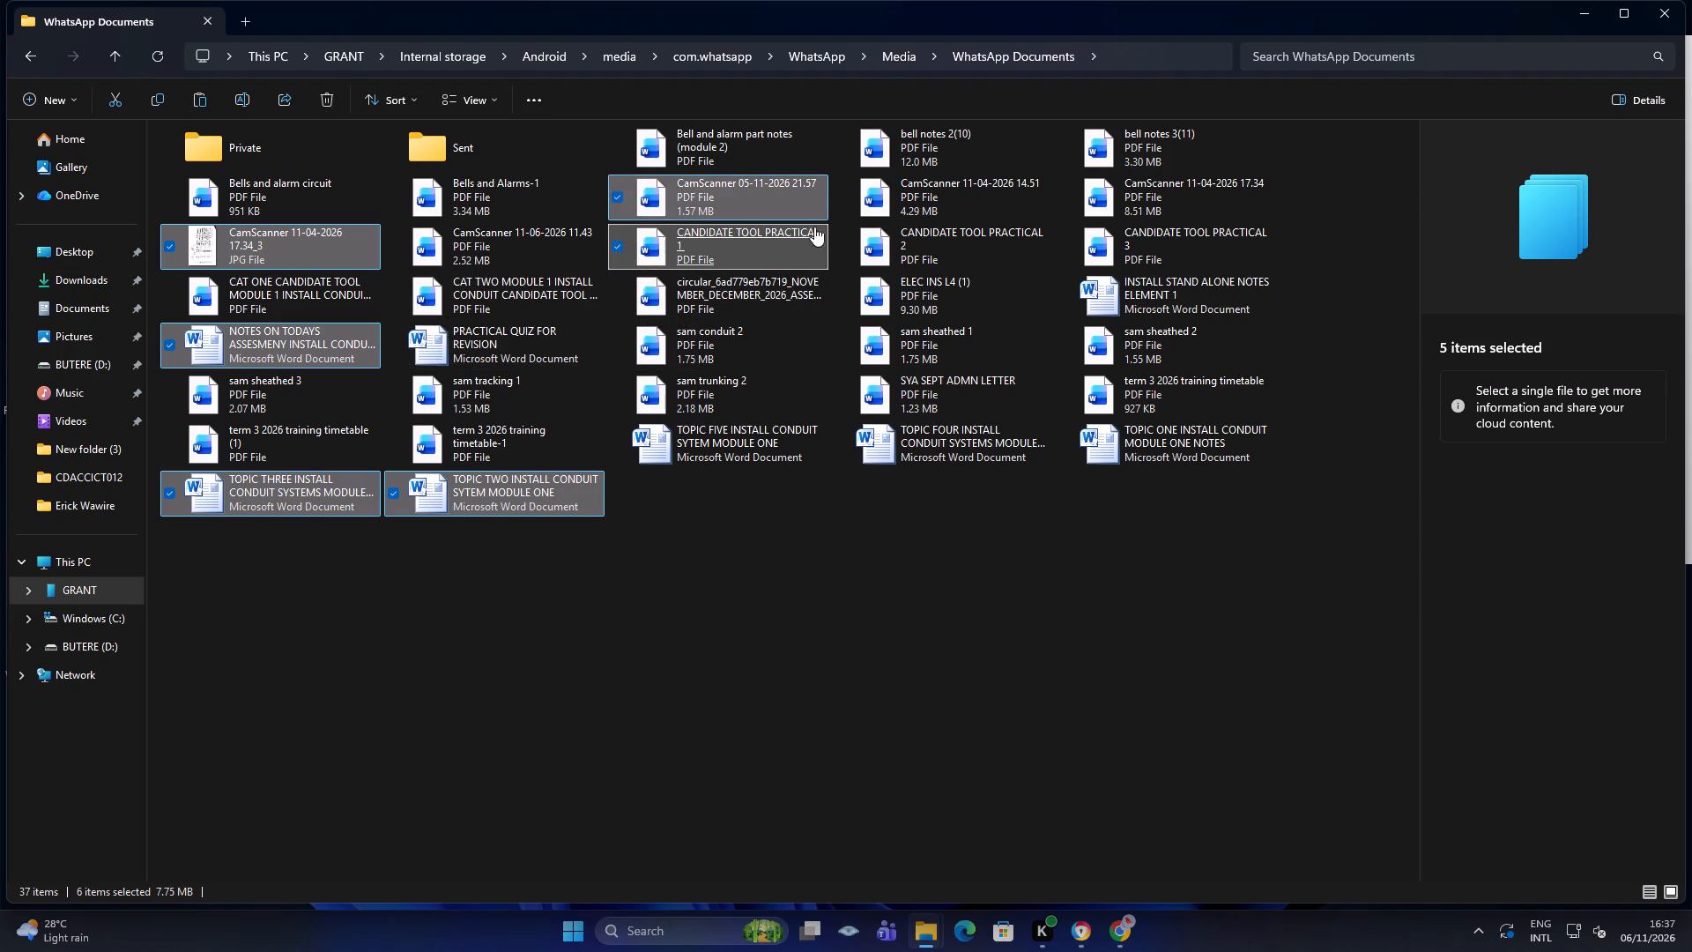
{"action": "left_click", "coordinate": [838, 245], "text": "ctrl"}
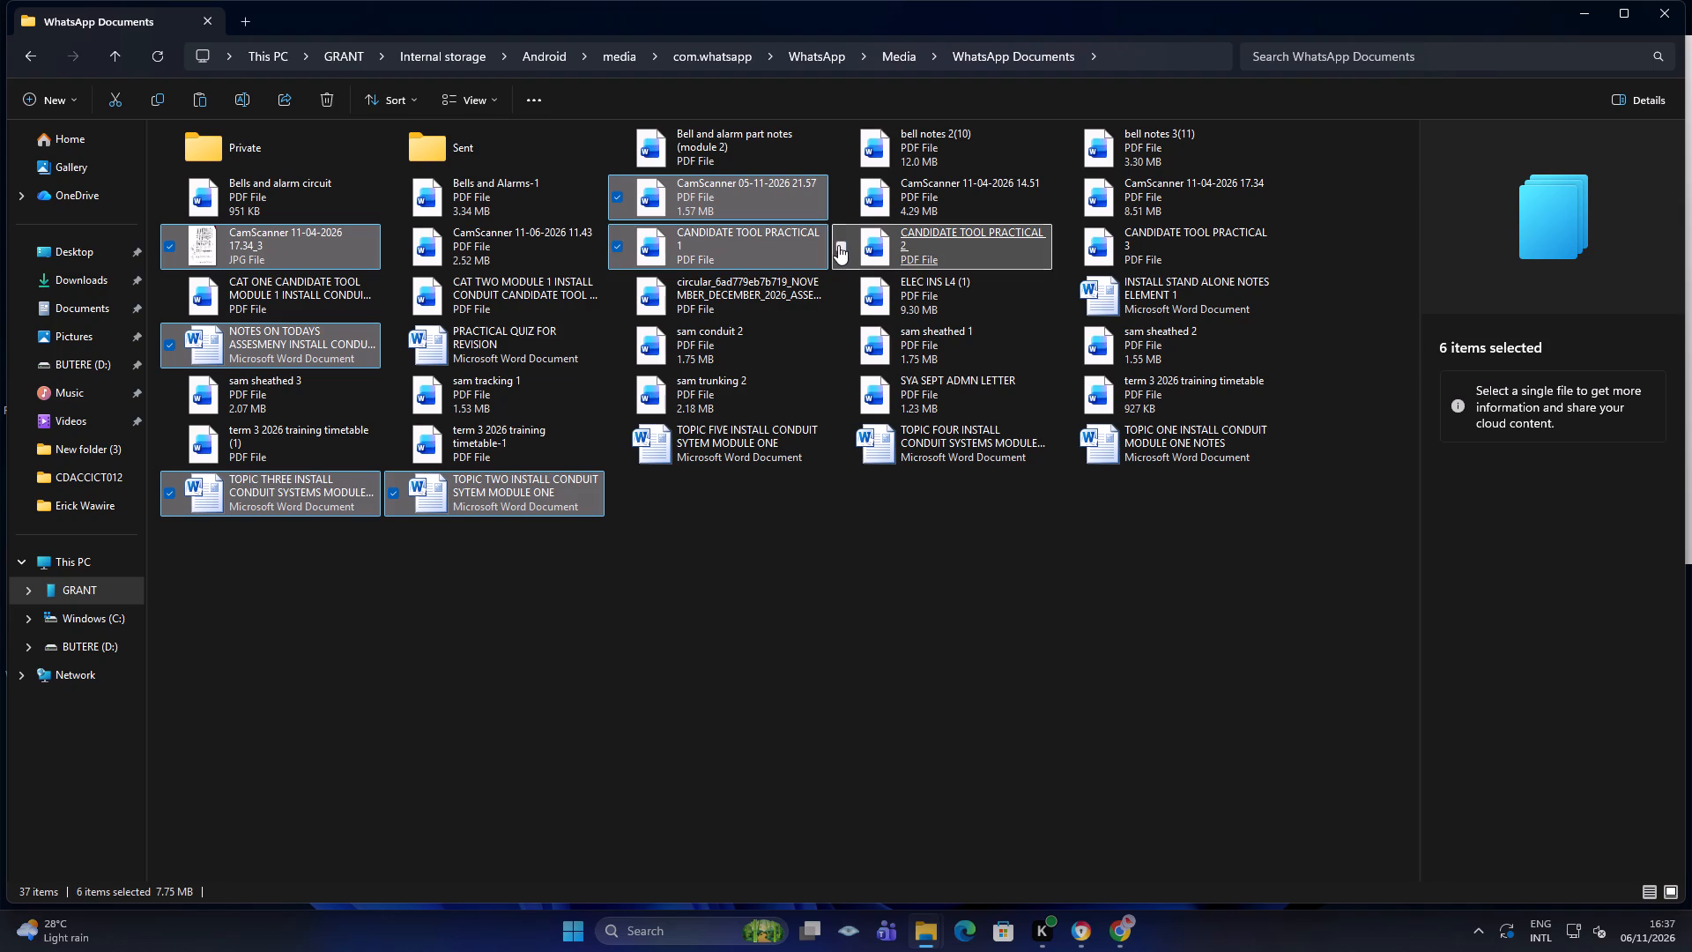
{"action": "left_click", "coordinate": [1062, 245], "text": "ctrl"}
{"action": "left_click", "coordinate": [1064, 196], "text": "ctrl"}
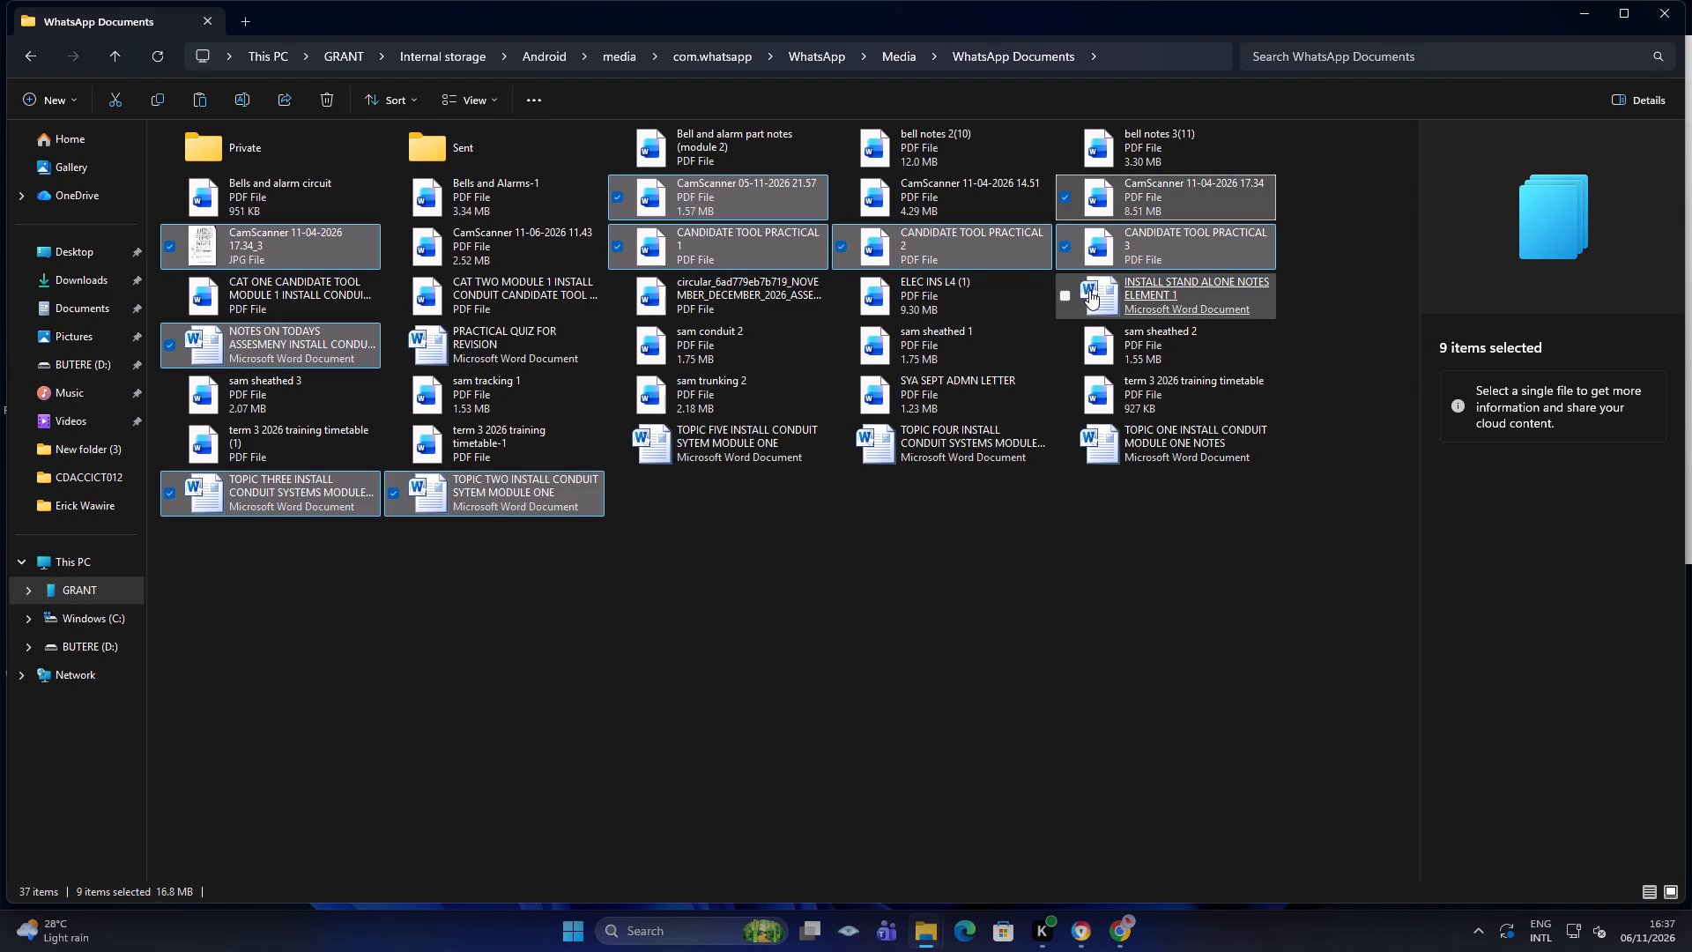
{"action": "right_click", "coordinate": [748, 245]}
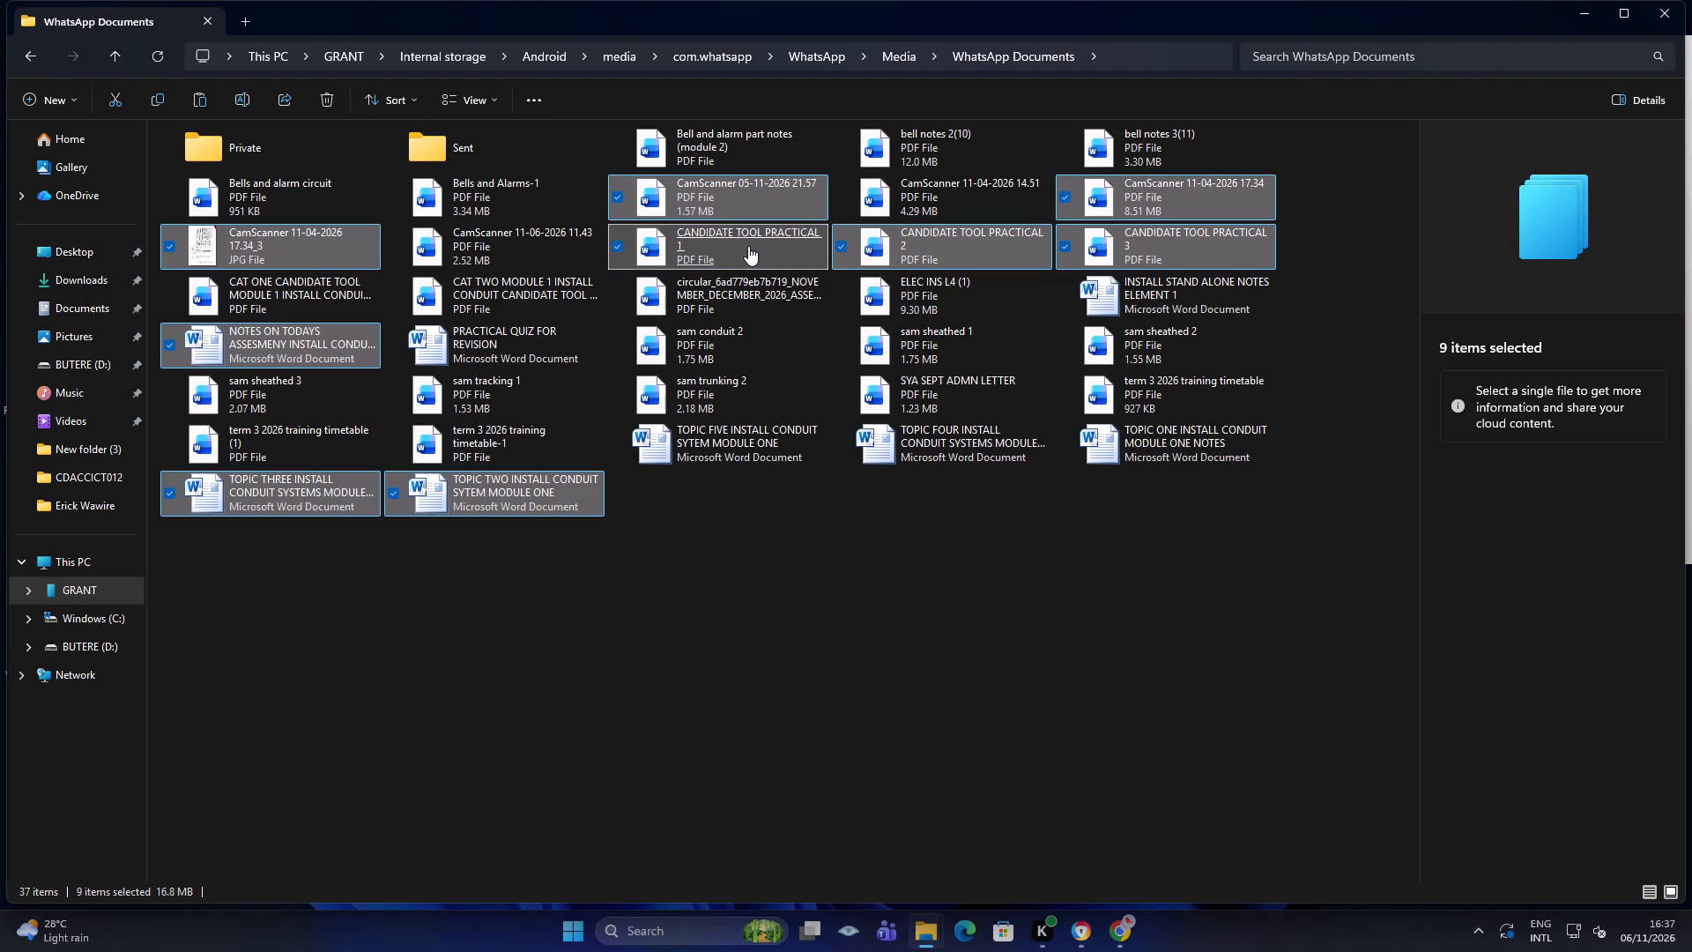
{"action": "left_click", "coordinate": [797, 302]}
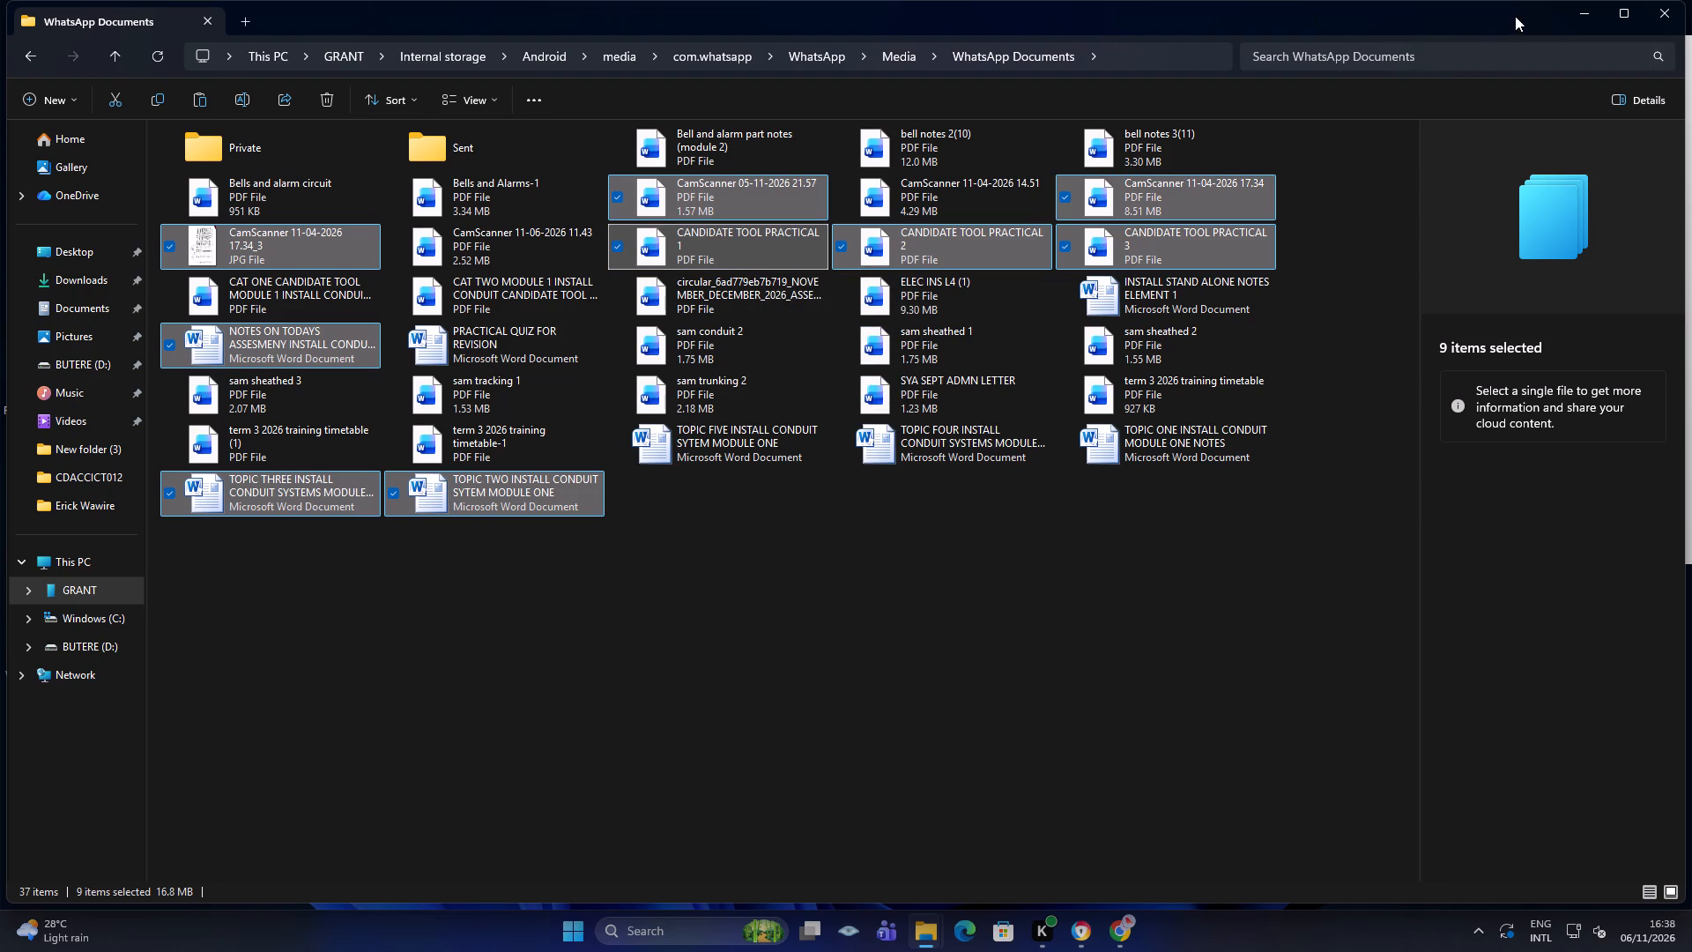
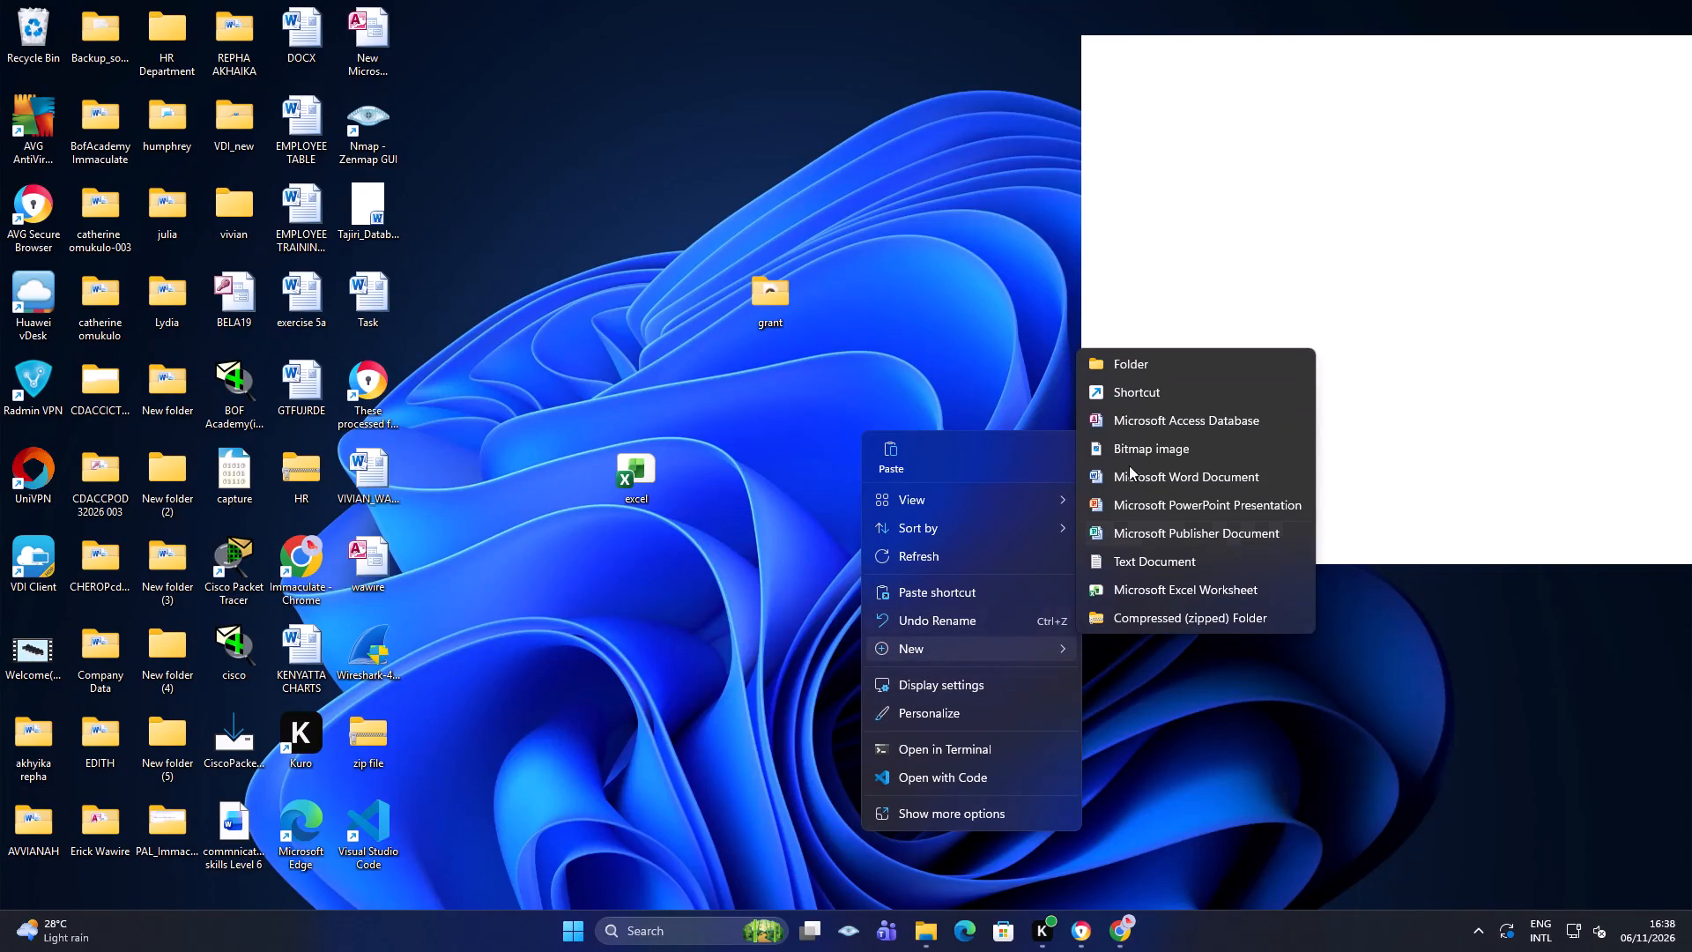
Create a new folder on the desktop and name it "grant docs".
{"action": "left_click", "coordinate": [1169, 369]}
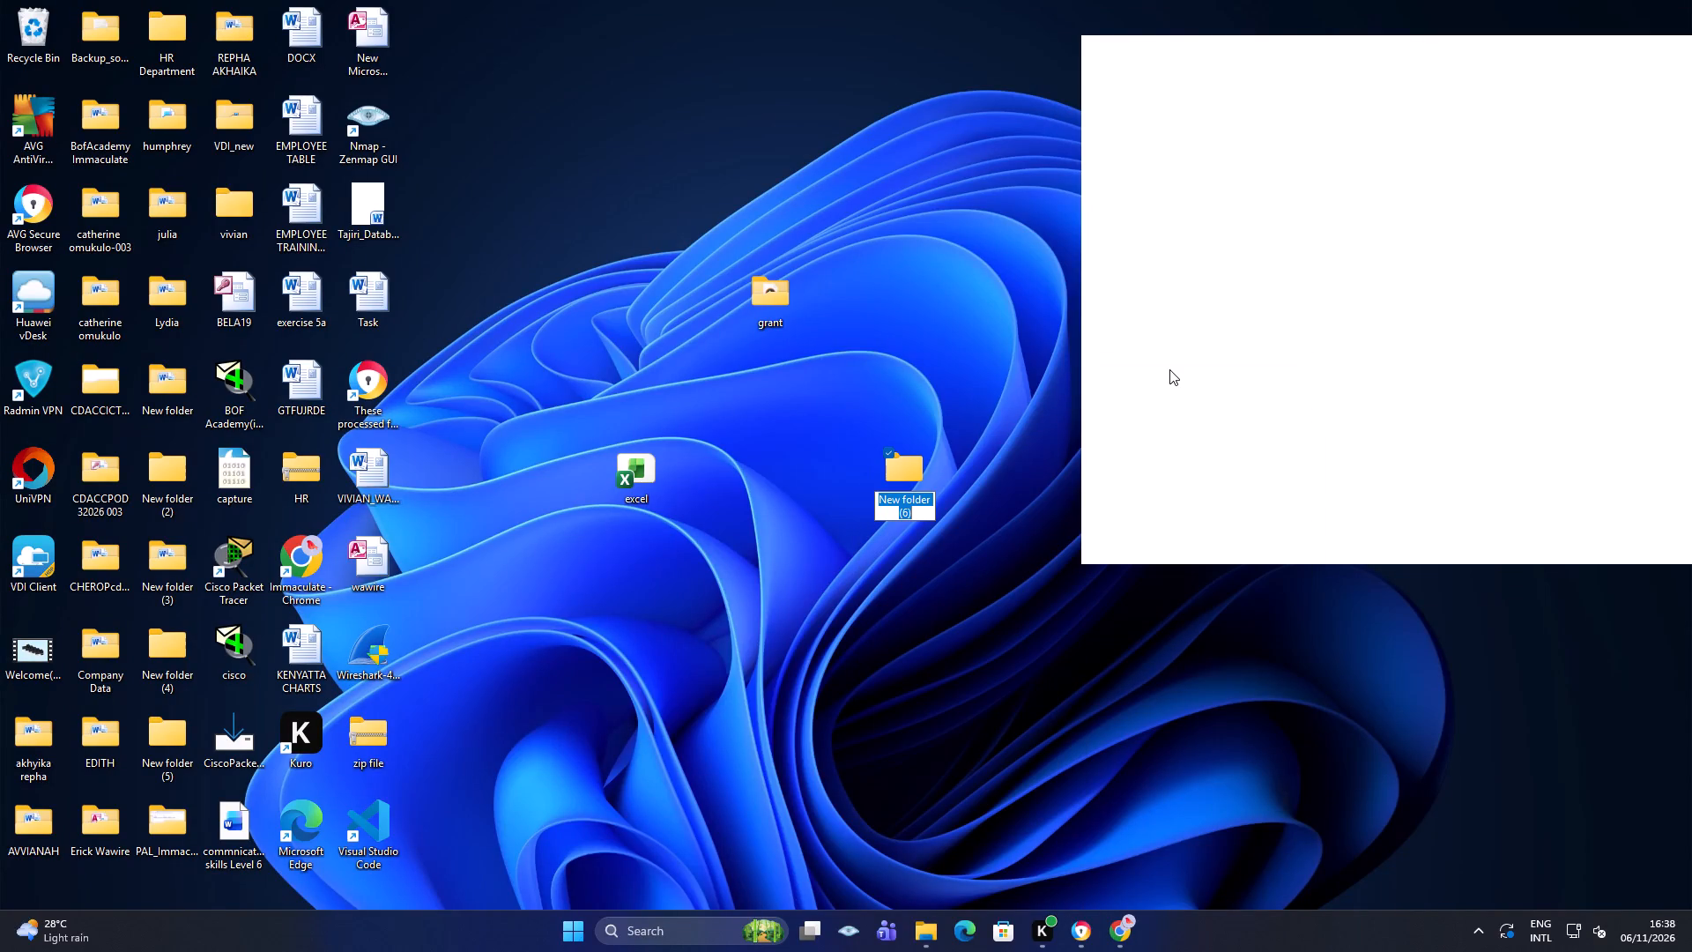
{"action": "type", "text": "gra"}
{"action": "type", "text": "nt"}
{"action": "key", "text": "space"}
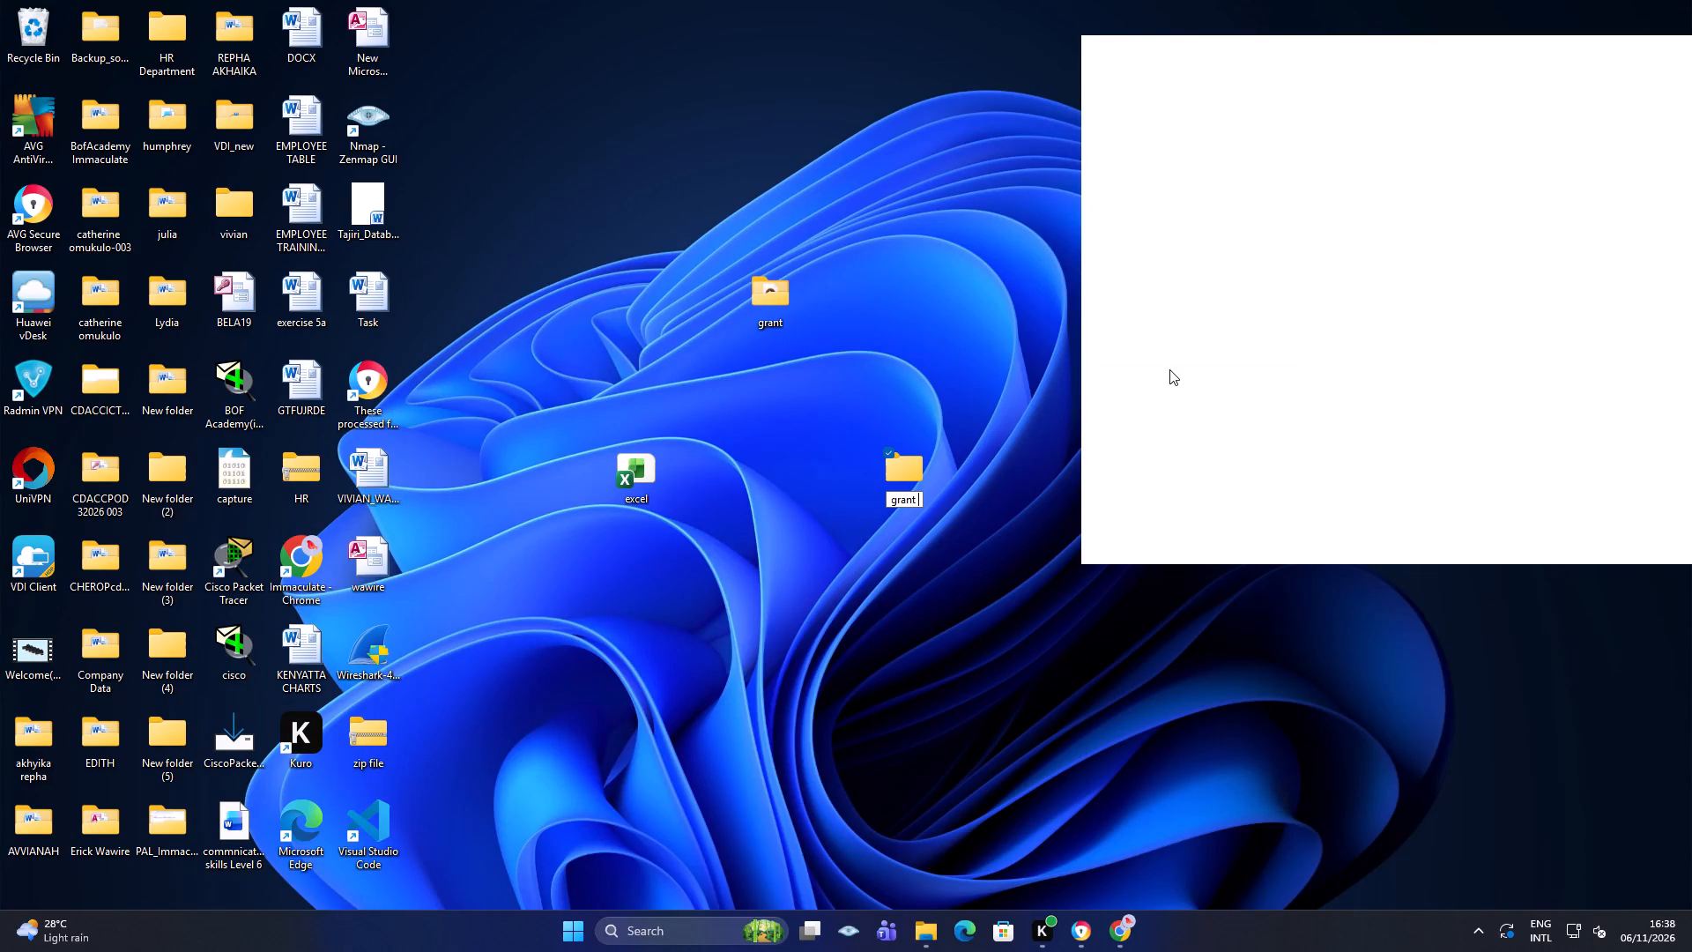
{"action": "type", "text": "do"}
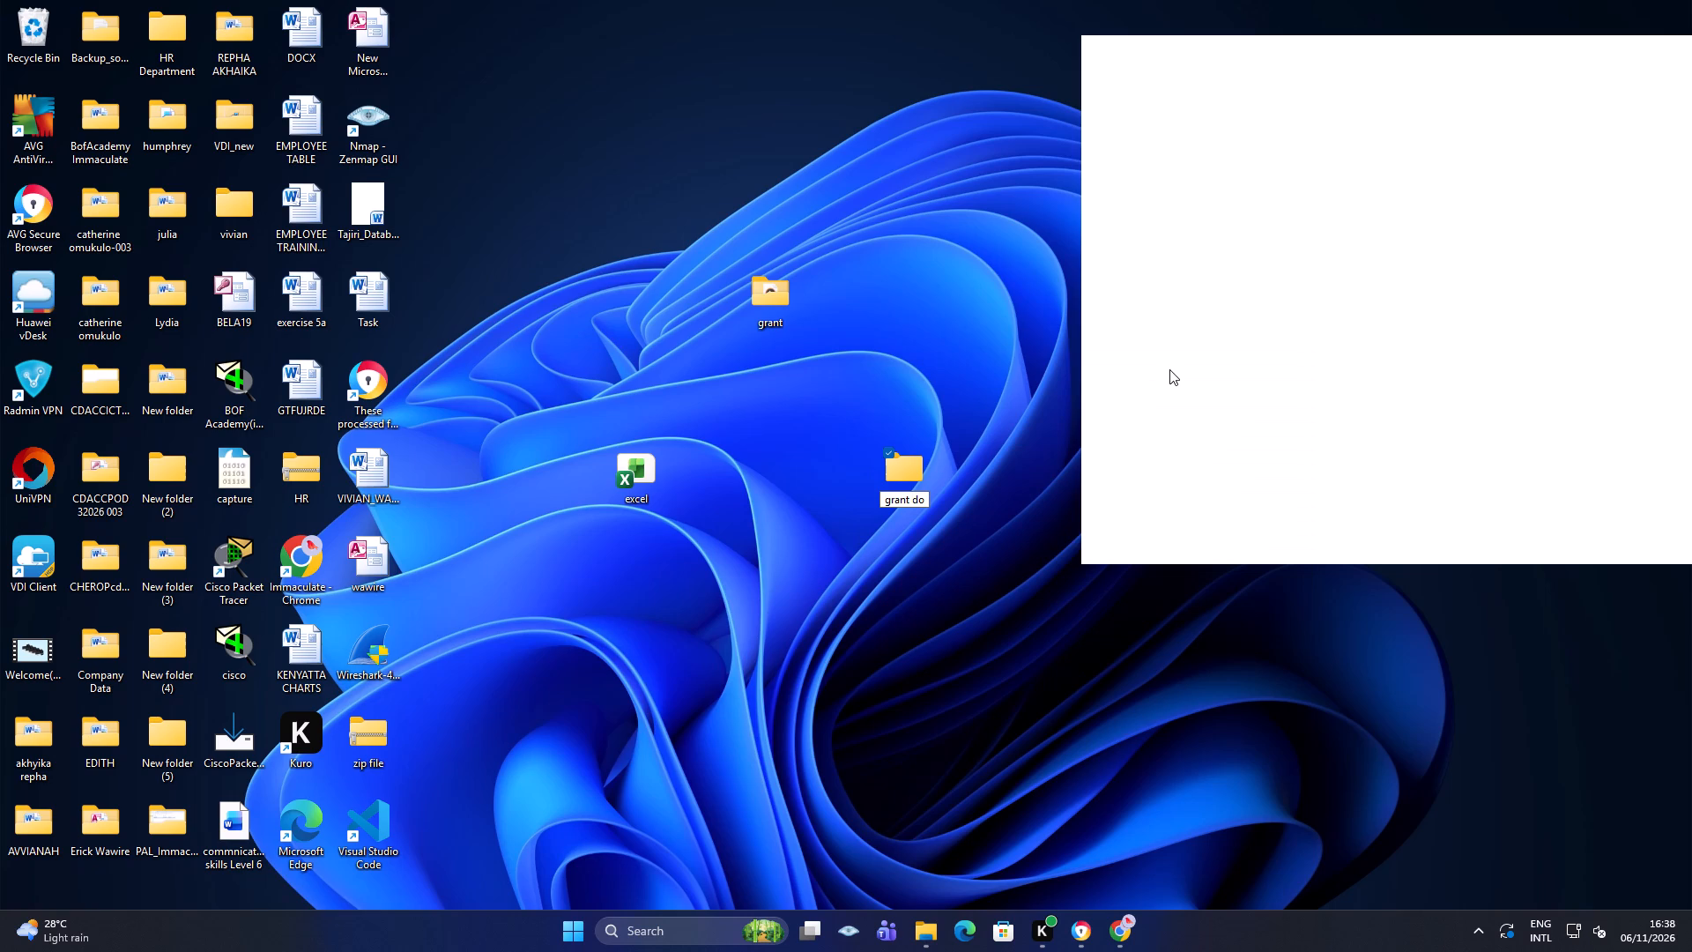
{"action": "key", "text": "c"}
{"action": "key", "text": "s"}
{"action": "key", "text": "Return"}
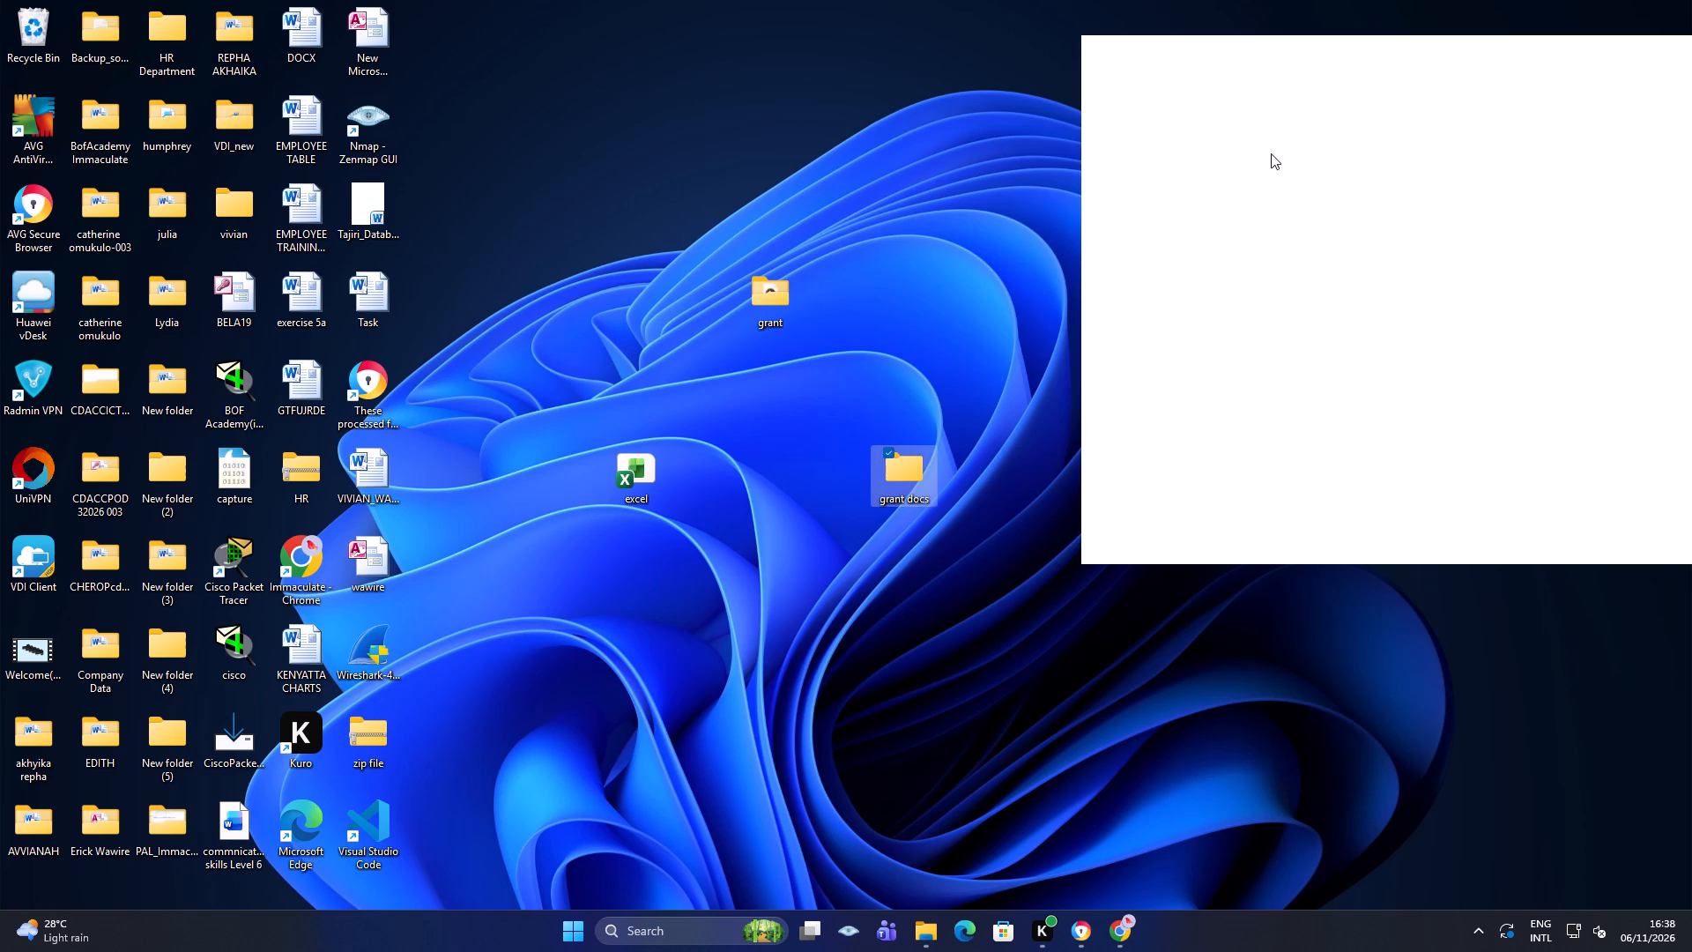
Paste the copied phone documents into the desktop folder "grant docs".
{"action": "left_click", "coordinate": [924, 491]}
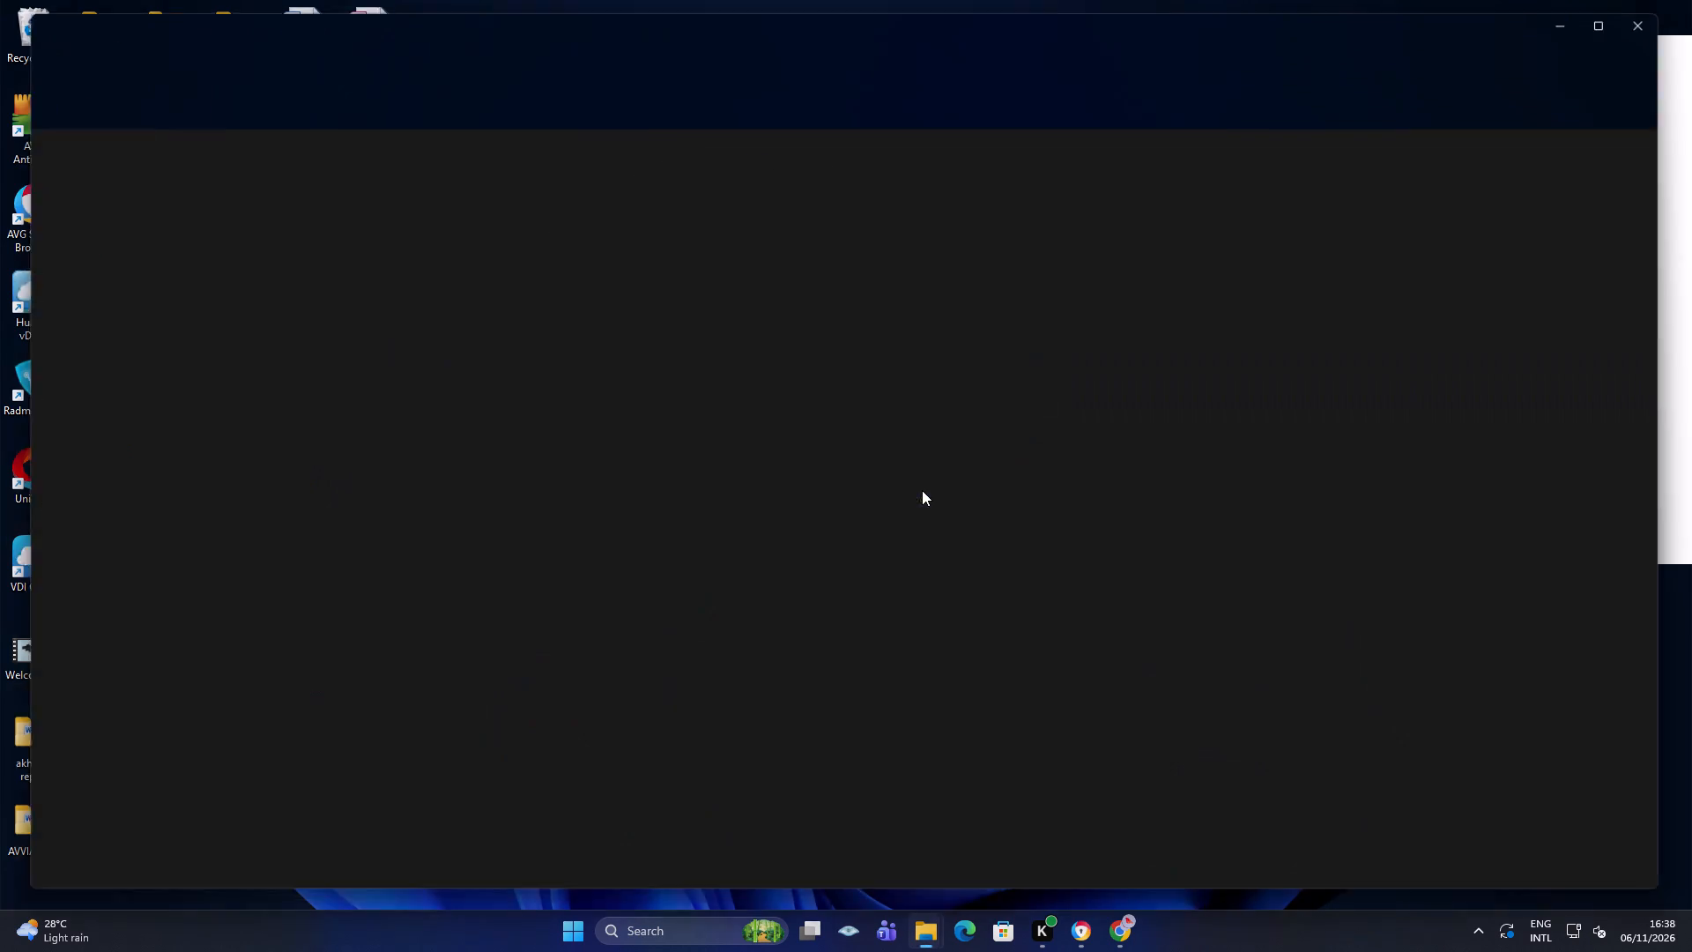
{"action": "key", "text": "ctrl+v"}
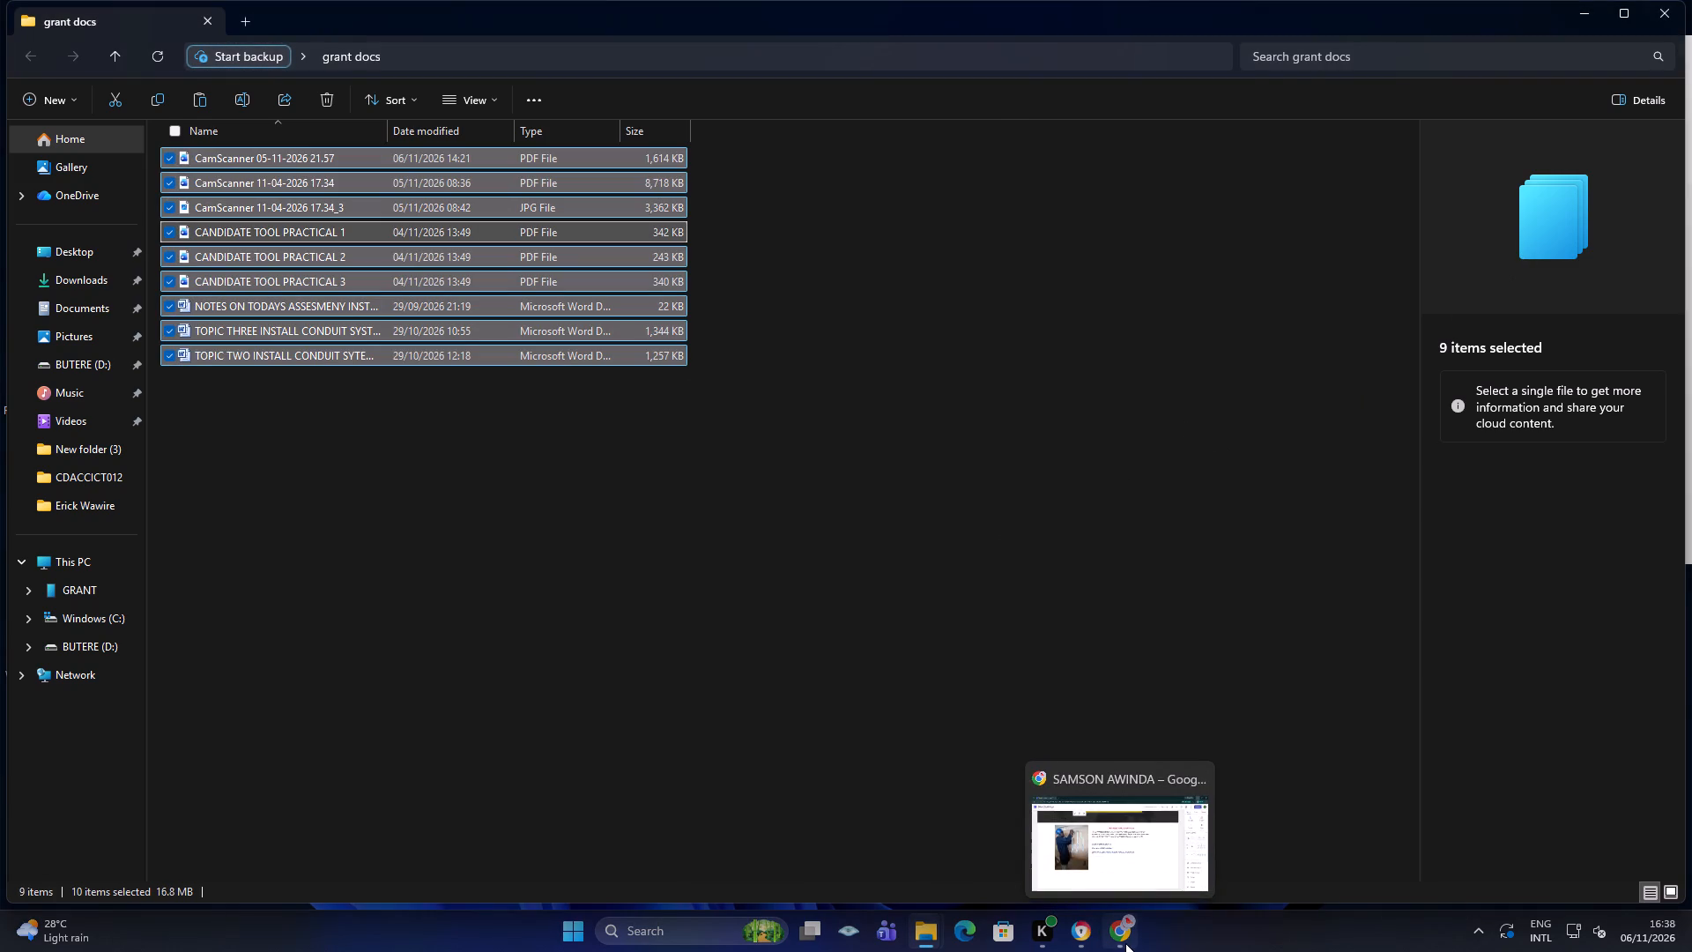
Switch to the Google Sites editor in Chrome and open the CAT ONE page under MODULE ONE's conduit installation page.
{"action": "left_click", "coordinate": [1123, 874]}
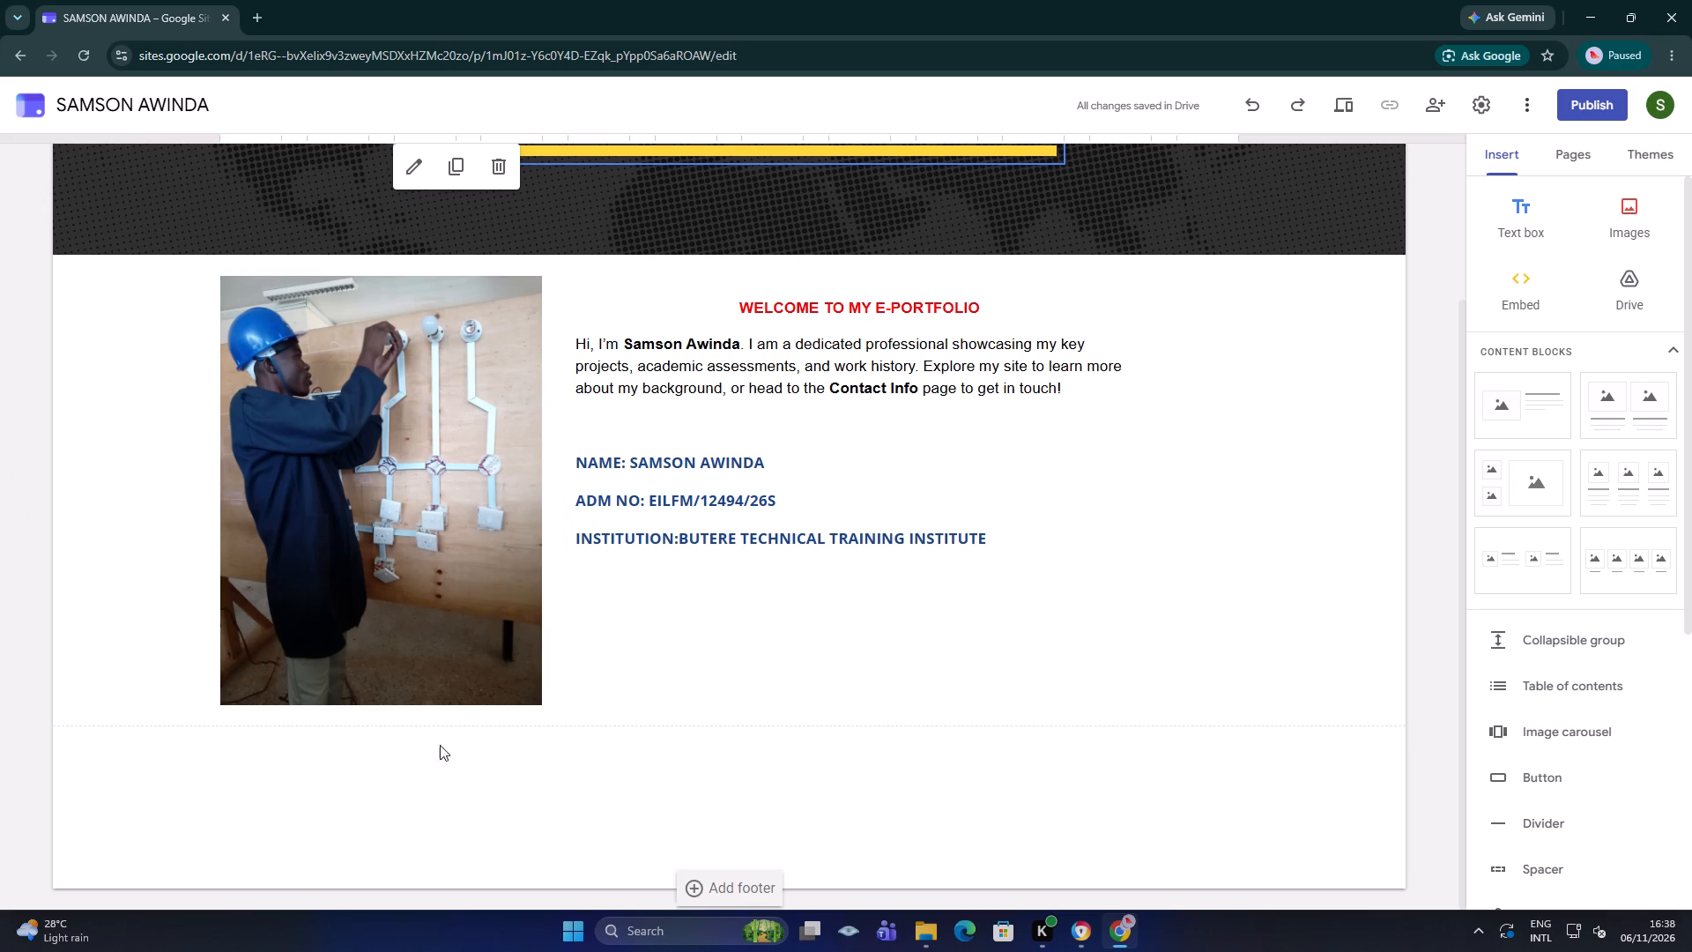
{"action": "left_click", "coordinate": [1558, 161]}
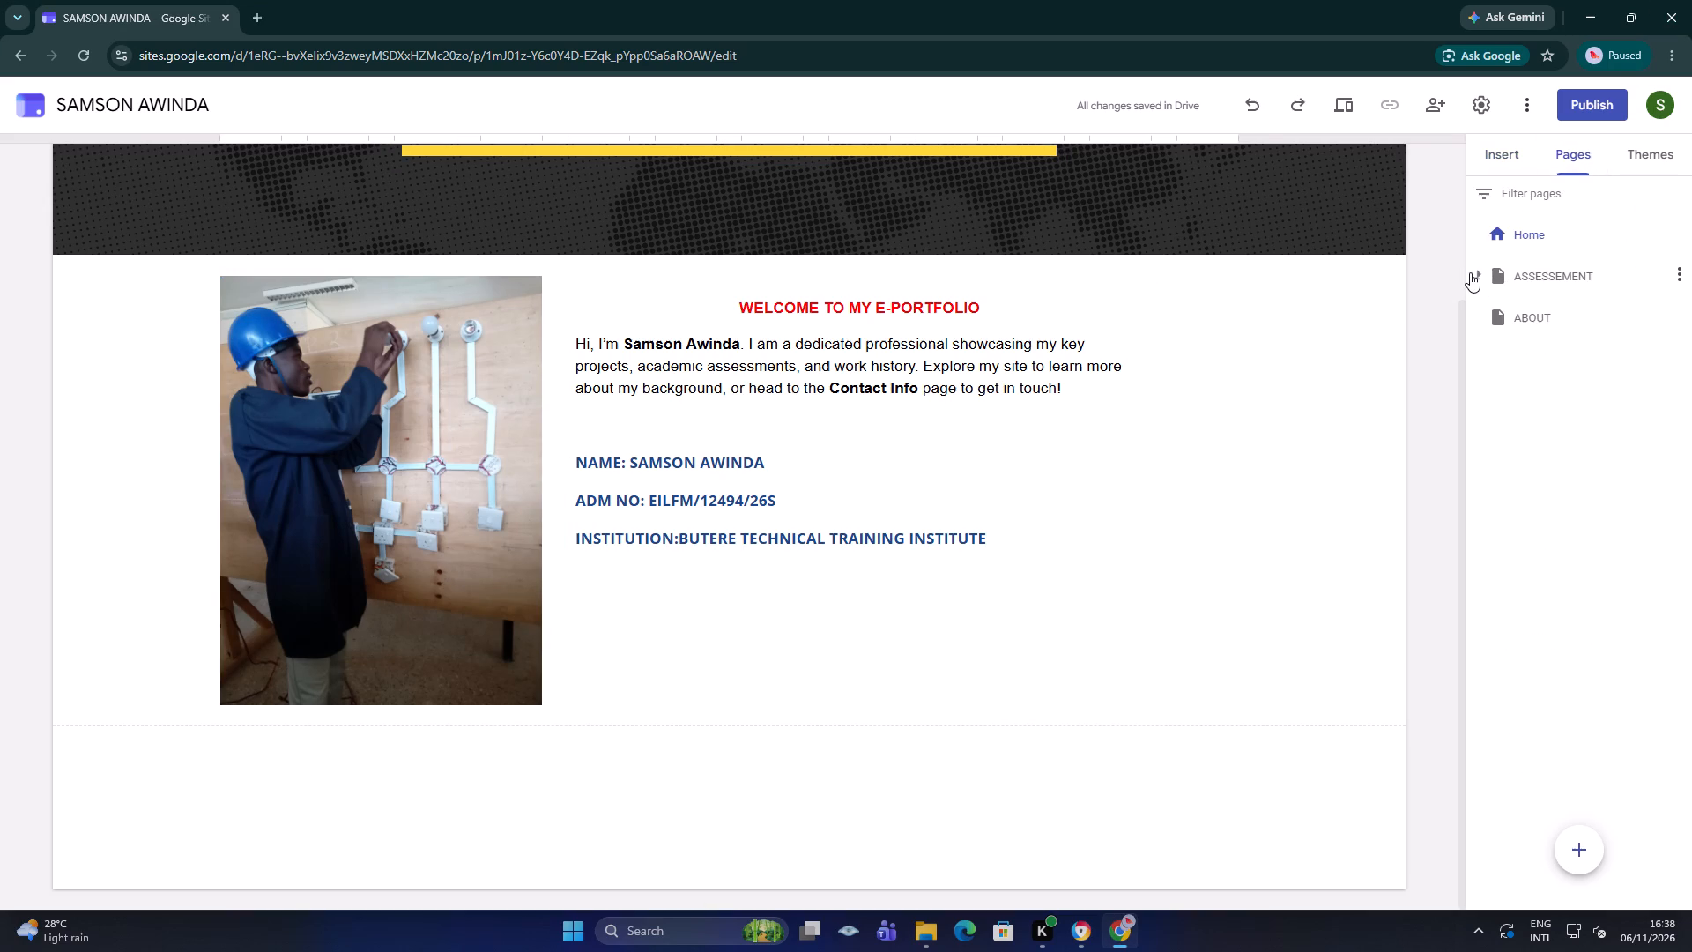
{"action": "left_click", "coordinate": [1470, 272]}
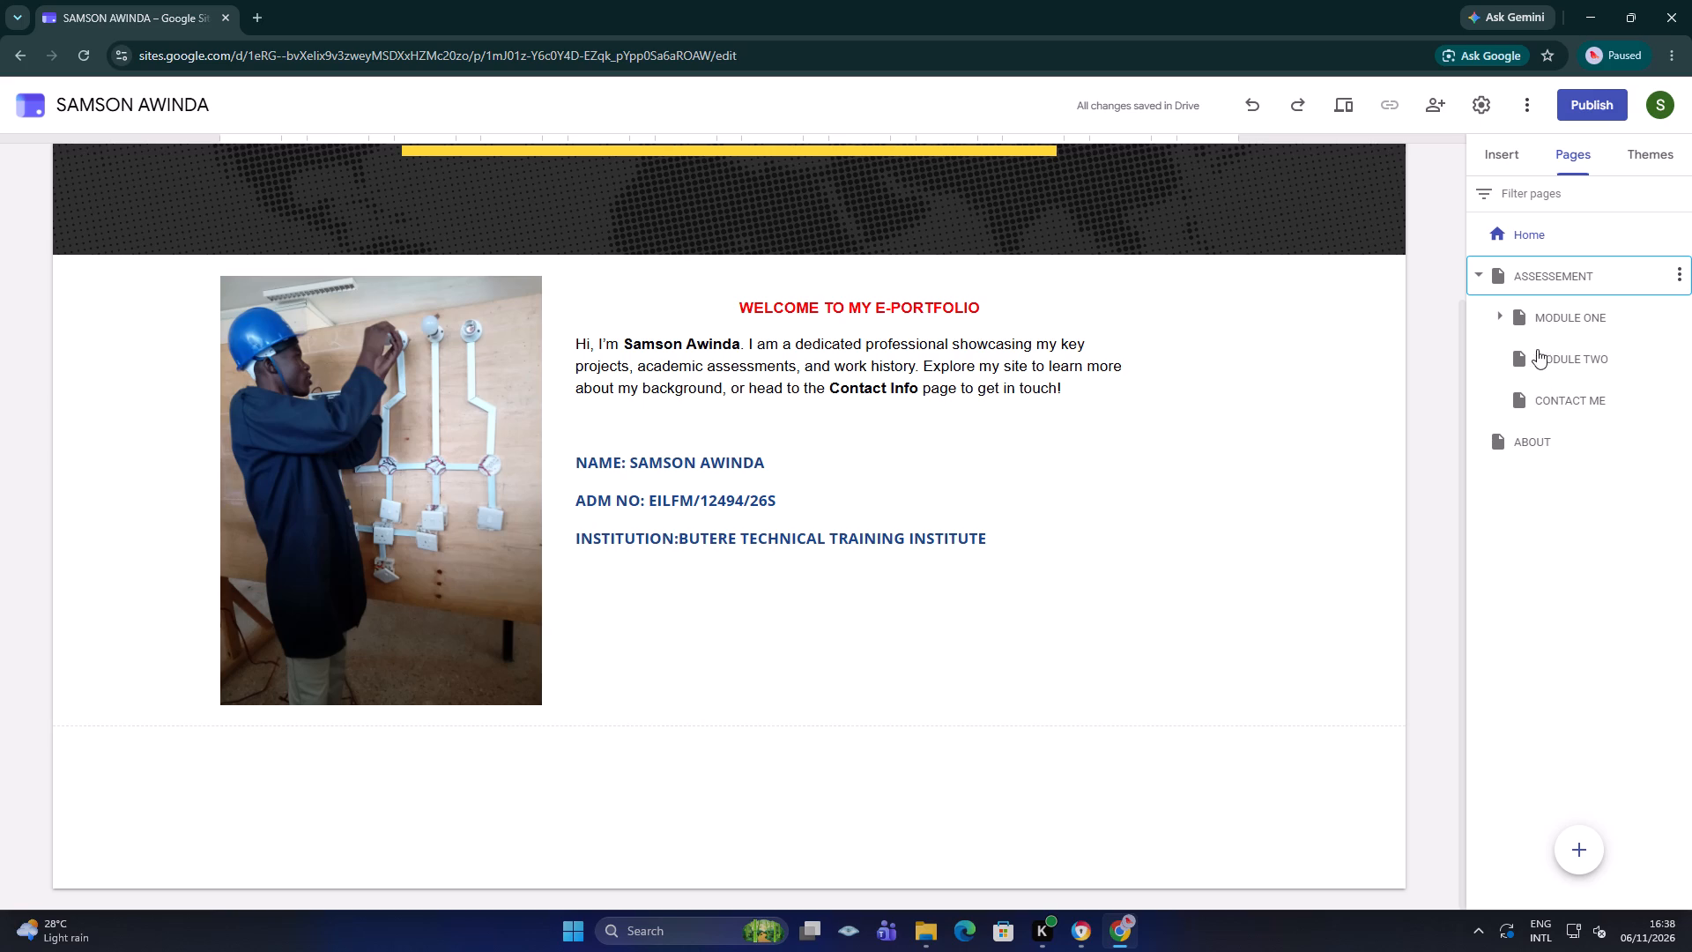
{"action": "left_click", "coordinate": [1504, 310]}
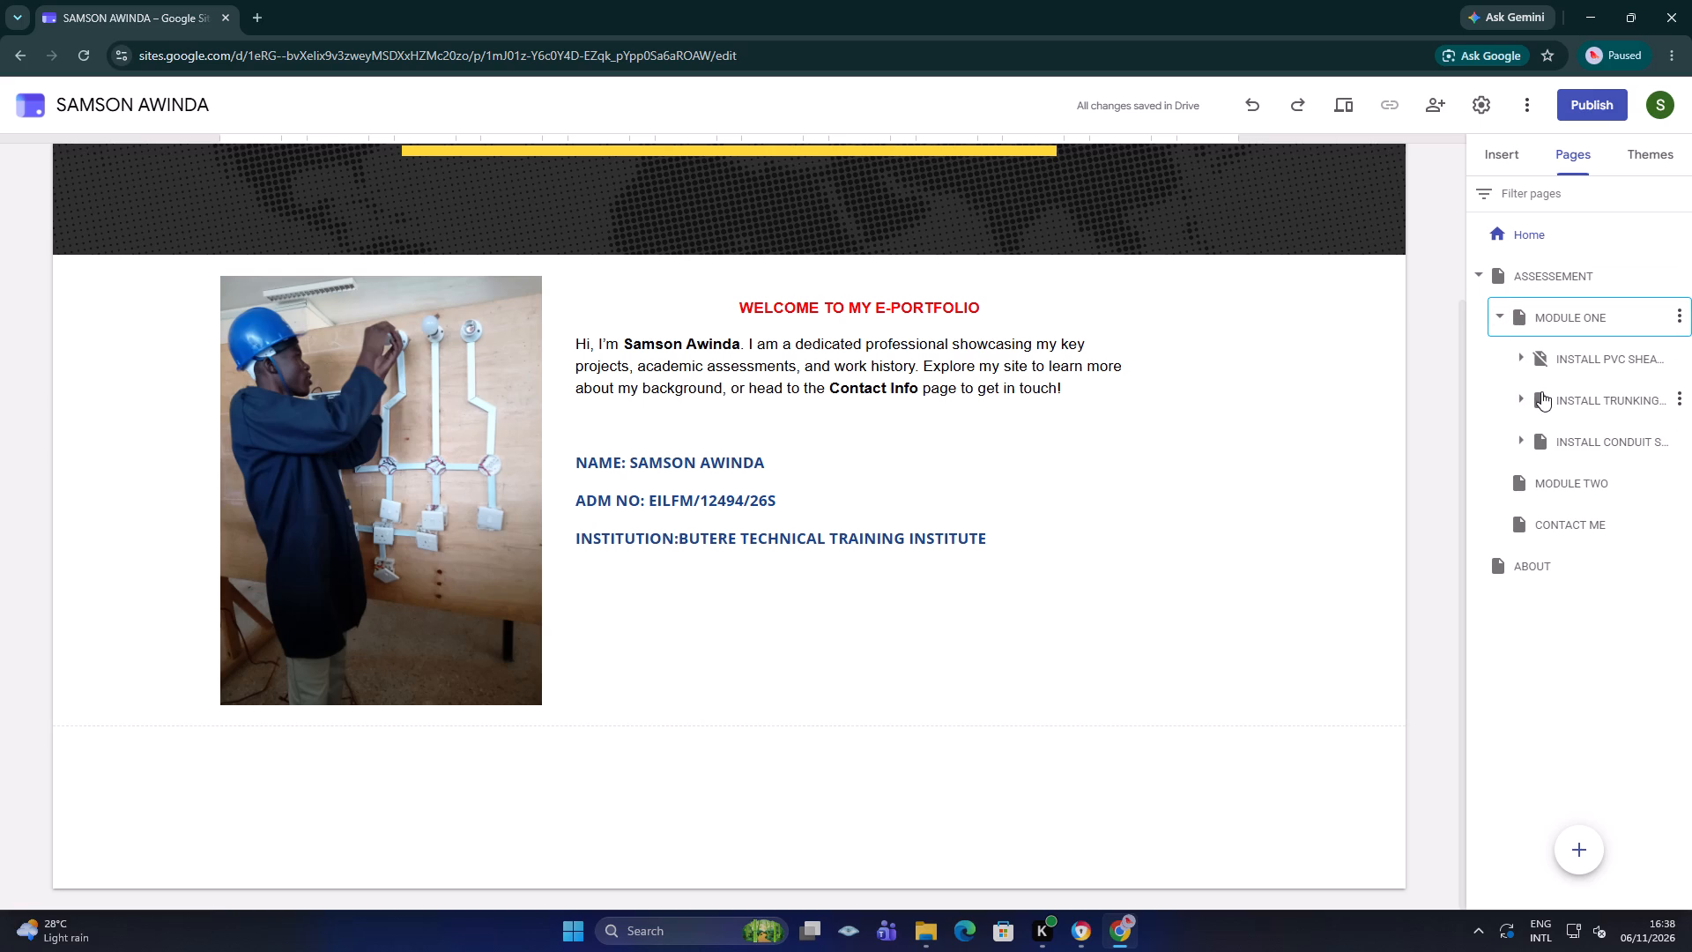
{"action": "left_click", "coordinate": [1528, 439]}
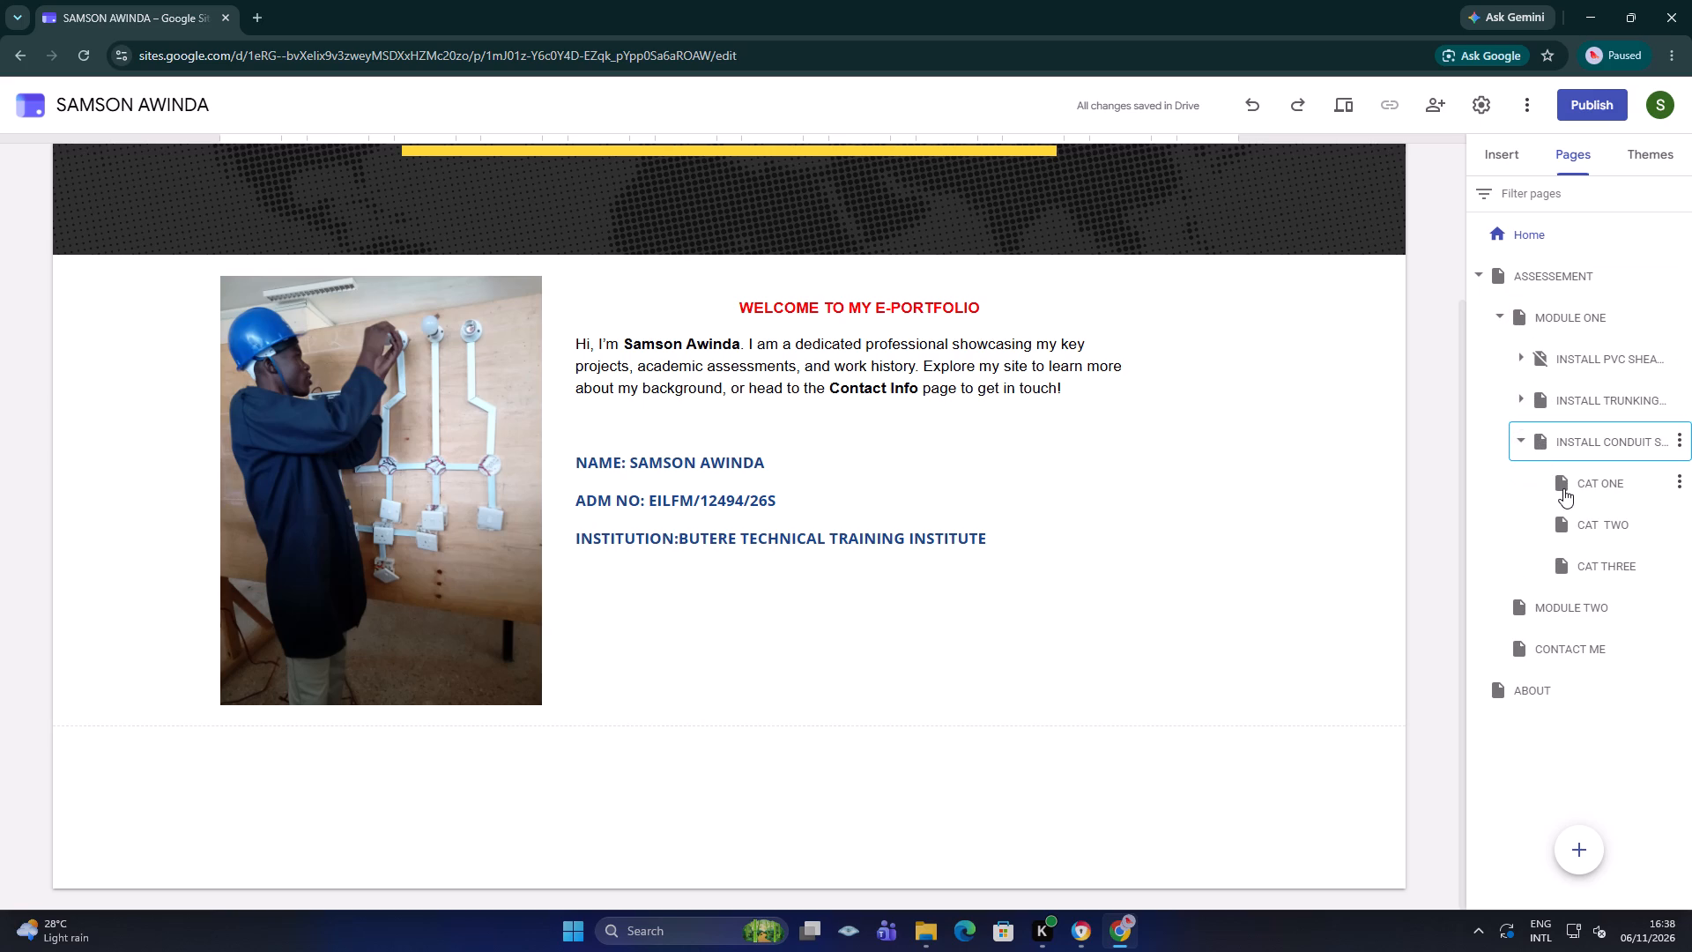
{"action": "left_click", "coordinate": [1566, 482]}
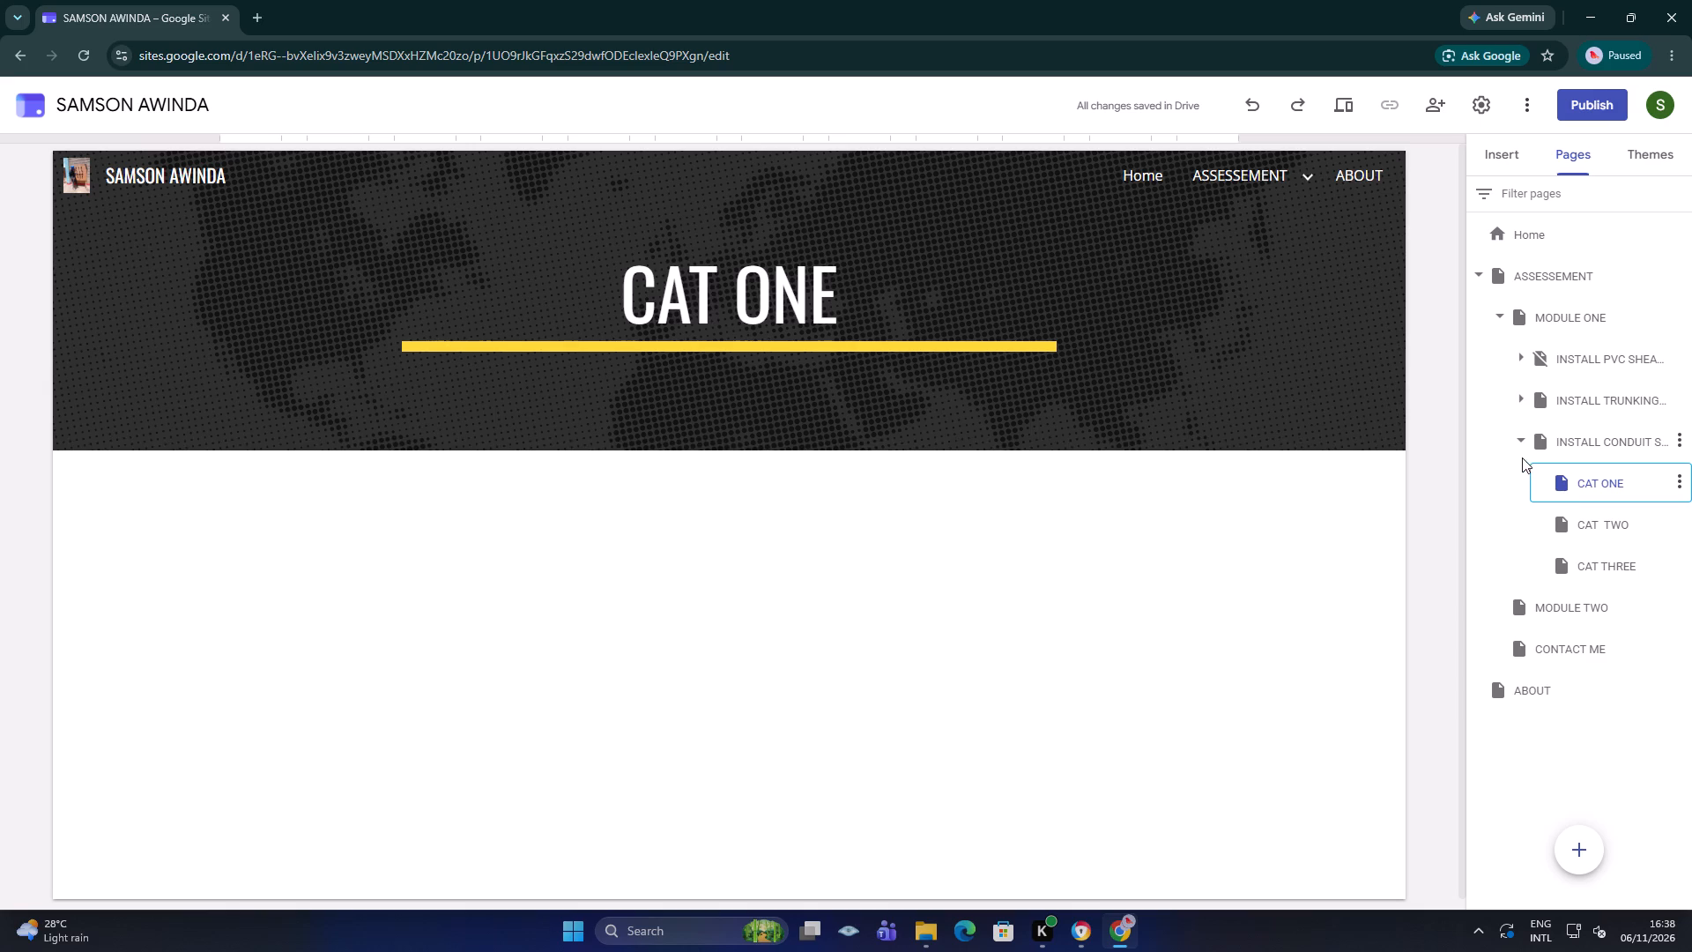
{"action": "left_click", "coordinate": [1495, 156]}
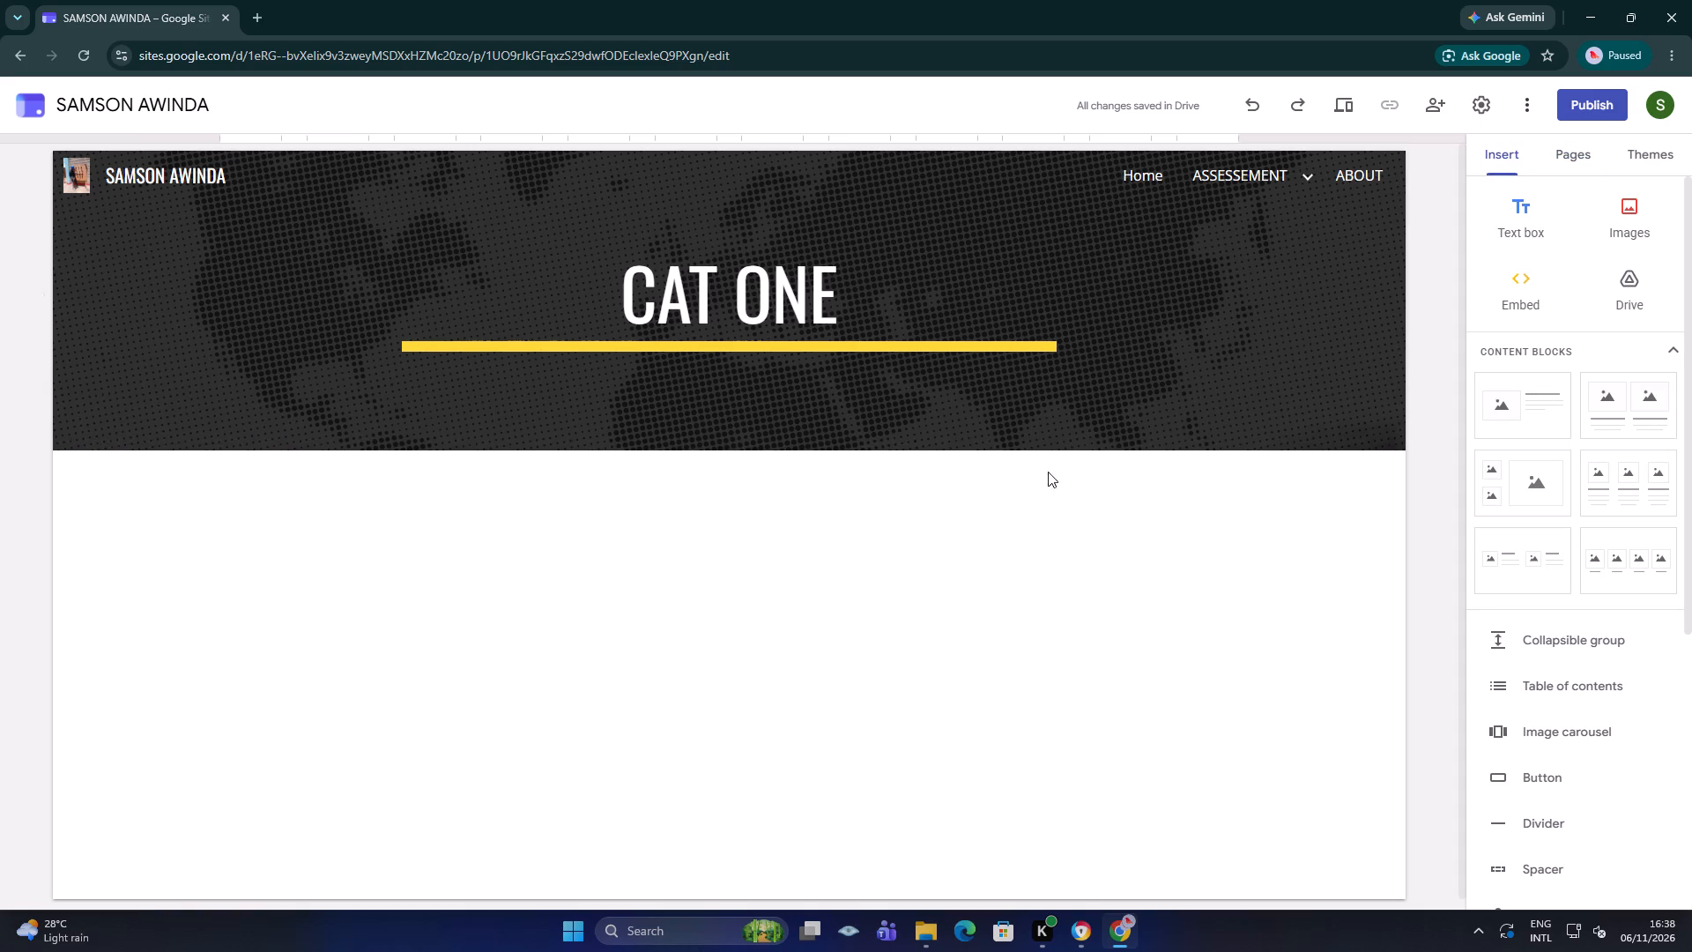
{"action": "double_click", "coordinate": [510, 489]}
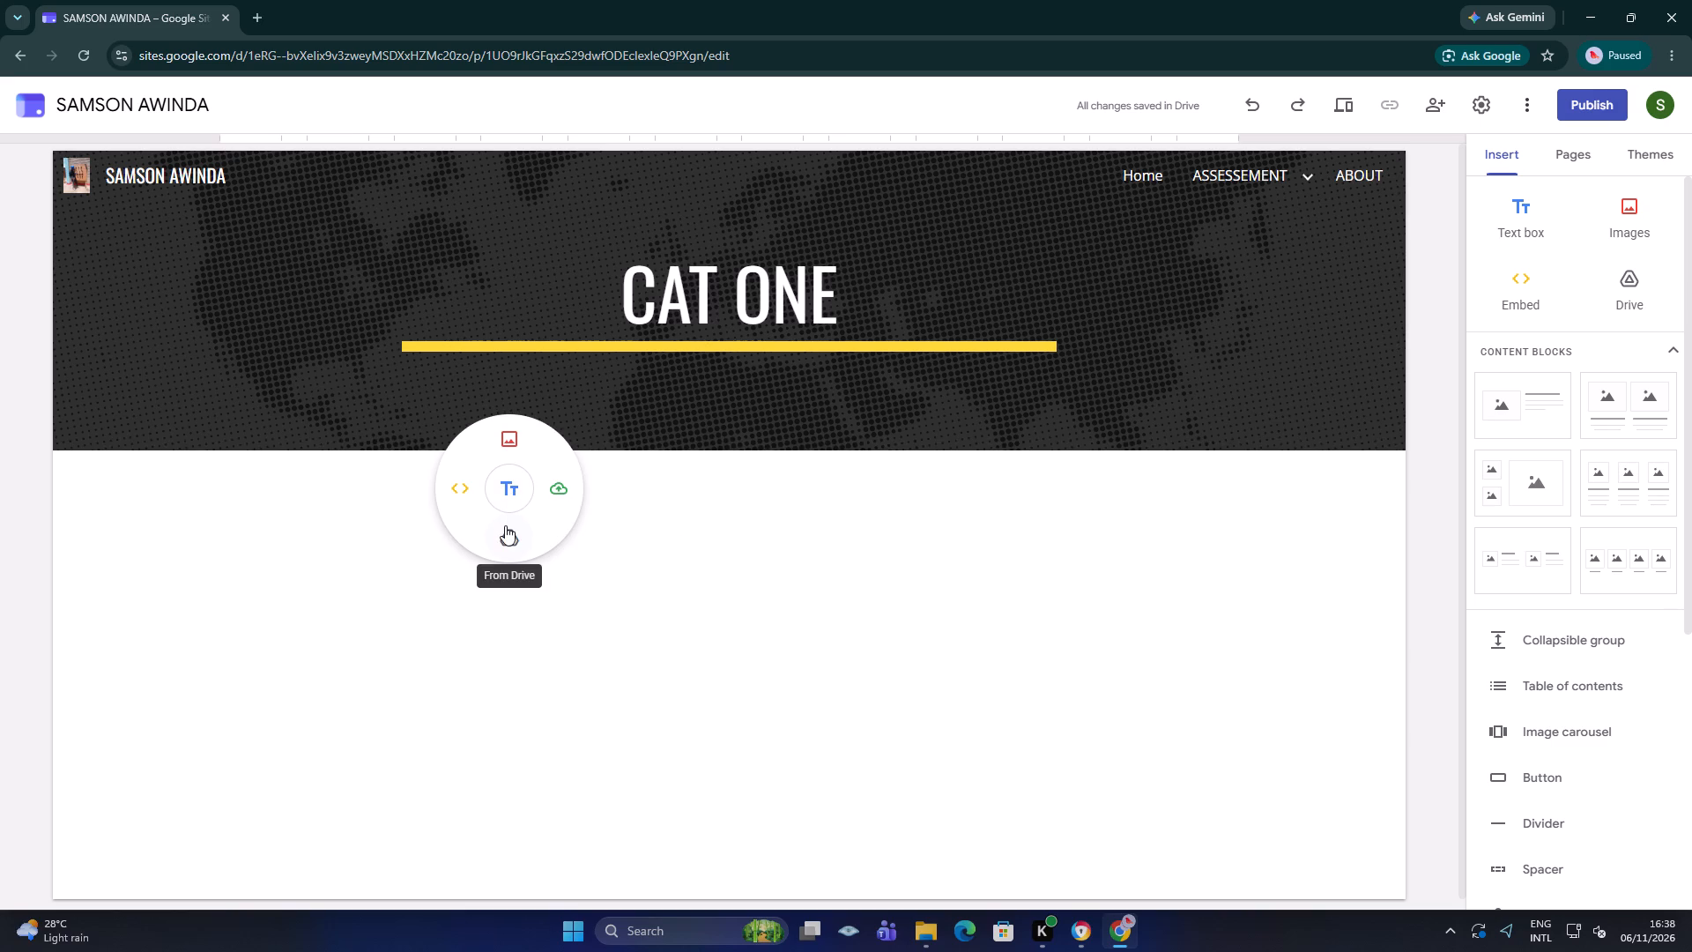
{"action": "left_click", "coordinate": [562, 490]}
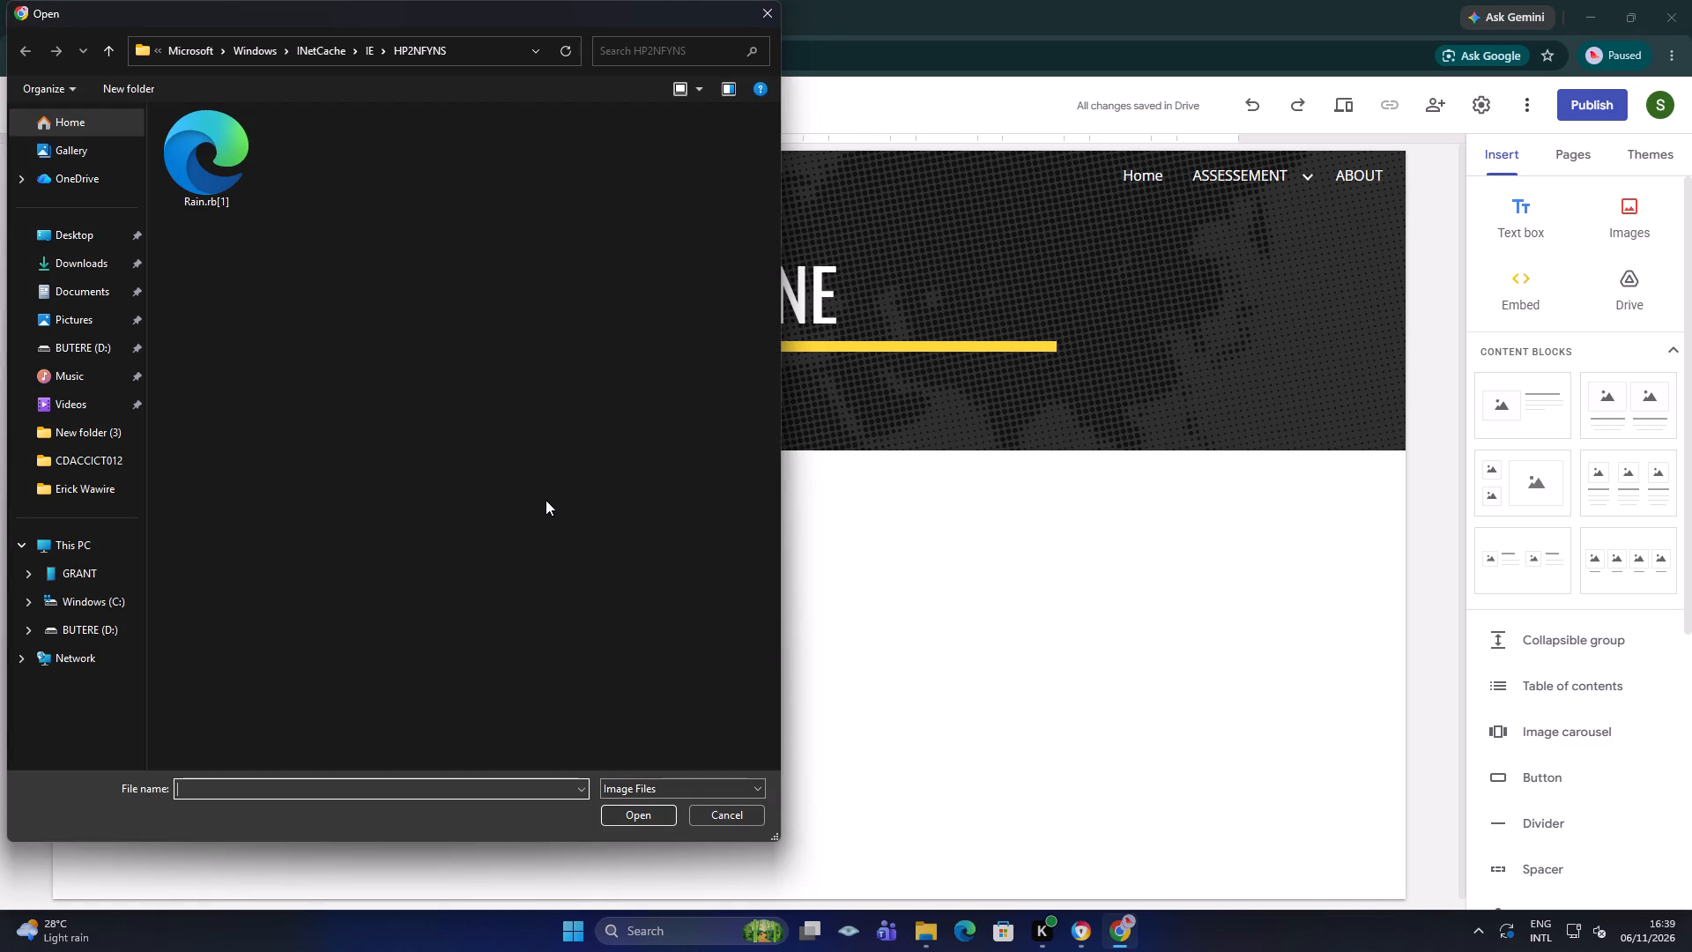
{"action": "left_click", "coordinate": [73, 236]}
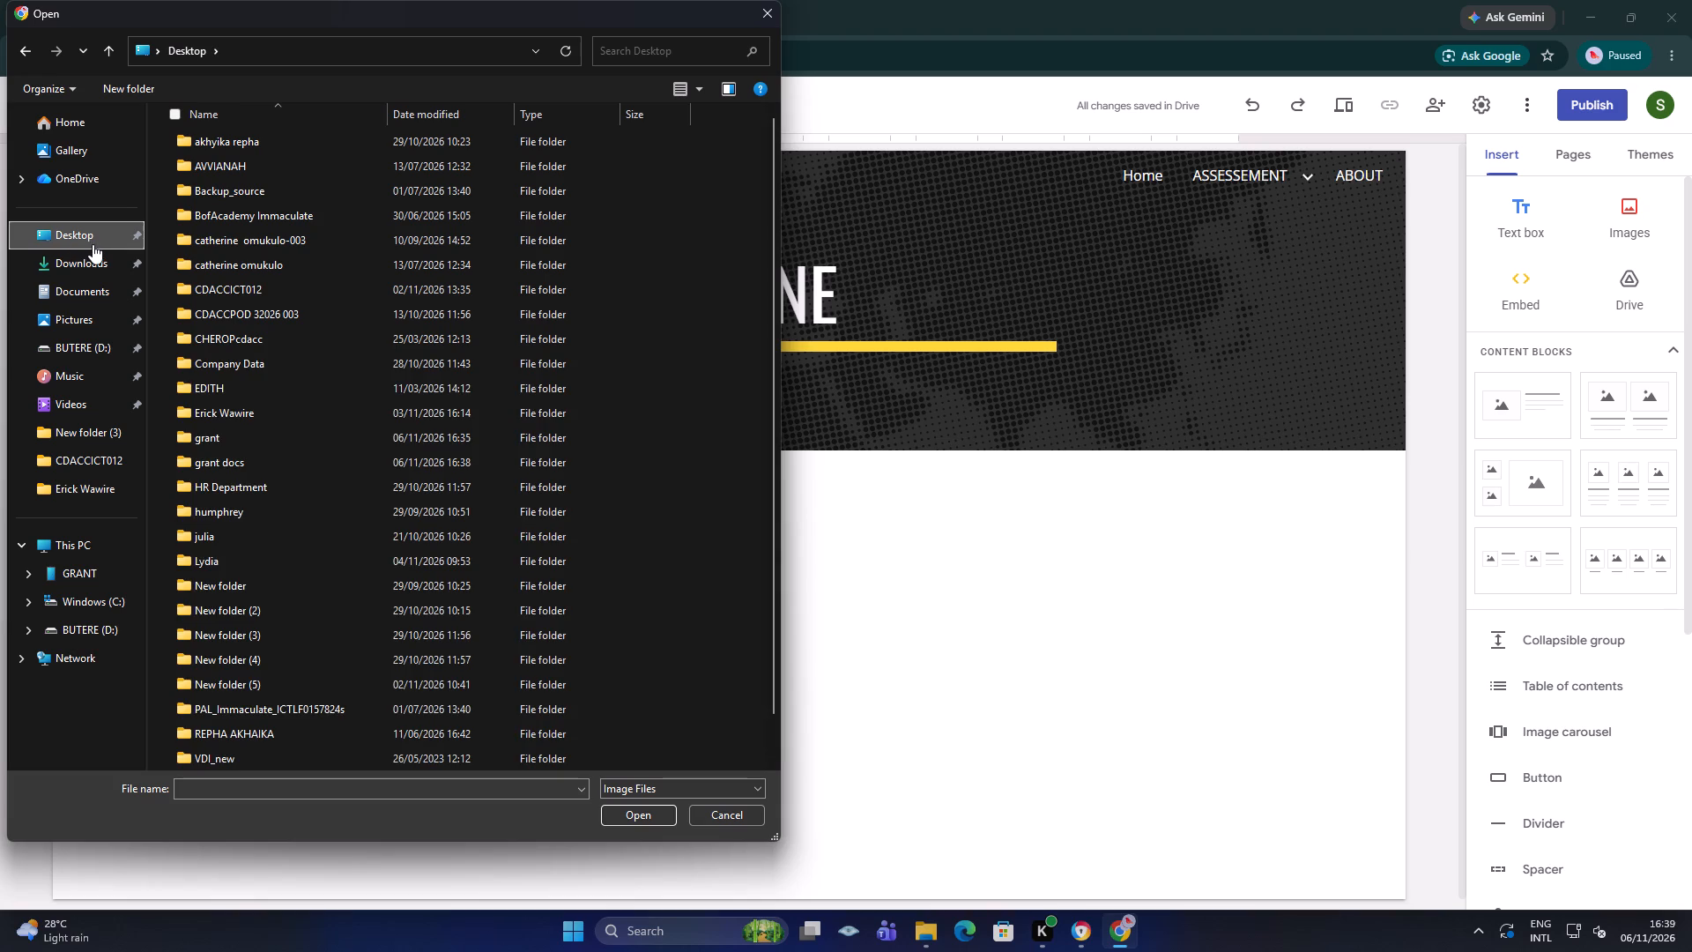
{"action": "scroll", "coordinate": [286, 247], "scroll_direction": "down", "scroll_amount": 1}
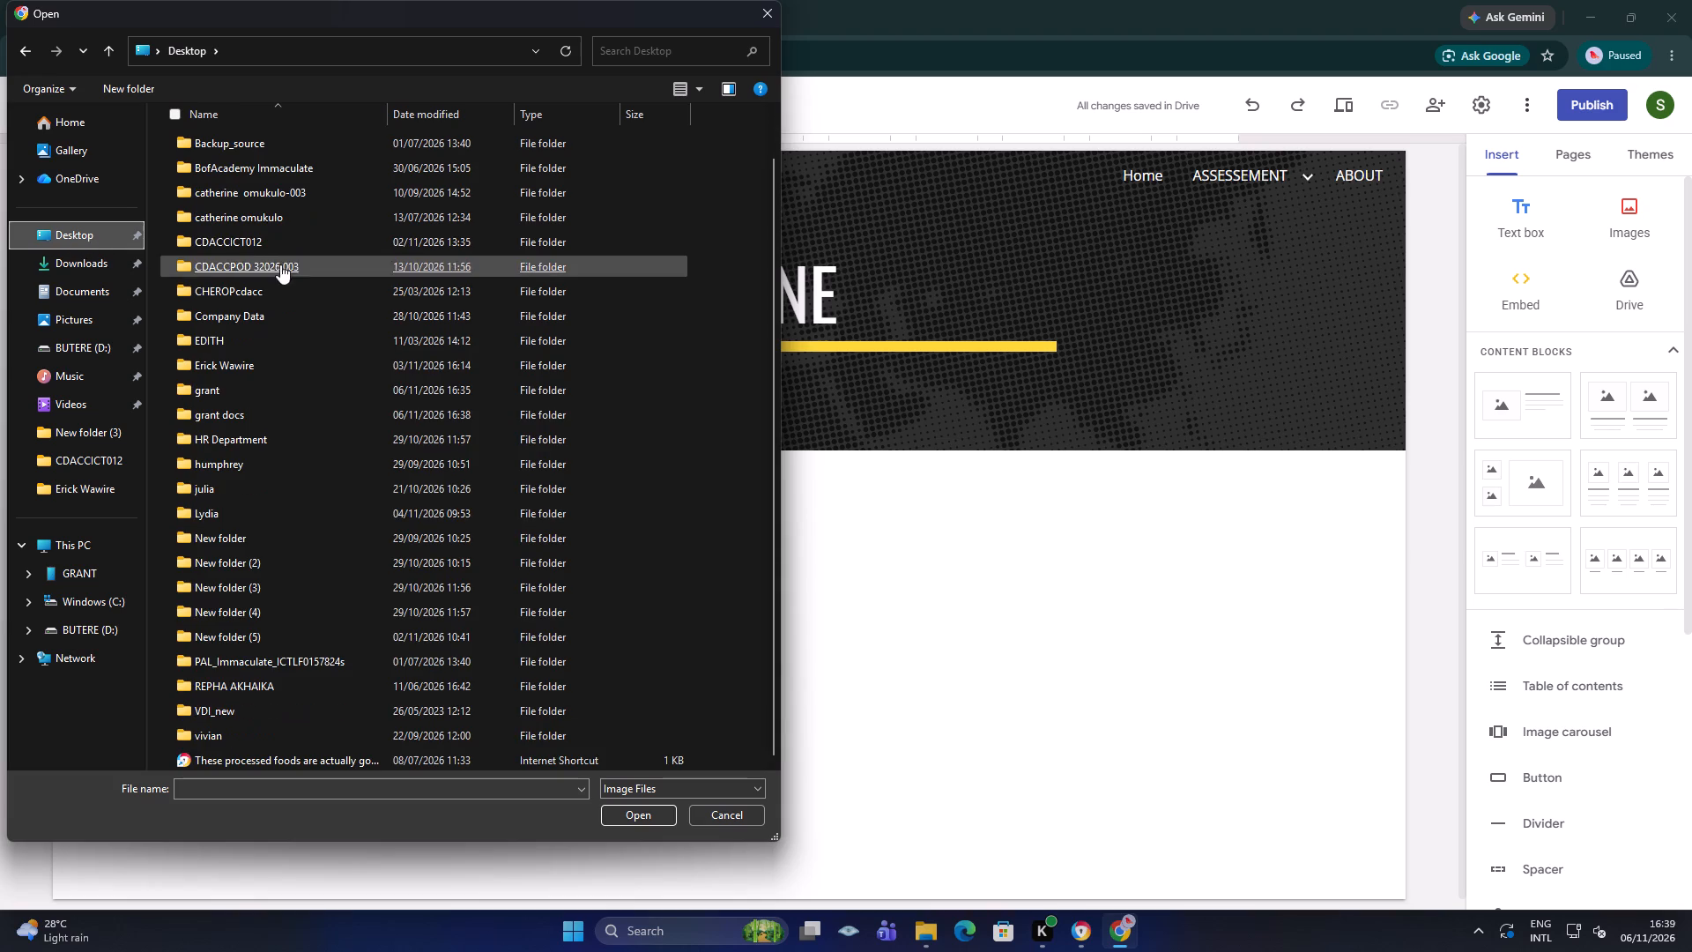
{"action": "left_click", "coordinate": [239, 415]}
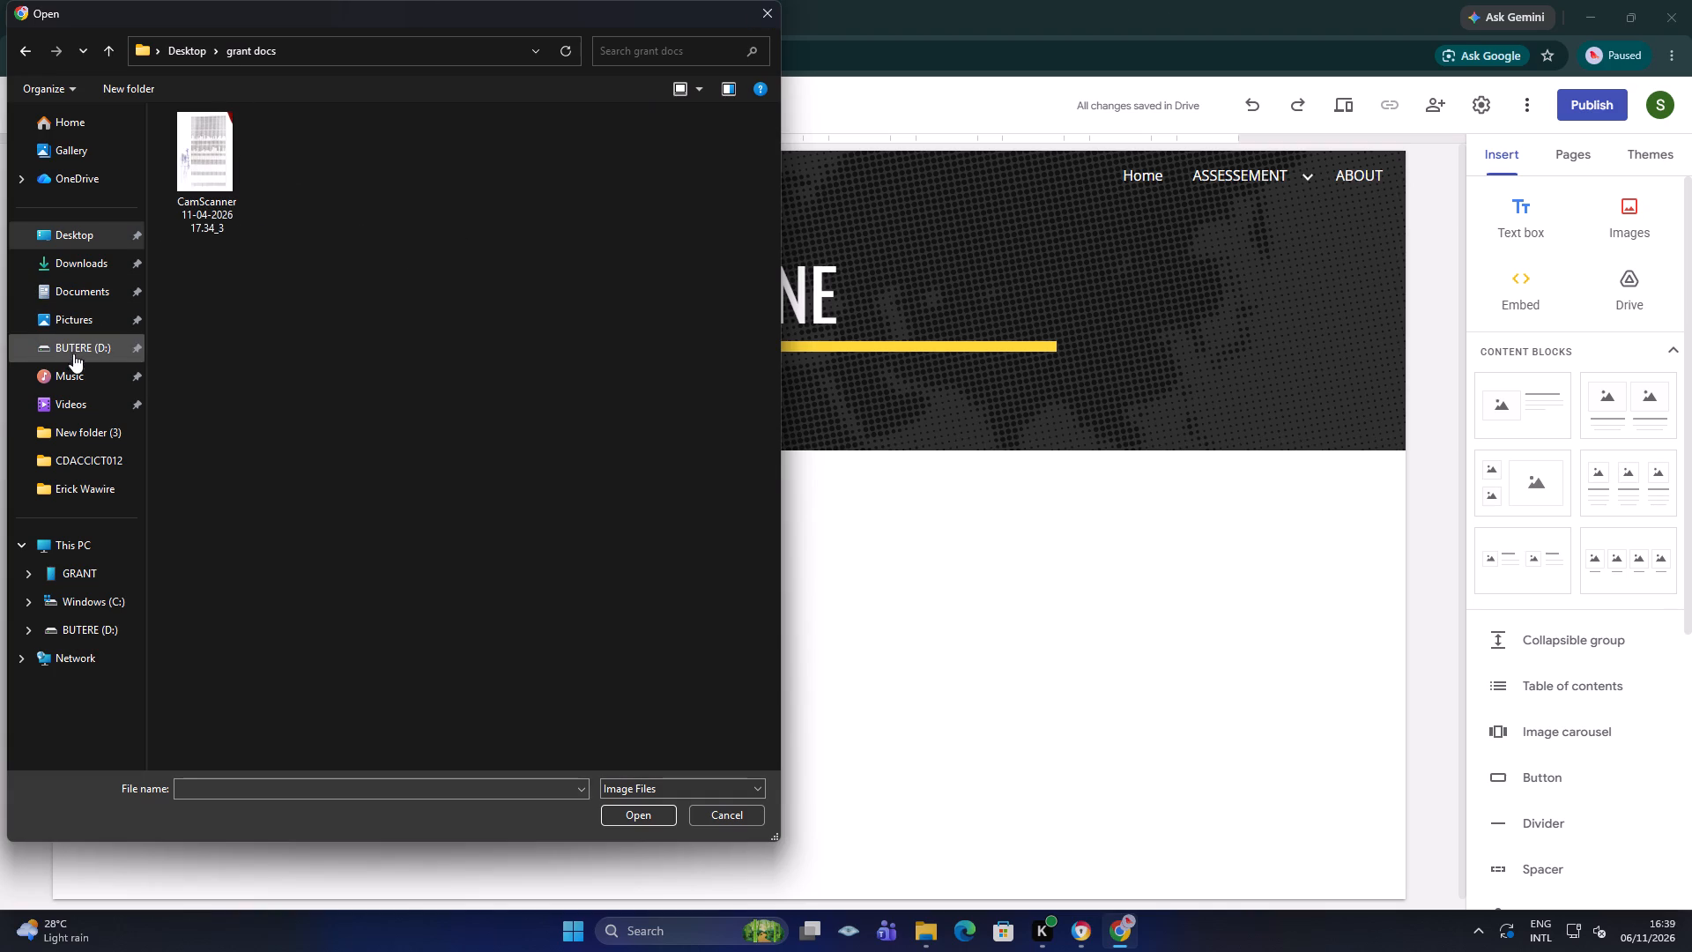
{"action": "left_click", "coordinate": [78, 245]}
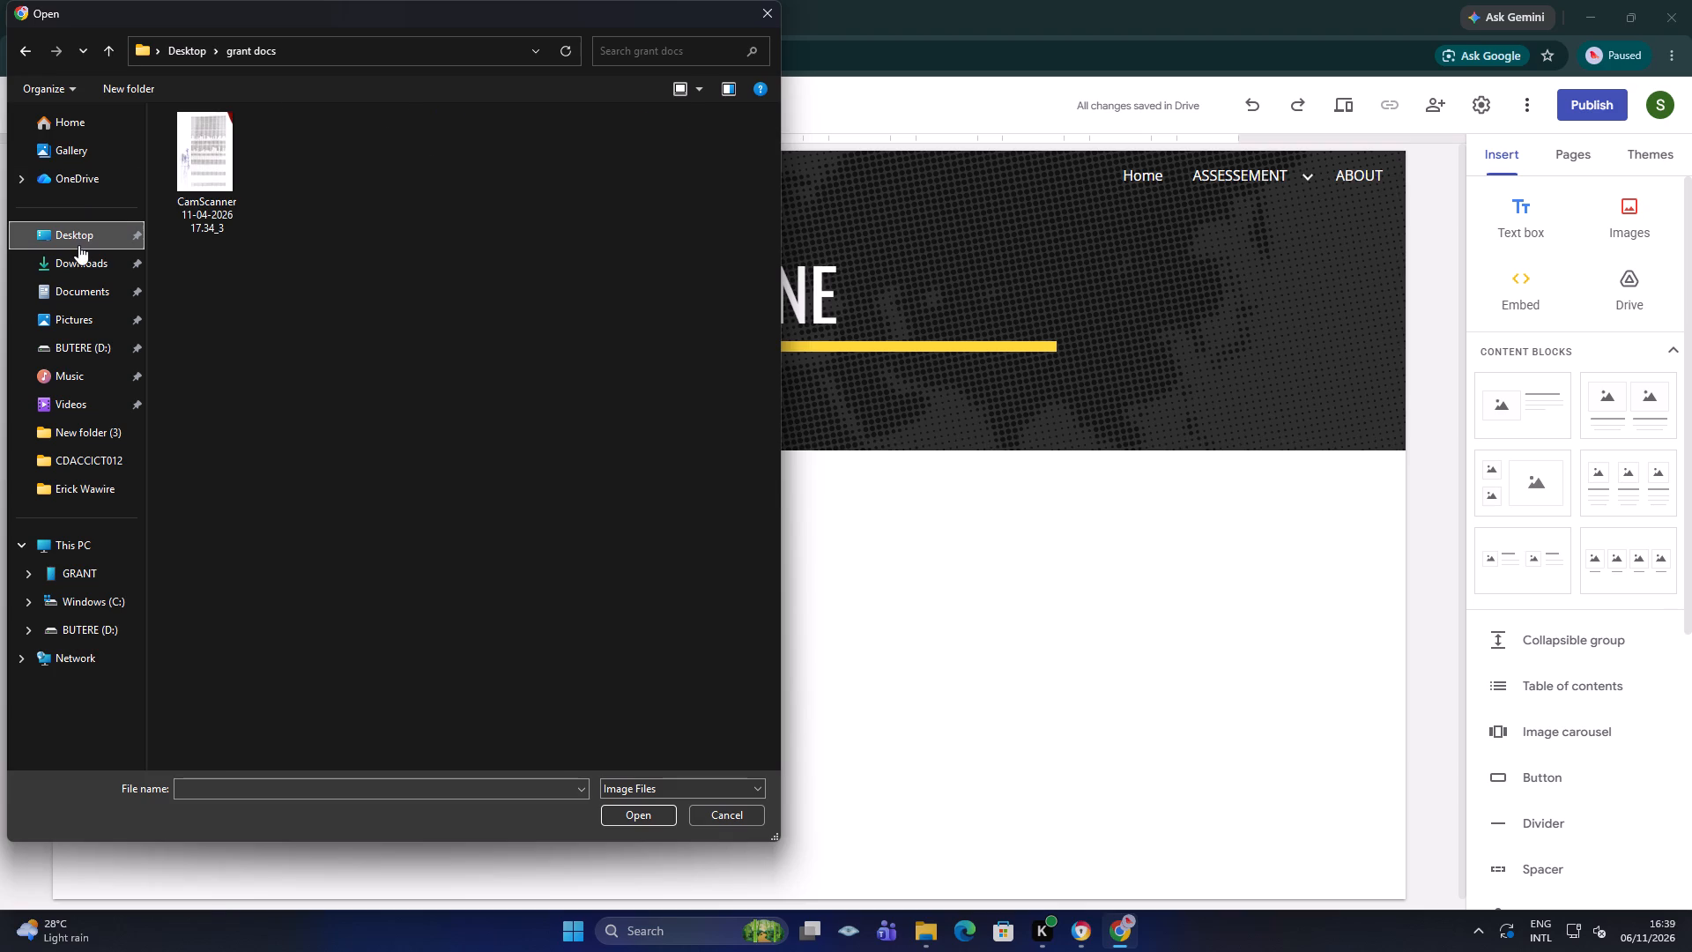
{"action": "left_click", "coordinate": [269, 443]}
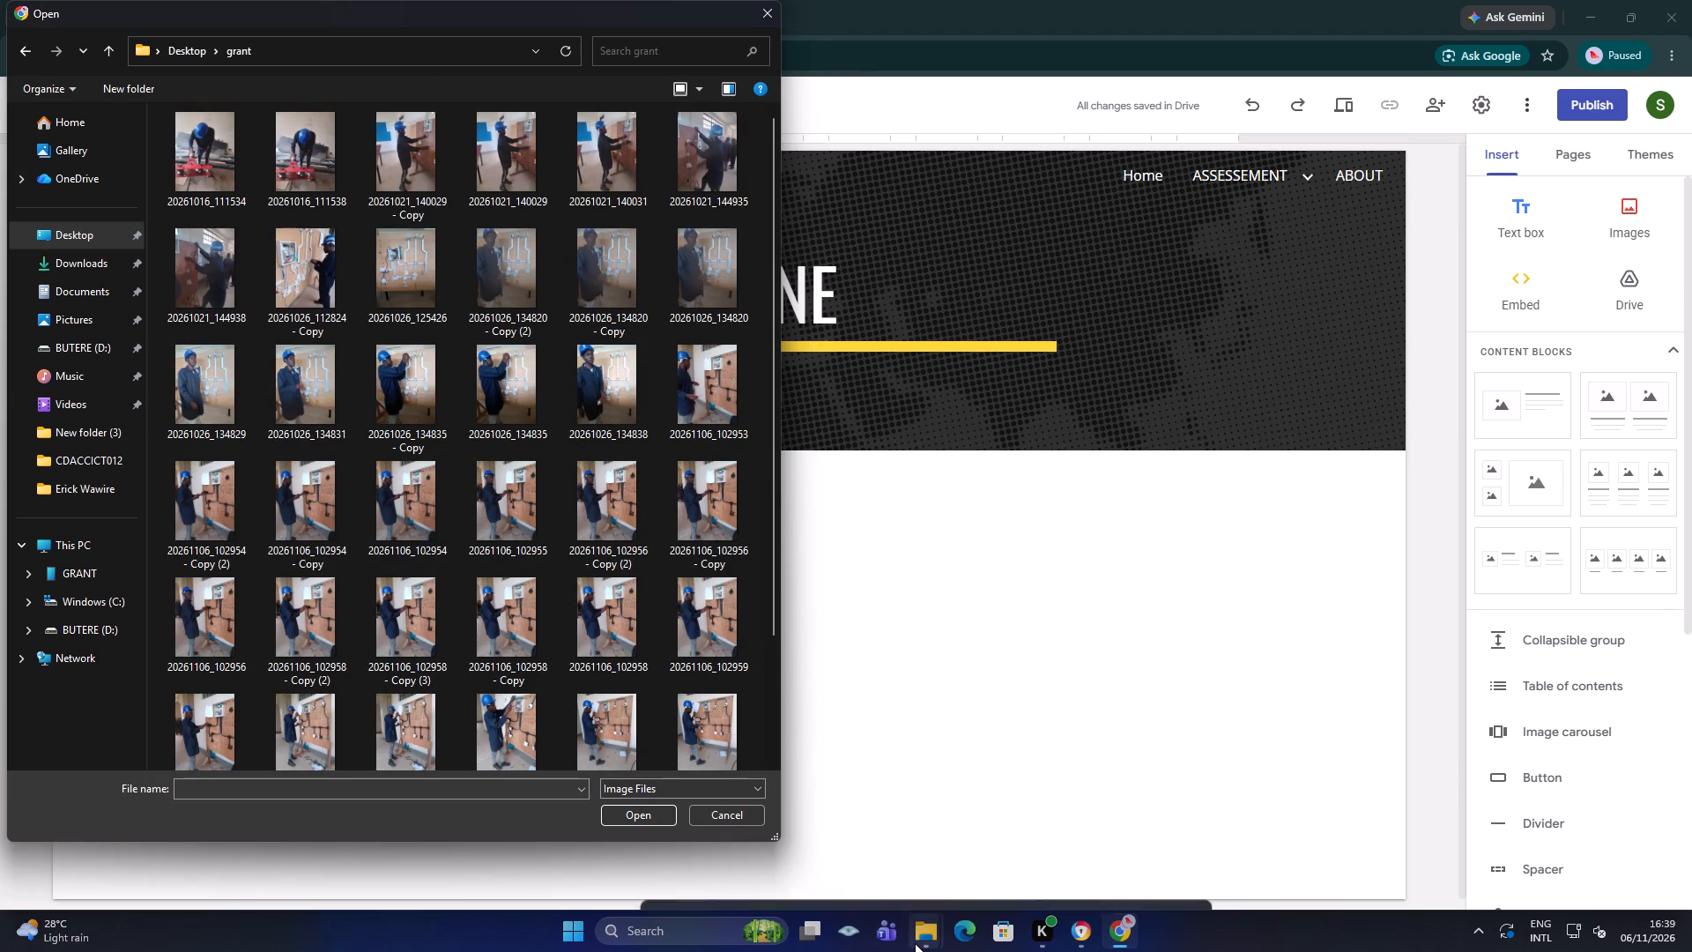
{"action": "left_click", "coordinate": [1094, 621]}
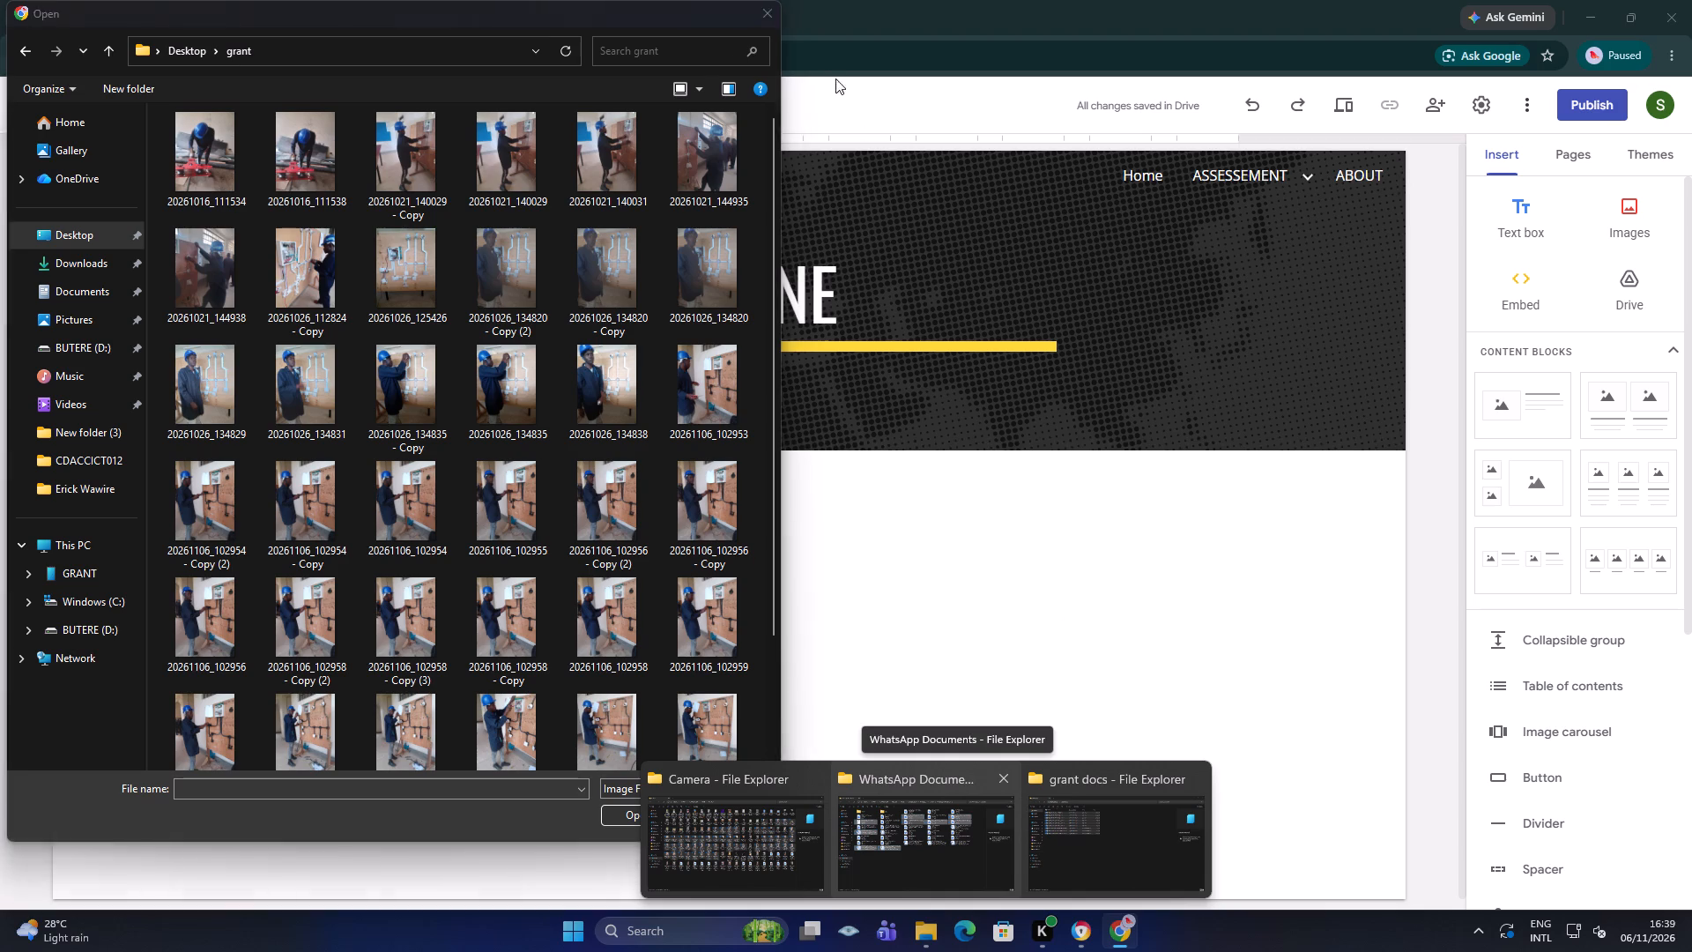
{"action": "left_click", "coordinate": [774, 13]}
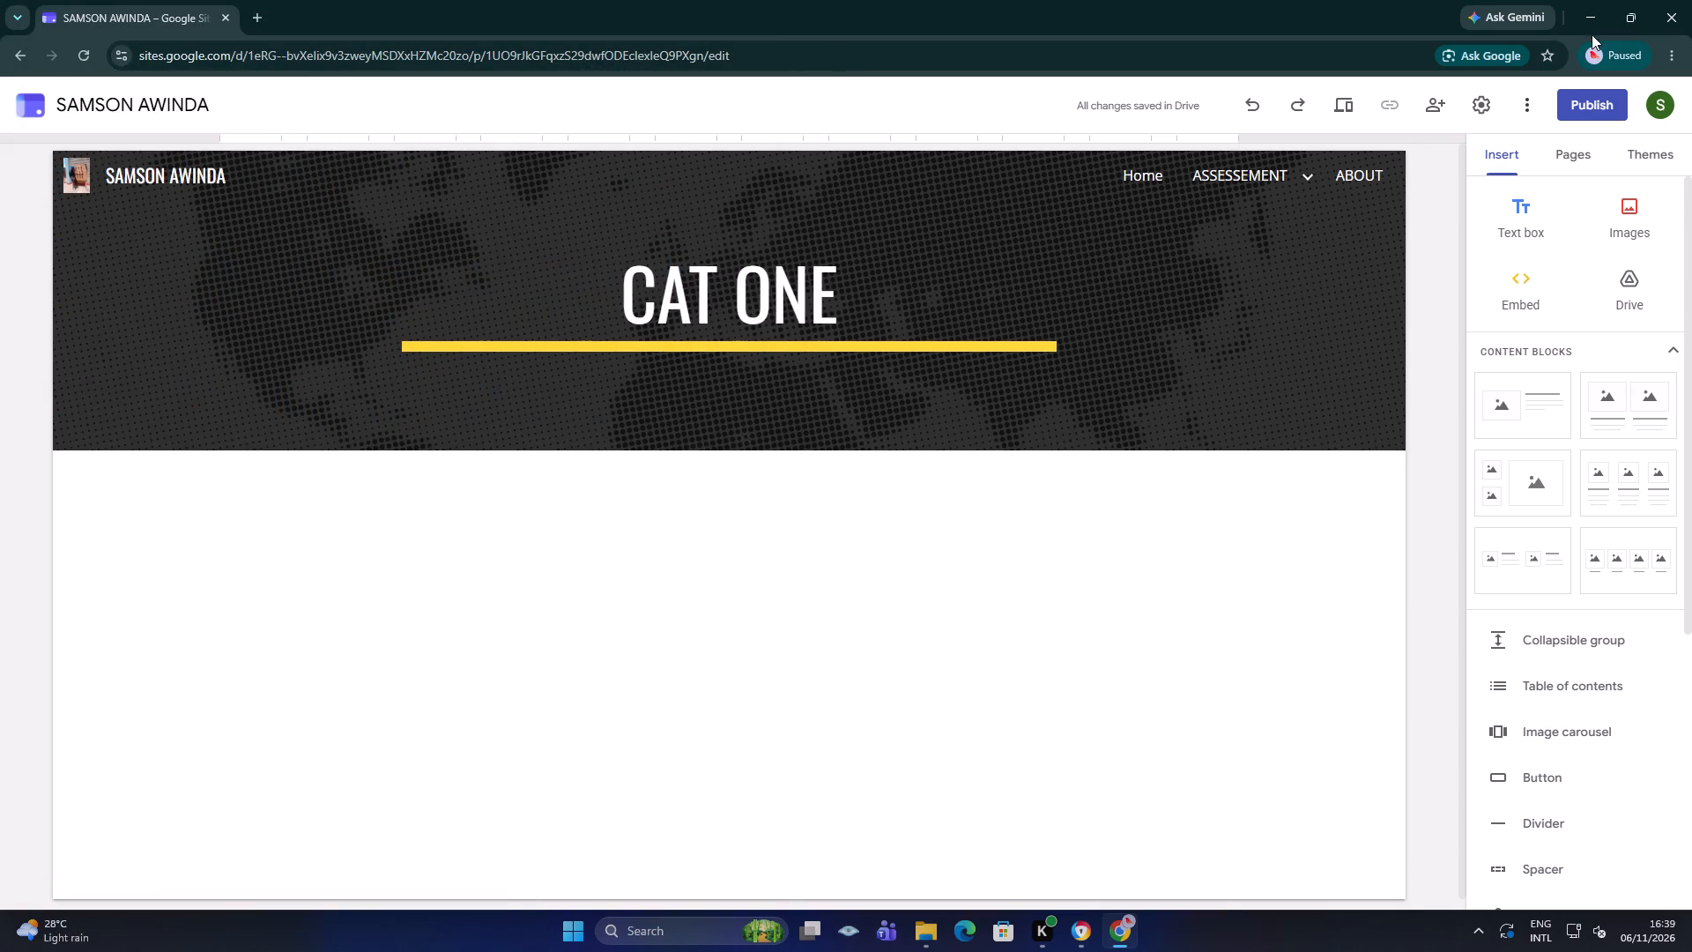
Minimise Chrome and return to the File Explorer window showing the "grant docs" folder.
{"action": "left_click", "coordinate": [1595, 4]}
{"action": "left_click", "coordinate": [1165, 369]}
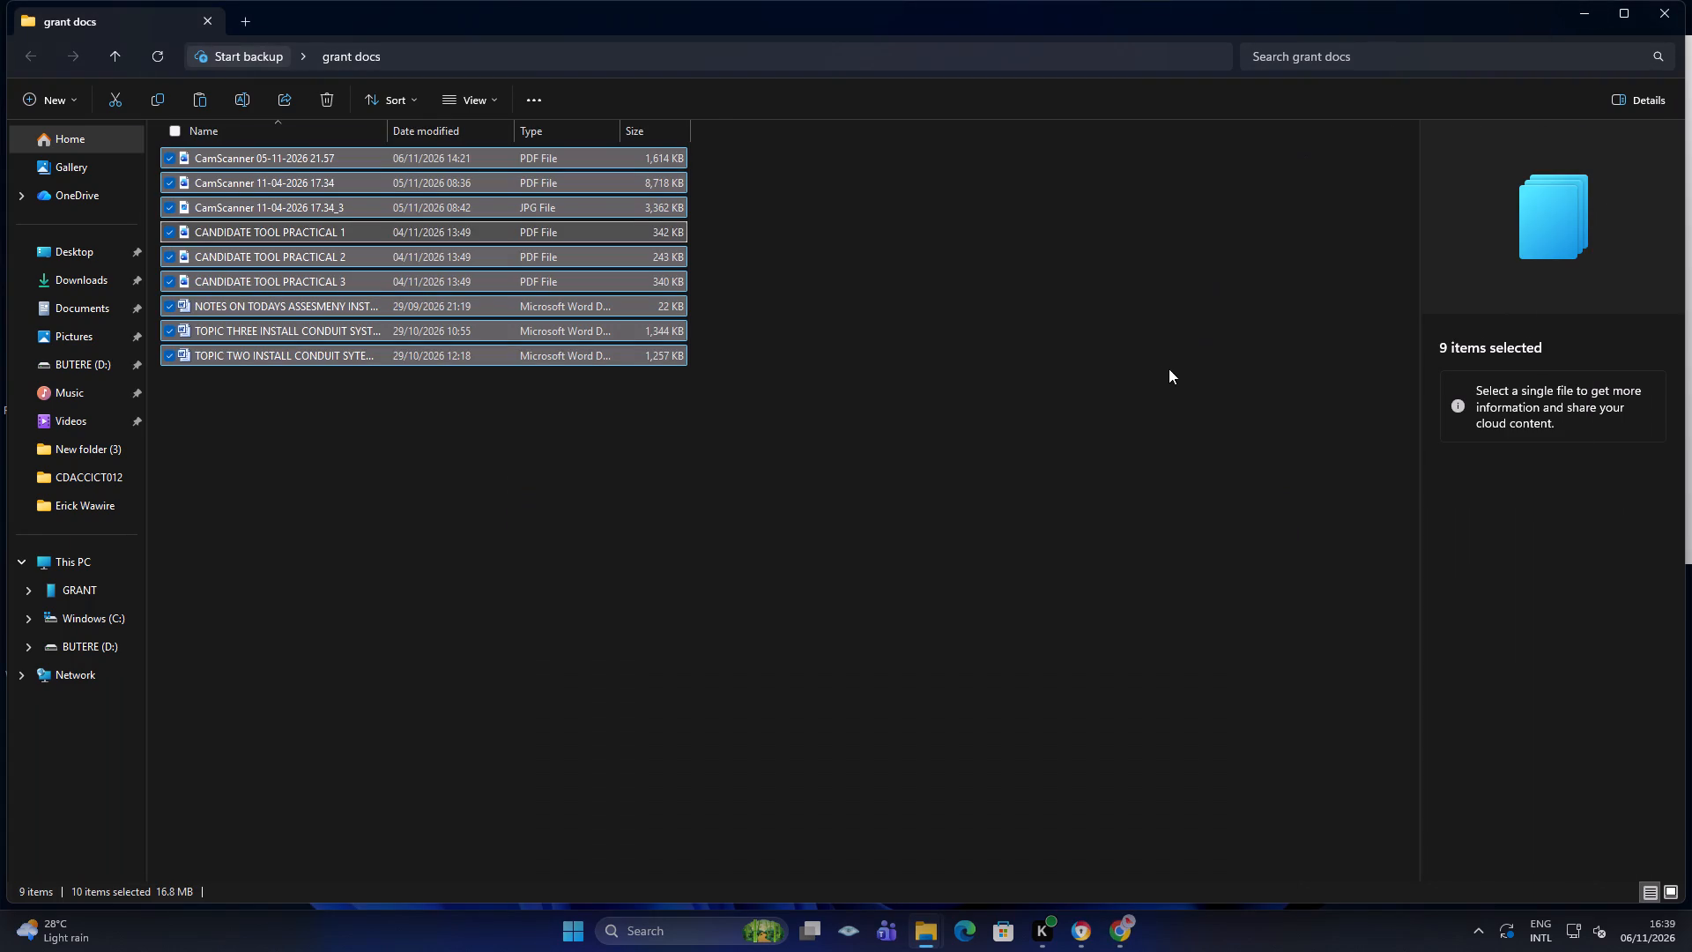
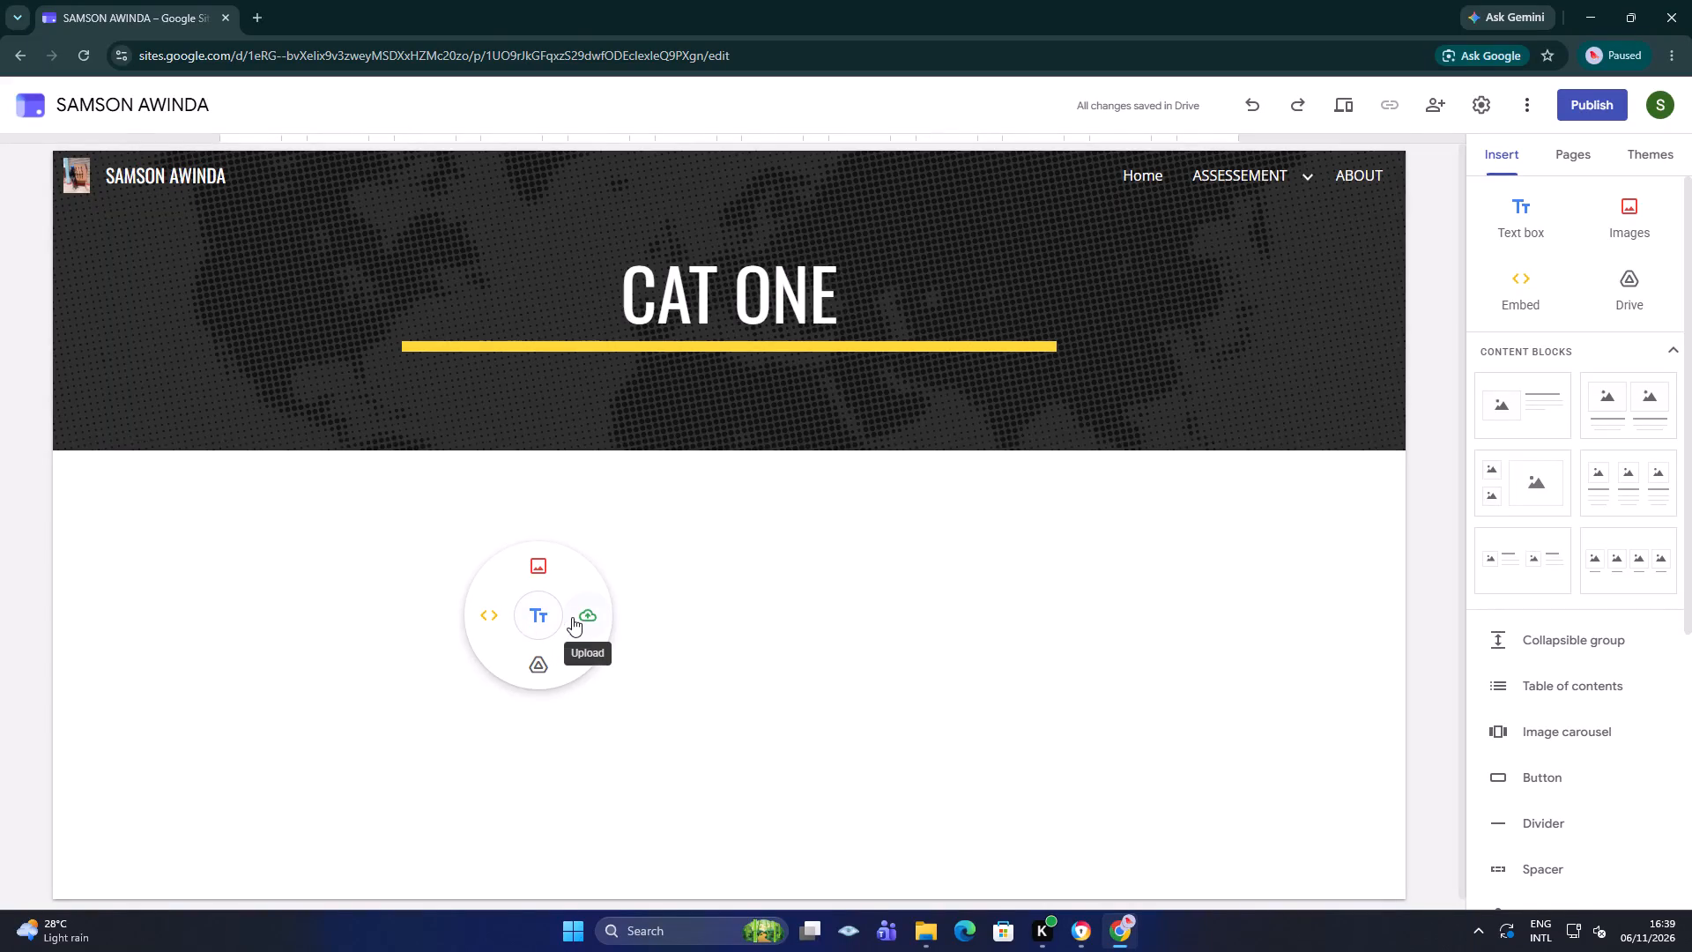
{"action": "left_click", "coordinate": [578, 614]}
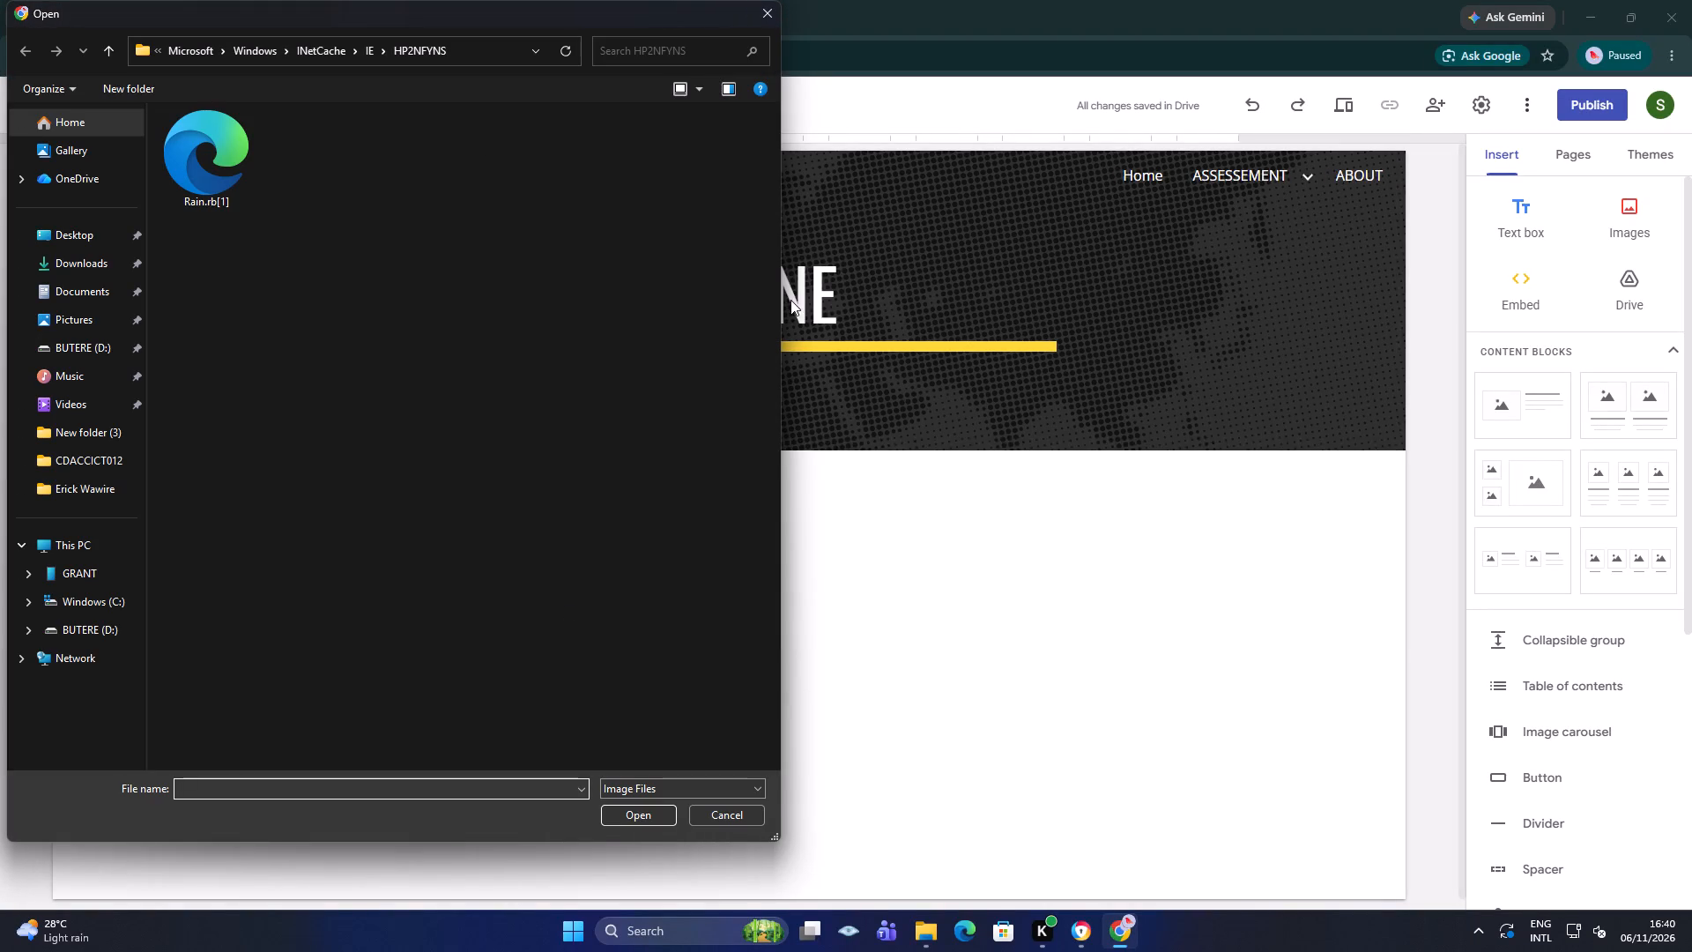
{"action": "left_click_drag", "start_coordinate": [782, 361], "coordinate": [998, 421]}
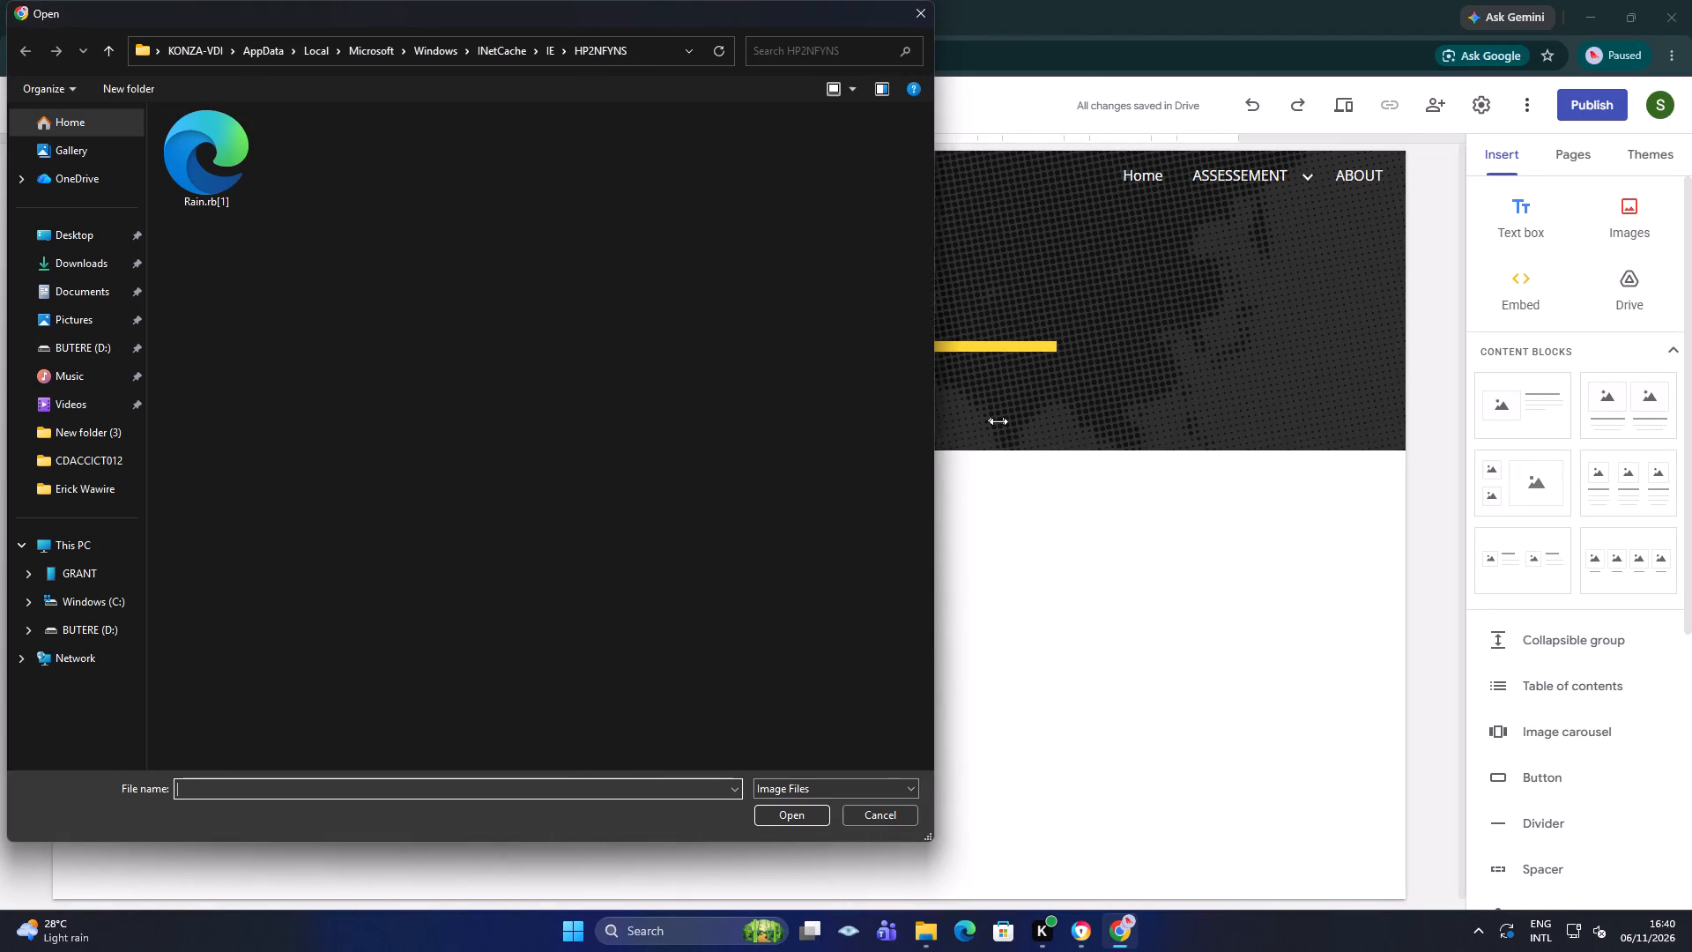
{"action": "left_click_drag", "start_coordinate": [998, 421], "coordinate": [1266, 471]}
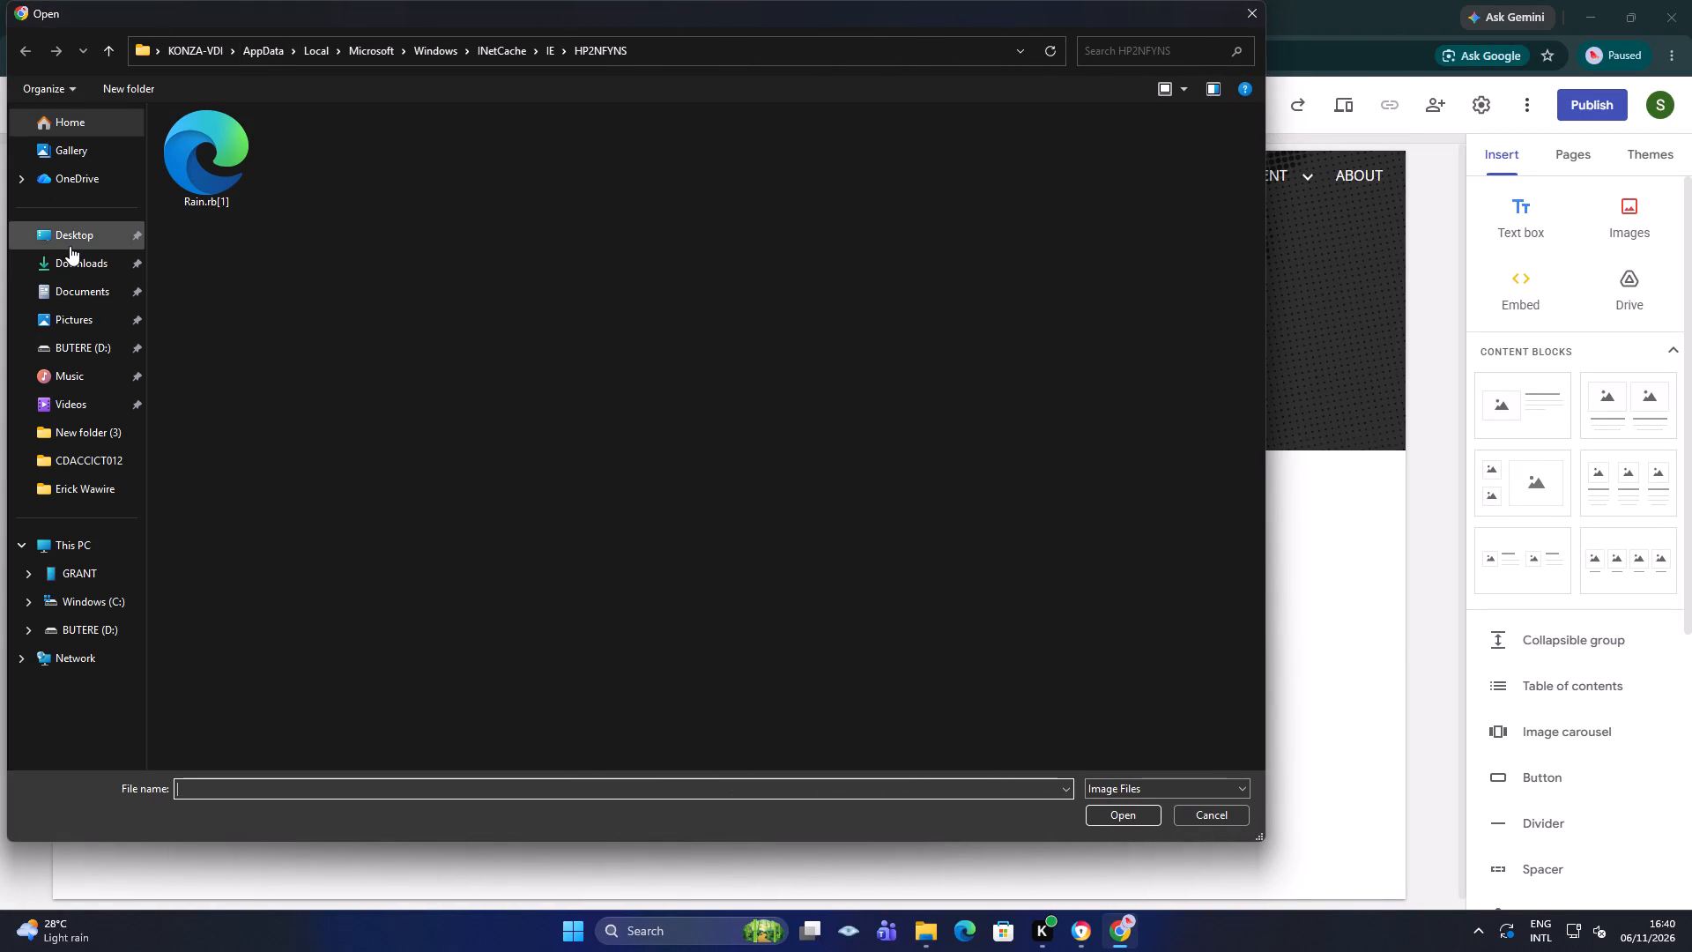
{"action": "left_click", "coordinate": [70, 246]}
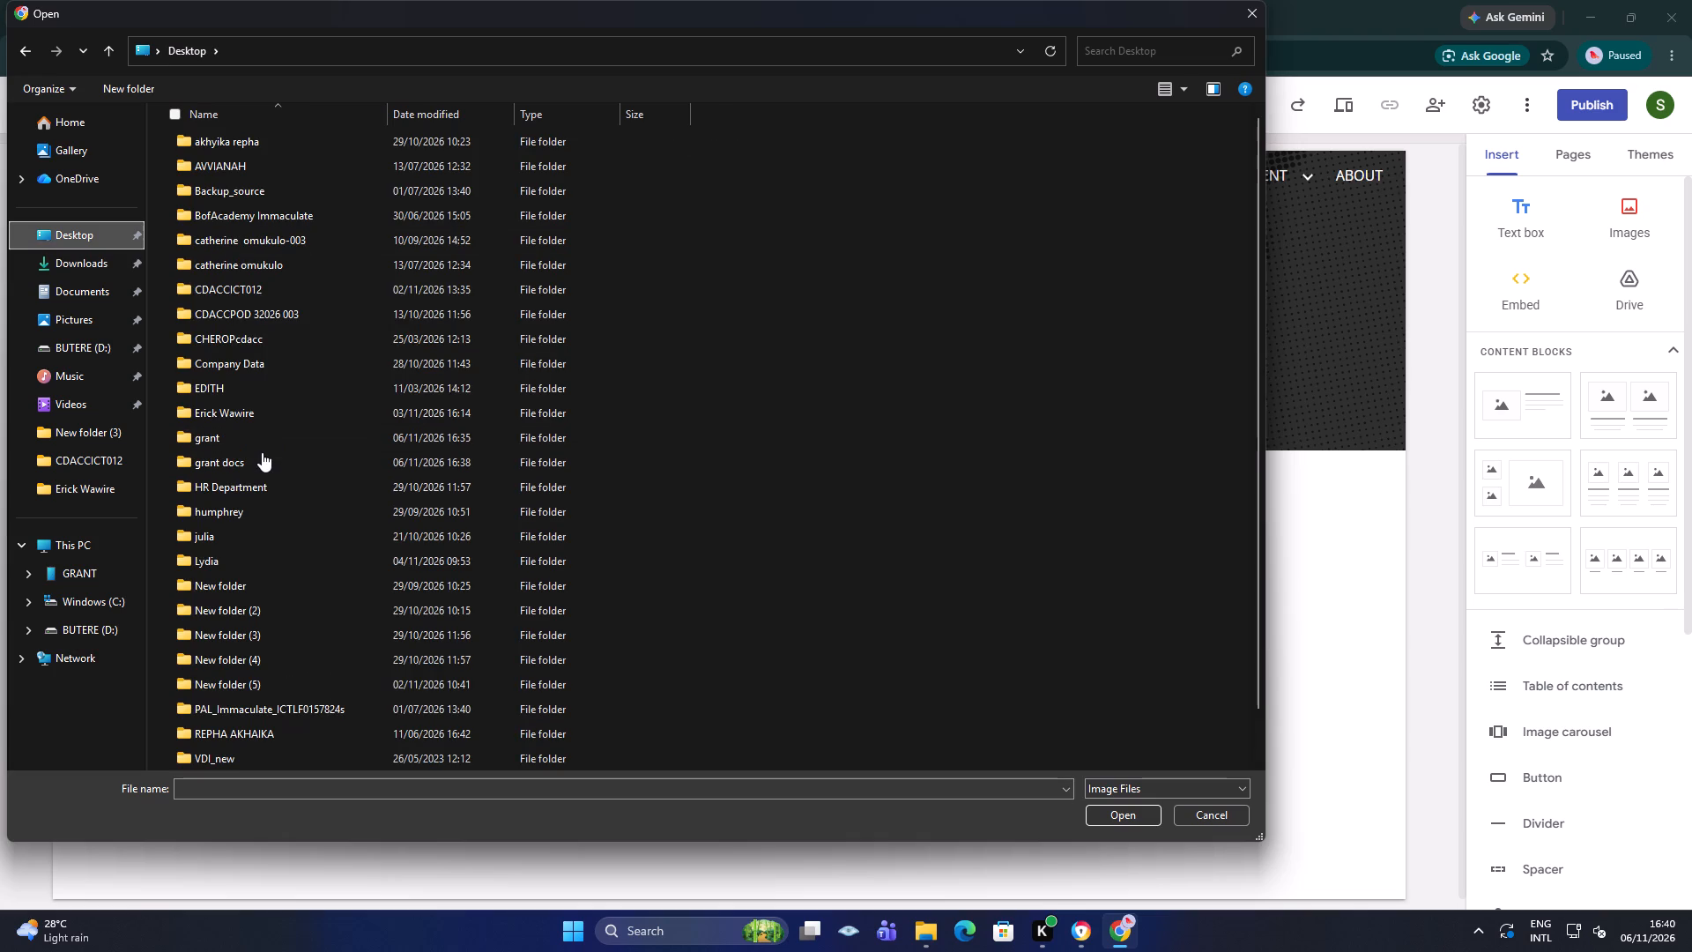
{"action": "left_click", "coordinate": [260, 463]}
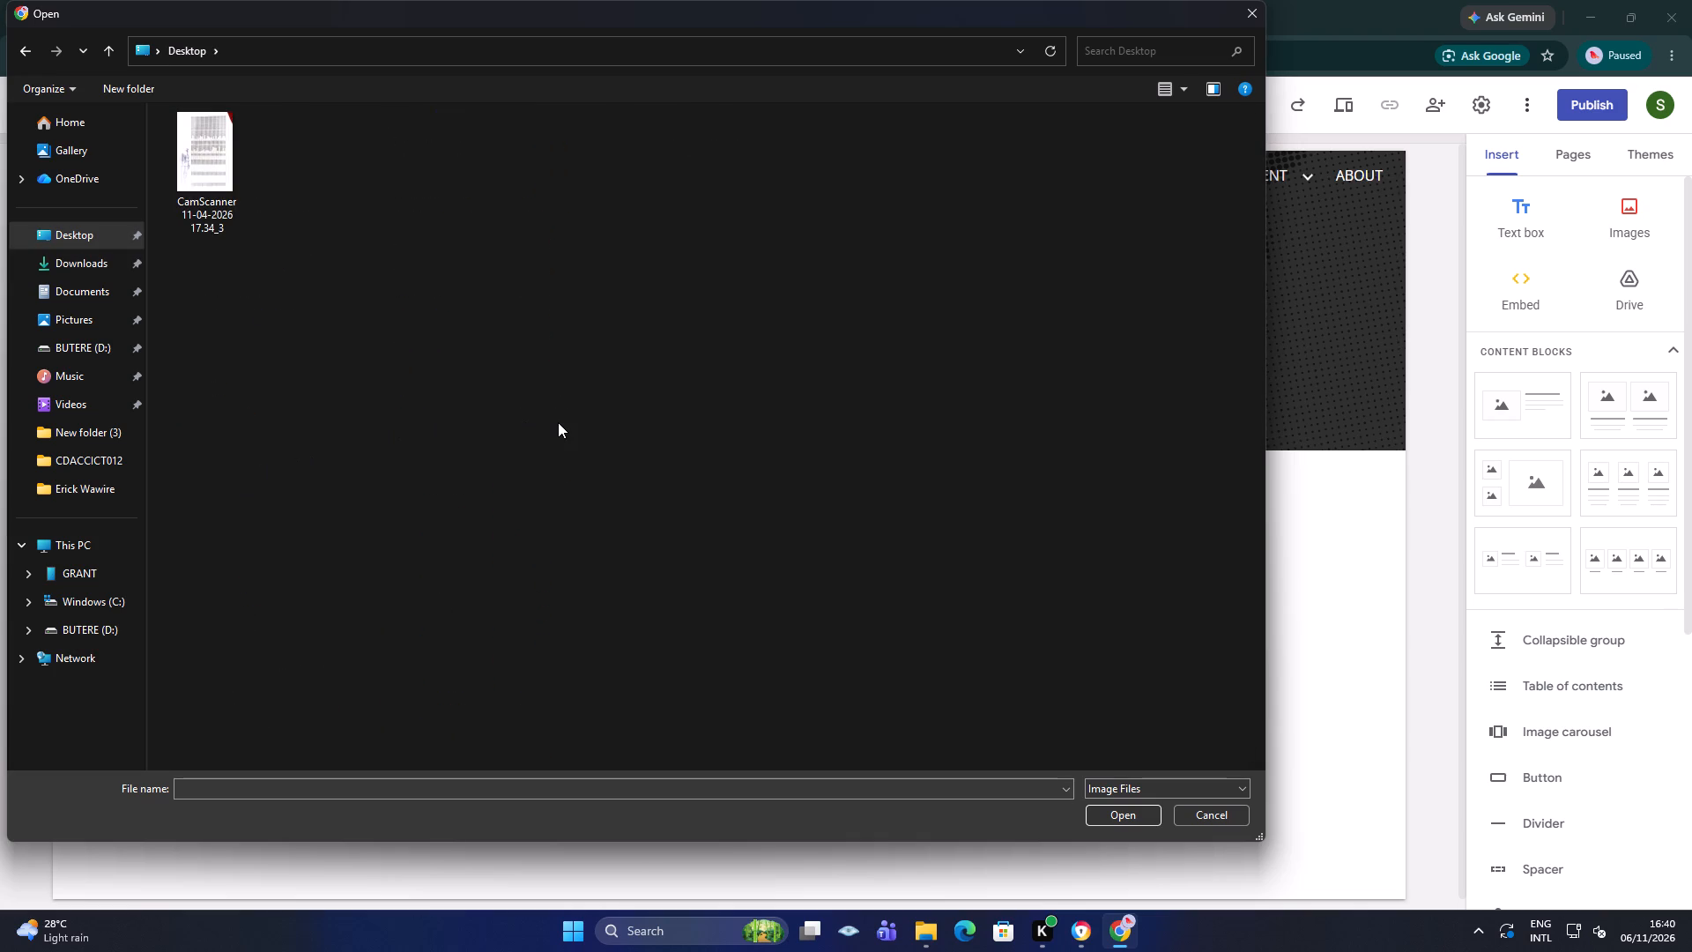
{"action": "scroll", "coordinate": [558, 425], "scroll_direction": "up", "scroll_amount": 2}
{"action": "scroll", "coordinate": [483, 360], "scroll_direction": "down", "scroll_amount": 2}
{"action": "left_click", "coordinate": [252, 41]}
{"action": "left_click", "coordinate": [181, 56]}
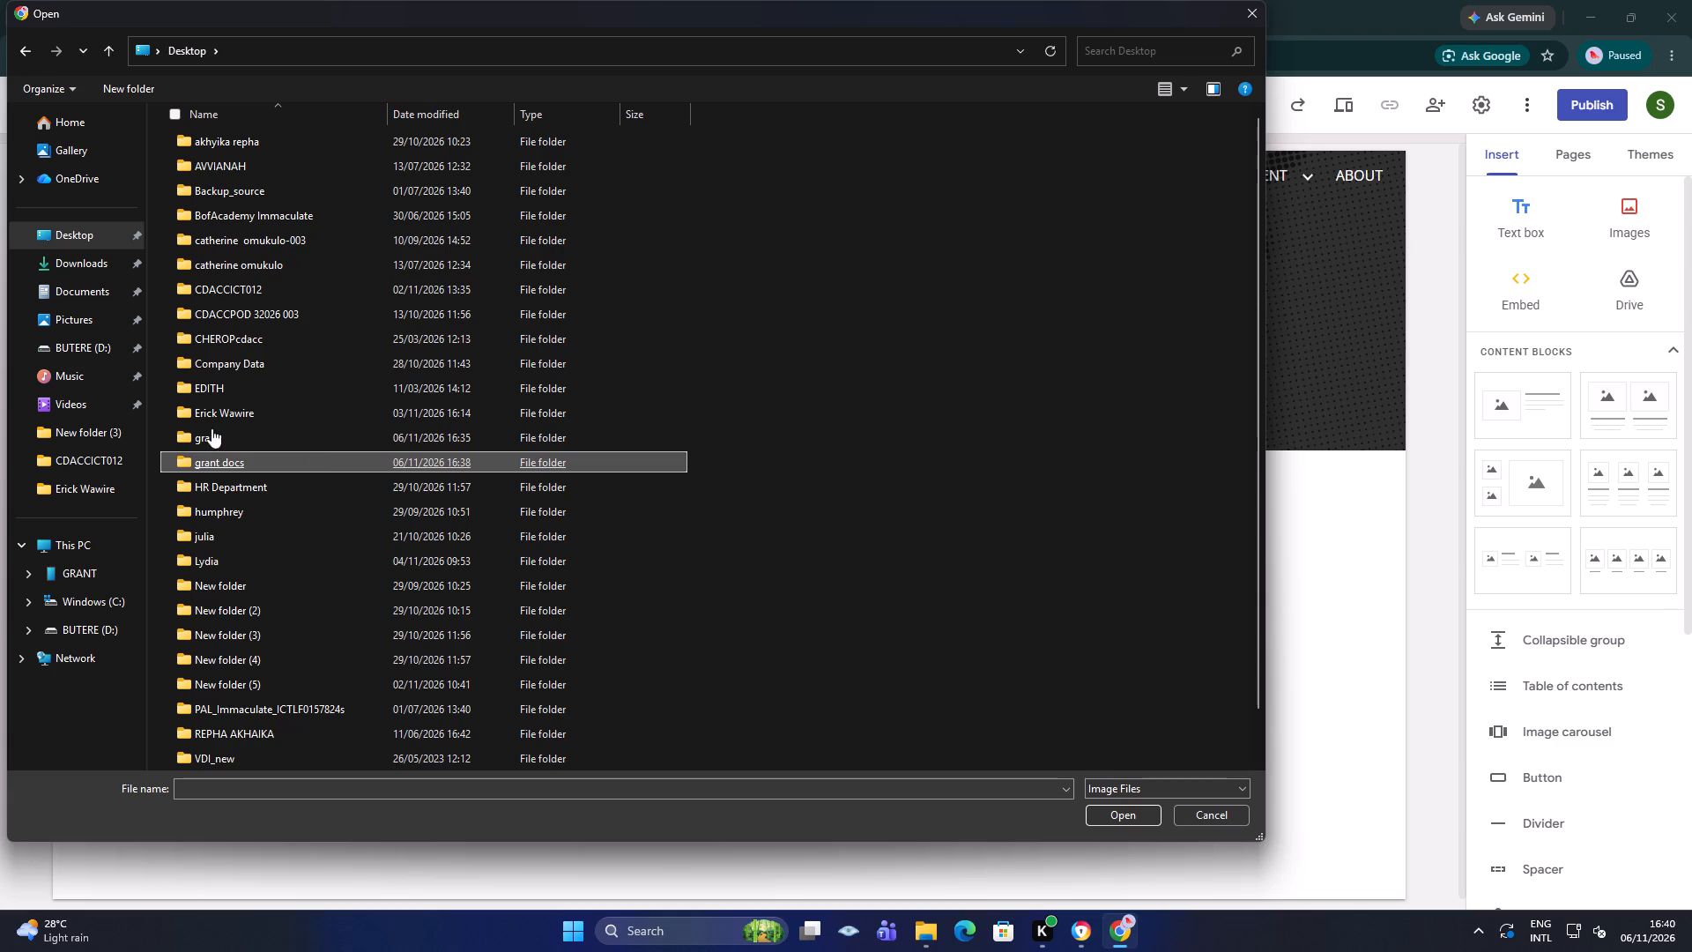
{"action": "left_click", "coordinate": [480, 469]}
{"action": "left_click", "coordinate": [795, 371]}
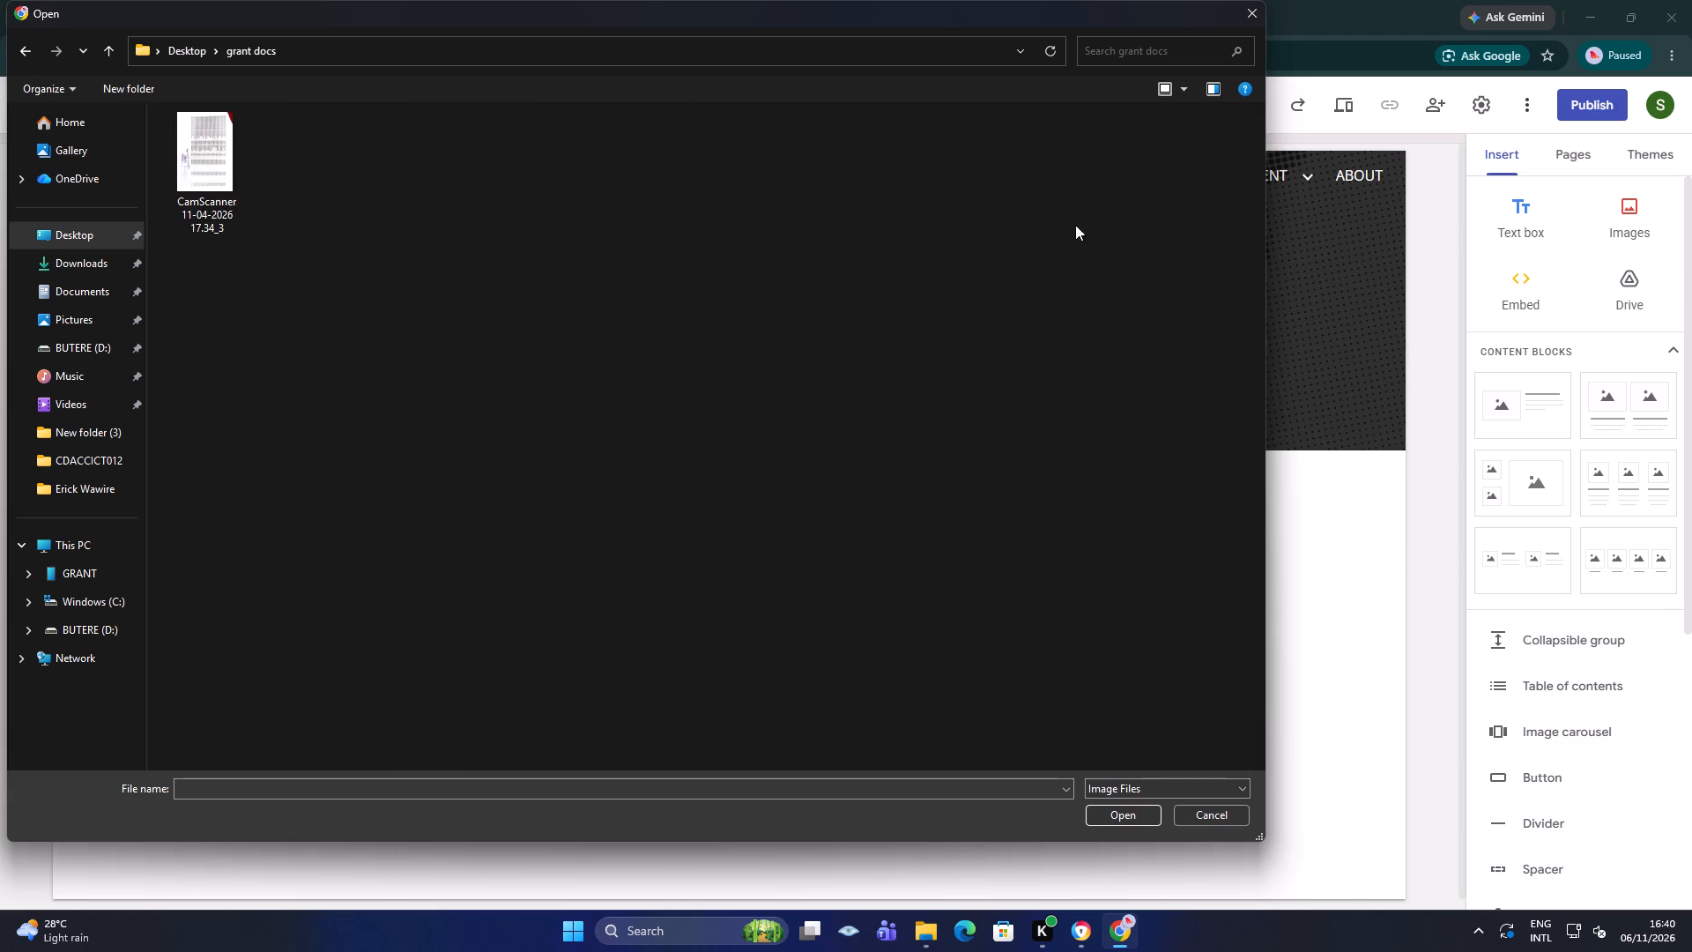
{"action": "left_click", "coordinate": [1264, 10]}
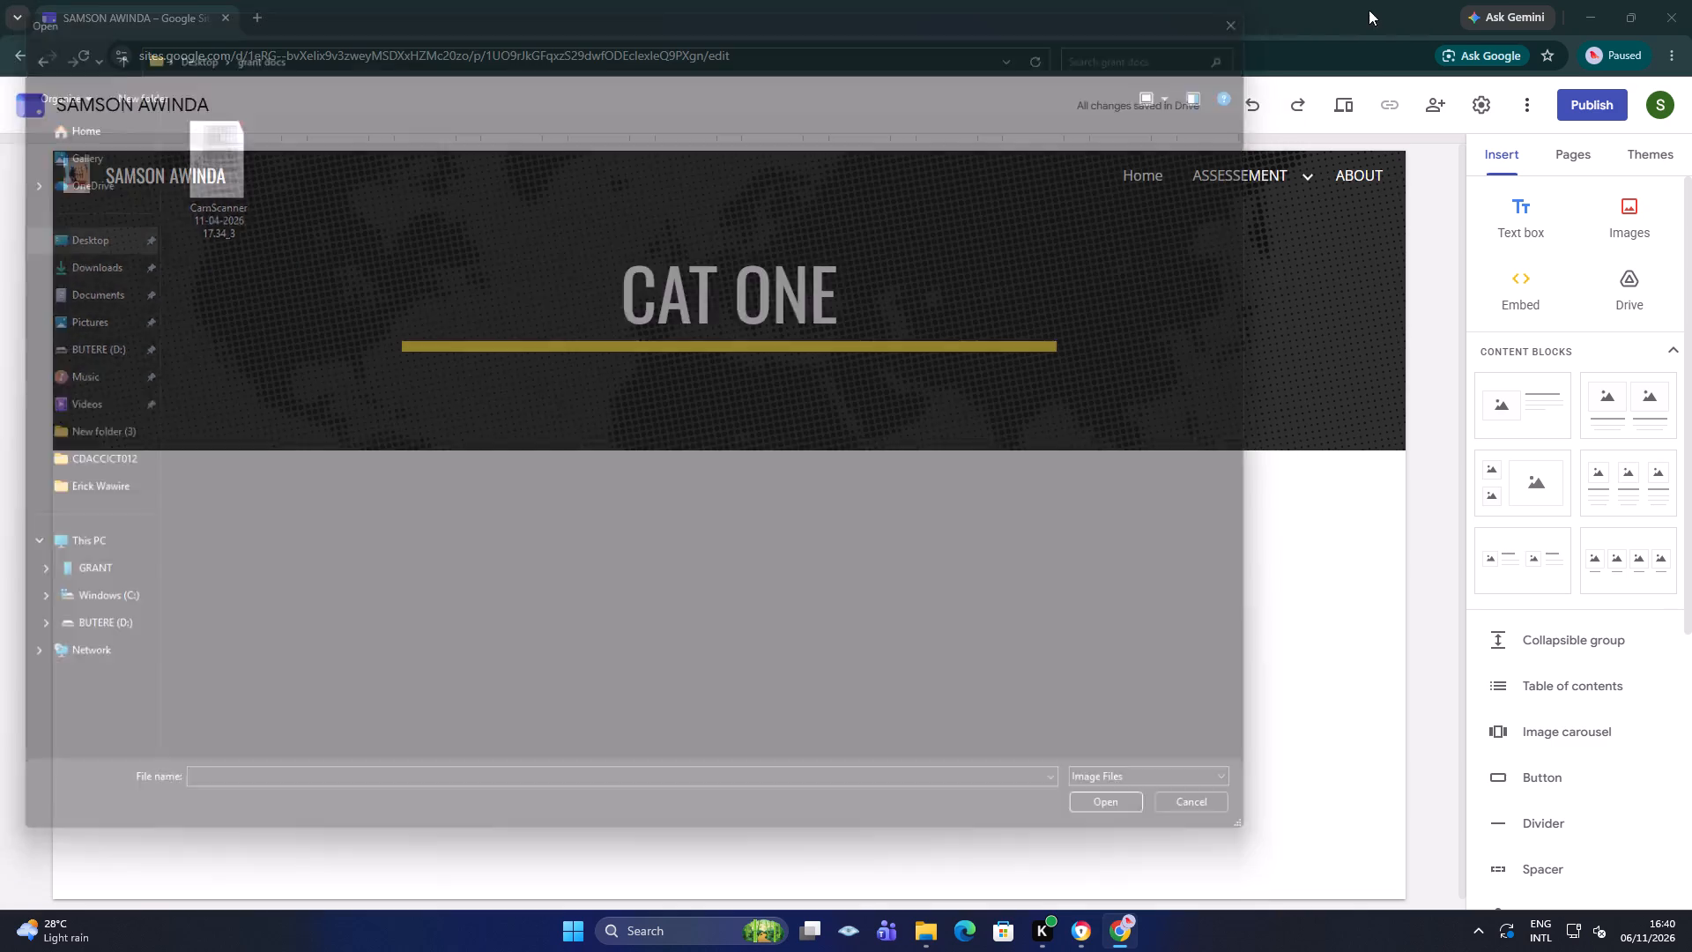
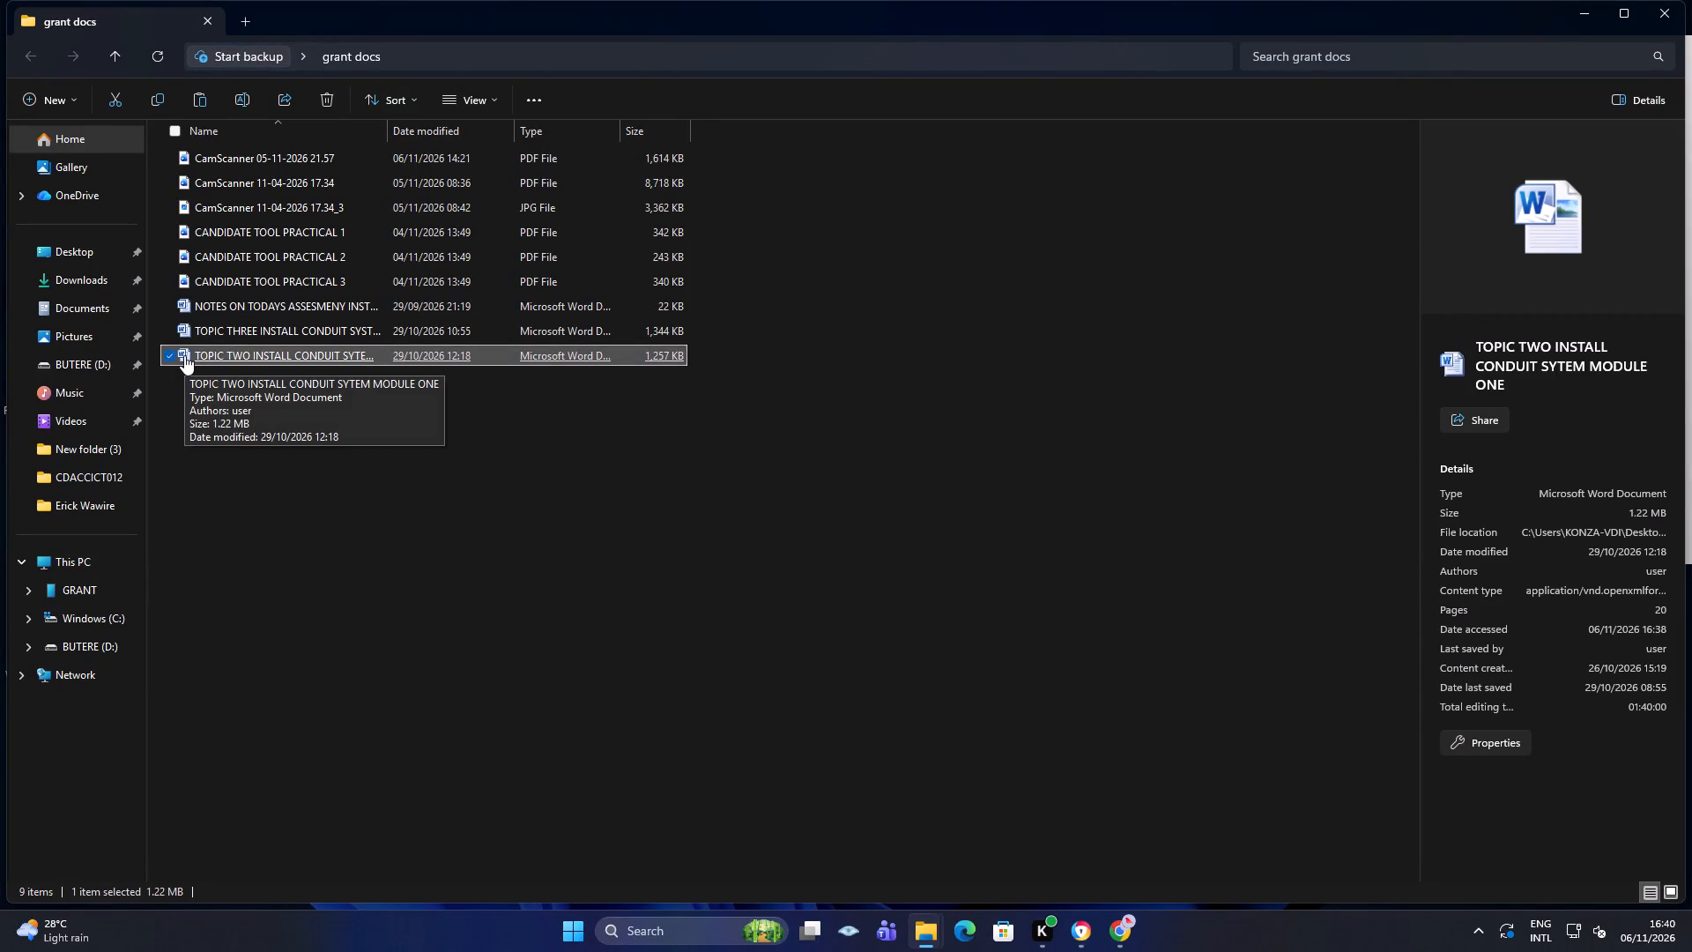
Cut all the PDF, JPG and Word files in the grant docs folder for moving to another location.
{"action": "key", "text": "ctrl+a"}
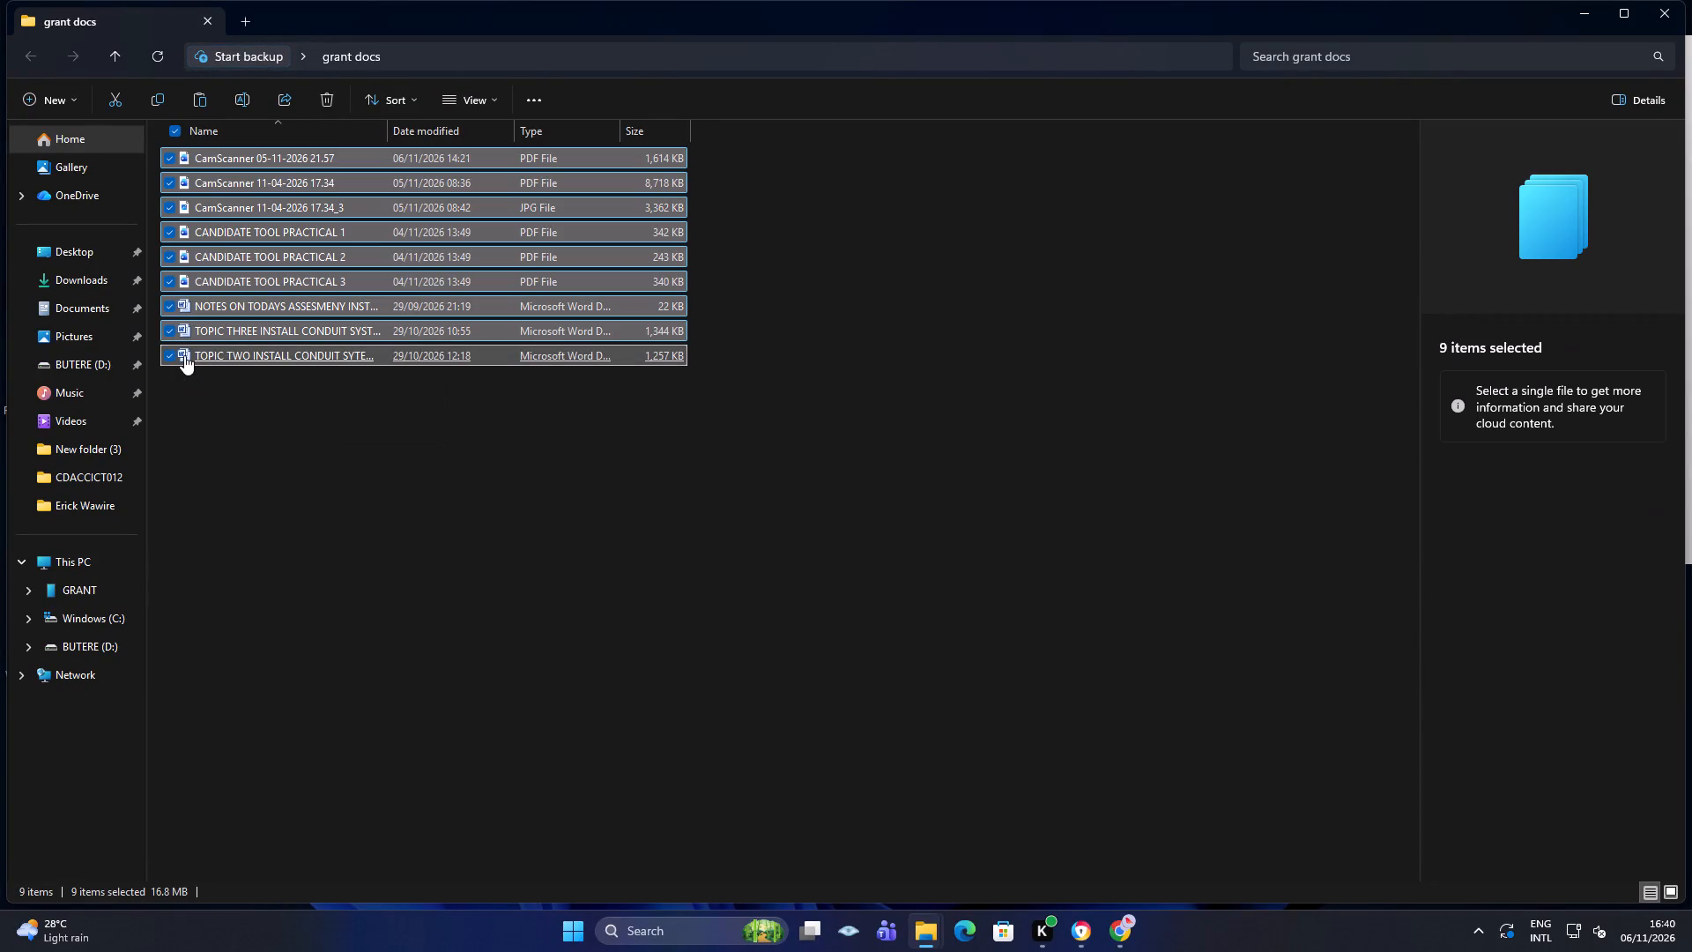
{"action": "right_click", "coordinate": [519, 307]}
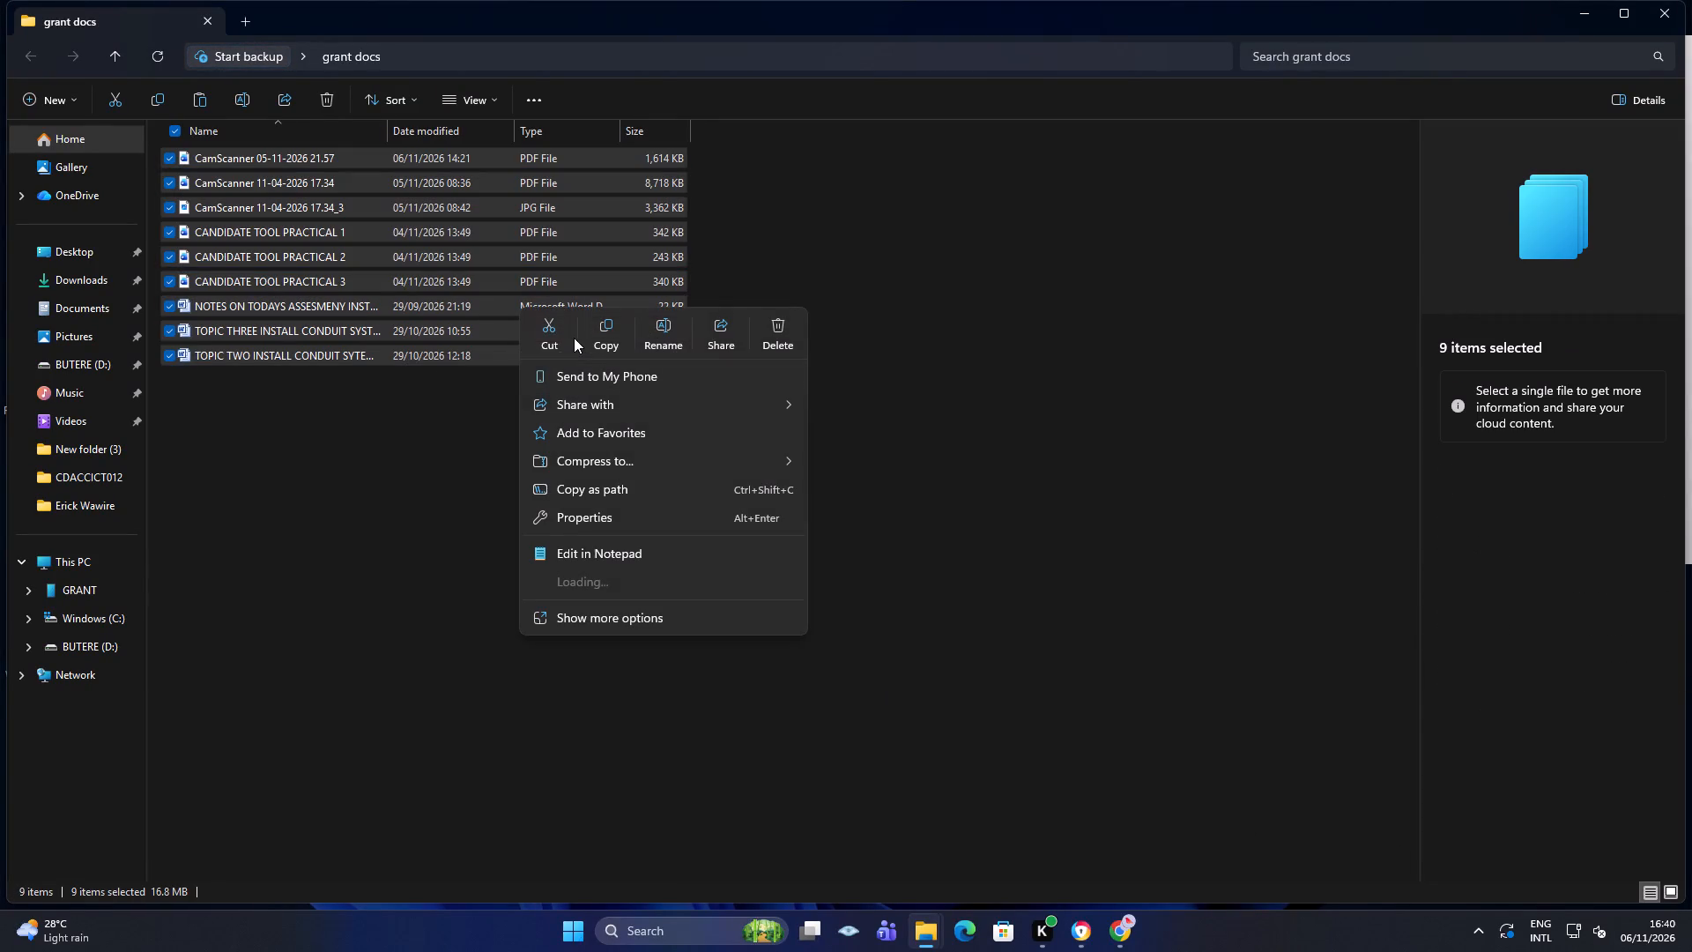
{"action": "left_click", "coordinate": [560, 327]}
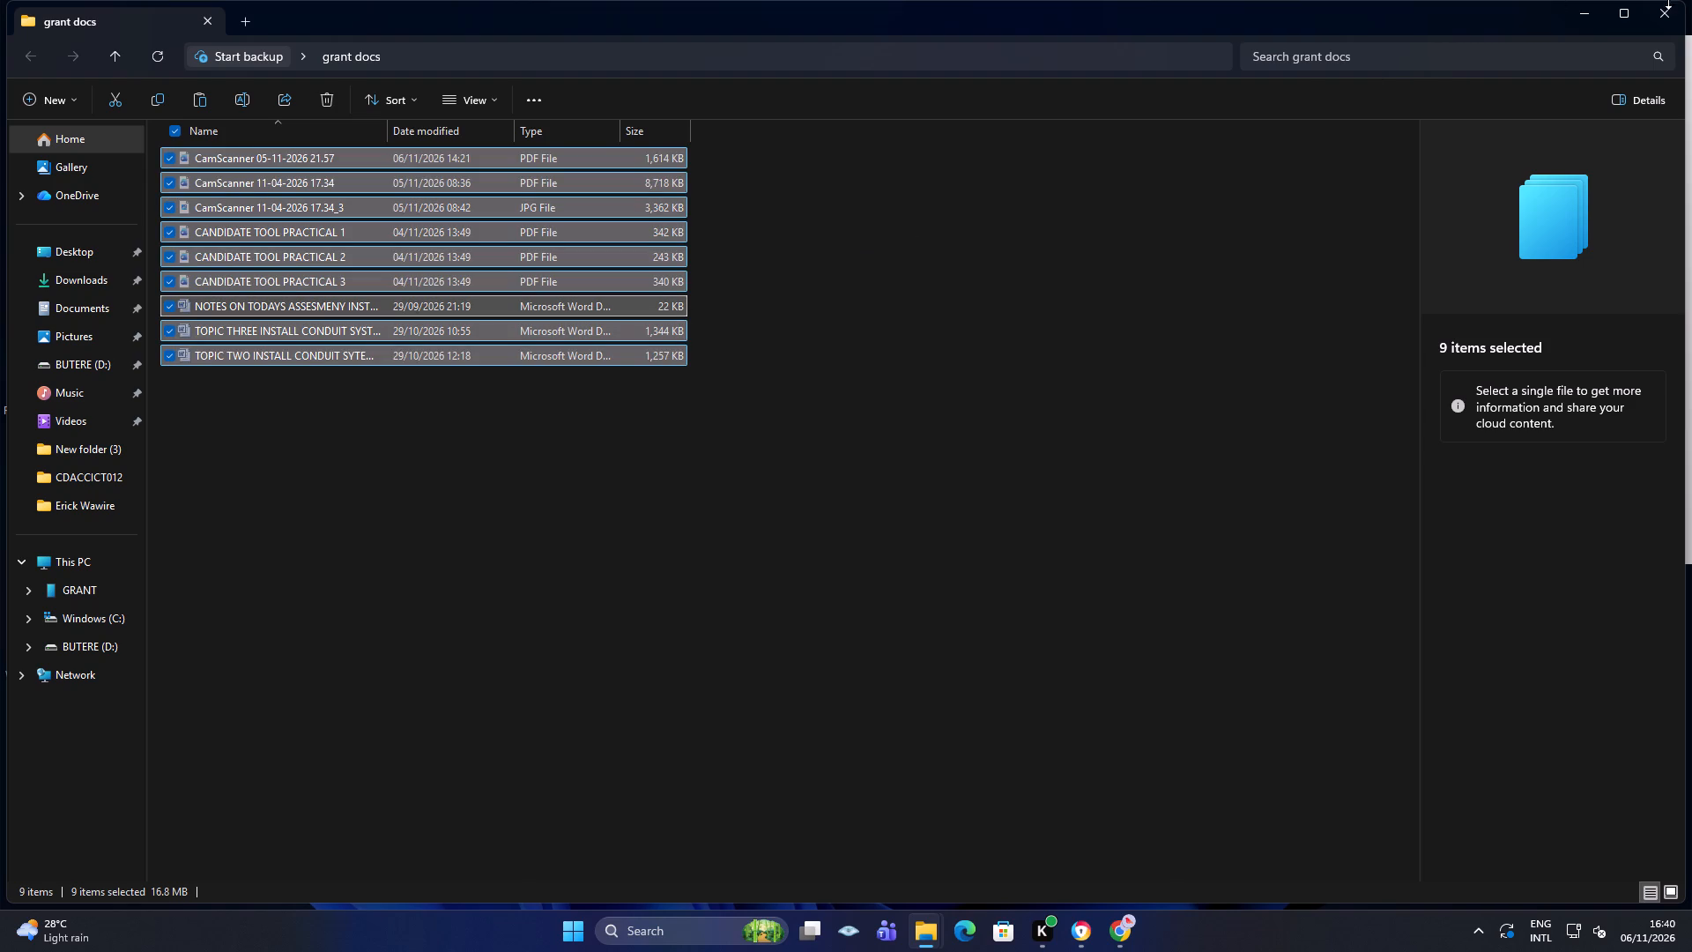
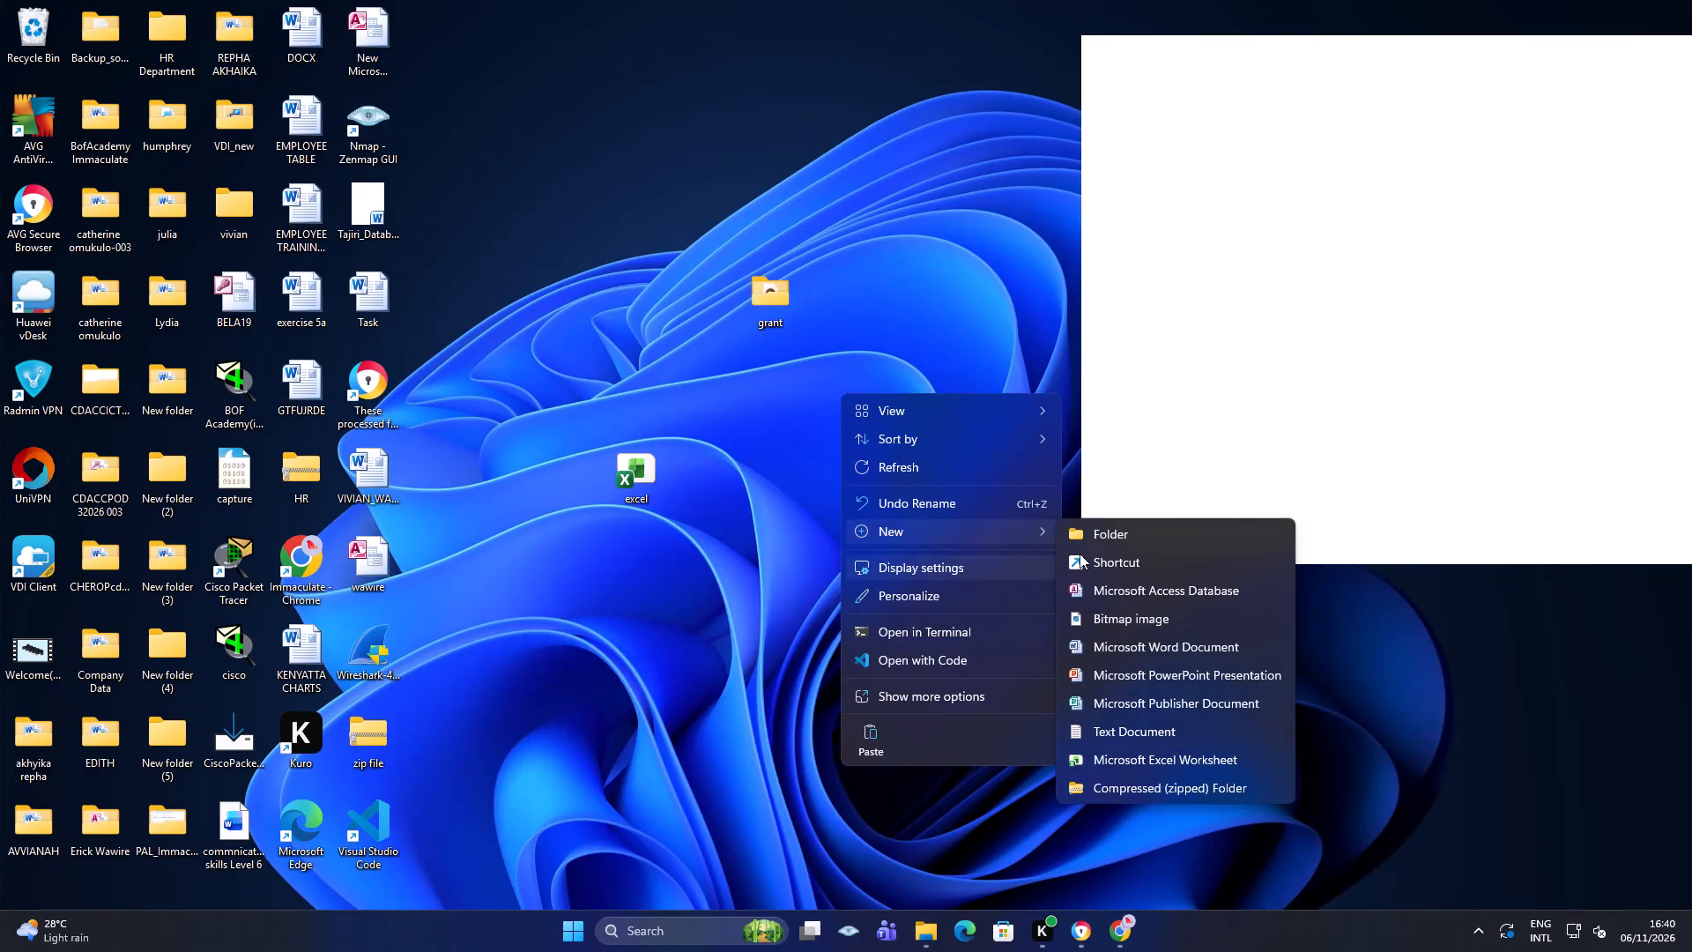
Create a new desktop folder named BUTERE.
{"action": "left_click", "coordinate": [1100, 539]}
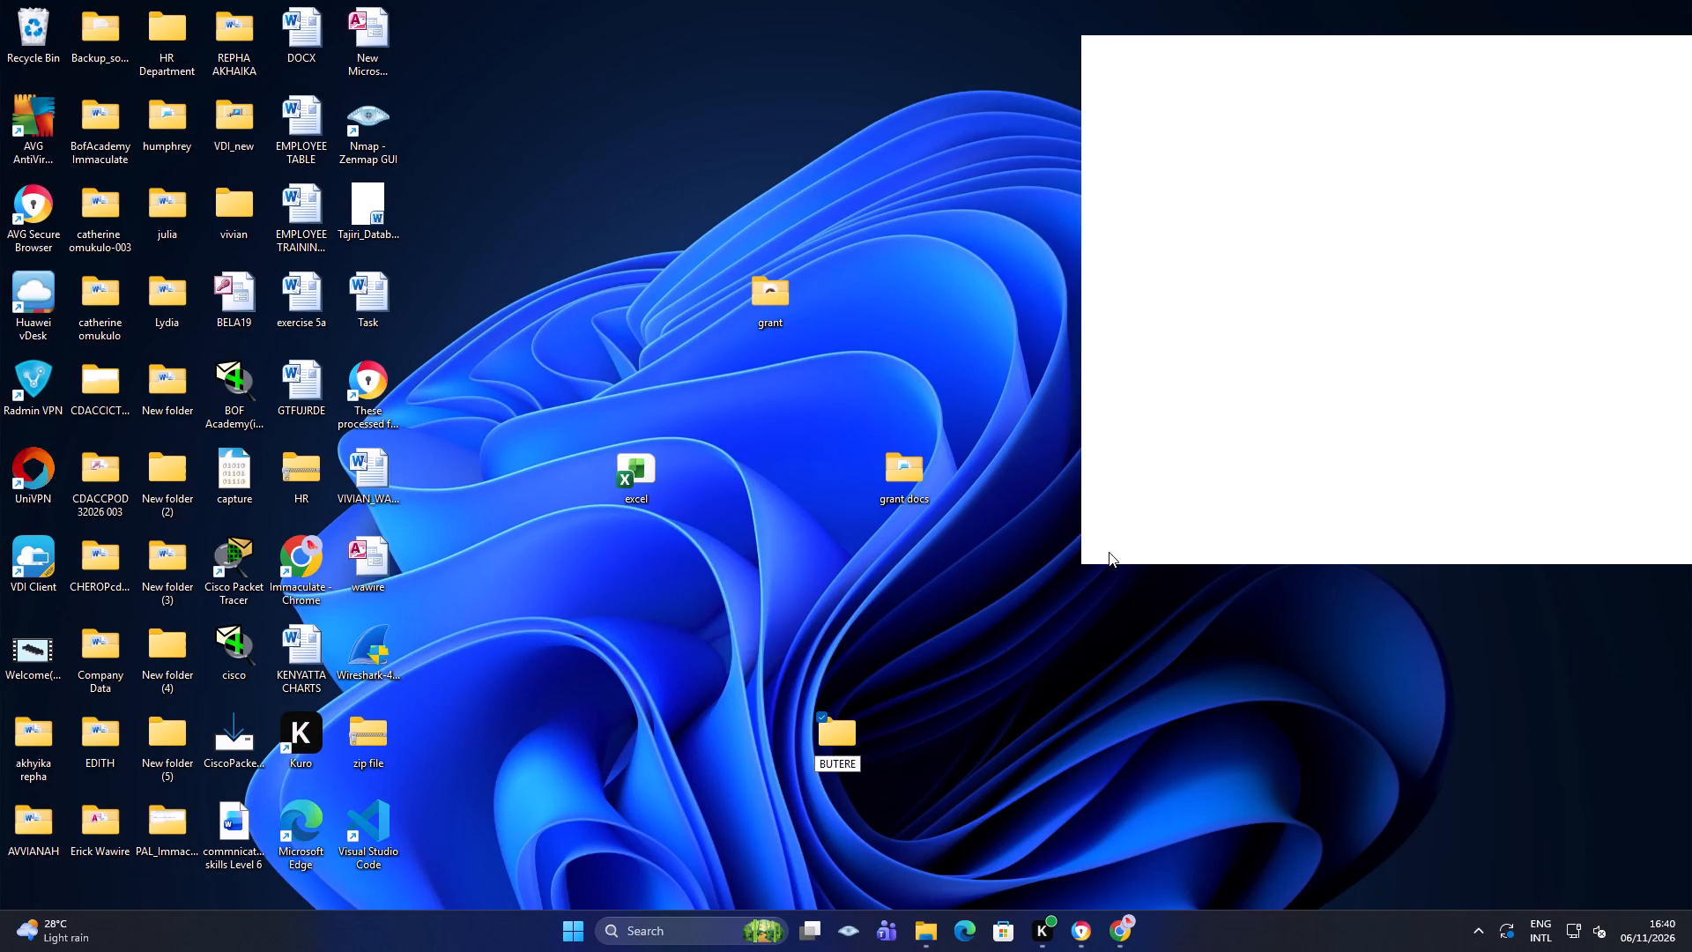
{"action": "key", "text": "Return"}
Open the BUTERE folder and paste the cut PDF, JPG and Word files into it.
{"action": "left_click", "coordinate": [835, 750]}
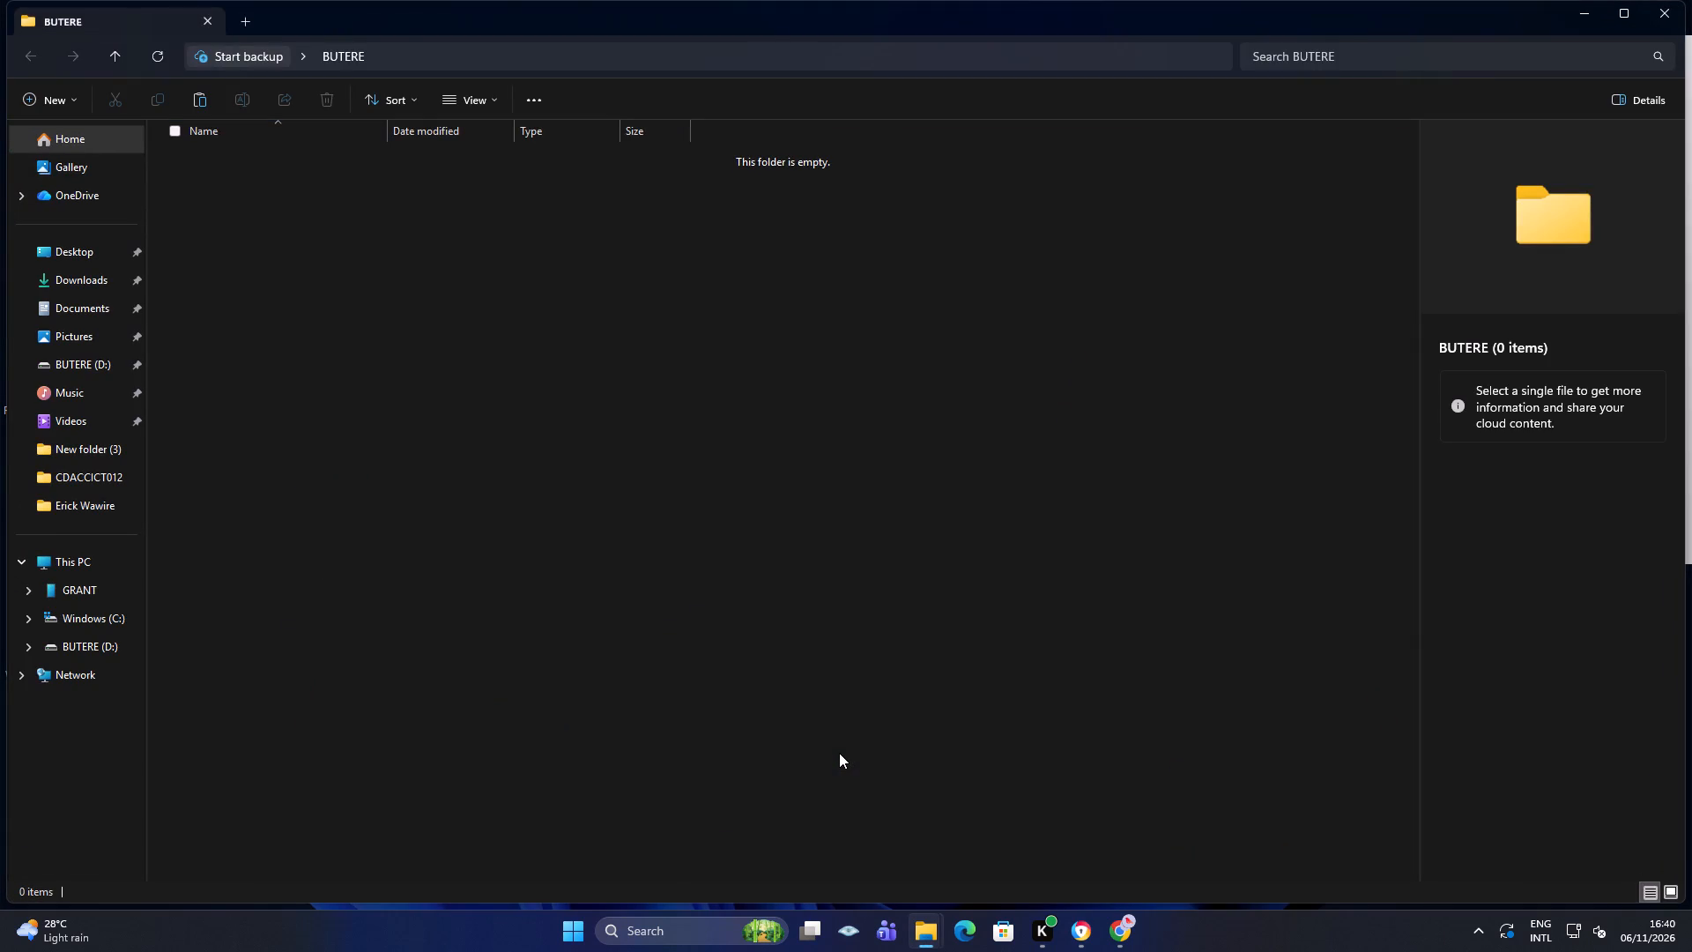
{"action": "key", "text": "ctrl+v"}
{"action": "left_click", "coordinate": [994, 618]}
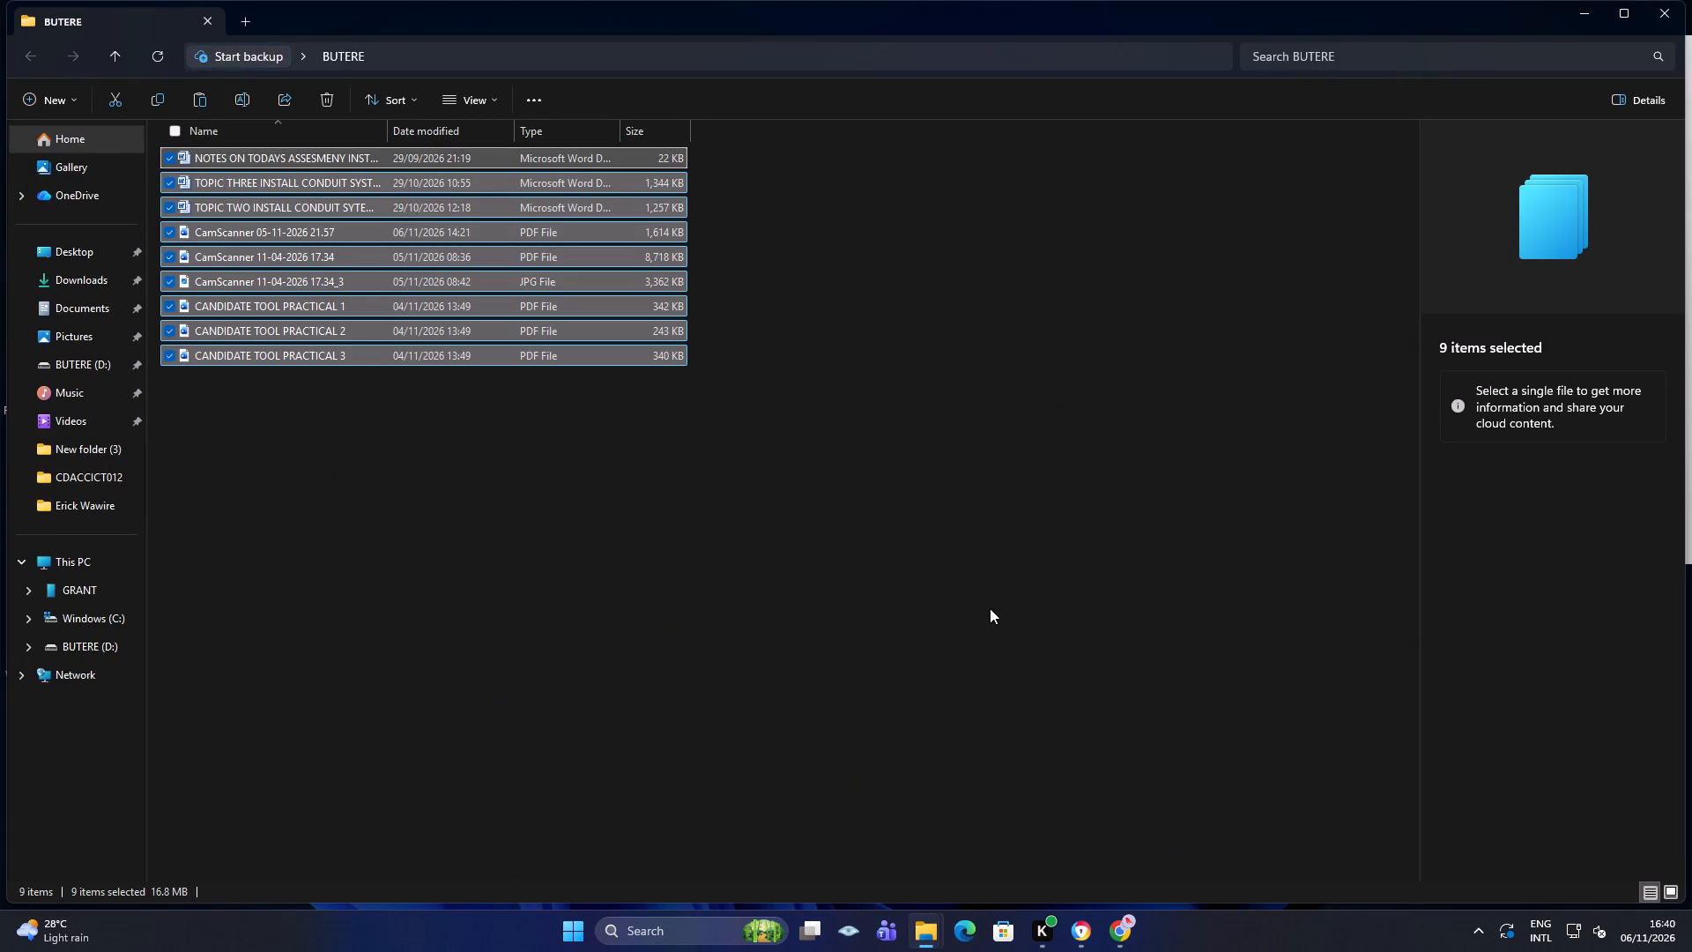
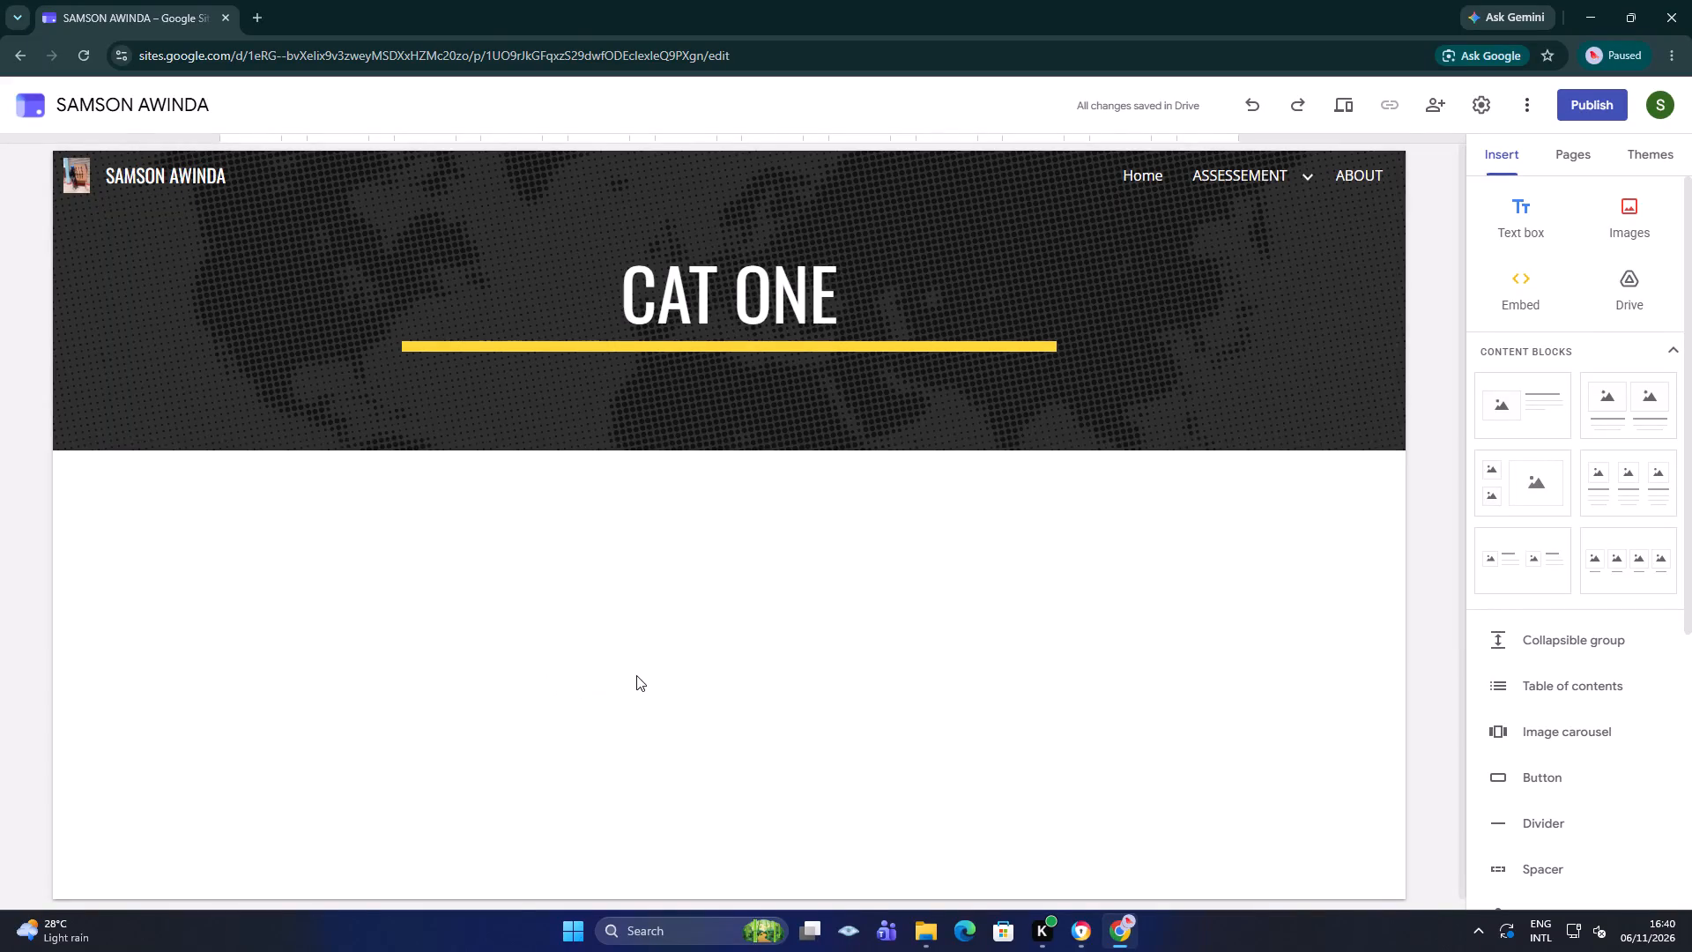
Start uploading an image into the blank area below the CAT ONE header, browsing to the desktop's BUTERE folder.
{"action": "double_click", "coordinate": [633, 669]}
{"action": "left_click", "coordinate": [688, 673]}
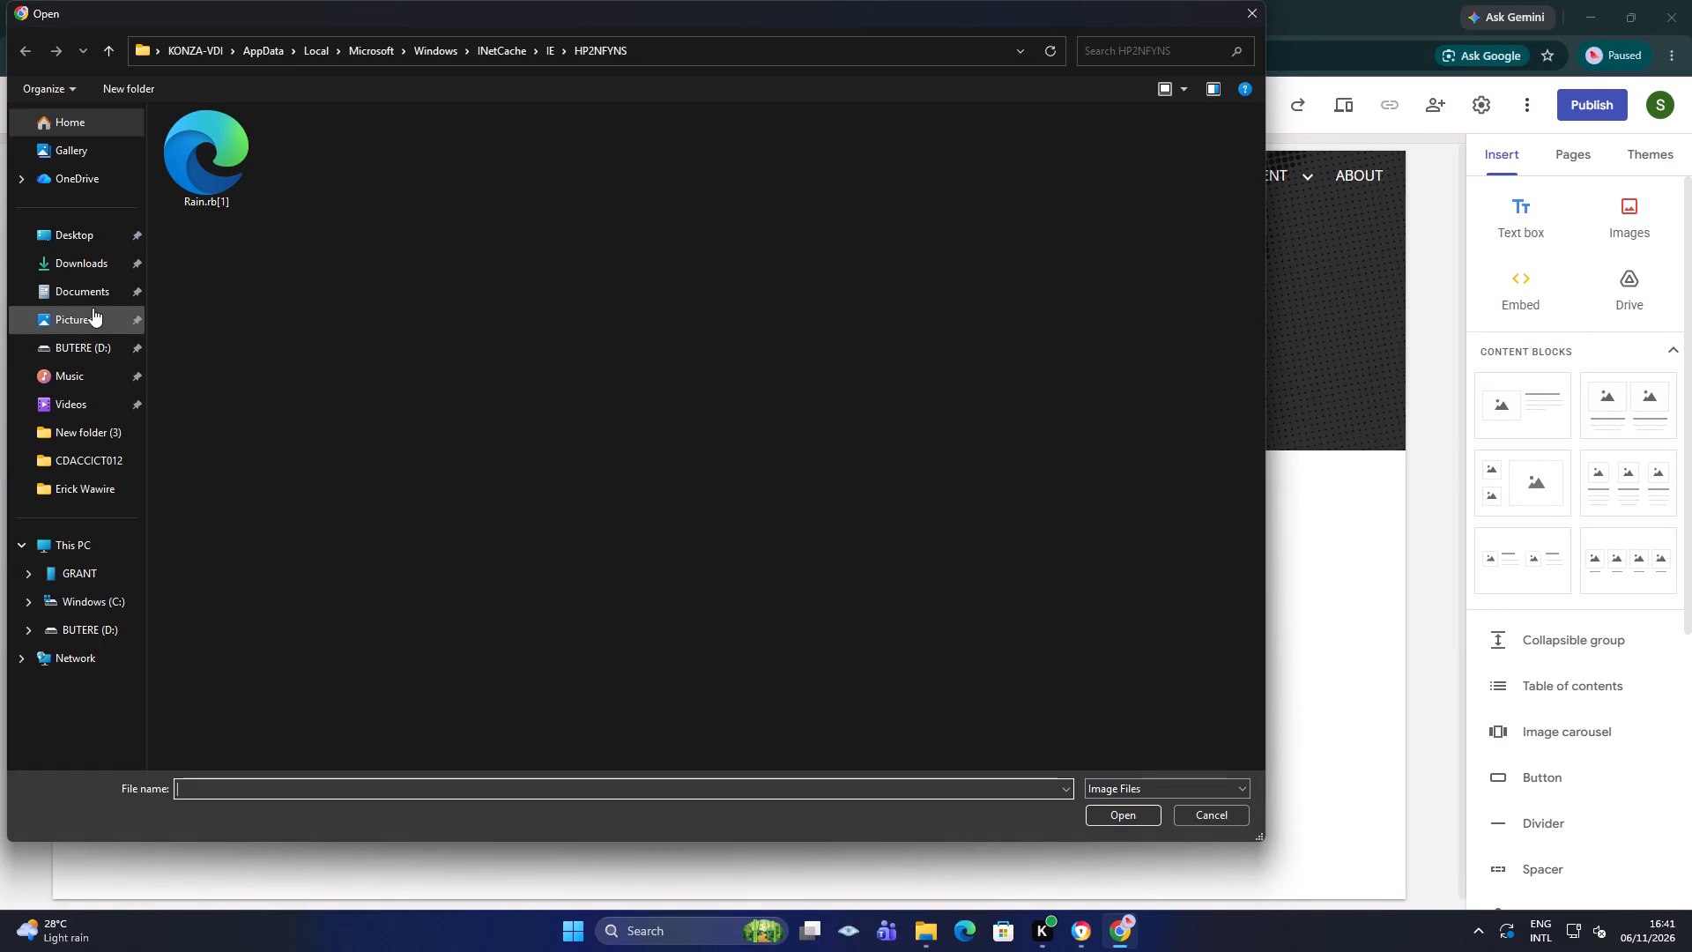
{"action": "left_click", "coordinate": [91, 245]}
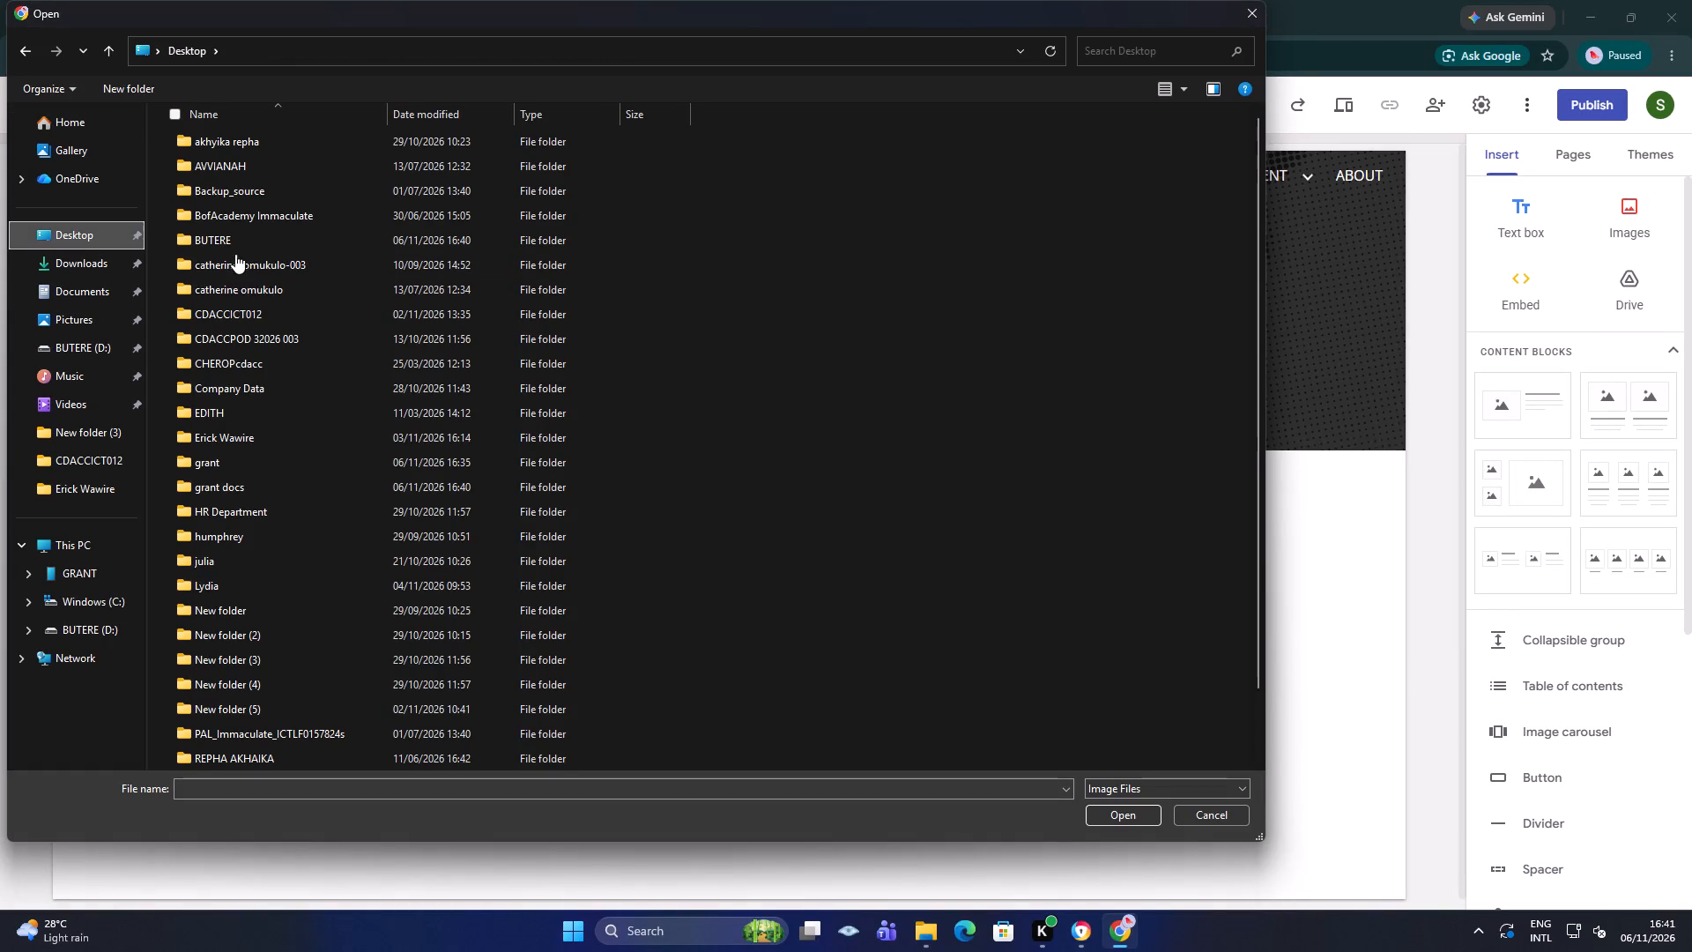
{"action": "left_click", "coordinate": [272, 243]}
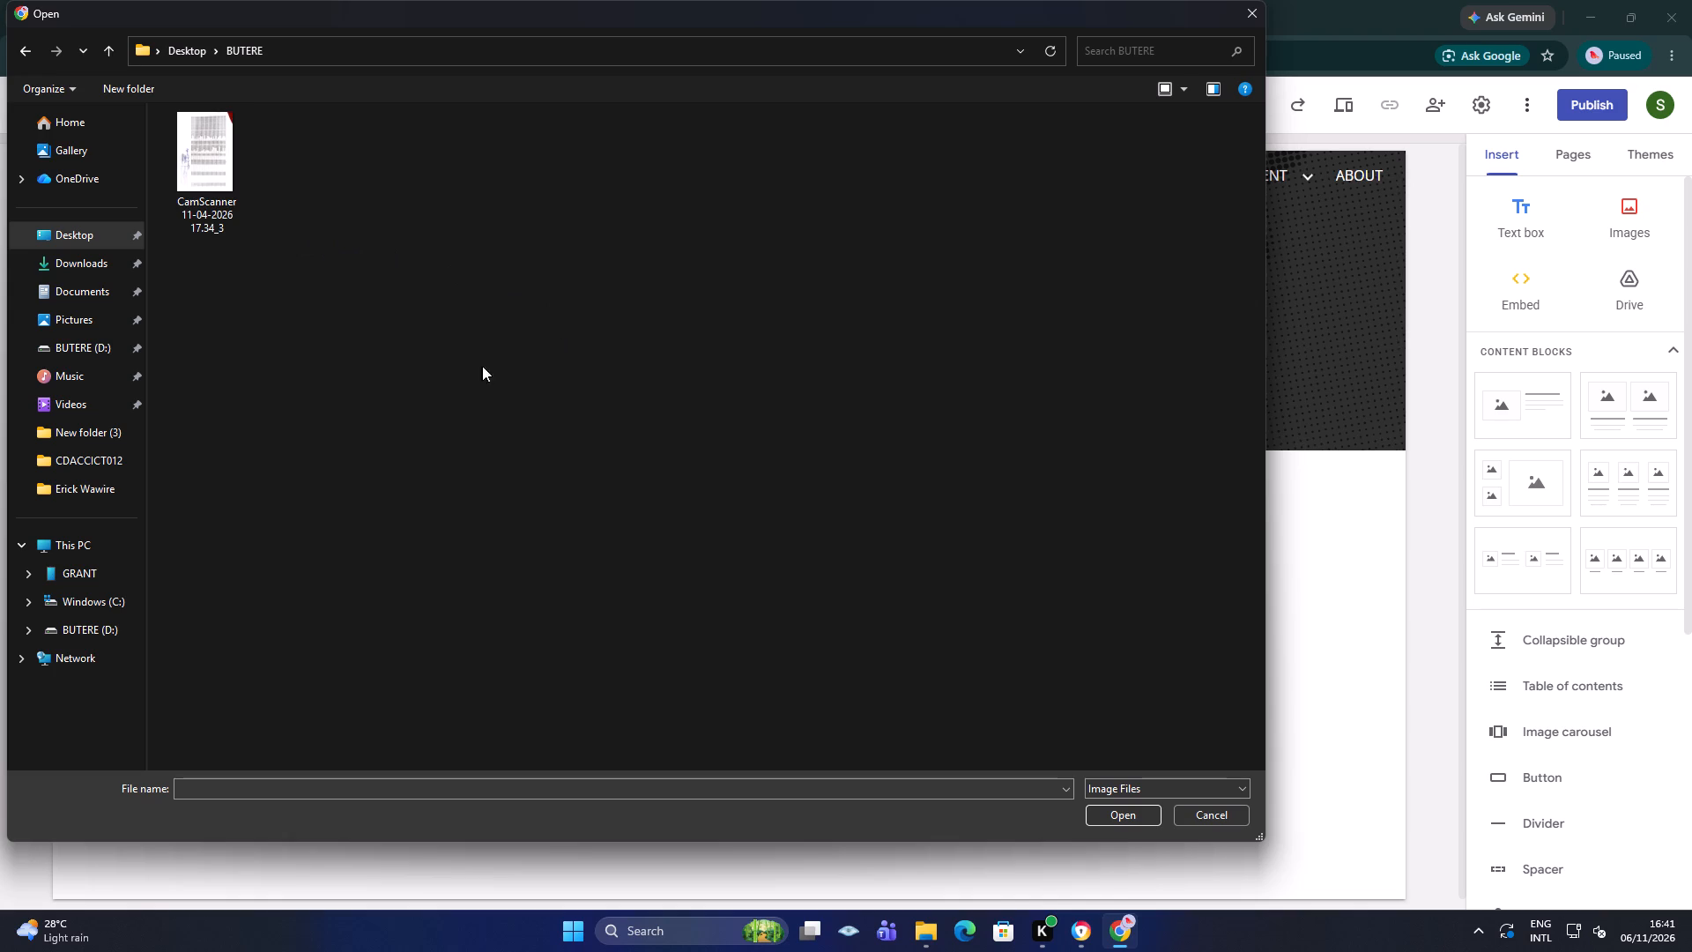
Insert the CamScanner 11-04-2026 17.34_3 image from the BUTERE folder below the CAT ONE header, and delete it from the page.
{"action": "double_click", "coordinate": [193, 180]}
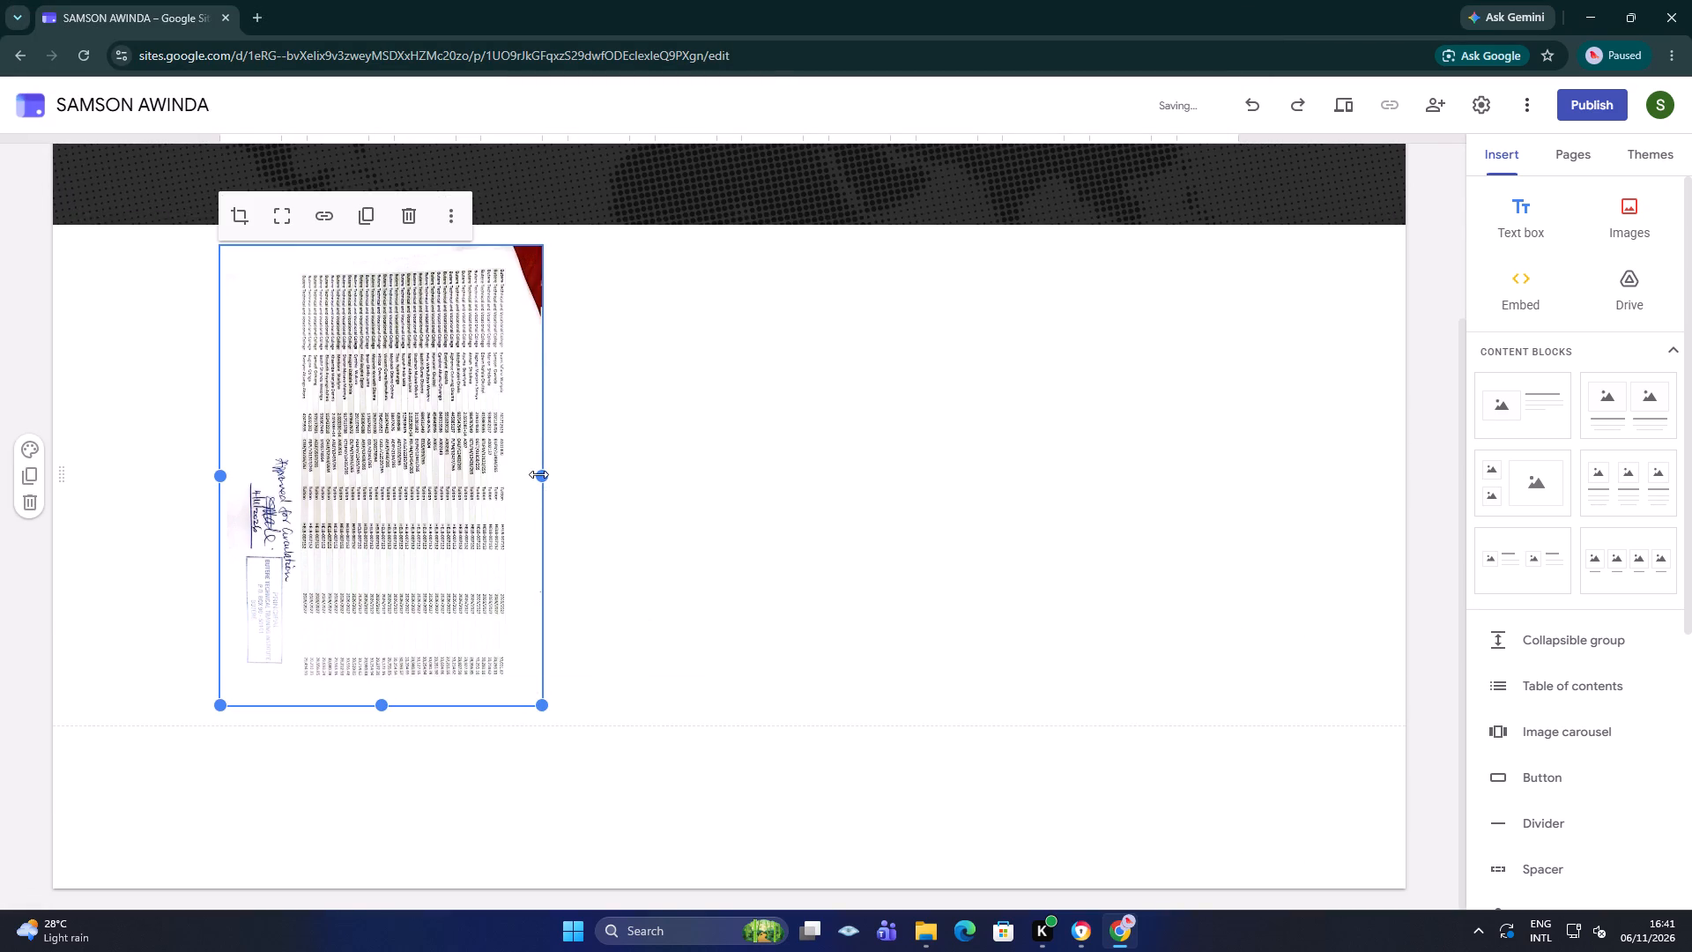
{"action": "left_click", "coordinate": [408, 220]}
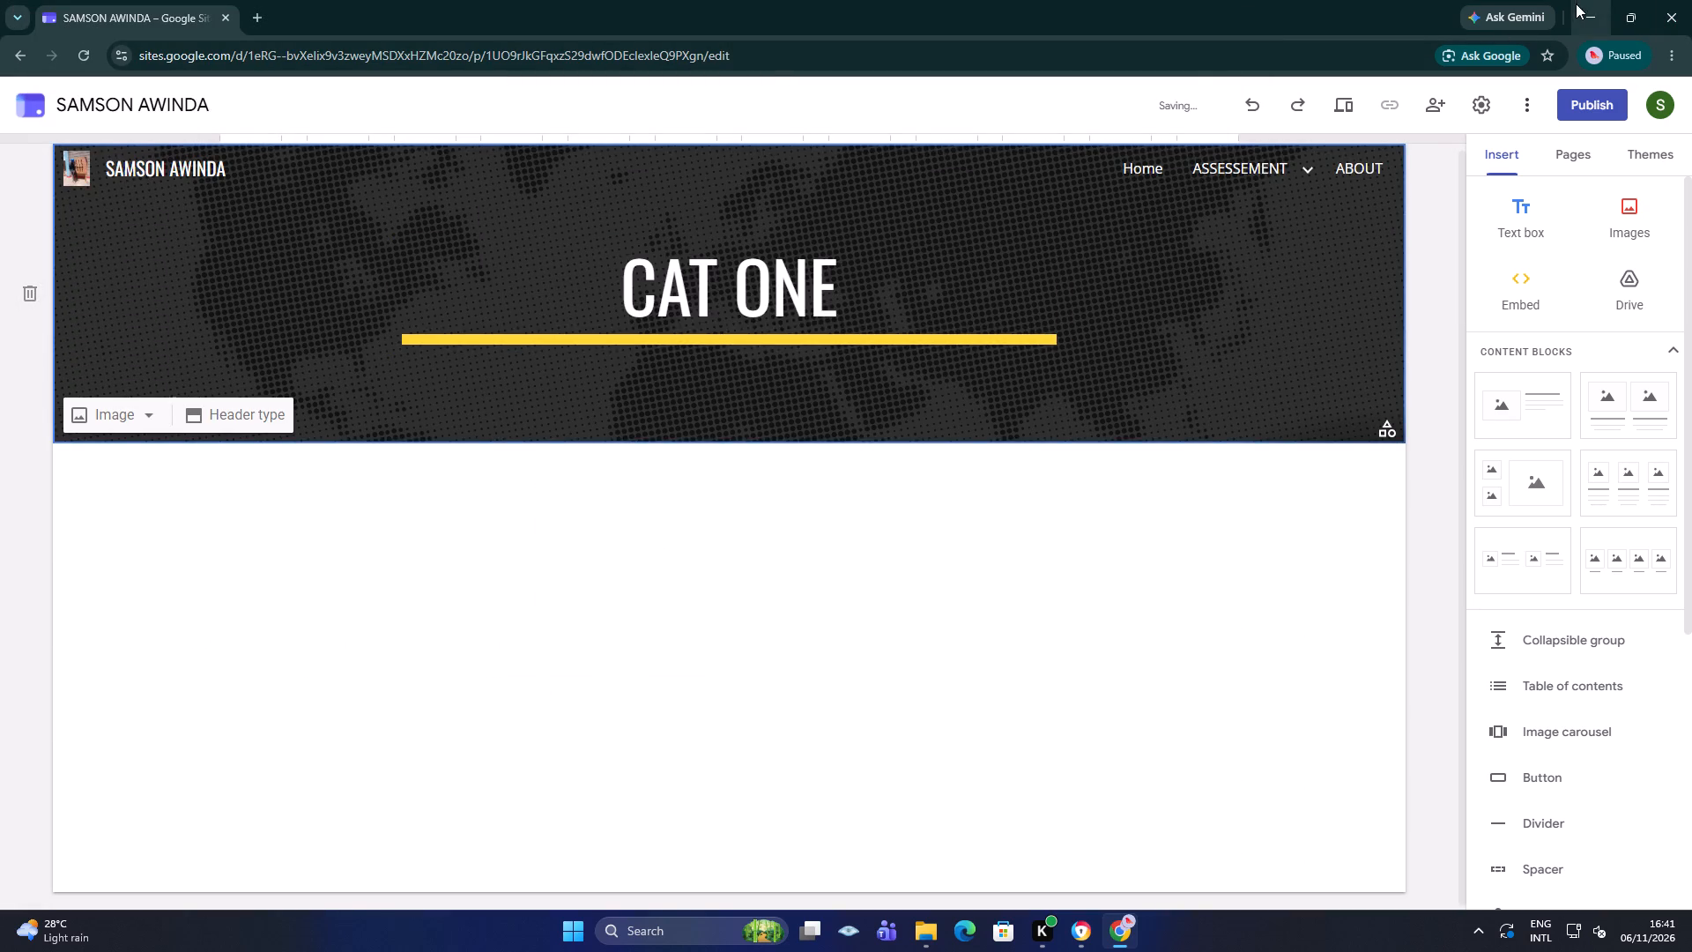
Check which Google account is signed in to the site editor.
{"action": "left_click", "coordinate": [1655, 108]}
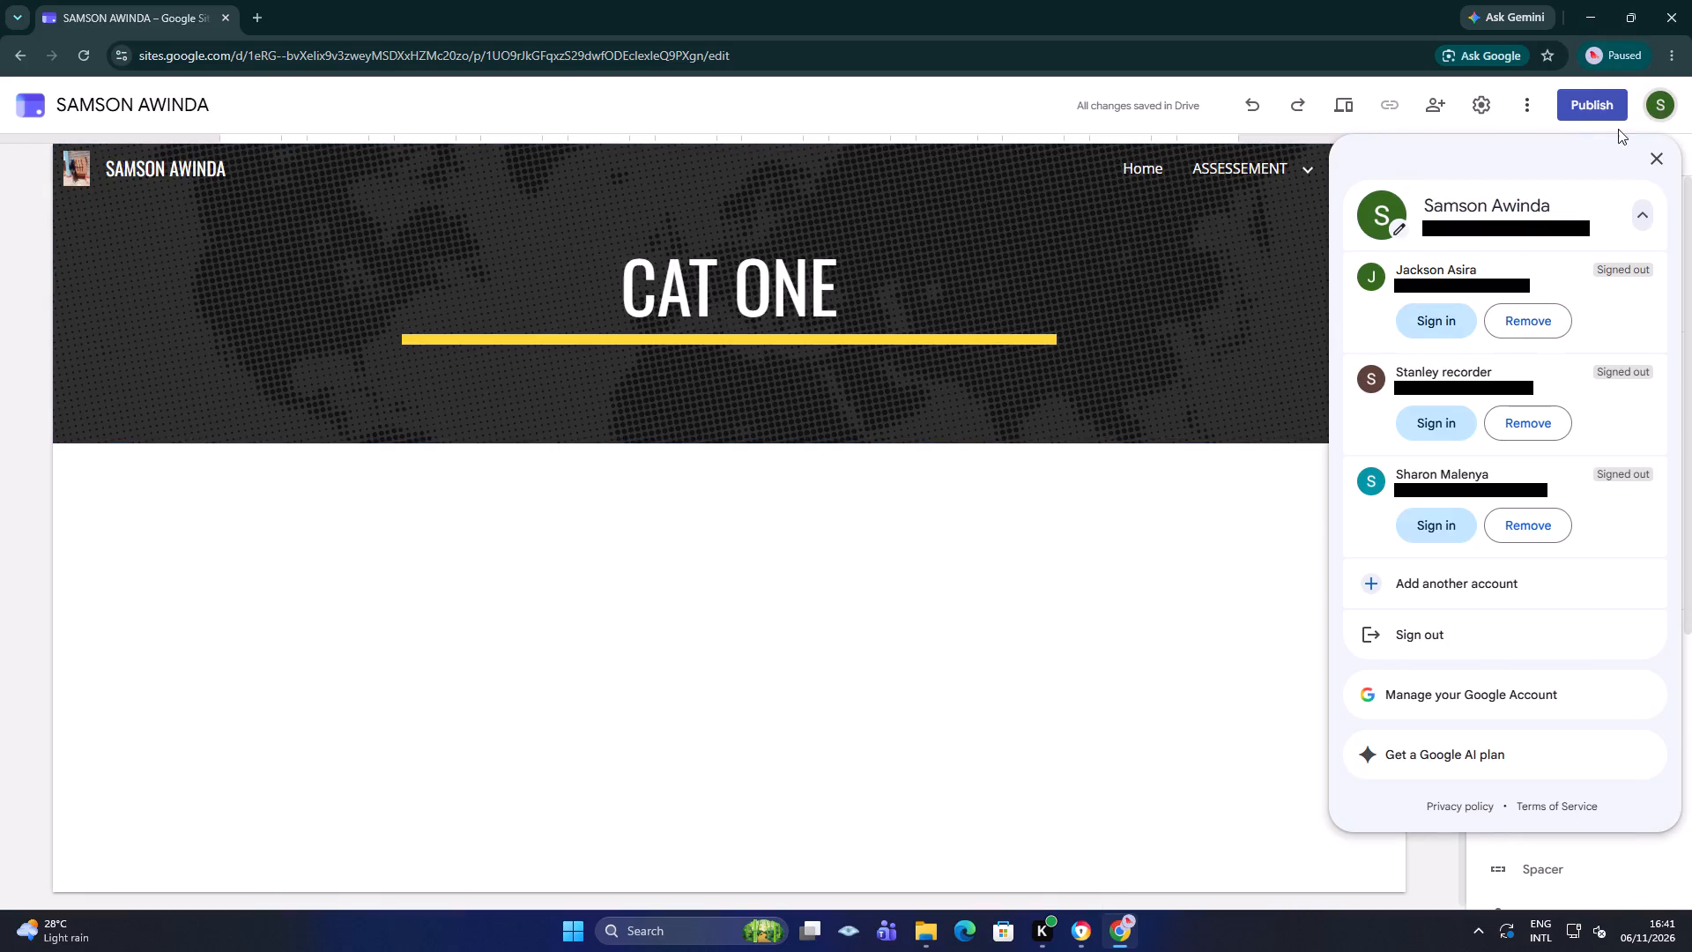
{"action": "left_click", "coordinate": [998, 600]}
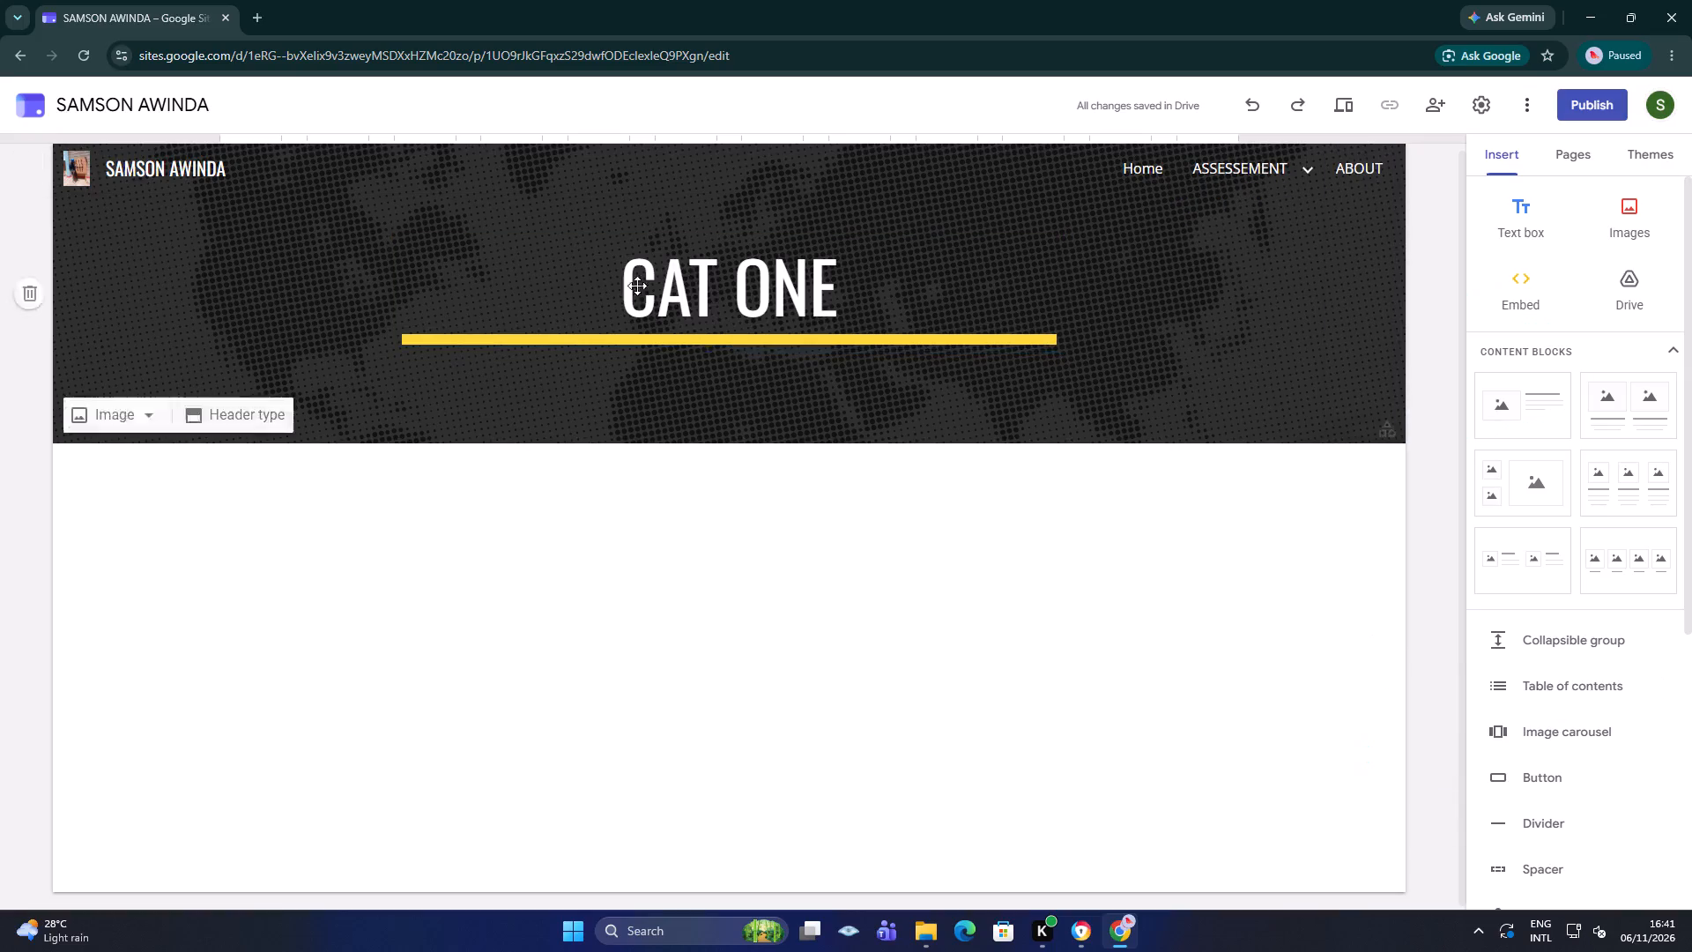
Start a search for Gmail in a new browser tab.
{"action": "left_click", "coordinate": [256, 24]}
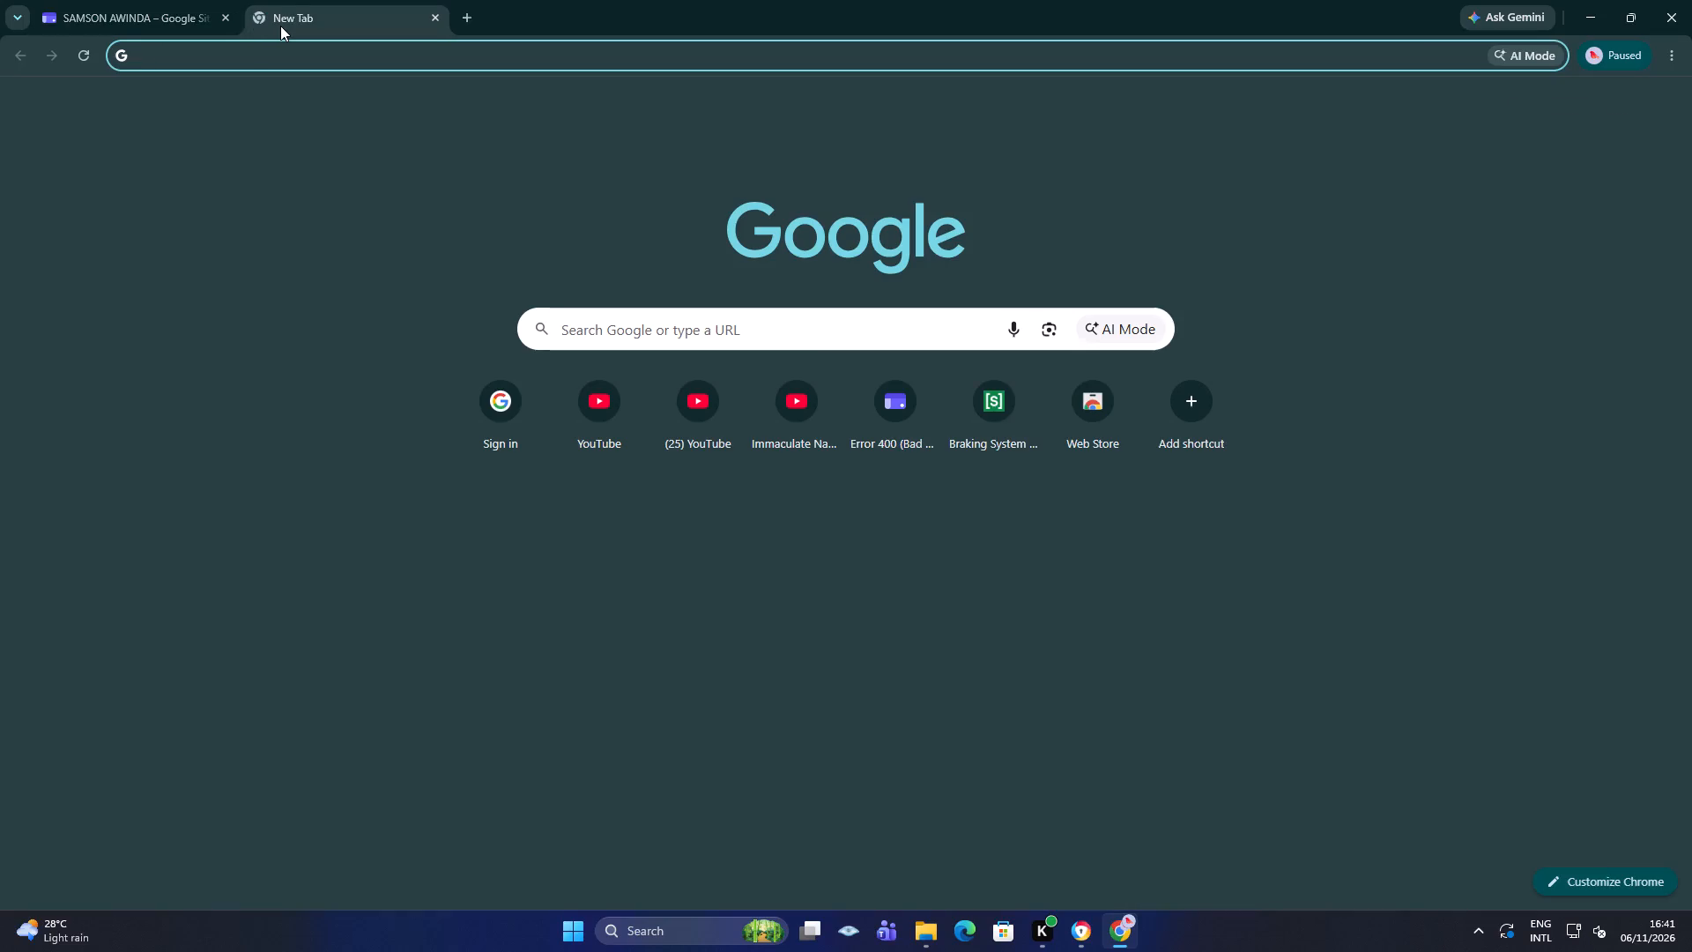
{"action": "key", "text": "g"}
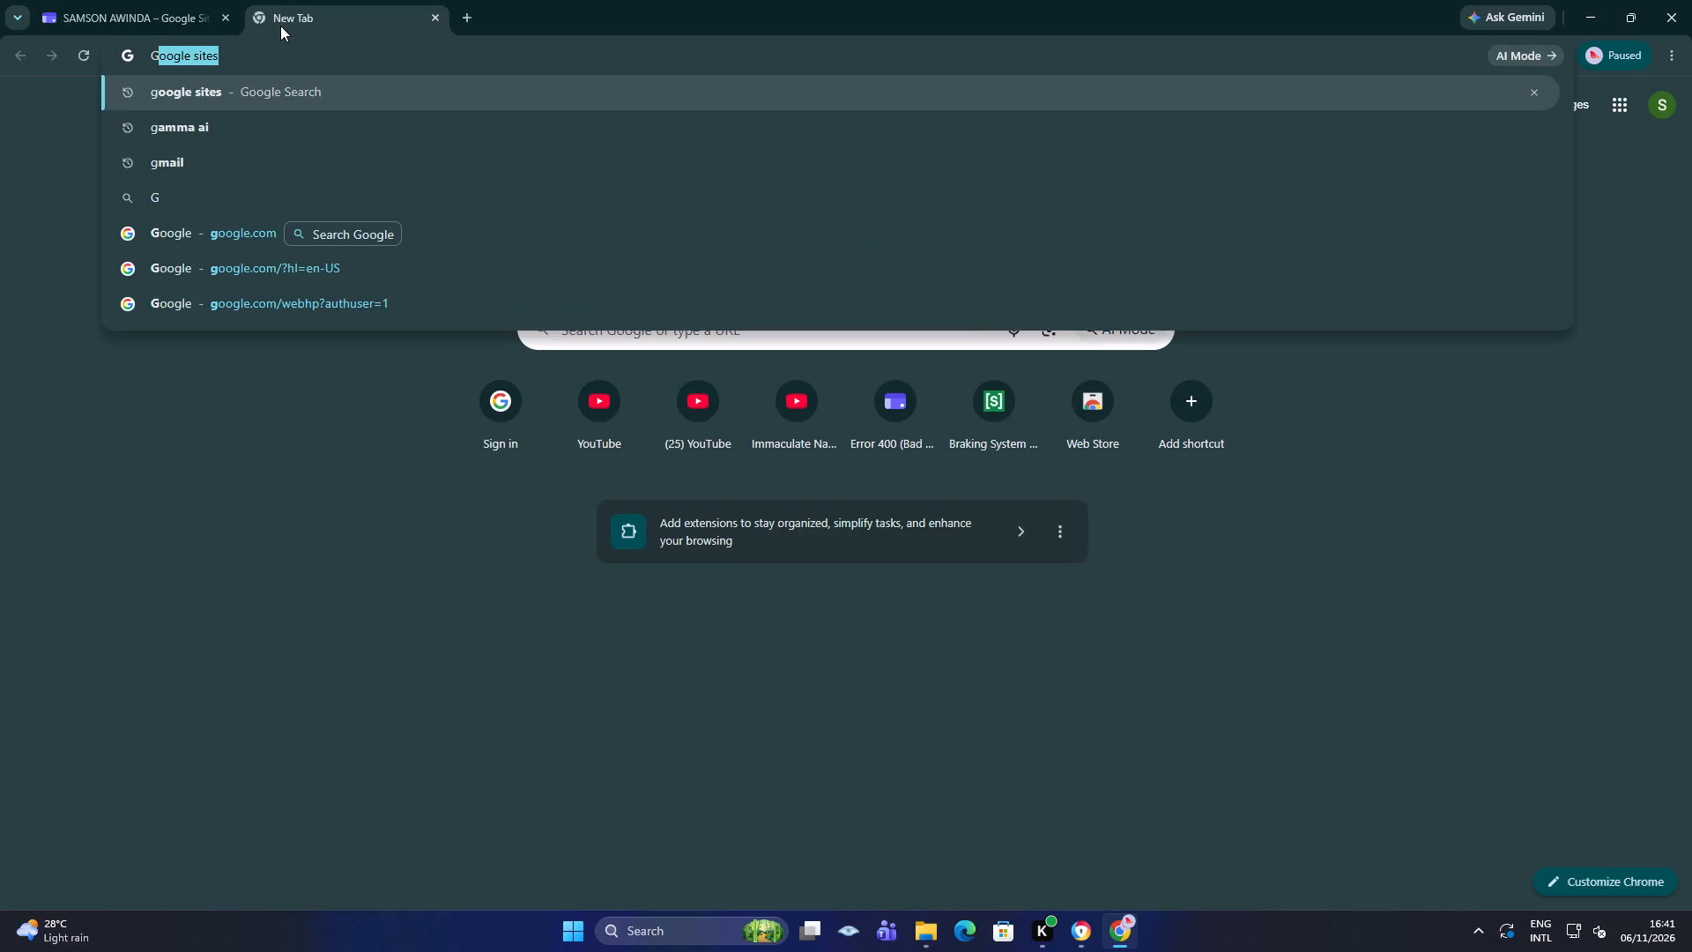
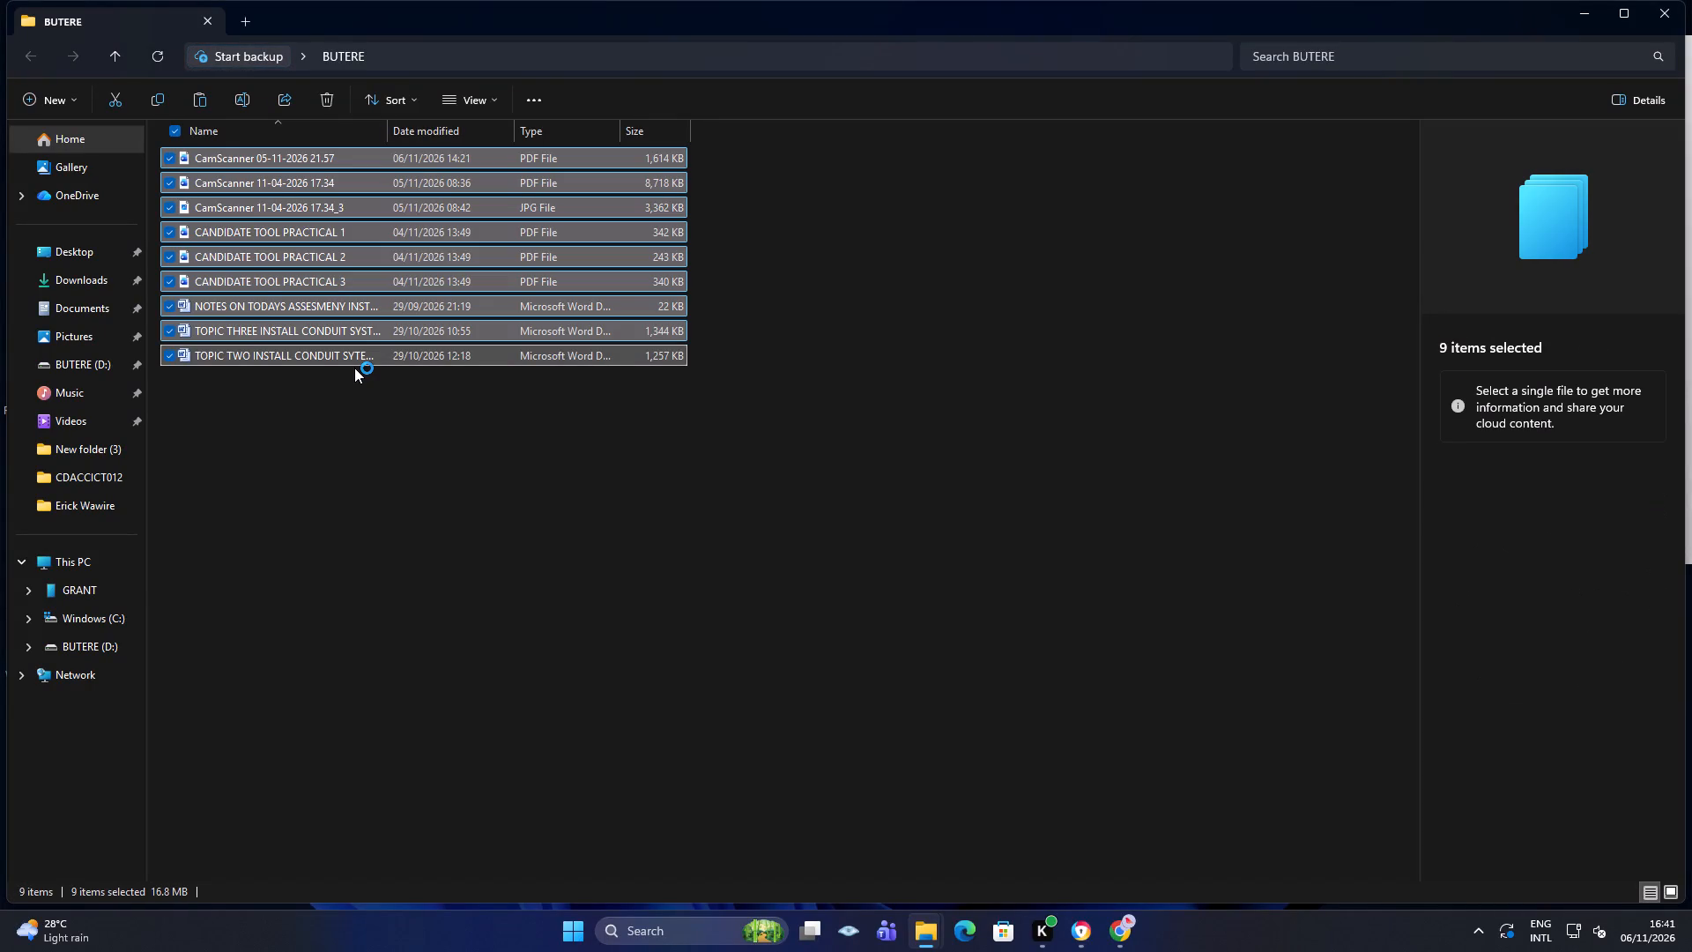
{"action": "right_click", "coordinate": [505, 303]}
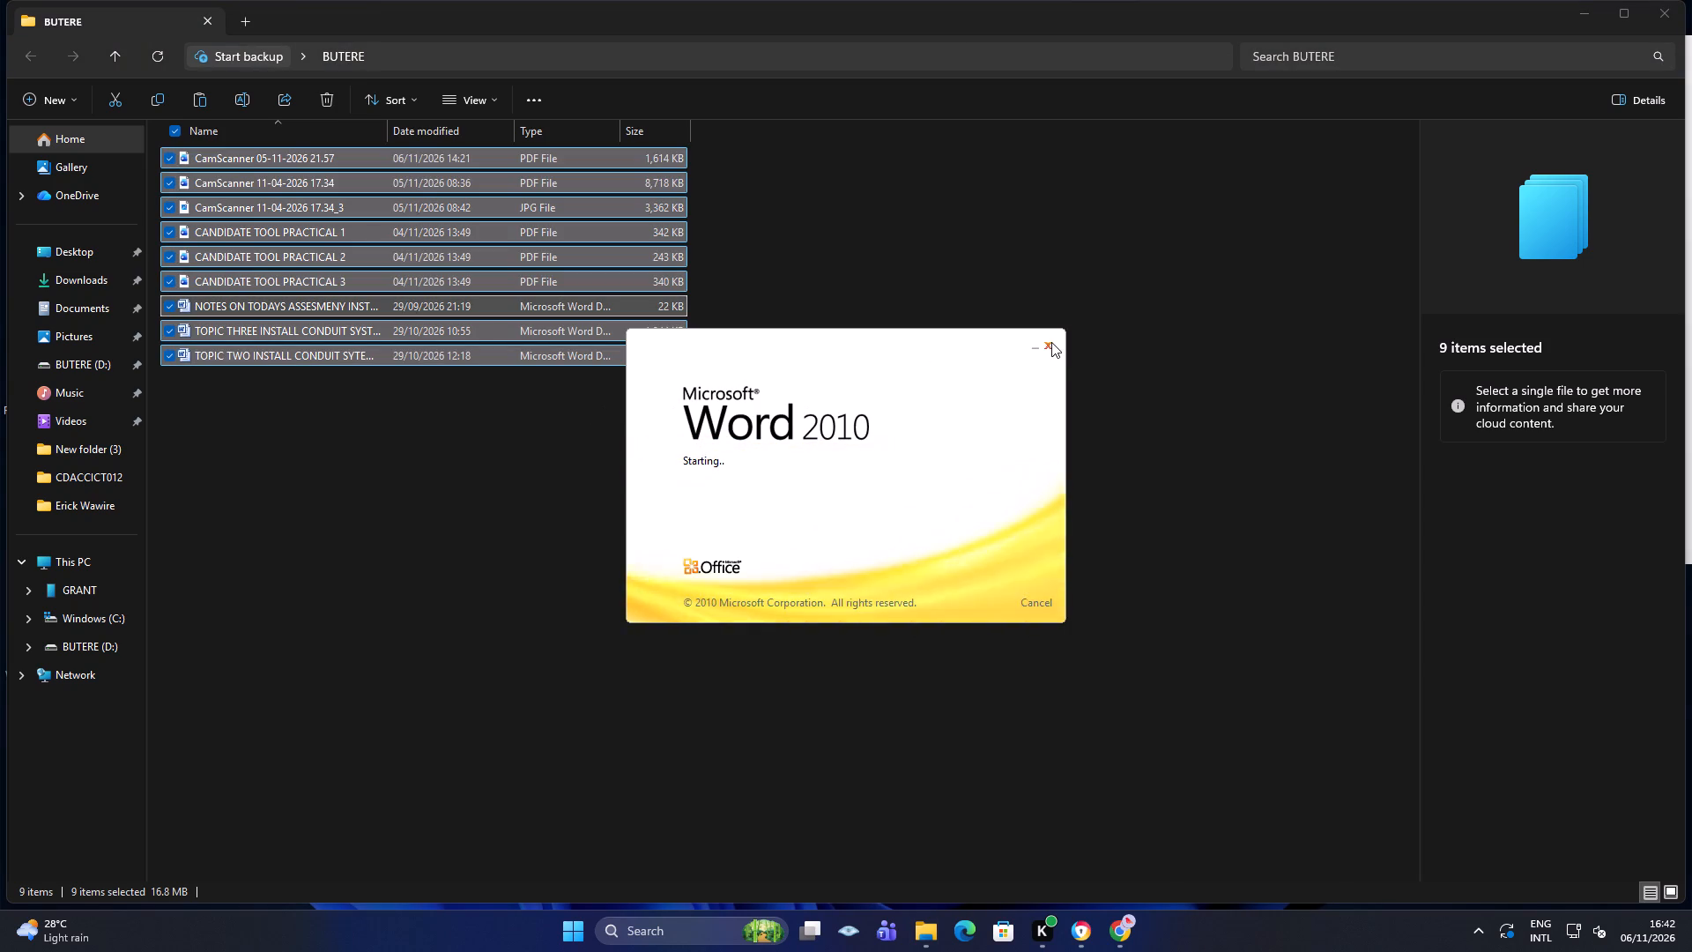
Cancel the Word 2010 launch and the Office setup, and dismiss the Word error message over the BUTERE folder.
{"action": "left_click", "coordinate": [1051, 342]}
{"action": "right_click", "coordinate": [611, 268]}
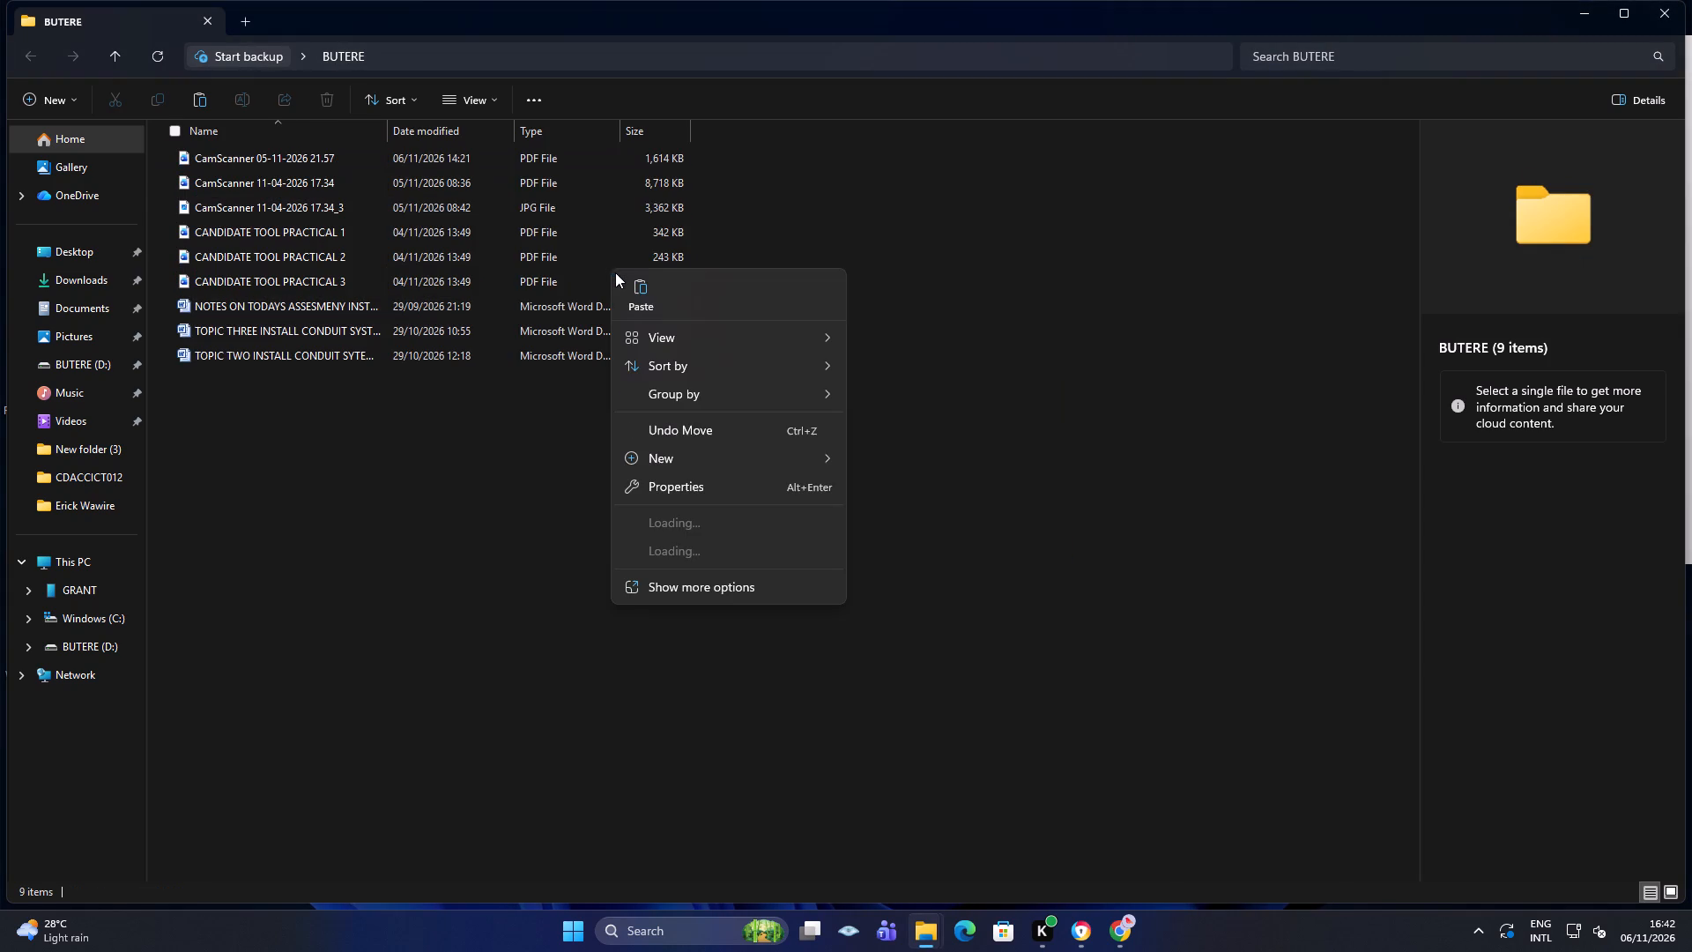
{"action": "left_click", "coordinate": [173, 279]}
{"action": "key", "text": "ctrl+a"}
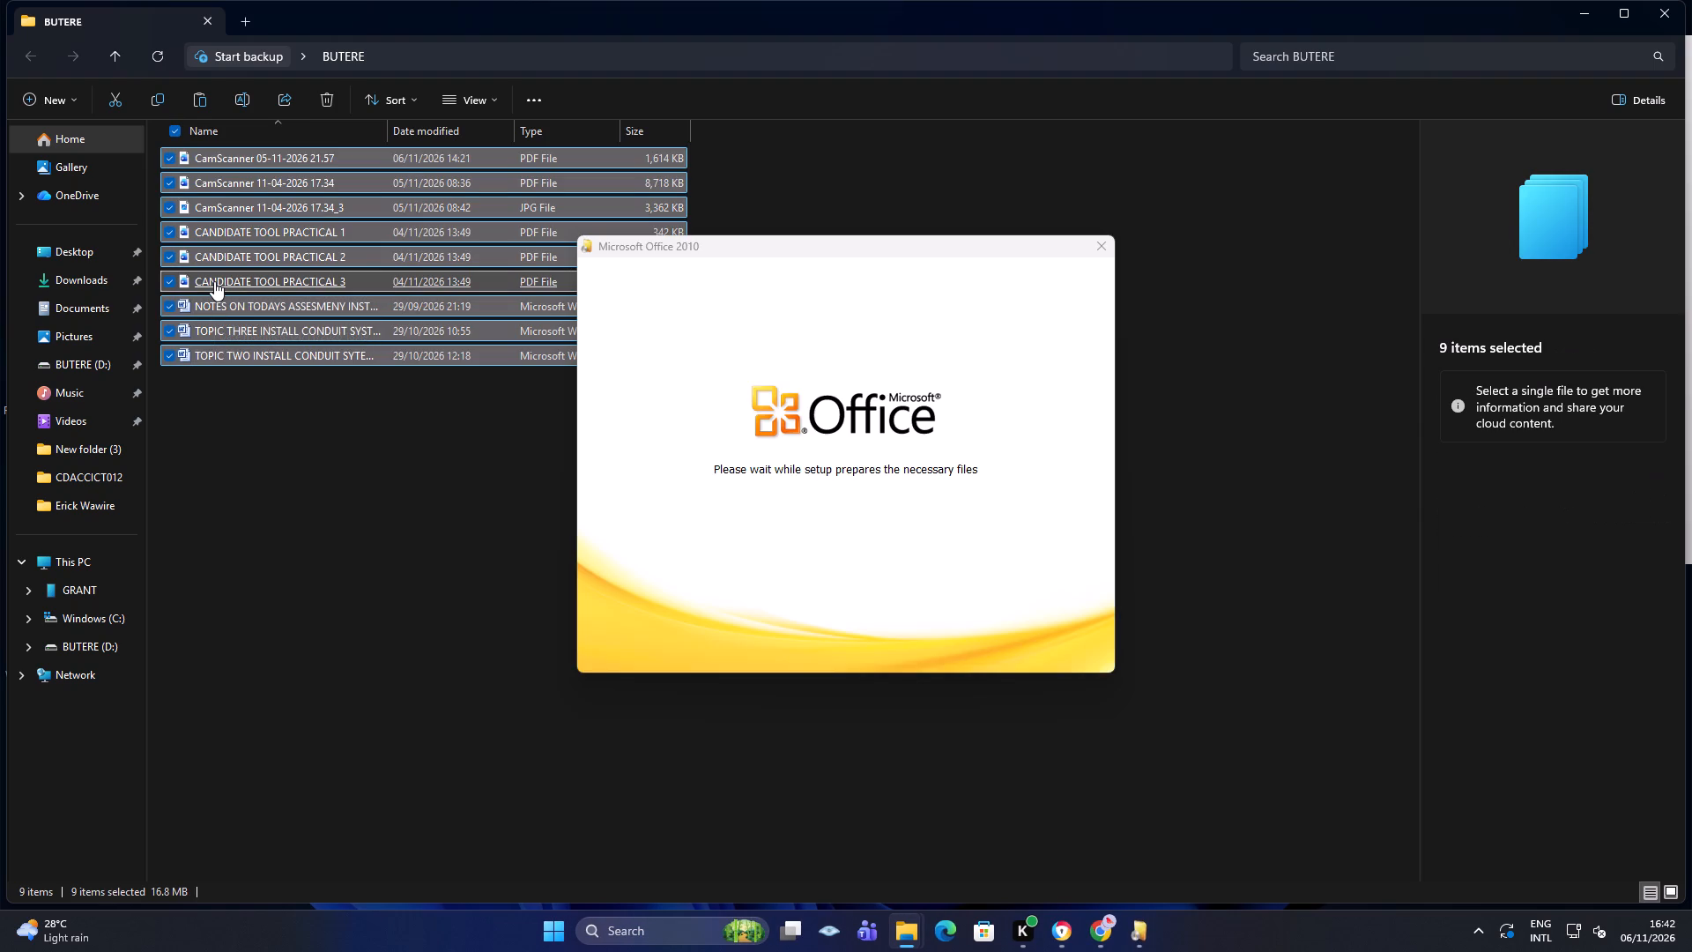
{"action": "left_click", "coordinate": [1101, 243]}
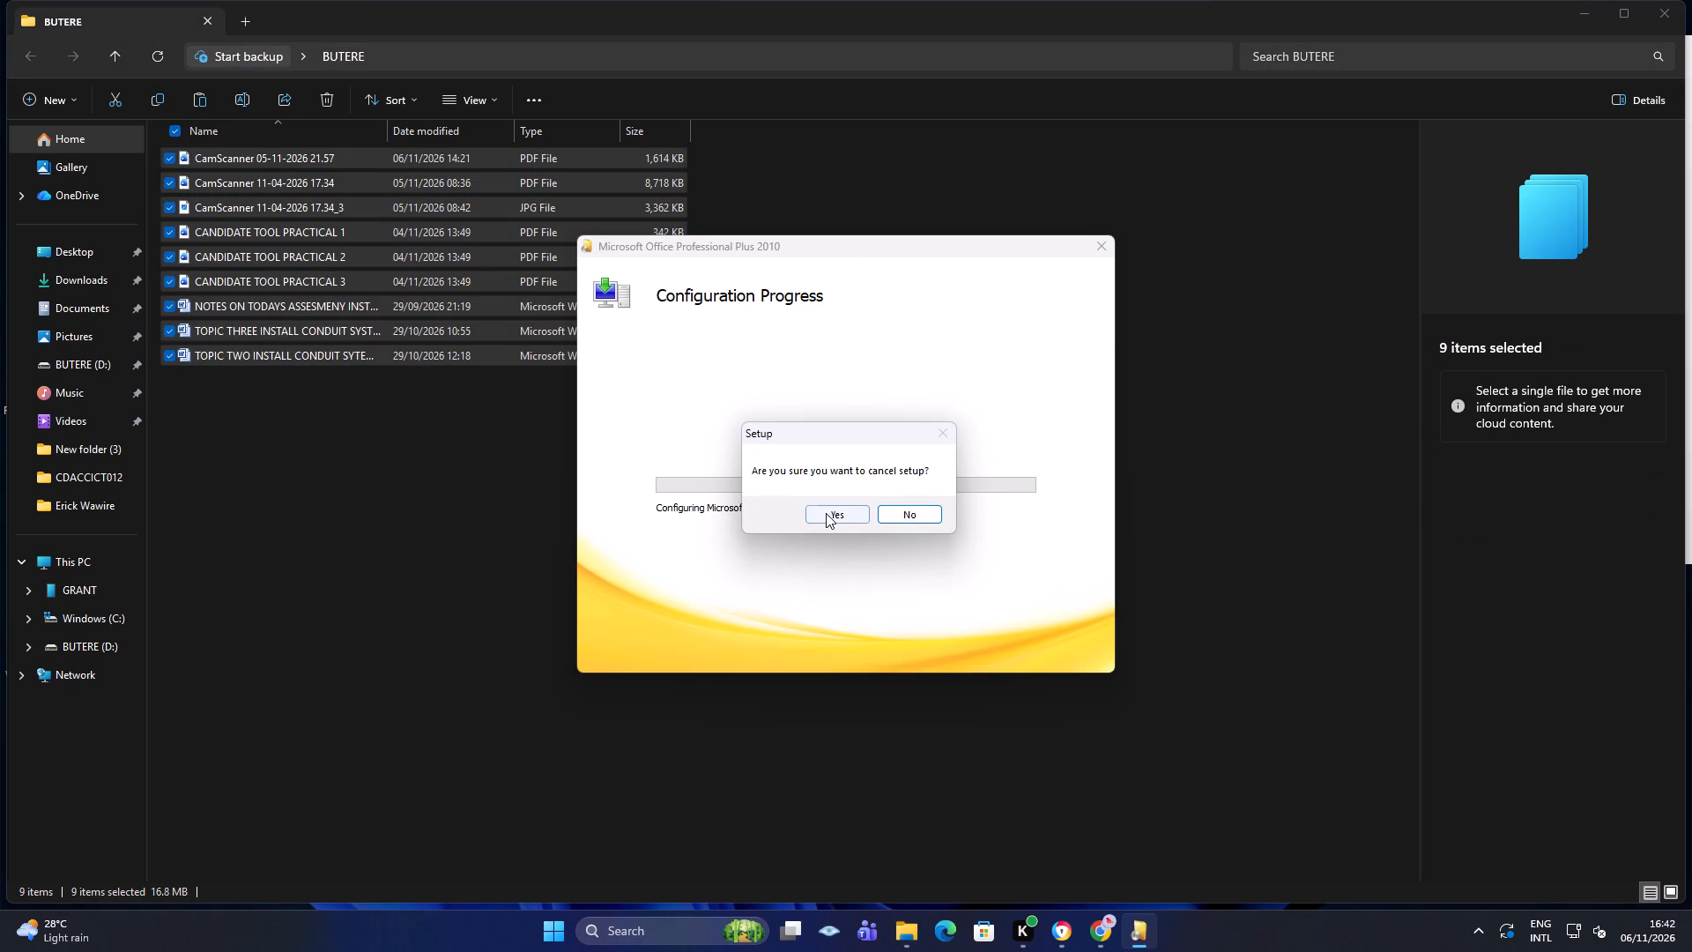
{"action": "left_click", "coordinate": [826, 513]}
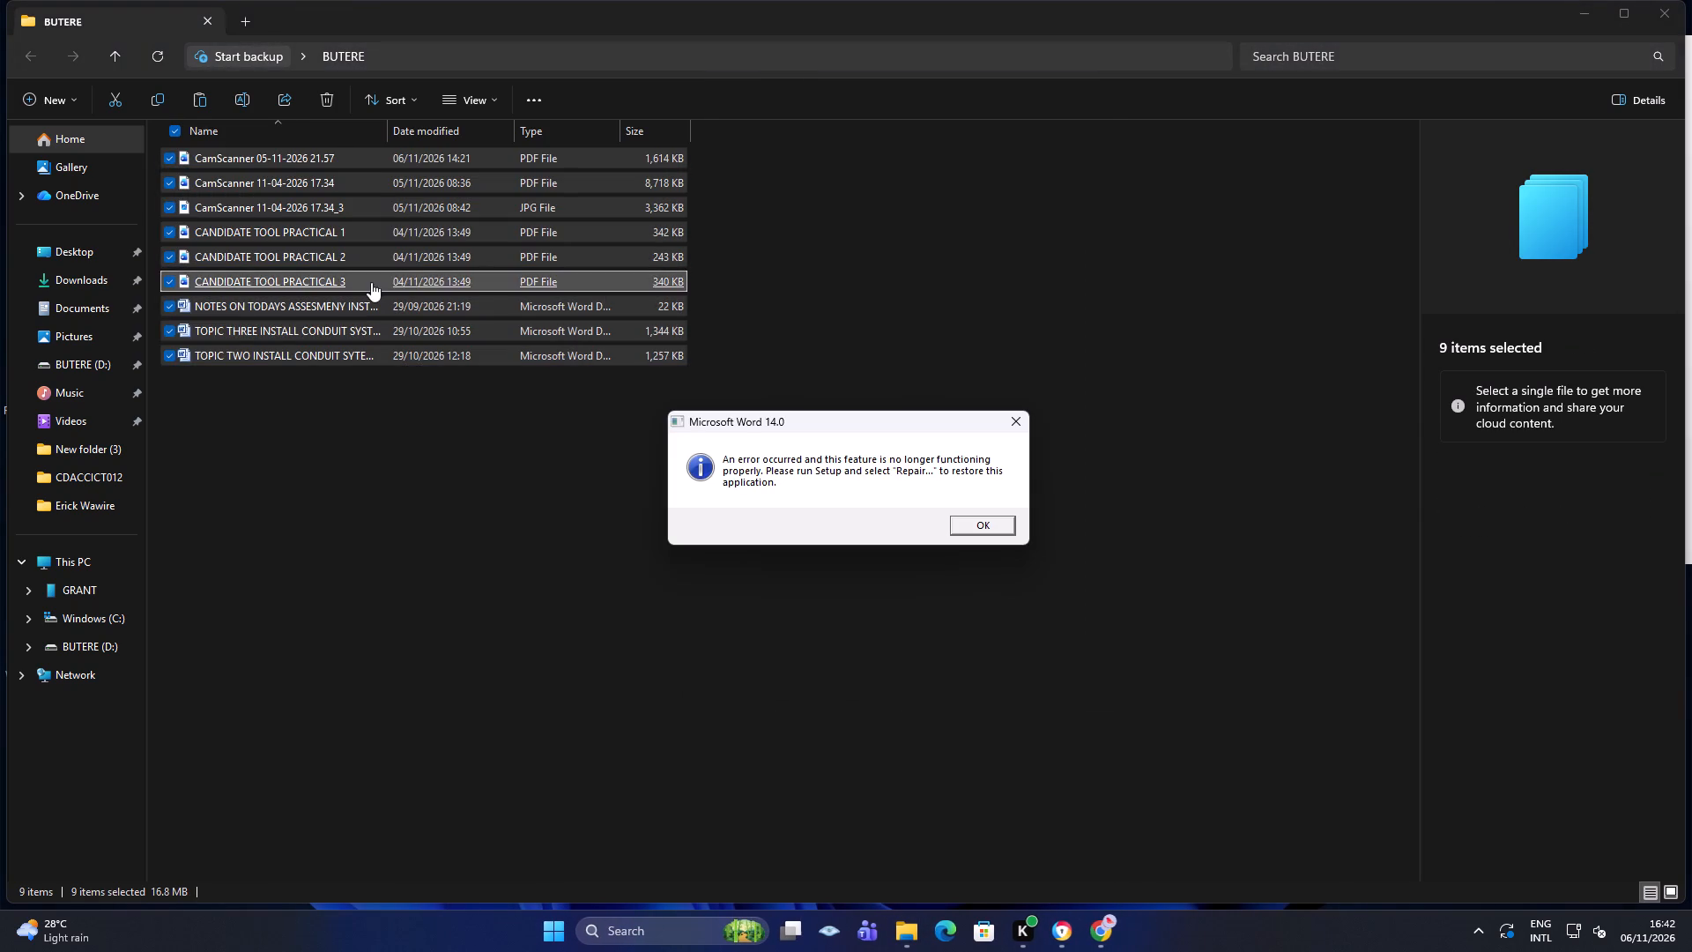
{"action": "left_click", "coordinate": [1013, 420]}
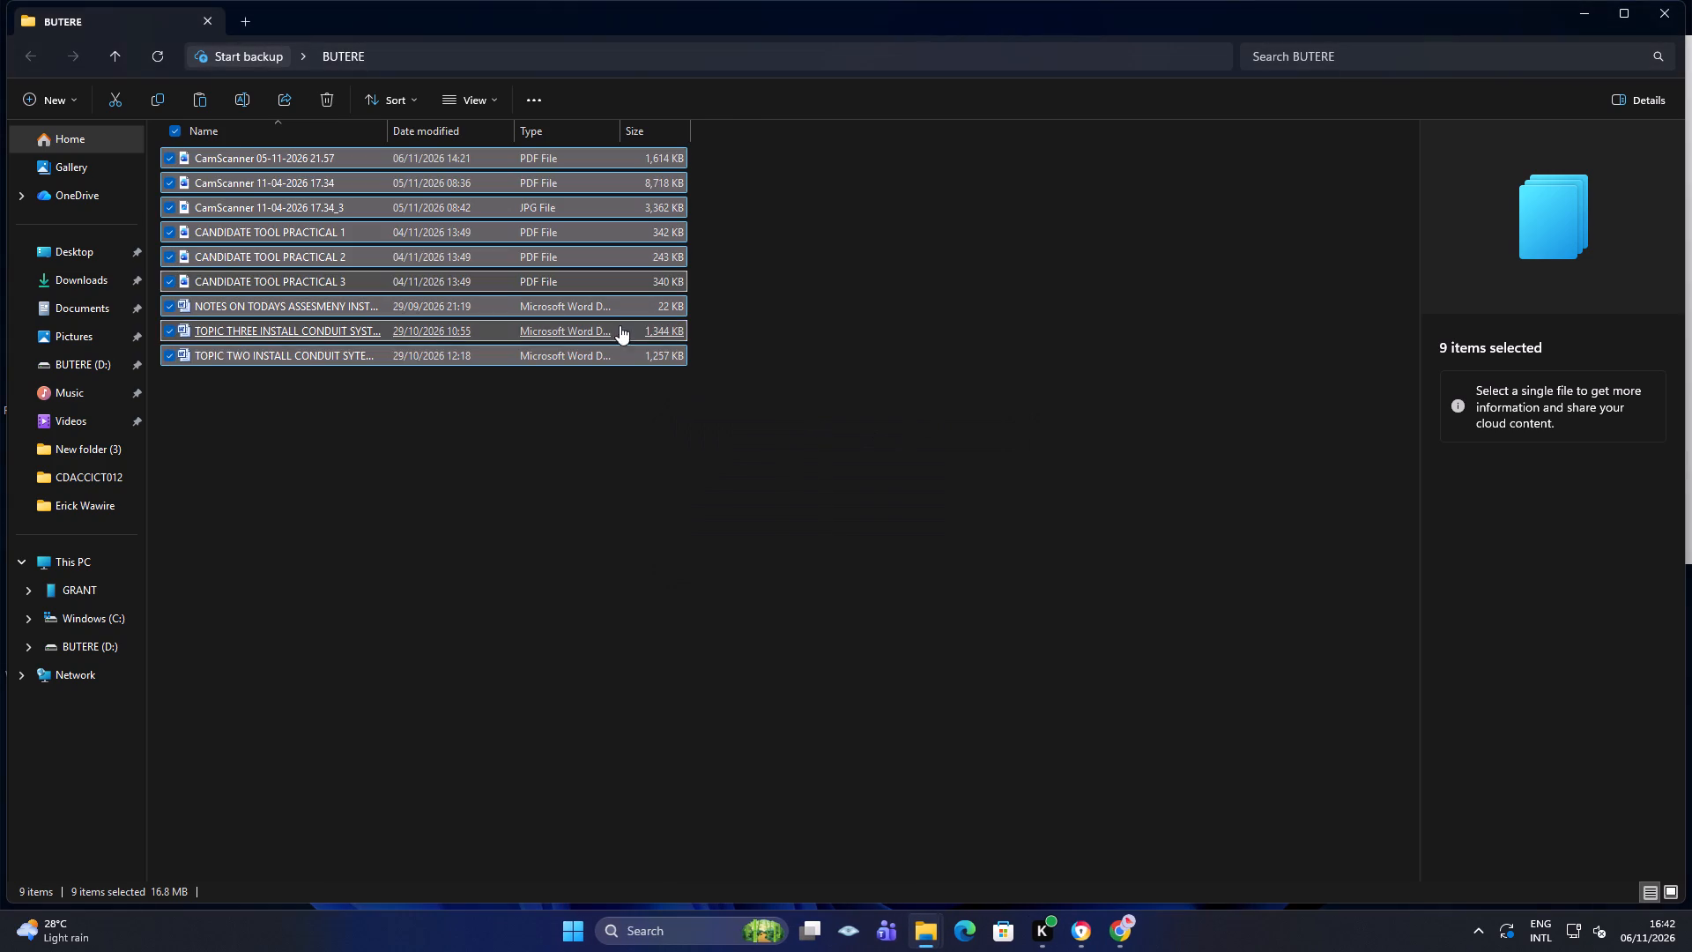
Select all files in the BUTERE folder and open the full set of sharing options for them.
{"action": "right_click", "coordinate": [608, 301]}
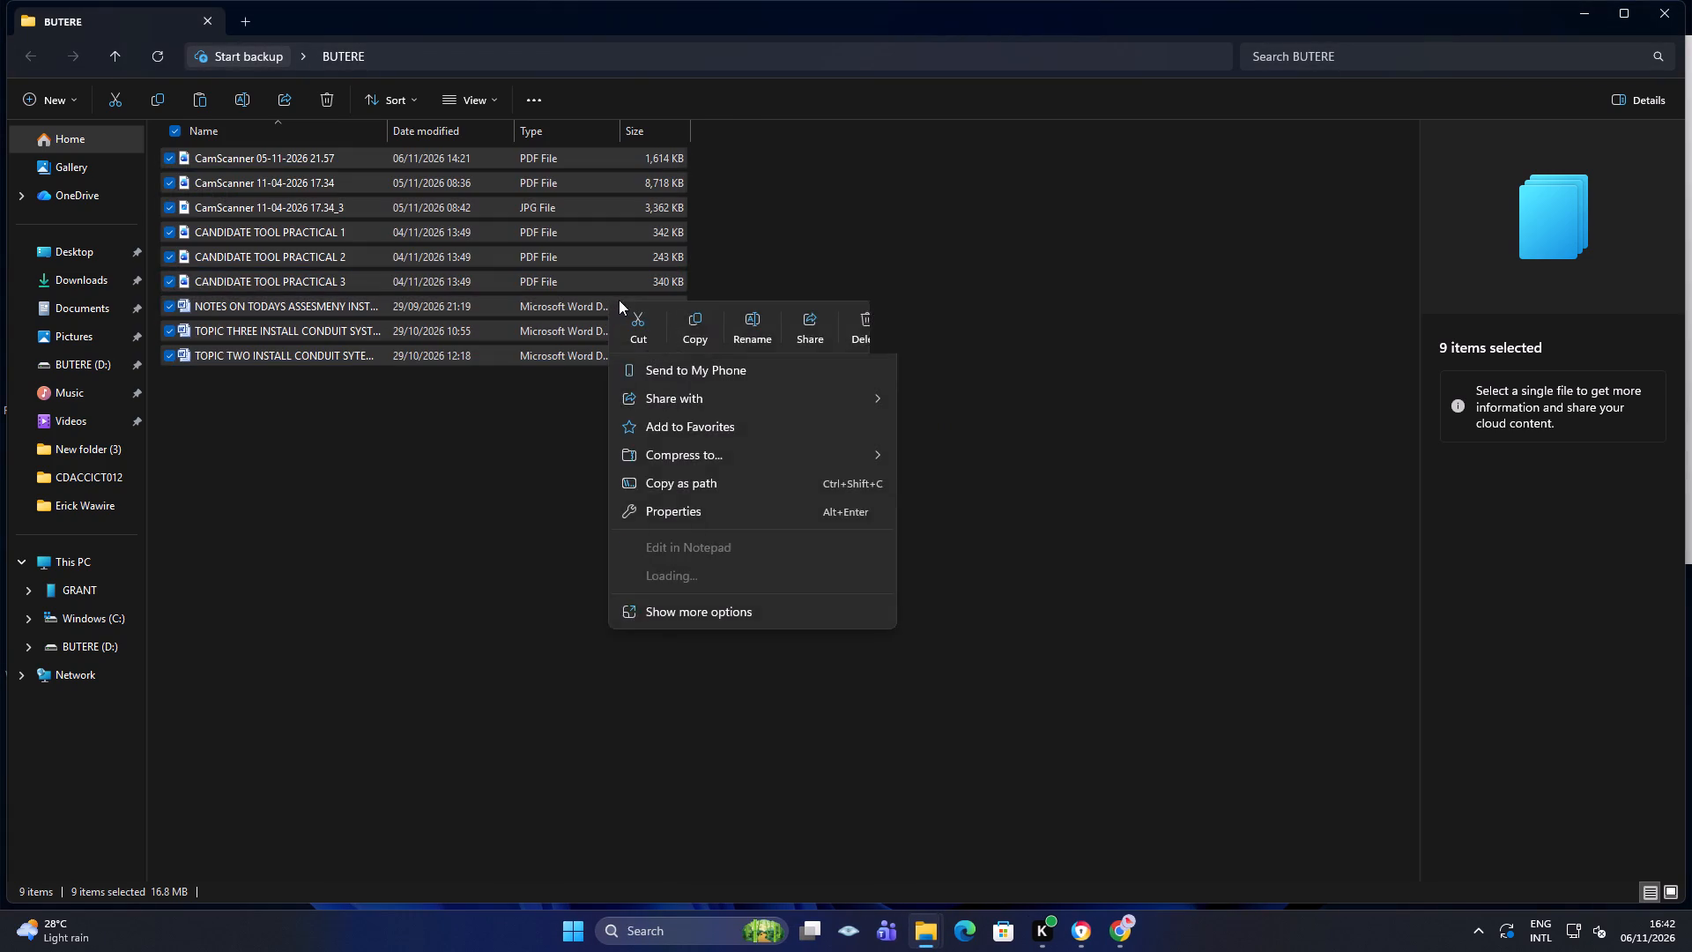
{"action": "right_click", "coordinate": [630, 332]}
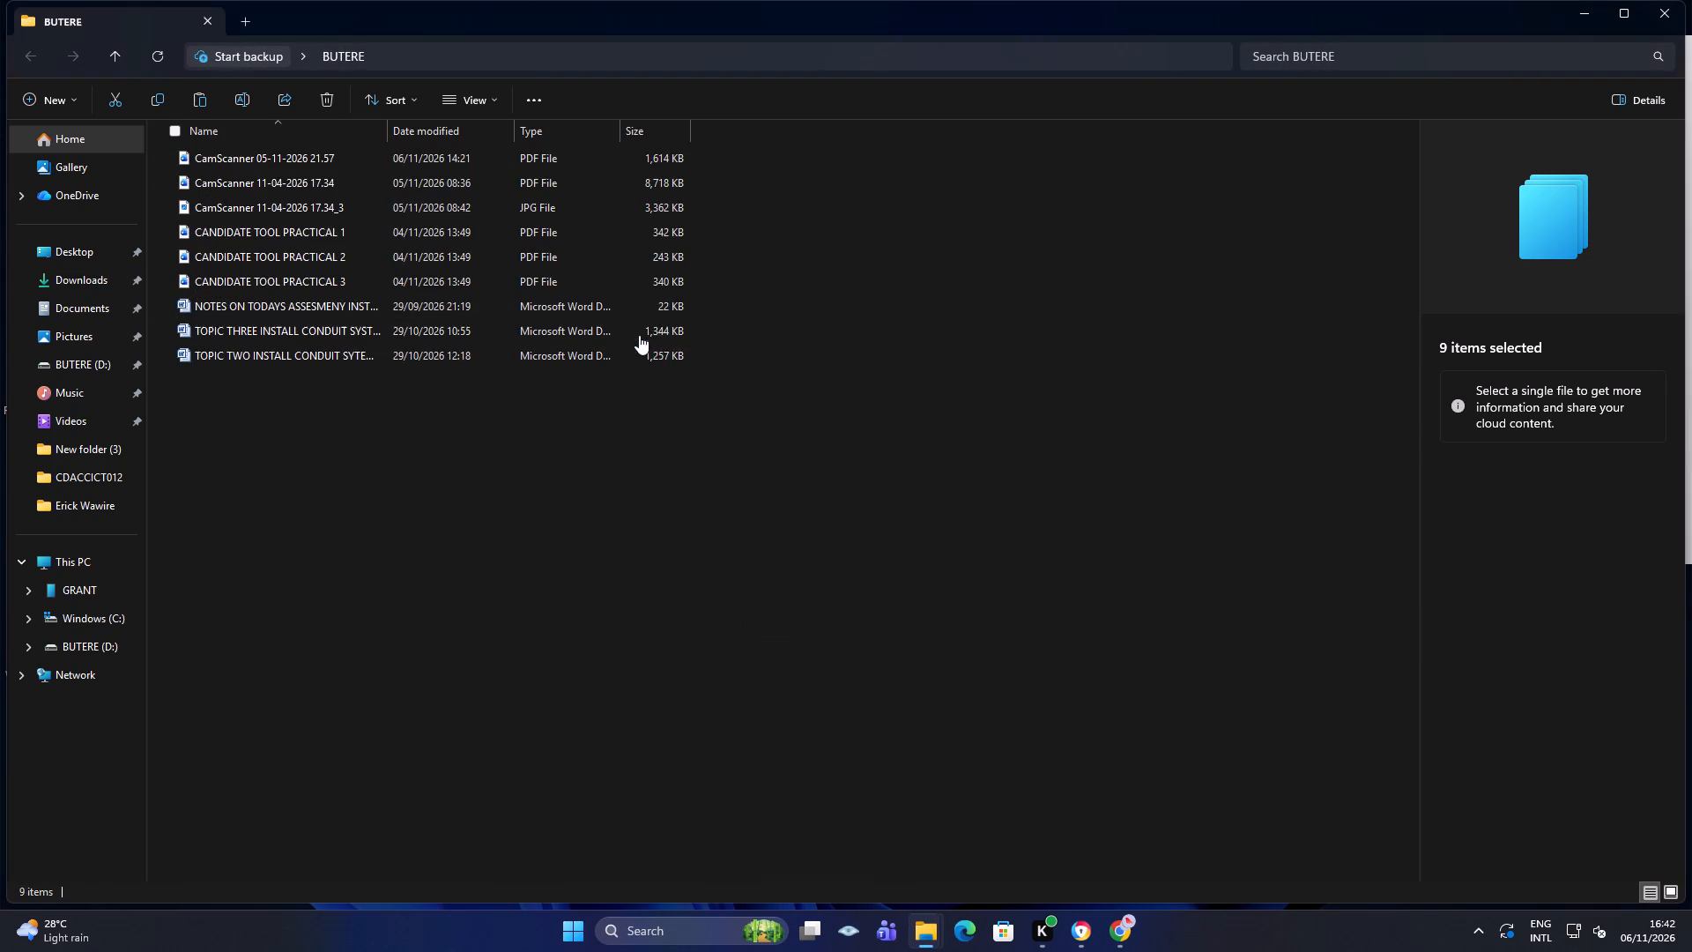
{"action": "left_click", "coordinate": [168, 353]}
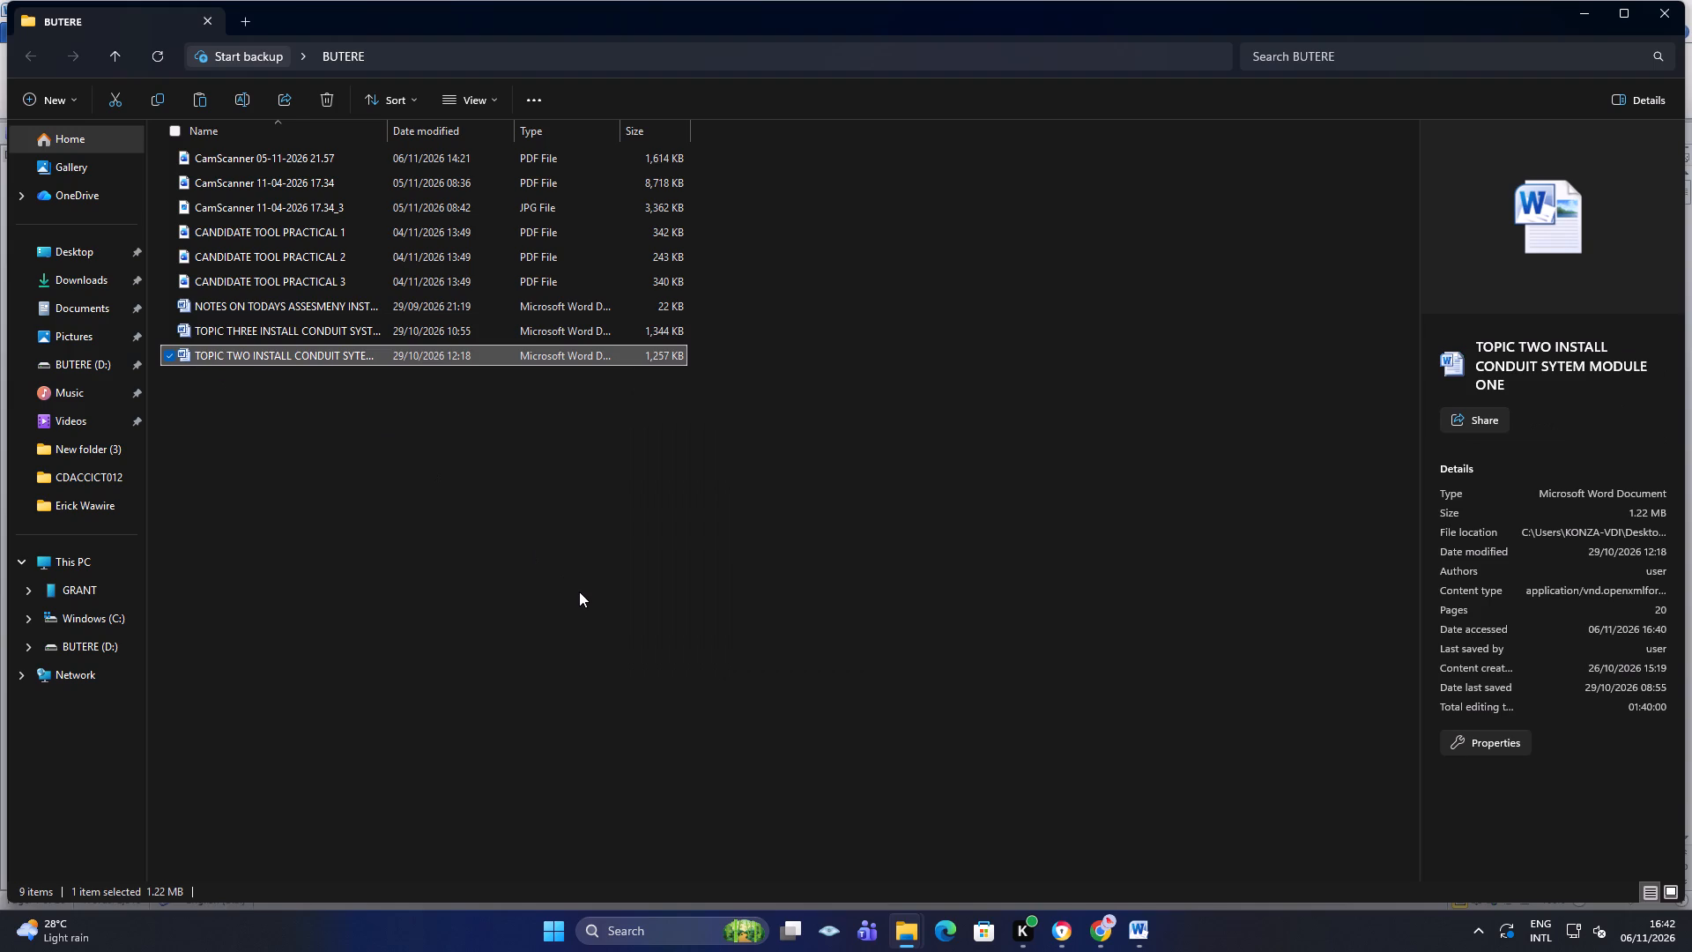
{"action": "key", "text": "ctrl+a"}
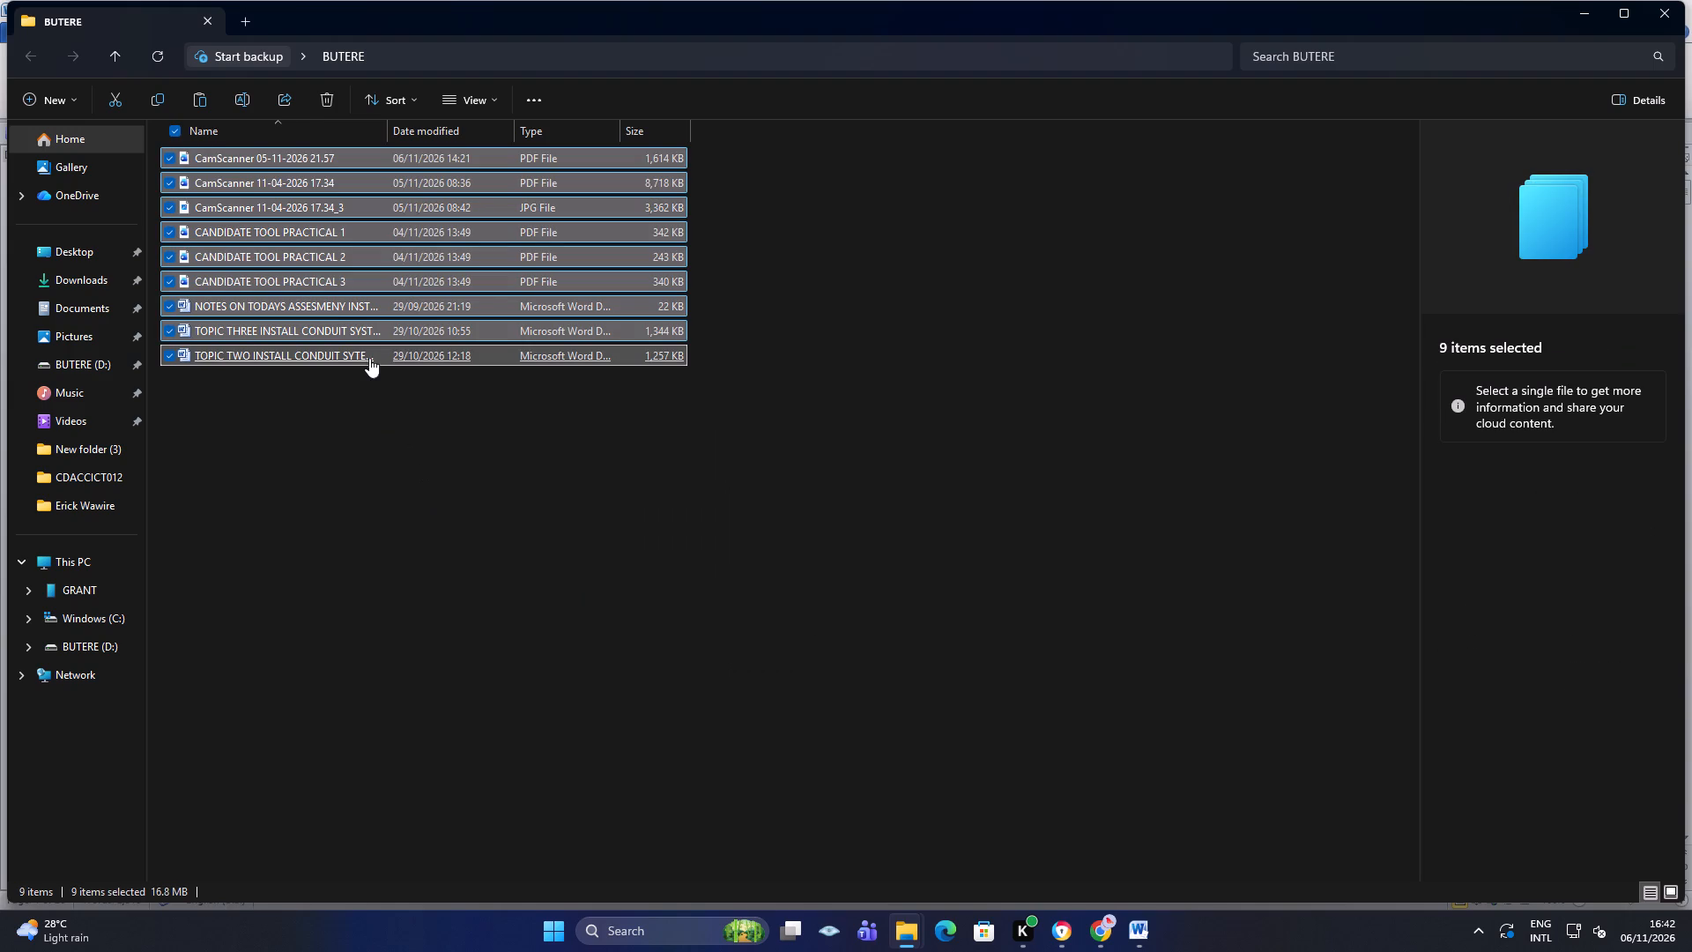
{"action": "right_click", "coordinate": [386, 352]}
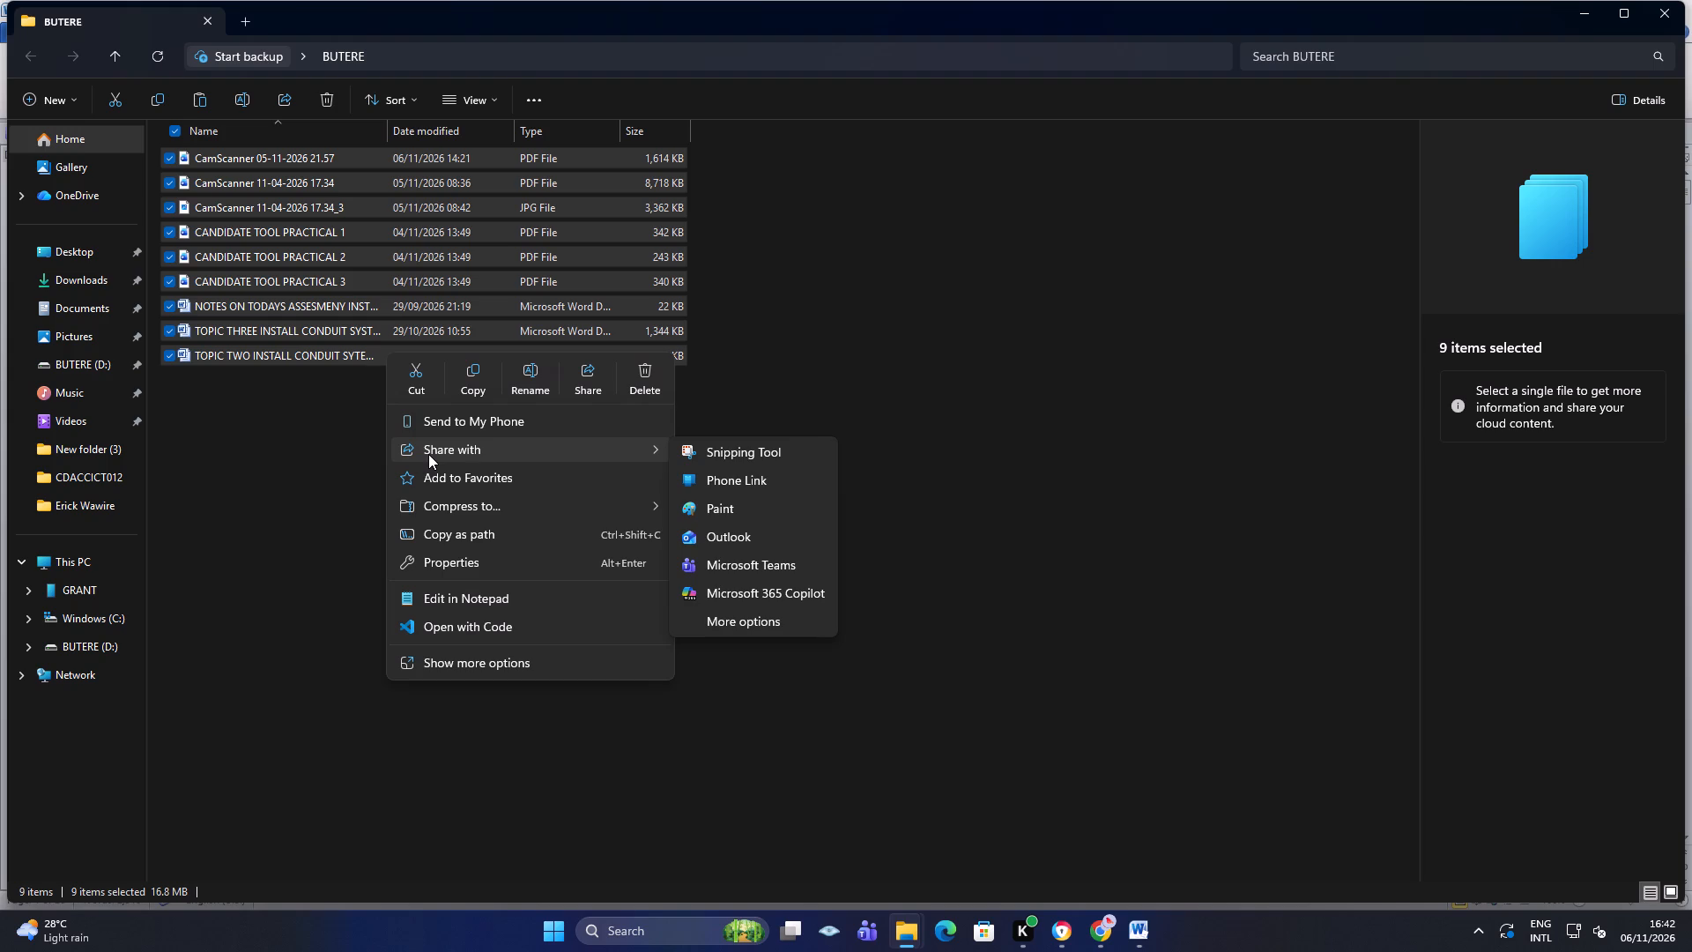
{"action": "left_click", "coordinate": [753, 618]}
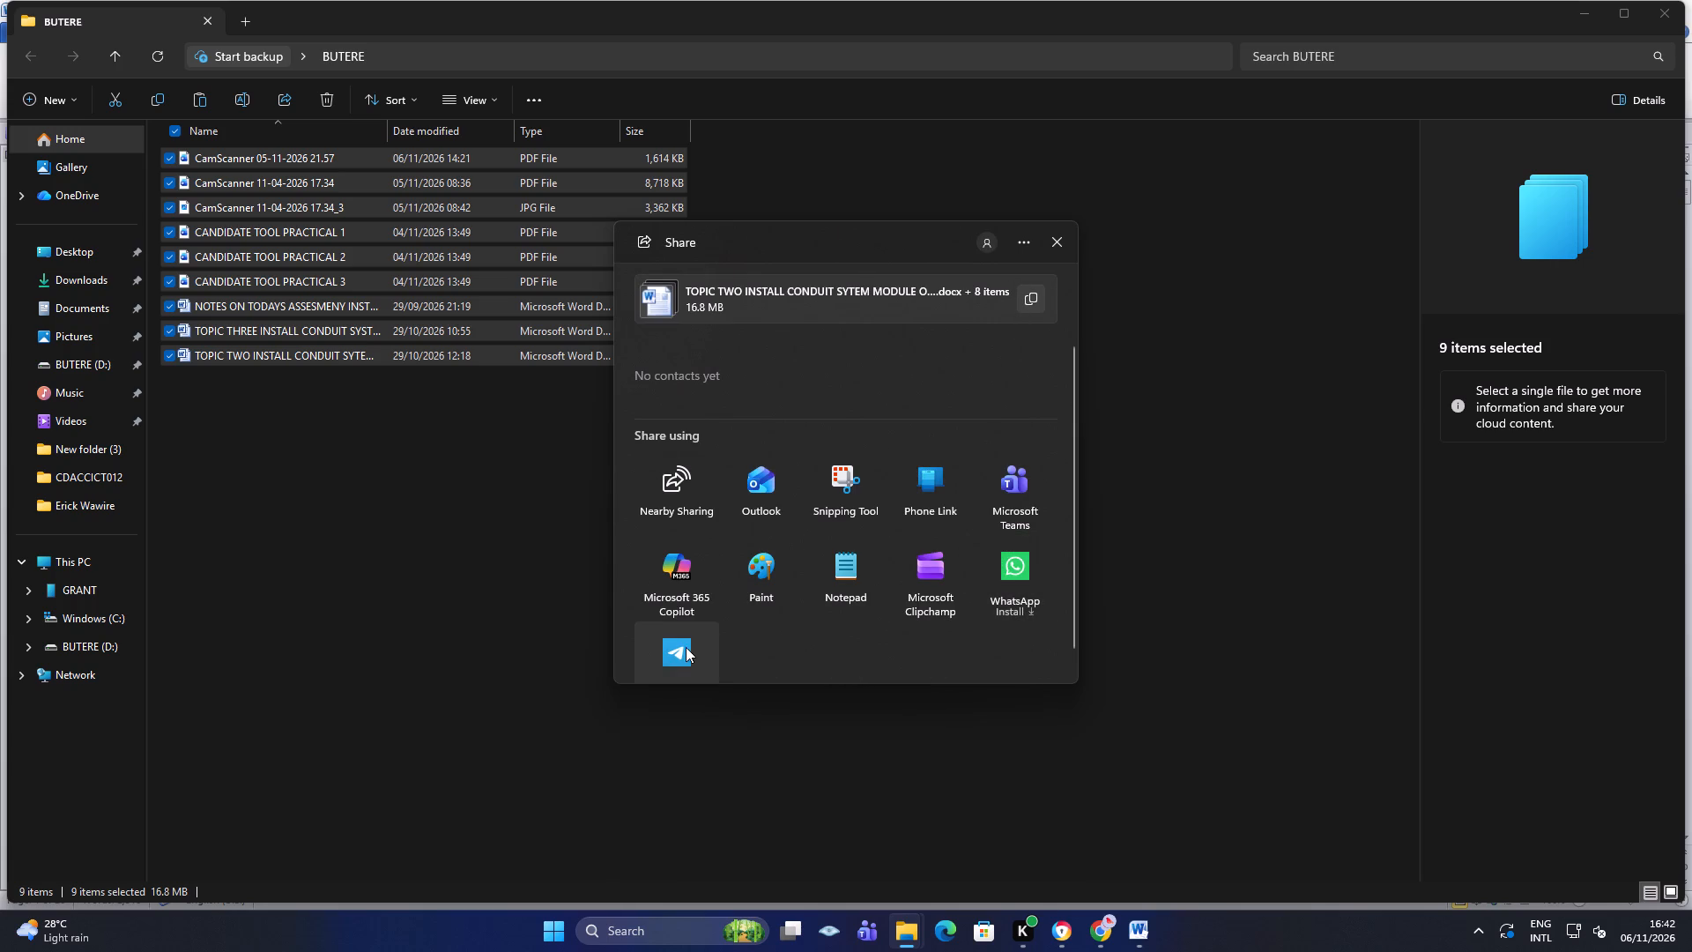
Dismiss the sharing options for the selected BUTERE files without choosing a share target.
{"action": "left_click", "coordinate": [529, 501]}
{"action": "left_click", "coordinate": [1050, 249]}
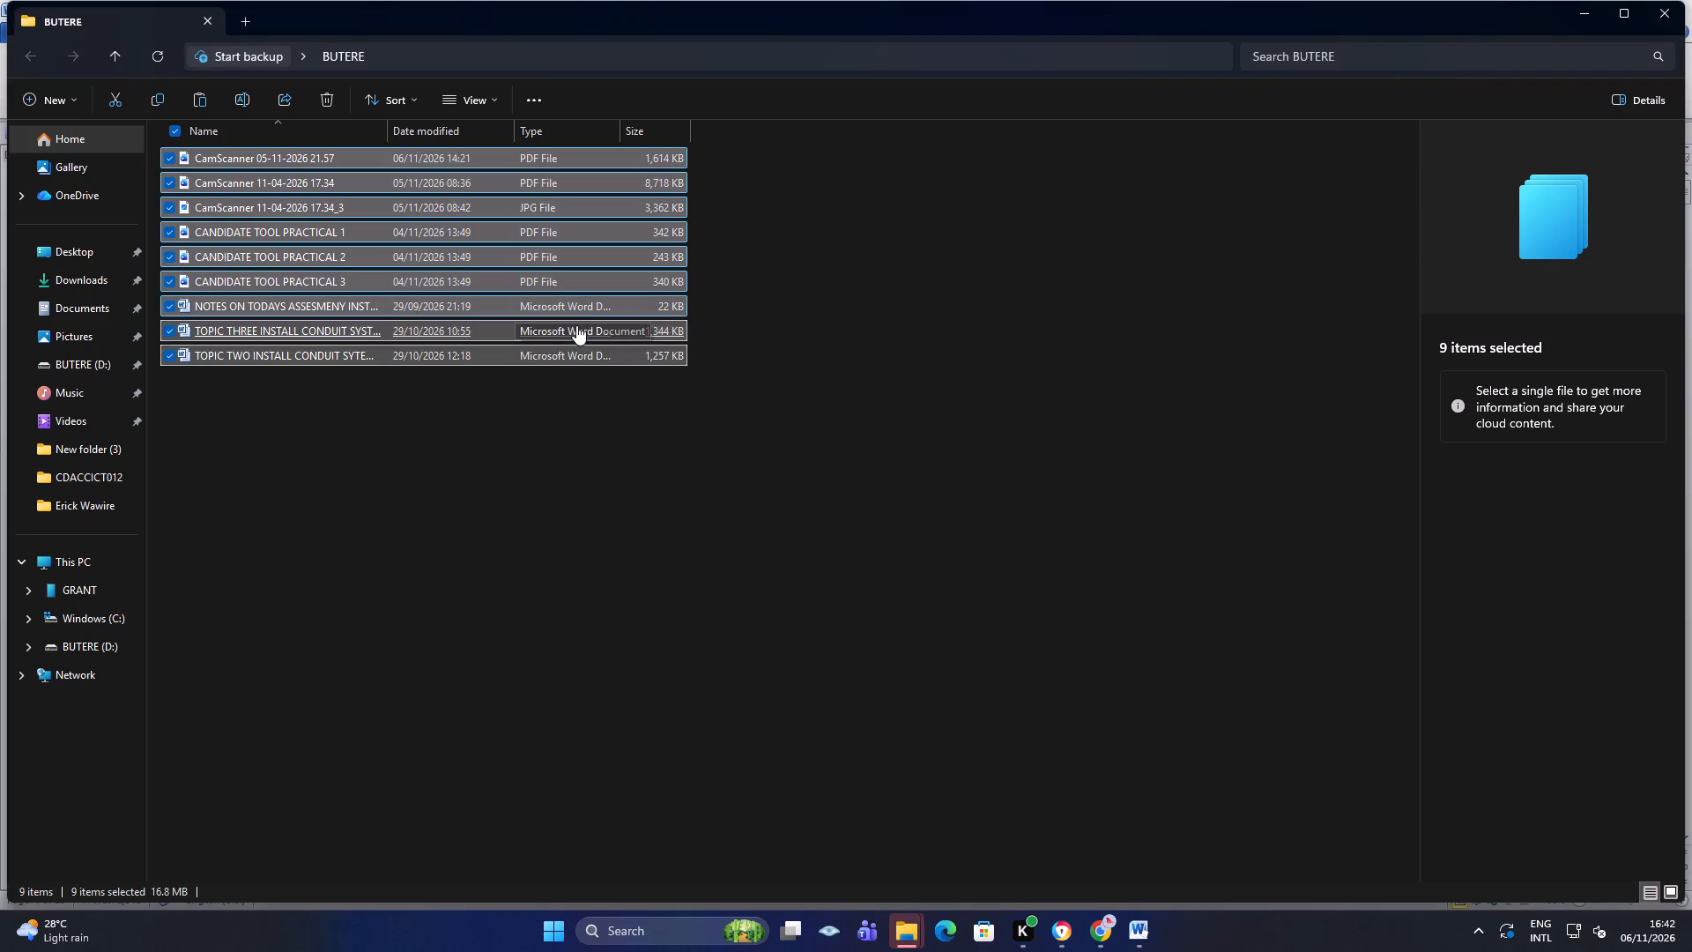
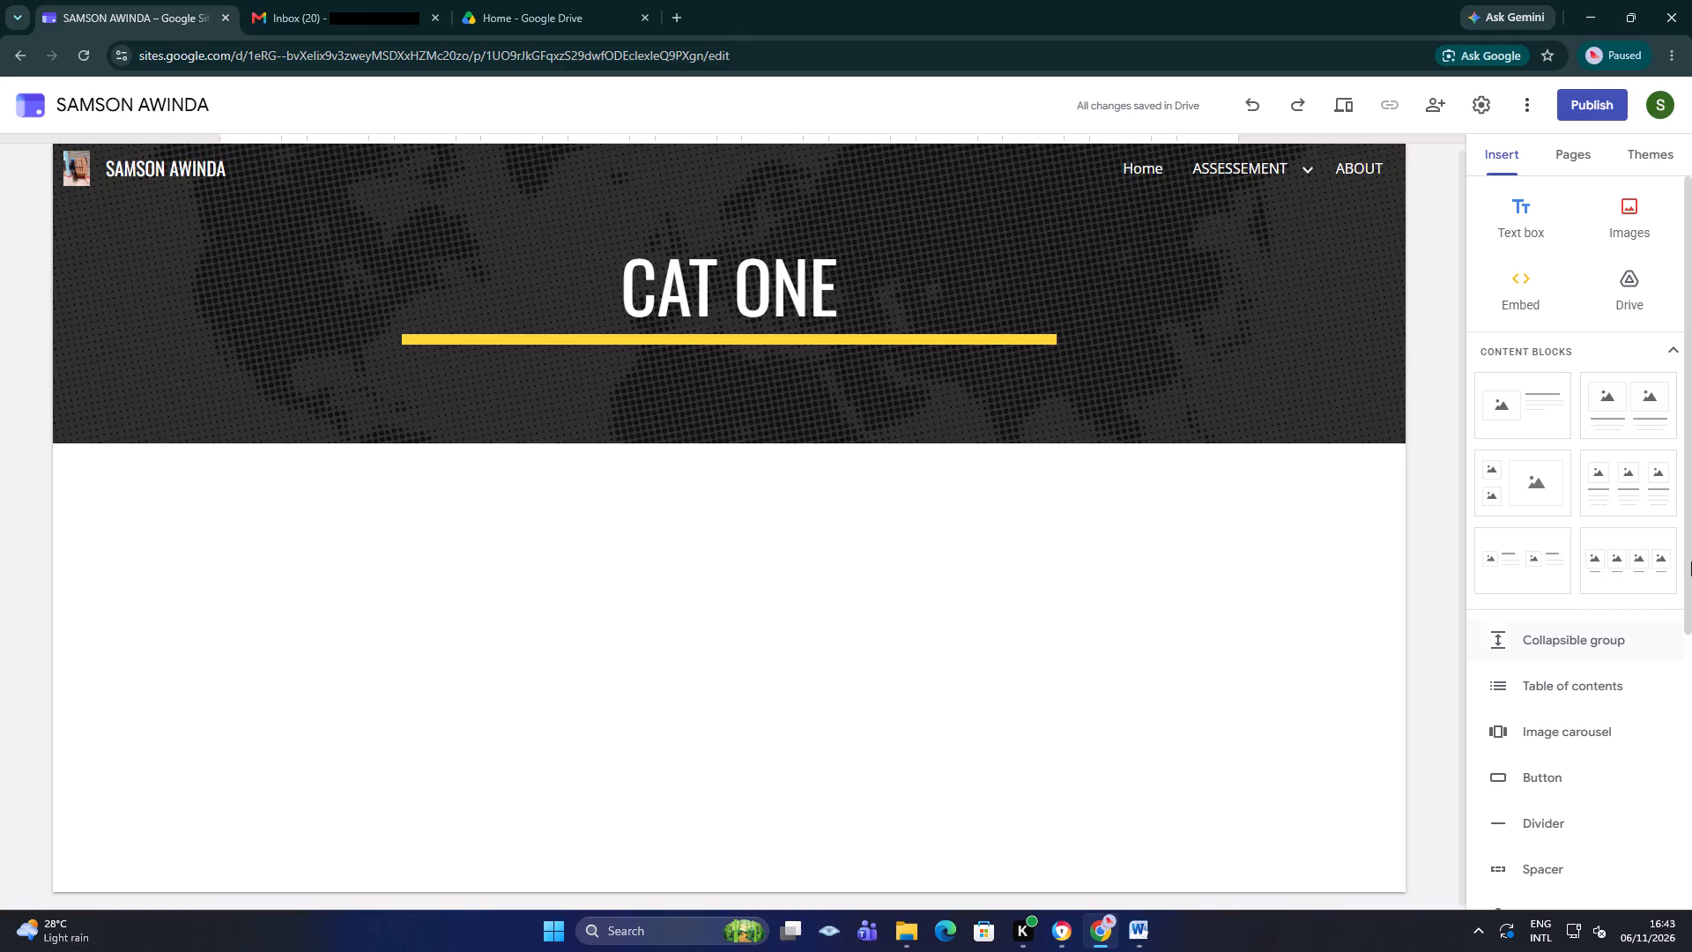
Insert the content block with three images, each with a heading and text beneath, below the CAT ONE header.
{"action": "left_click", "coordinate": [1619, 492]}
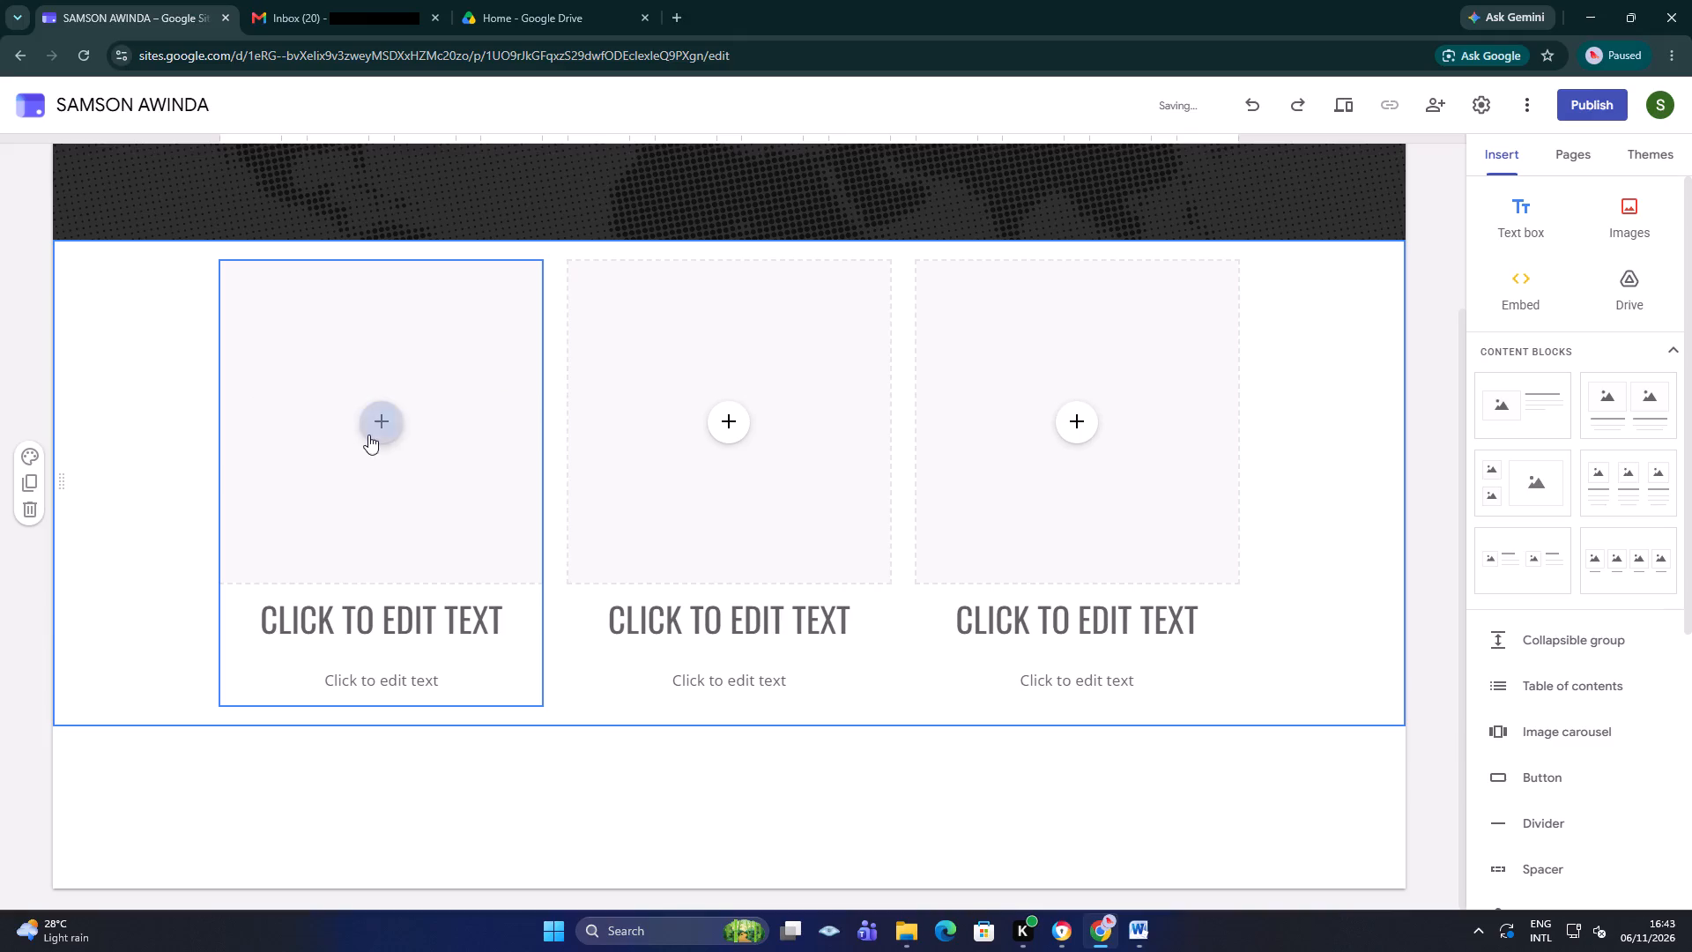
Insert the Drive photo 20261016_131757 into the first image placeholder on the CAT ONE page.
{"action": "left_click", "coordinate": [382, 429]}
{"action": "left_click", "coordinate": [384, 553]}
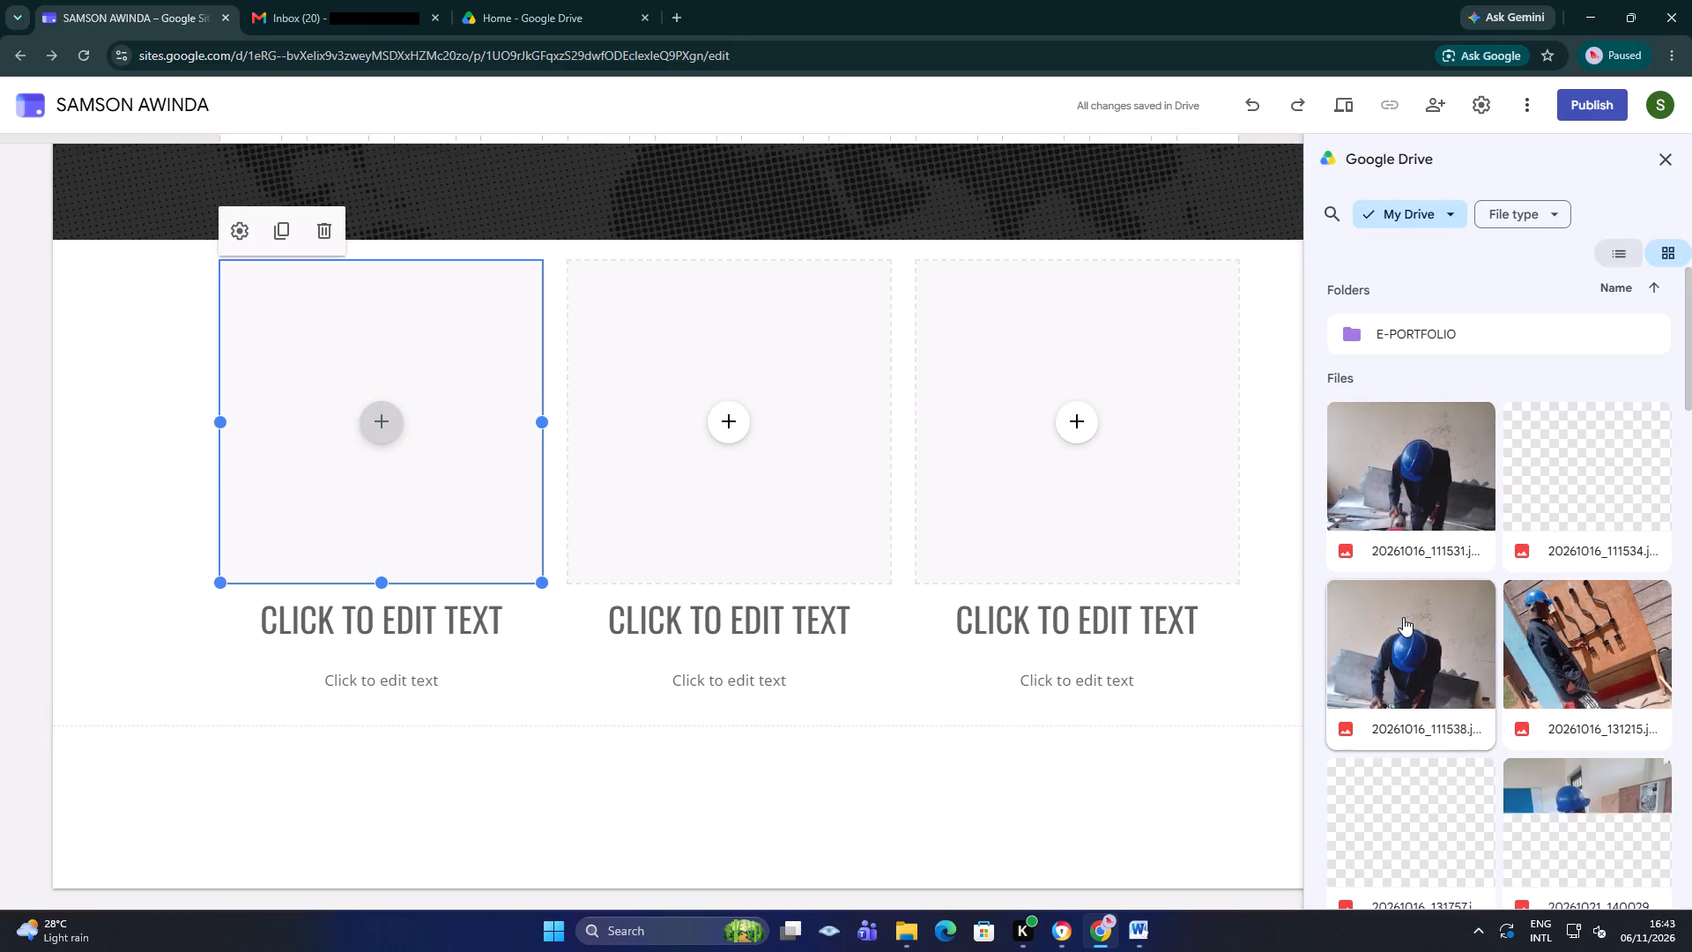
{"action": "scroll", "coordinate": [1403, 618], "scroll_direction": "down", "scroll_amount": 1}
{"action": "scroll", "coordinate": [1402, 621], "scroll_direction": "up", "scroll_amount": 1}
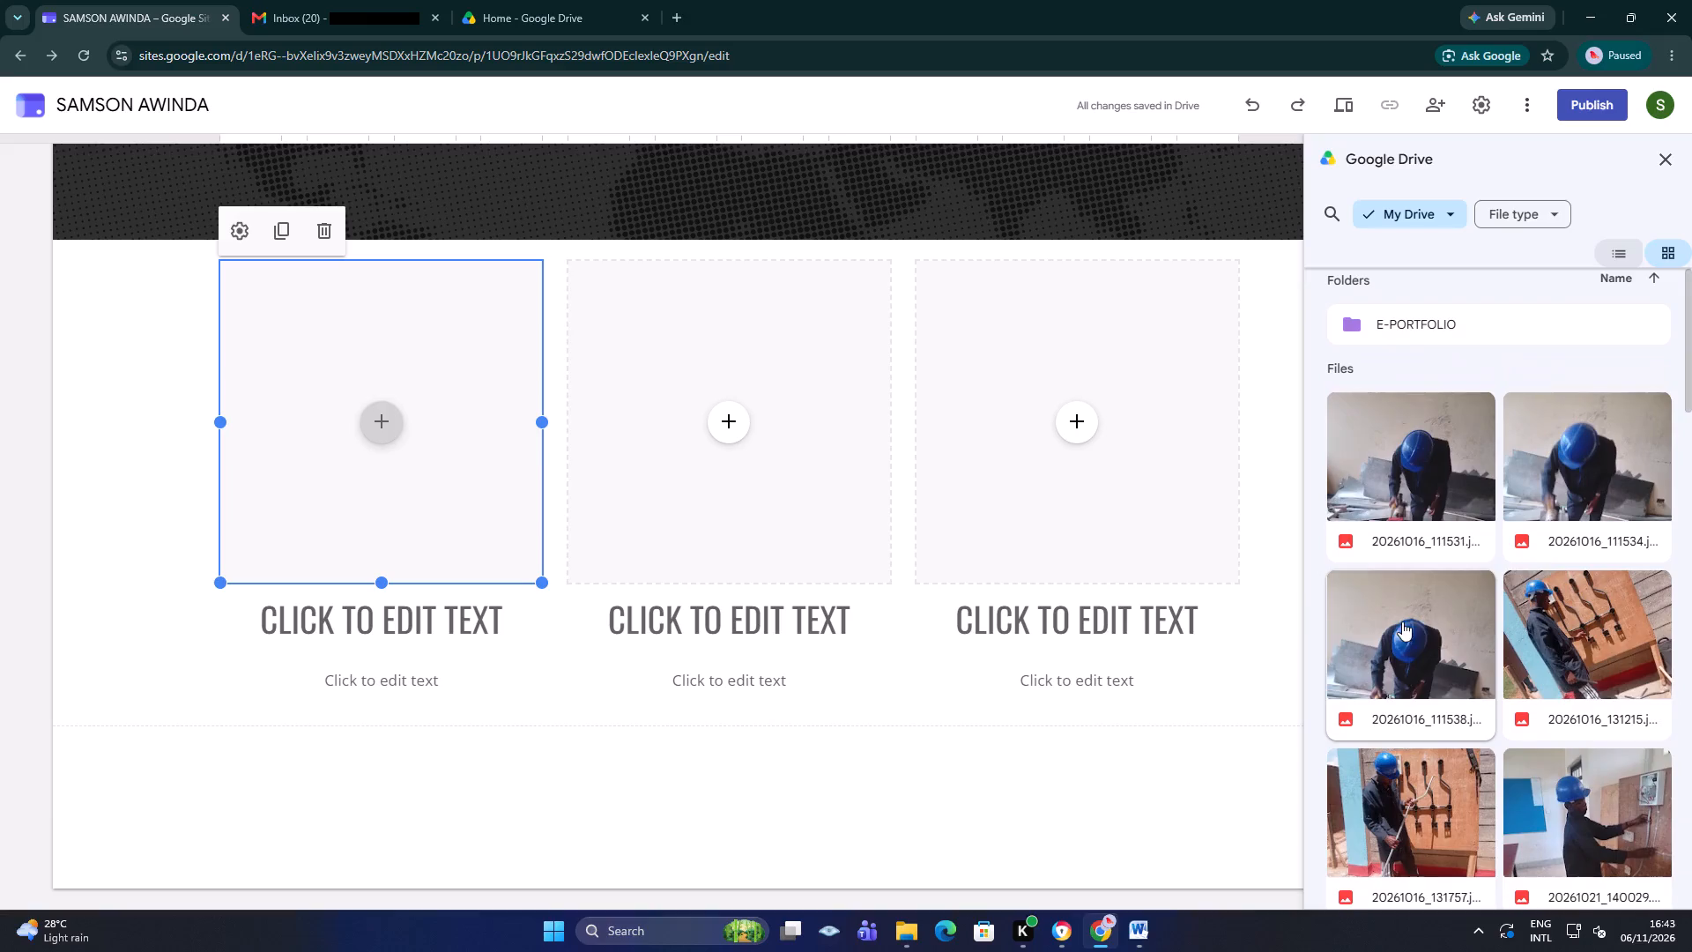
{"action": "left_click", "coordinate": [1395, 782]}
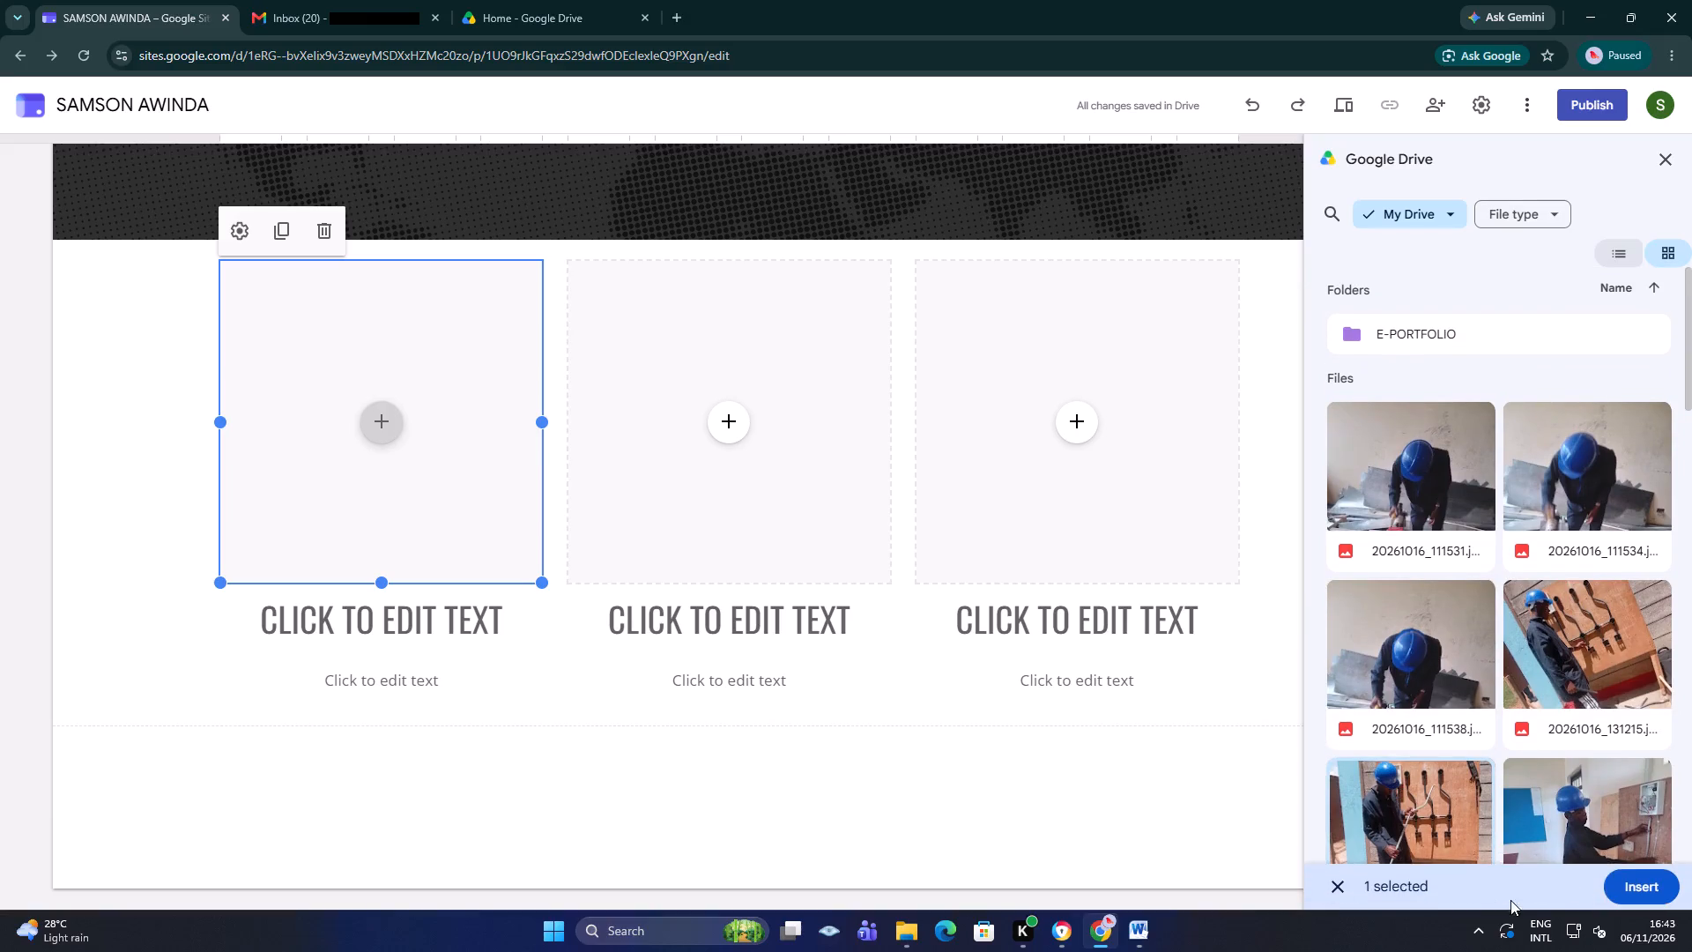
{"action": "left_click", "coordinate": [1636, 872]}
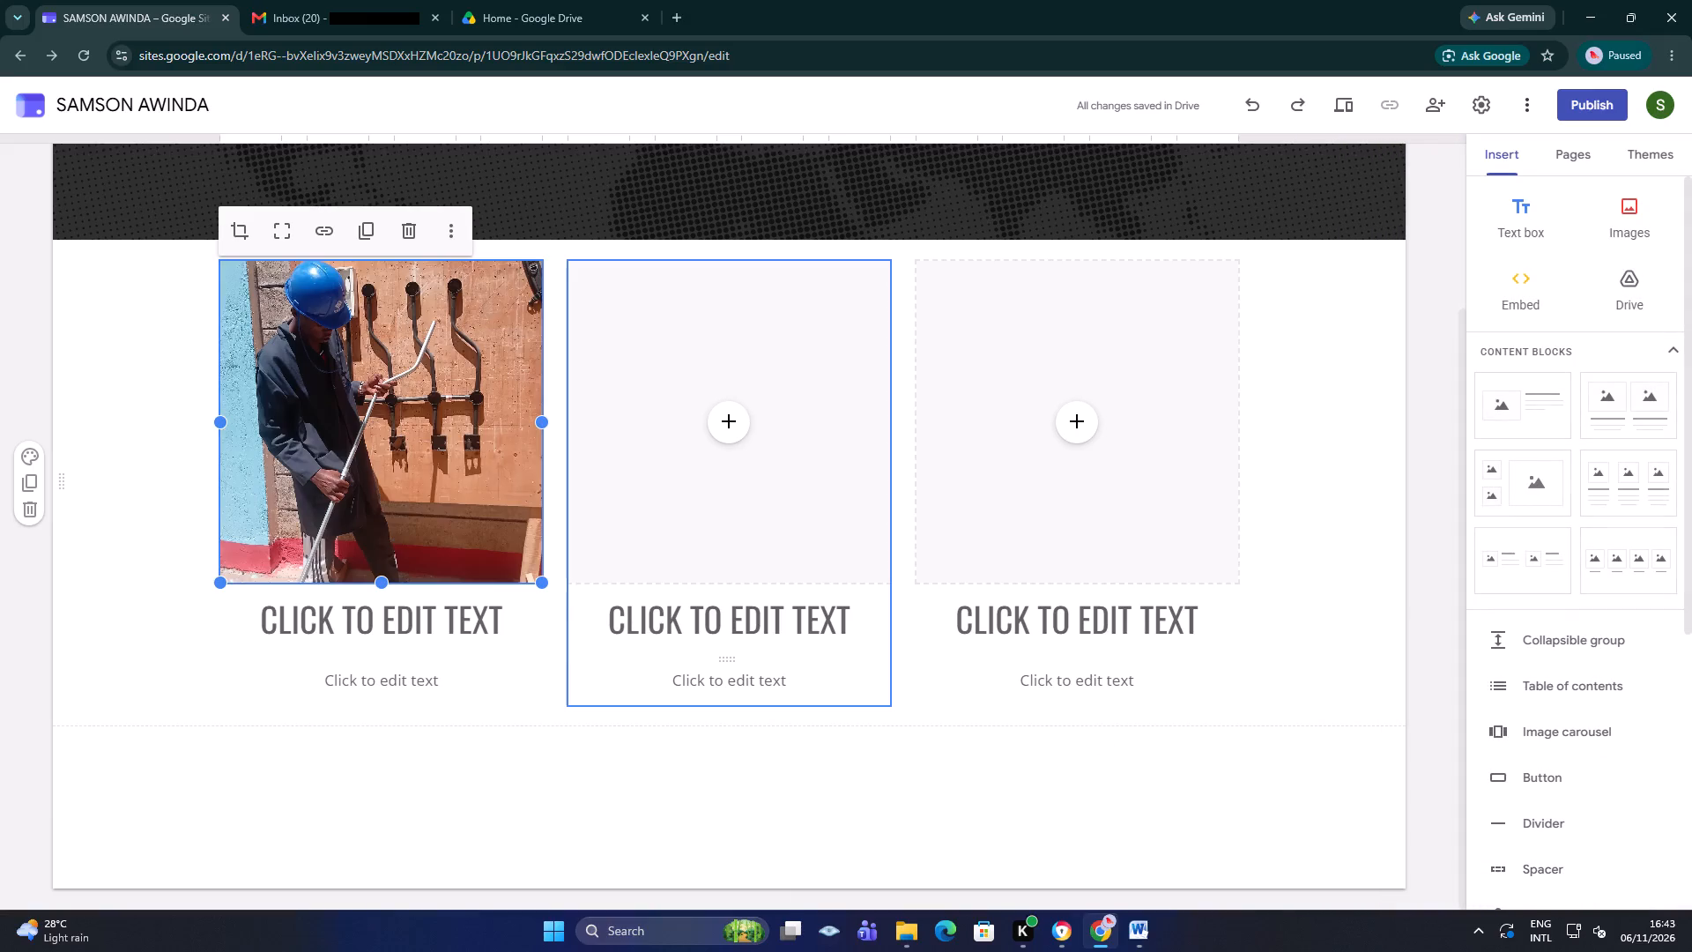
Delete the inserted photo and the two empty placeholder columns beside it on the CAT ONE page.
{"action": "scroll", "coordinate": [597, 530], "scroll_direction": "up", "scroll_amount": 5}
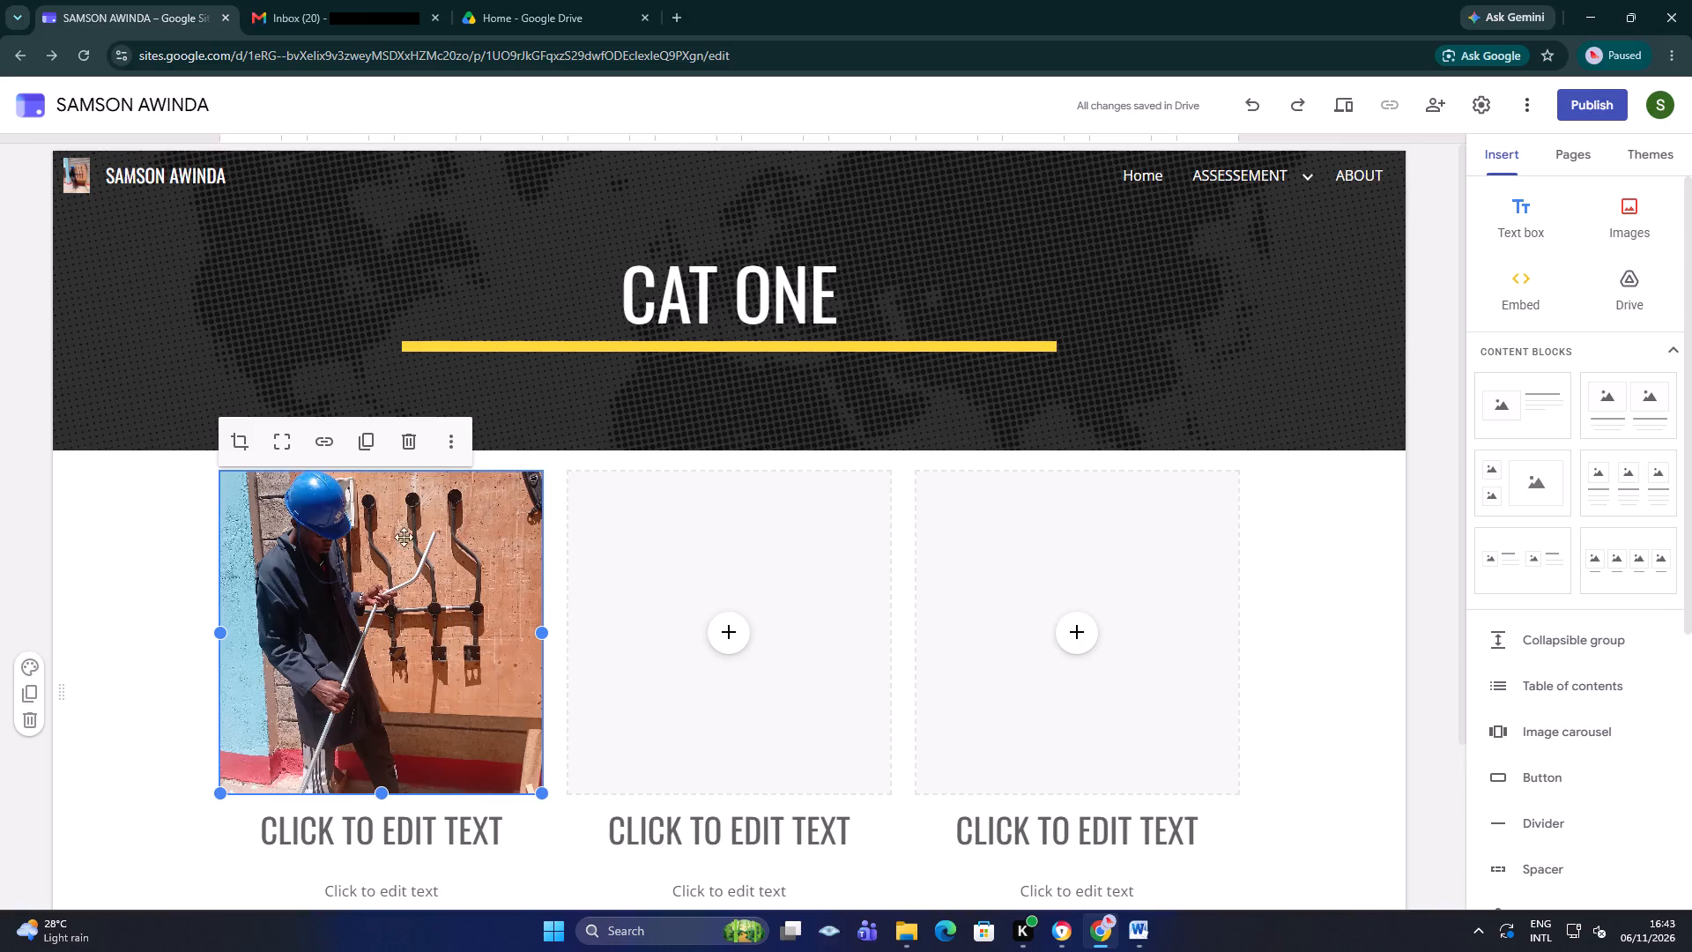
{"action": "left_click", "coordinate": [416, 442]}
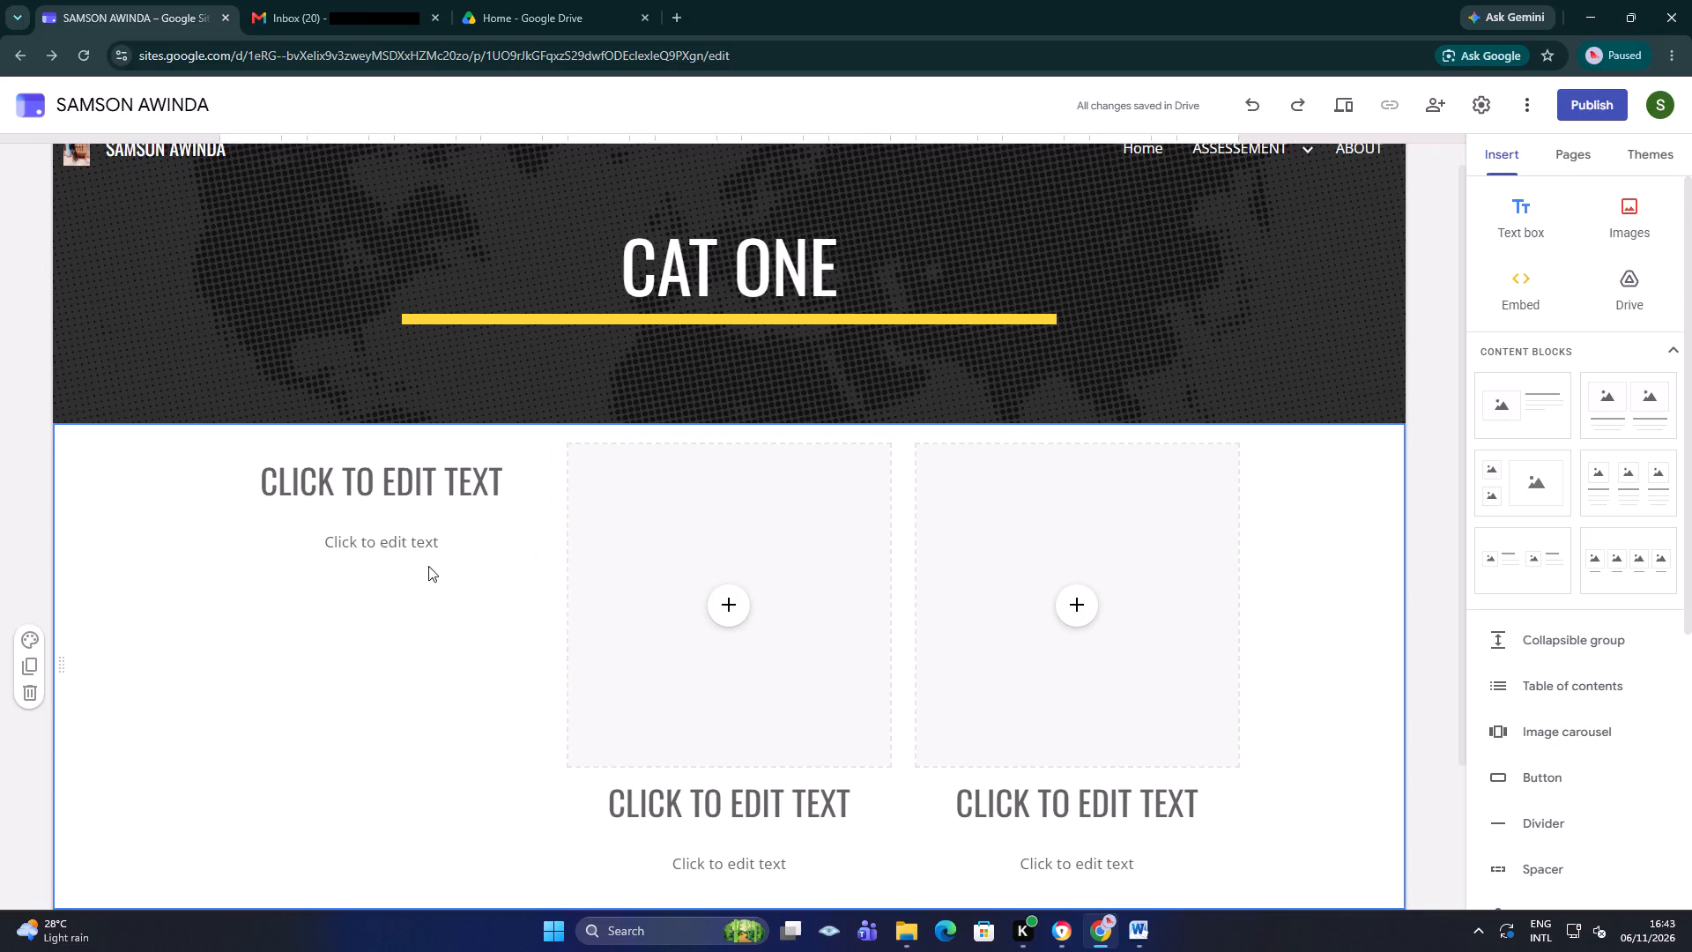
{"action": "left_click", "coordinate": [672, 513]}
{"action": "left_click", "coordinate": [635, 403]}
{"action": "left_click", "coordinate": [1202, 550]}
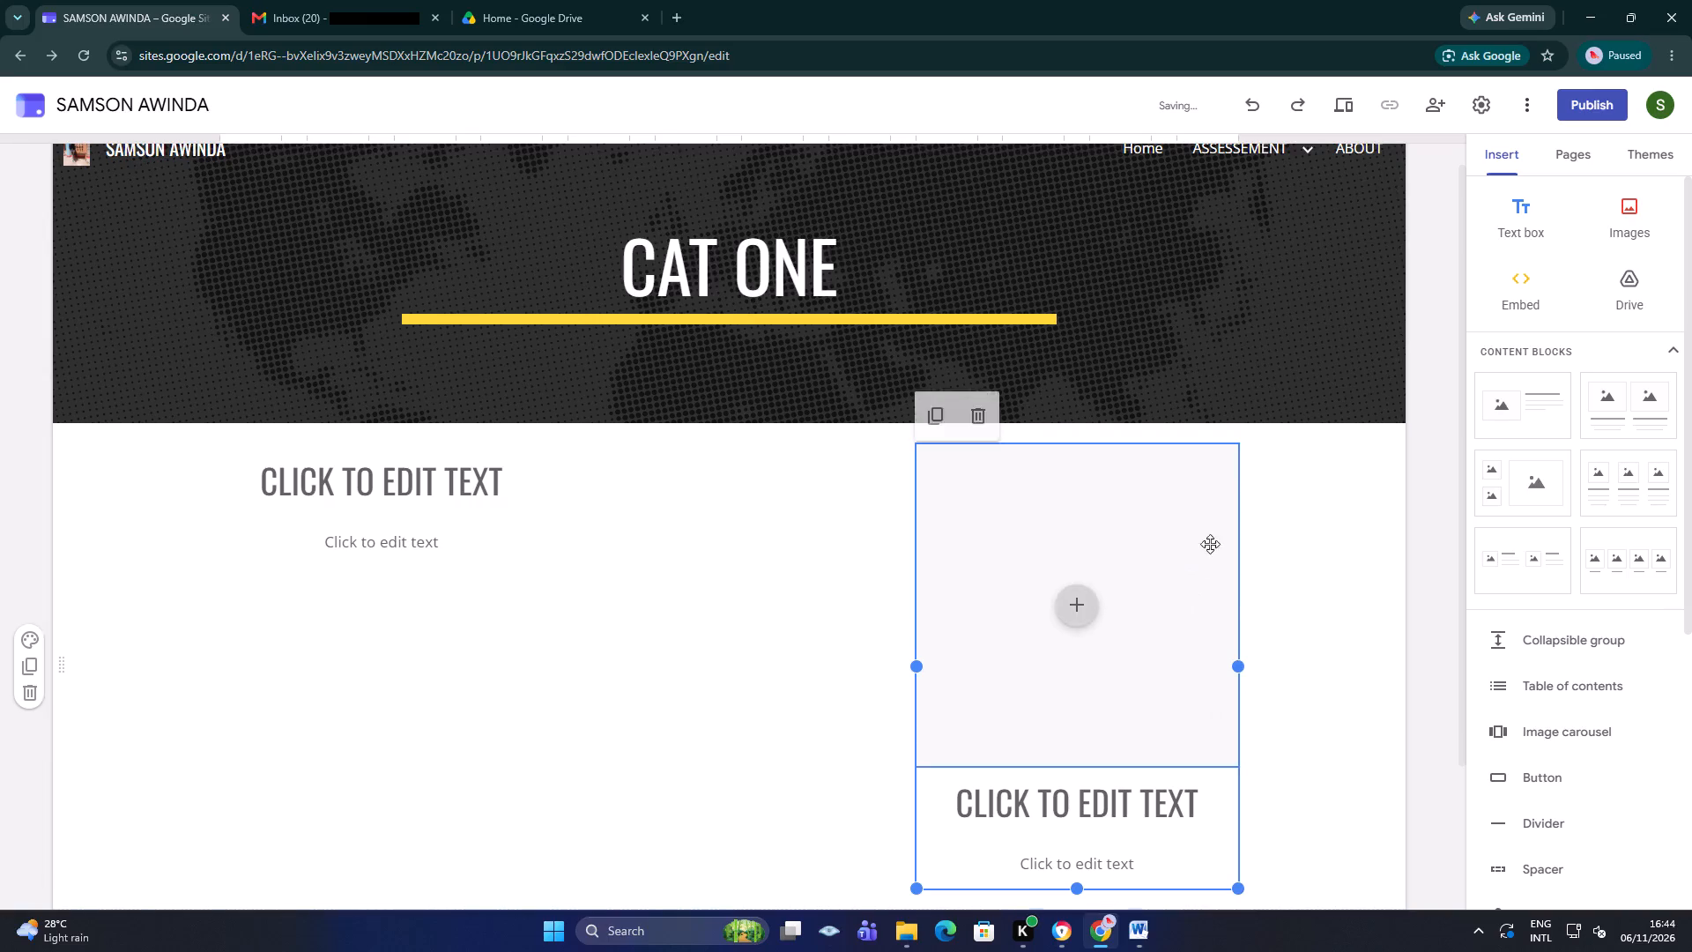
{"action": "left_click", "coordinate": [994, 405]}
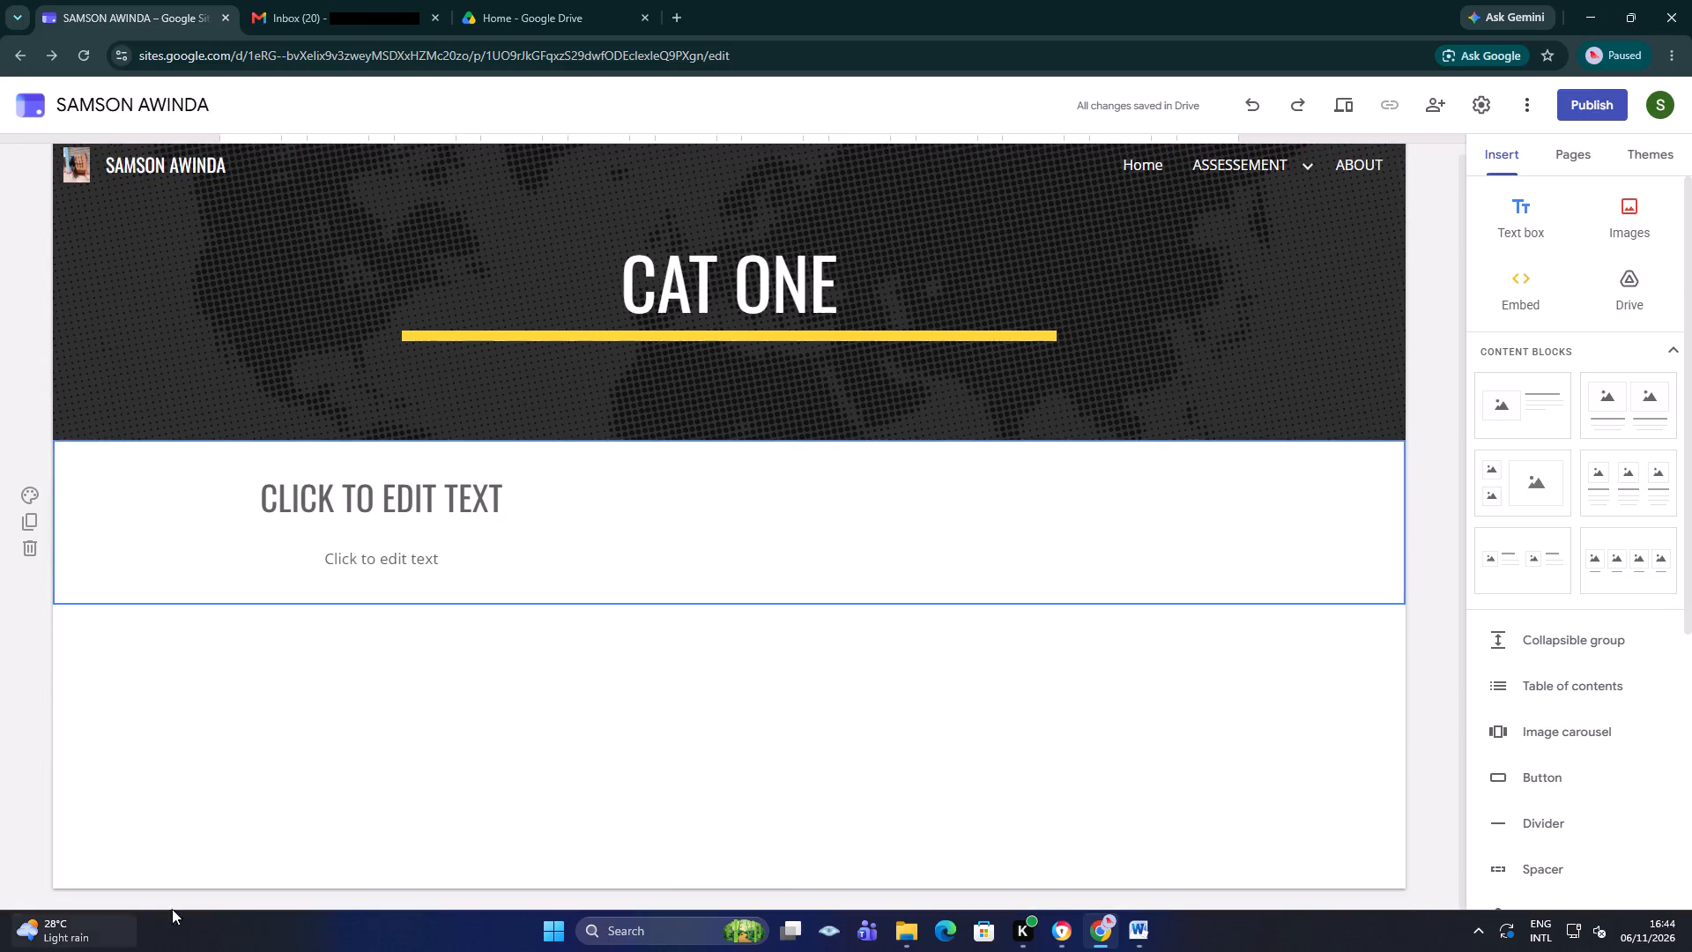
Browse the grant folder on the Desktop for a photo to upload to the CAT ONE page, and close it.
{"action": "right_click", "coordinate": [399, 636]}
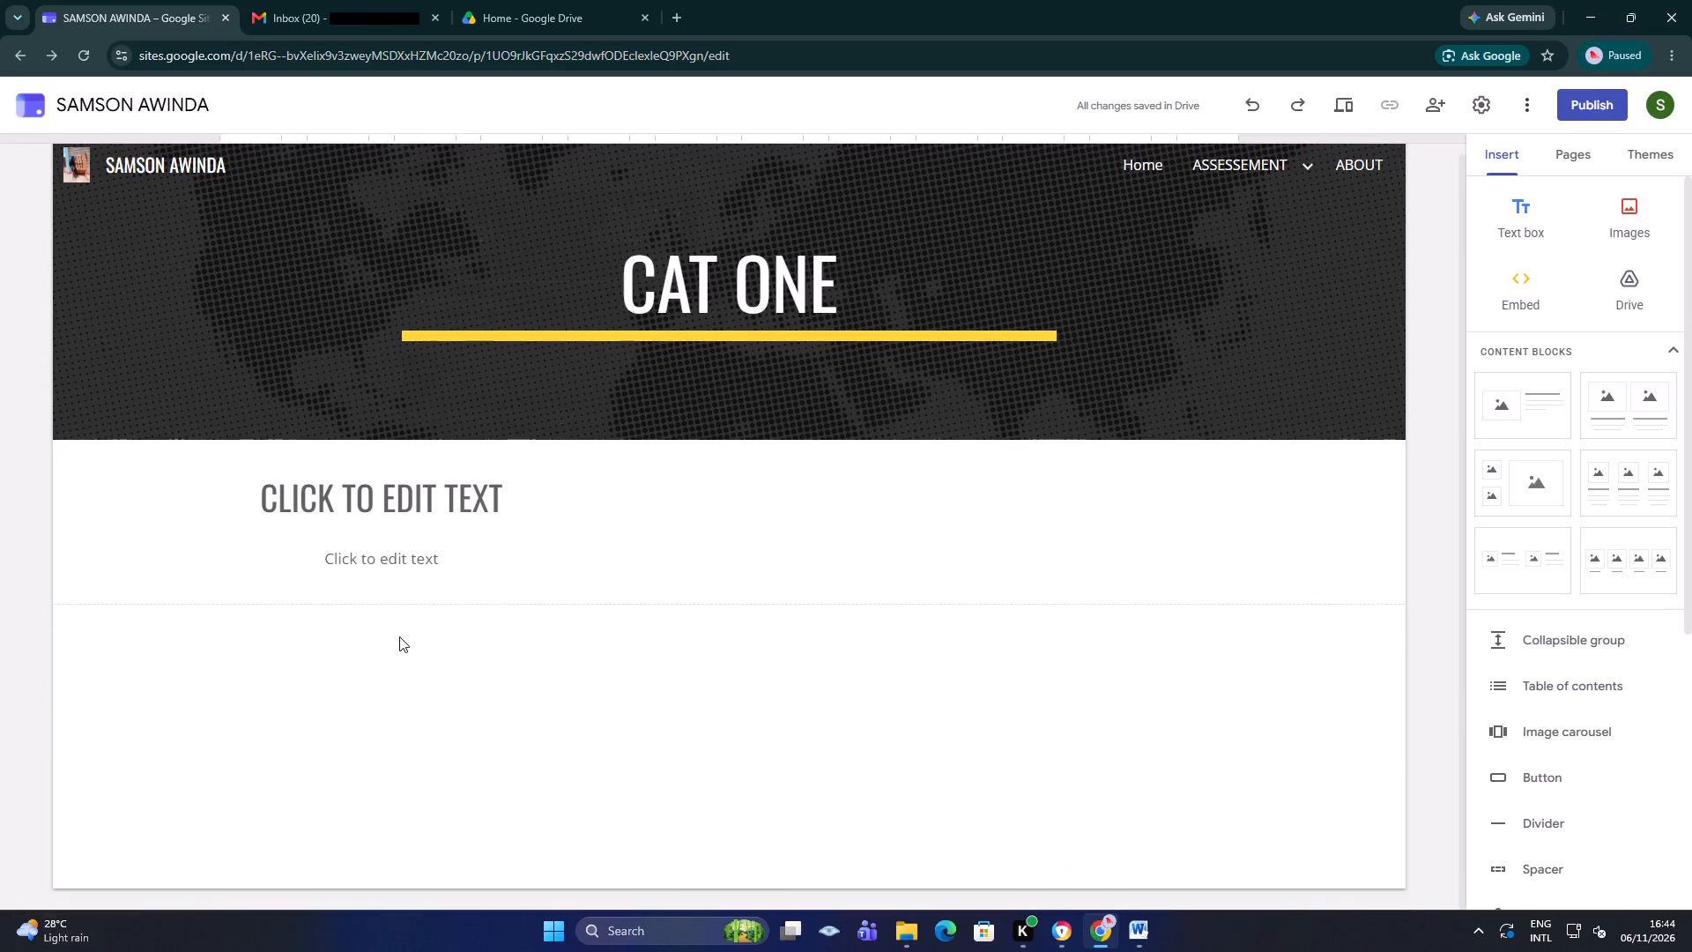
{"action": "left_click", "coordinate": [338, 672]}
{"action": "double_click", "coordinate": [338, 672]}
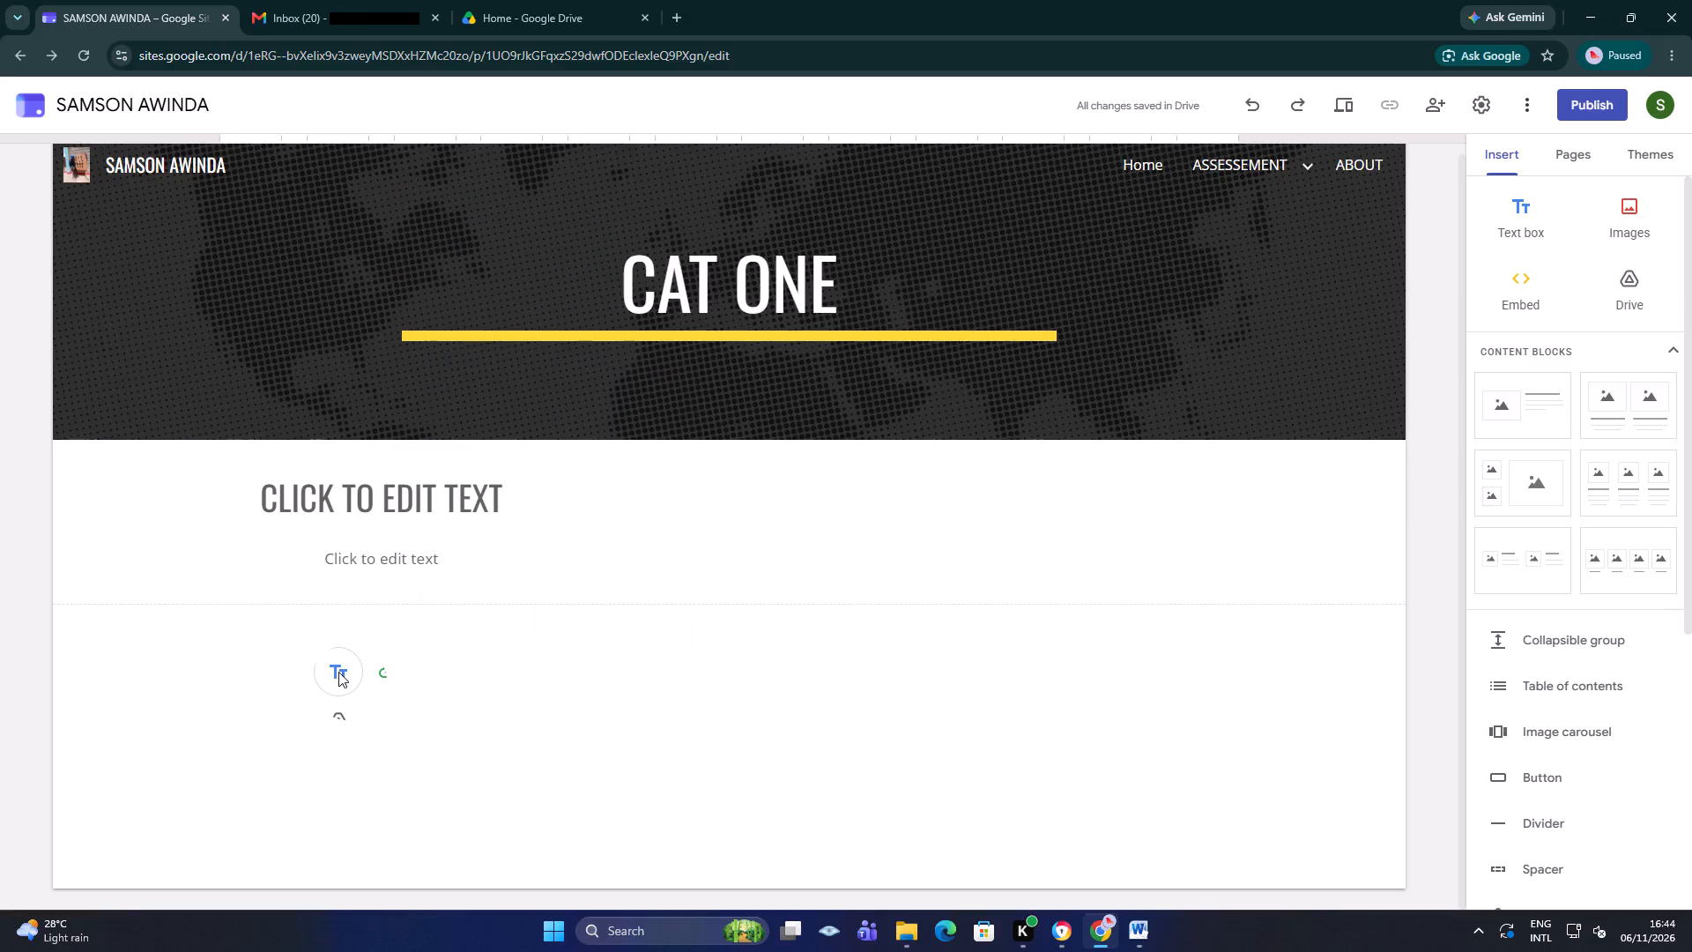
{"action": "double_click", "coordinate": [338, 672]}
{"action": "left_click", "coordinate": [391, 669]}
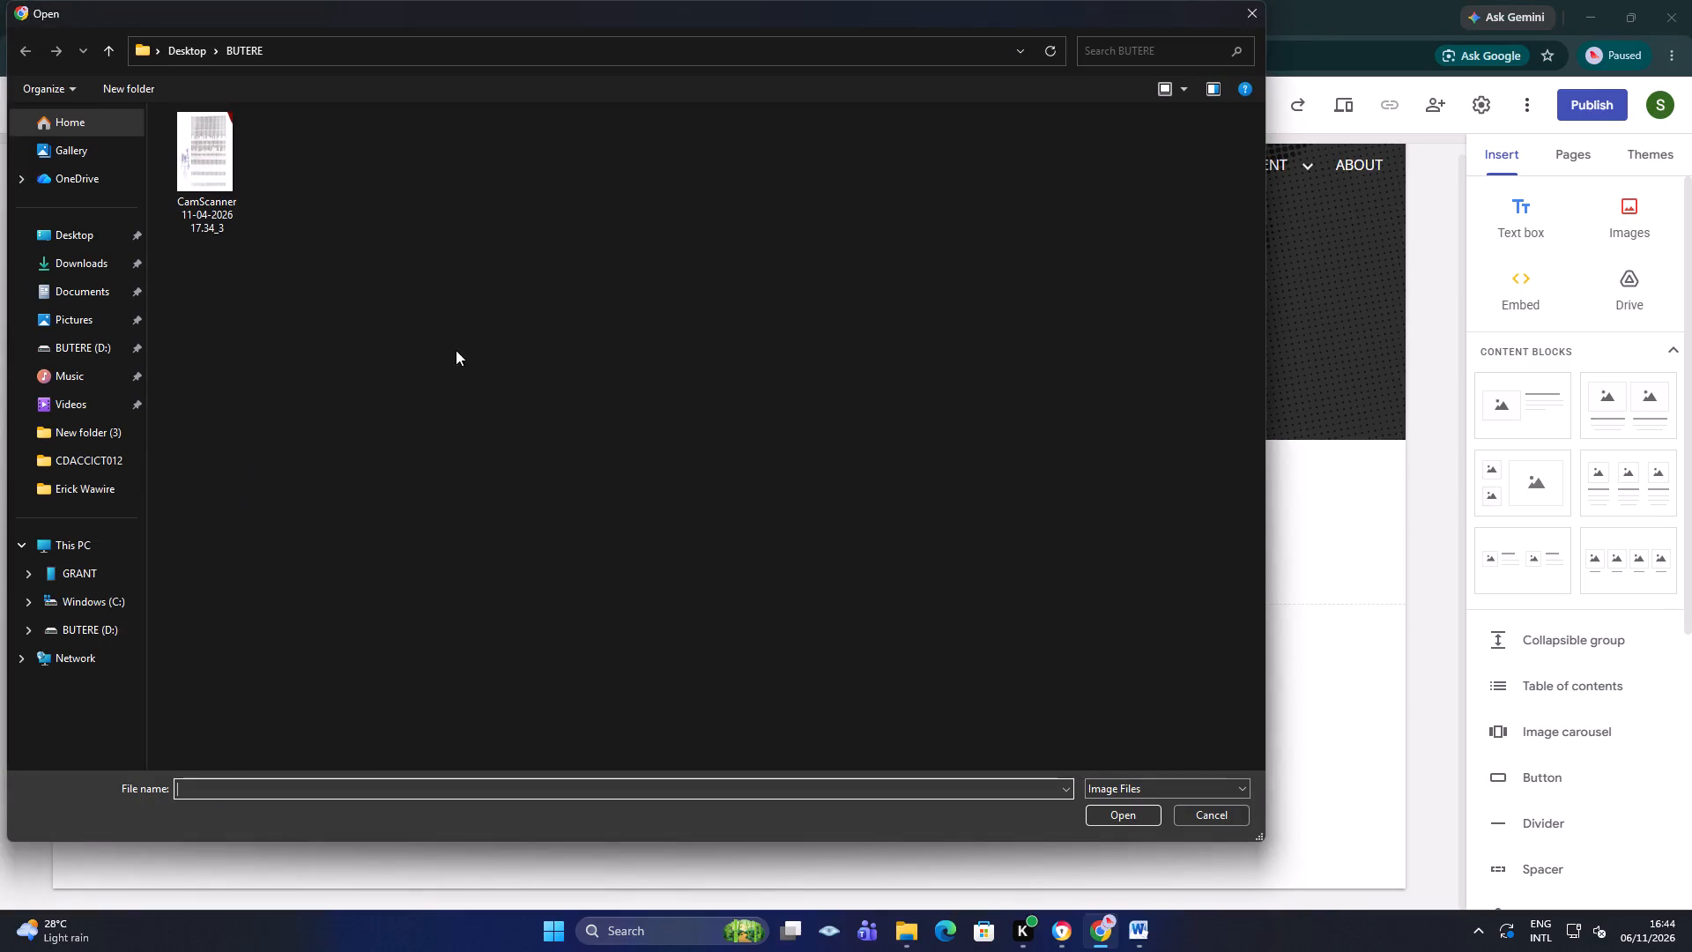
{"action": "left_click", "coordinate": [85, 237]}
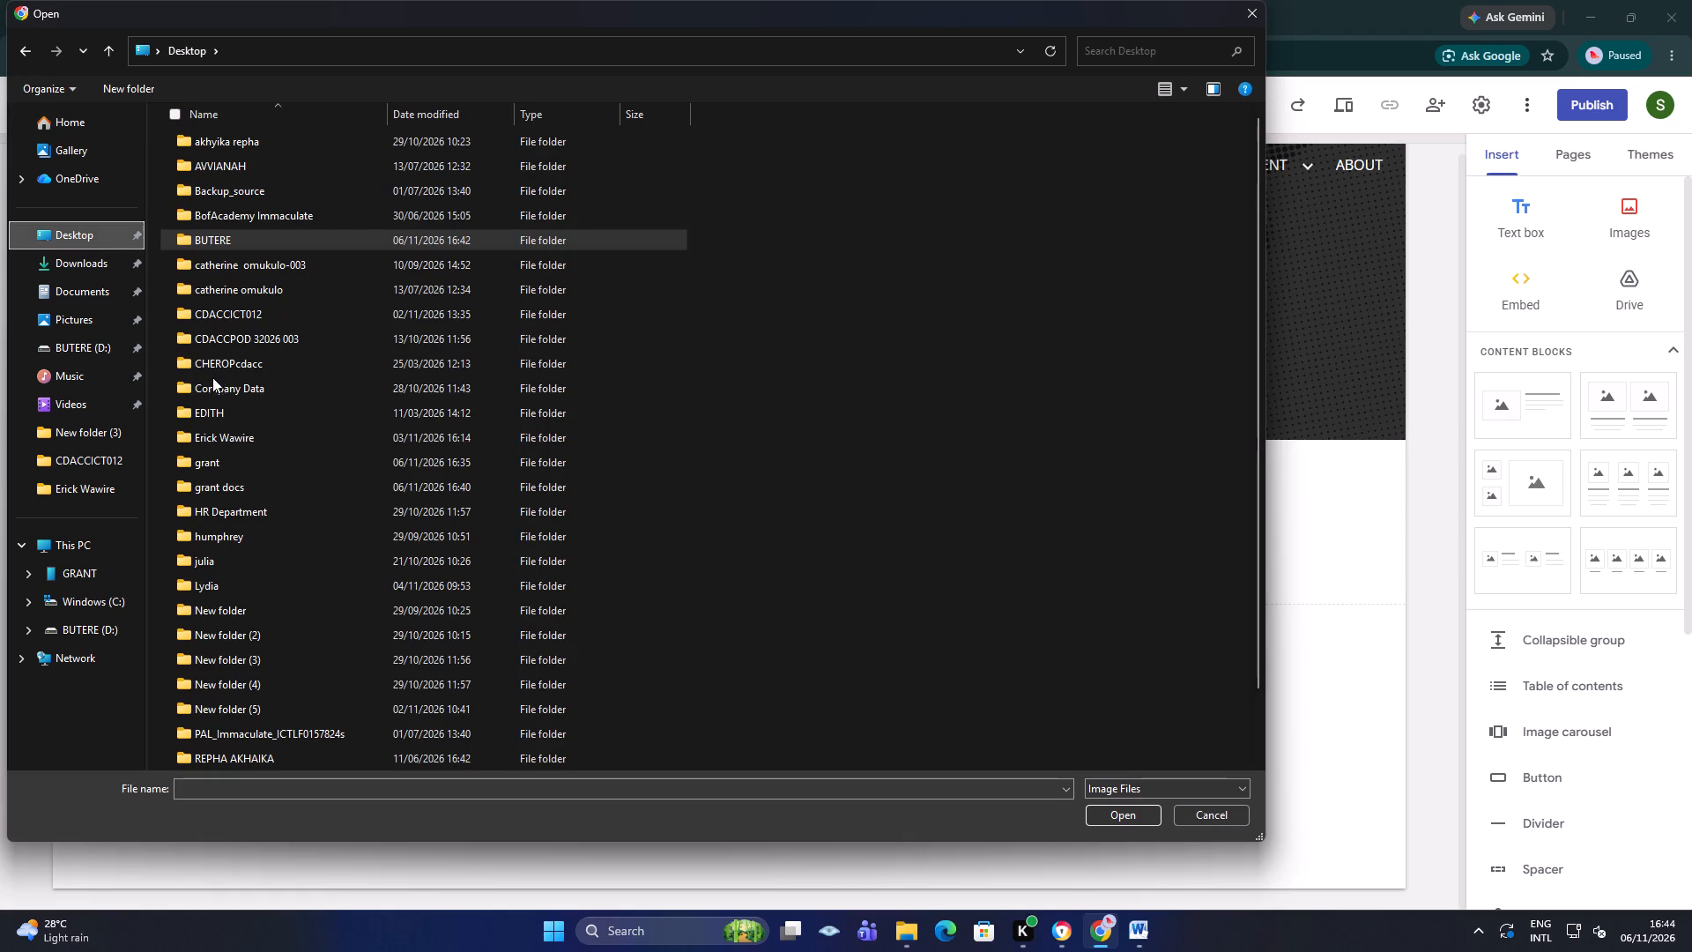
{"action": "left_click", "coordinate": [211, 459]}
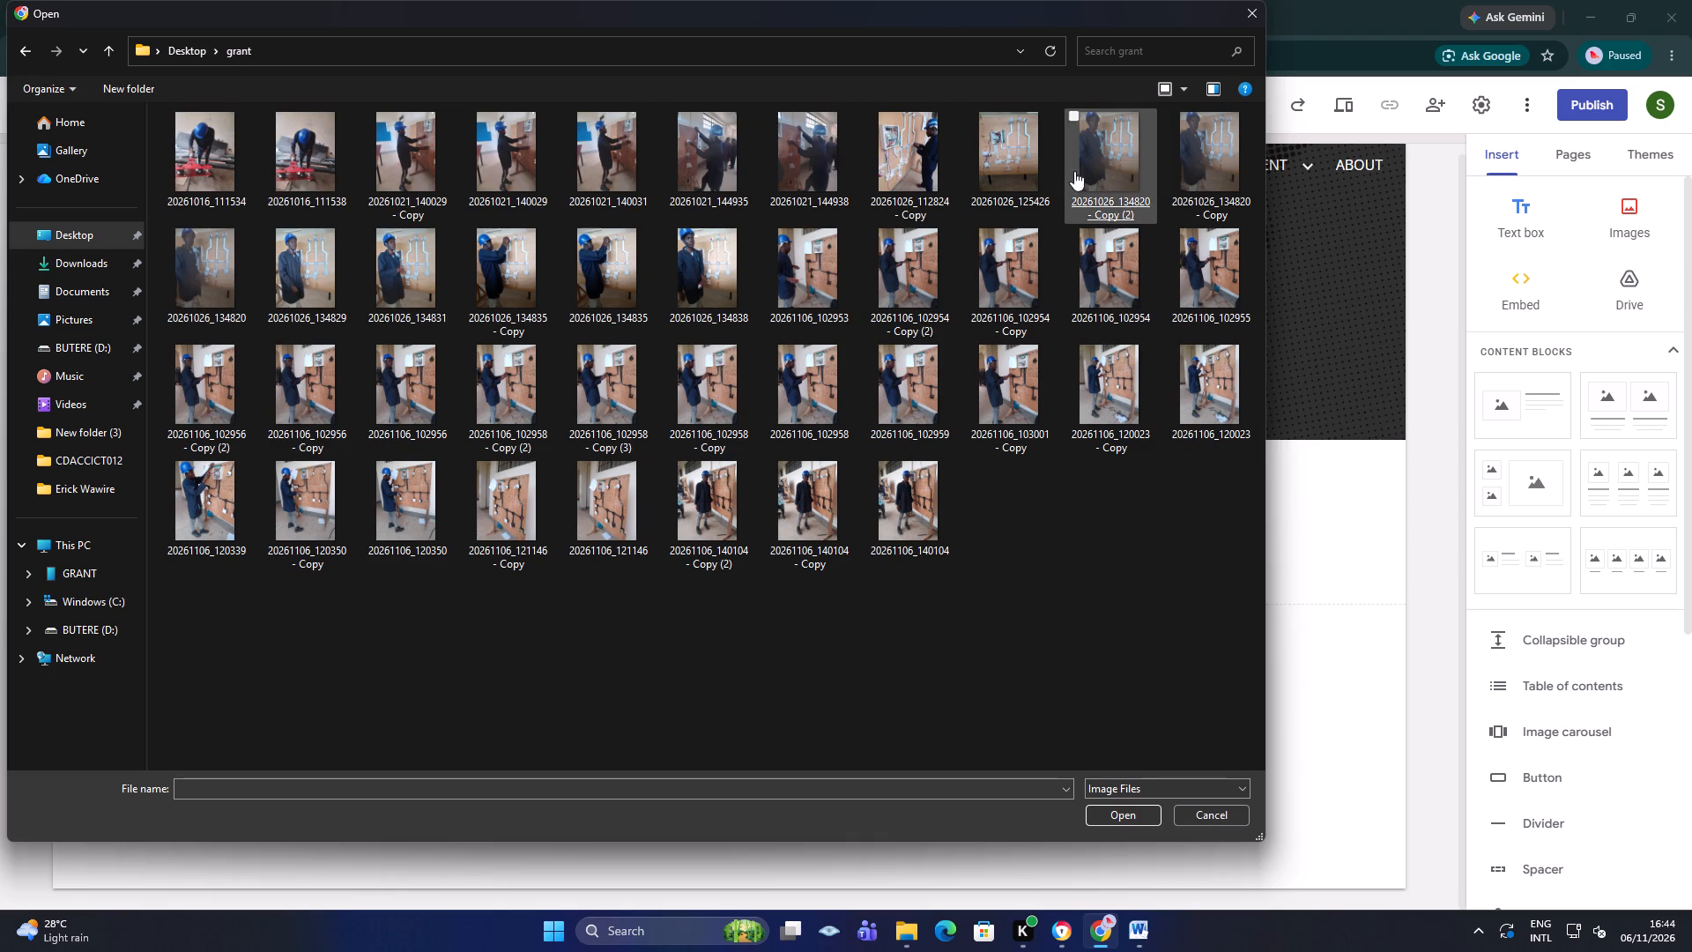
{"action": "left_click", "coordinate": [1310, 631]}
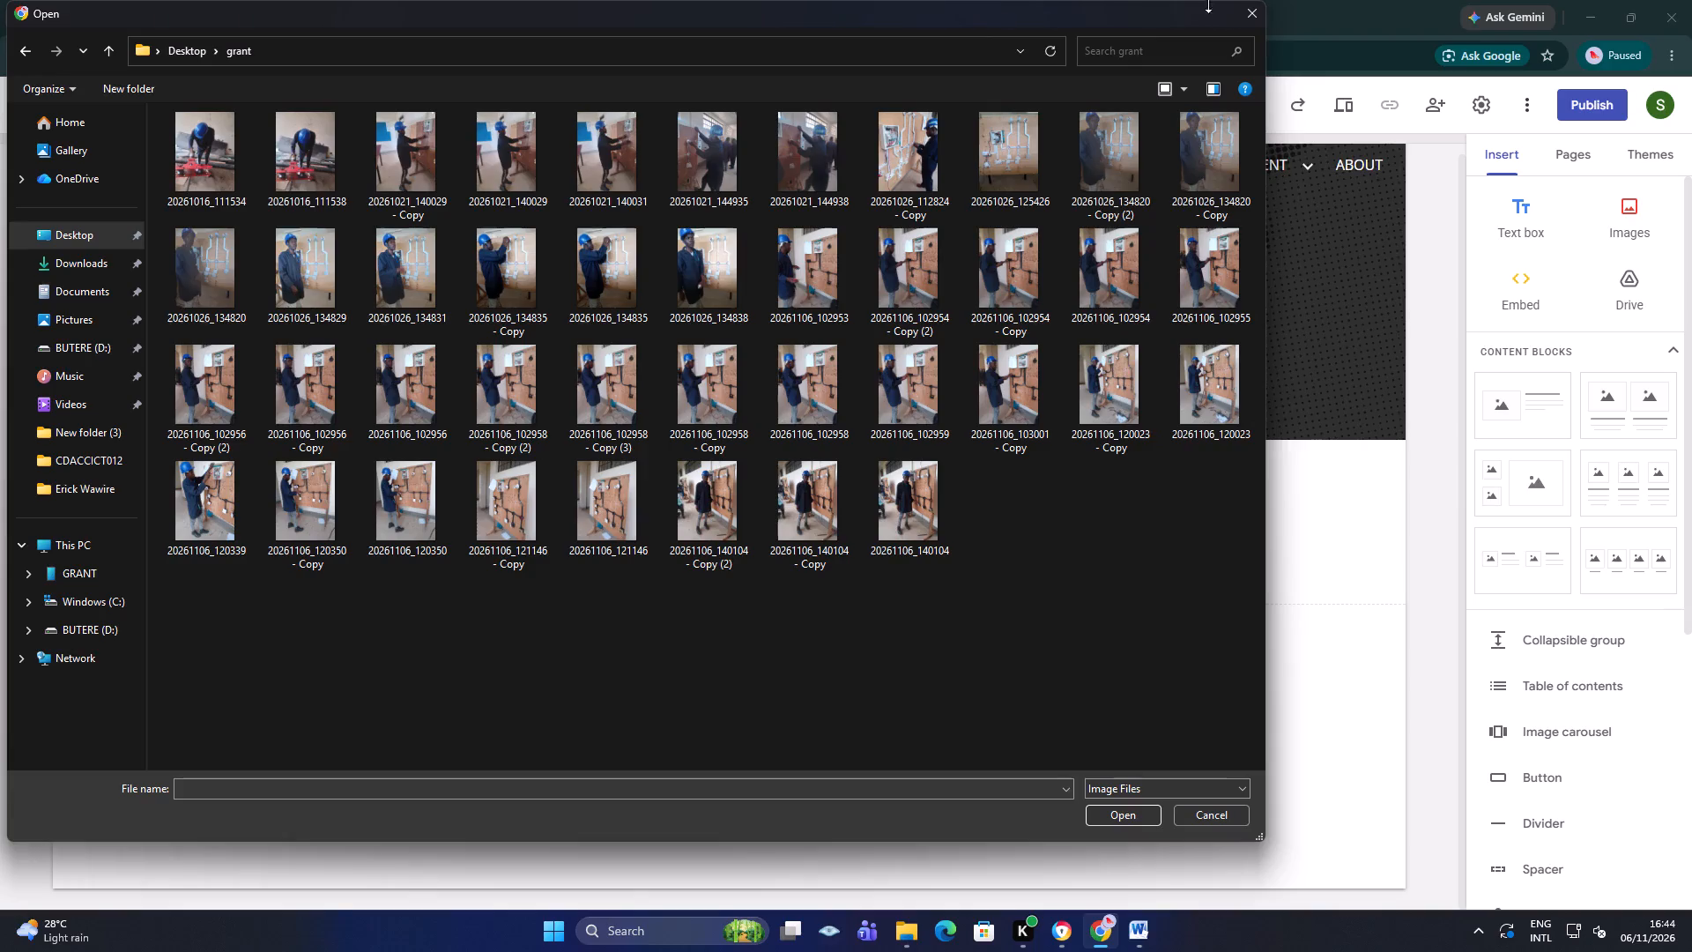
{"action": "left_click", "coordinate": [1272, 6]}
{"action": "left_click", "coordinate": [1260, 11]}
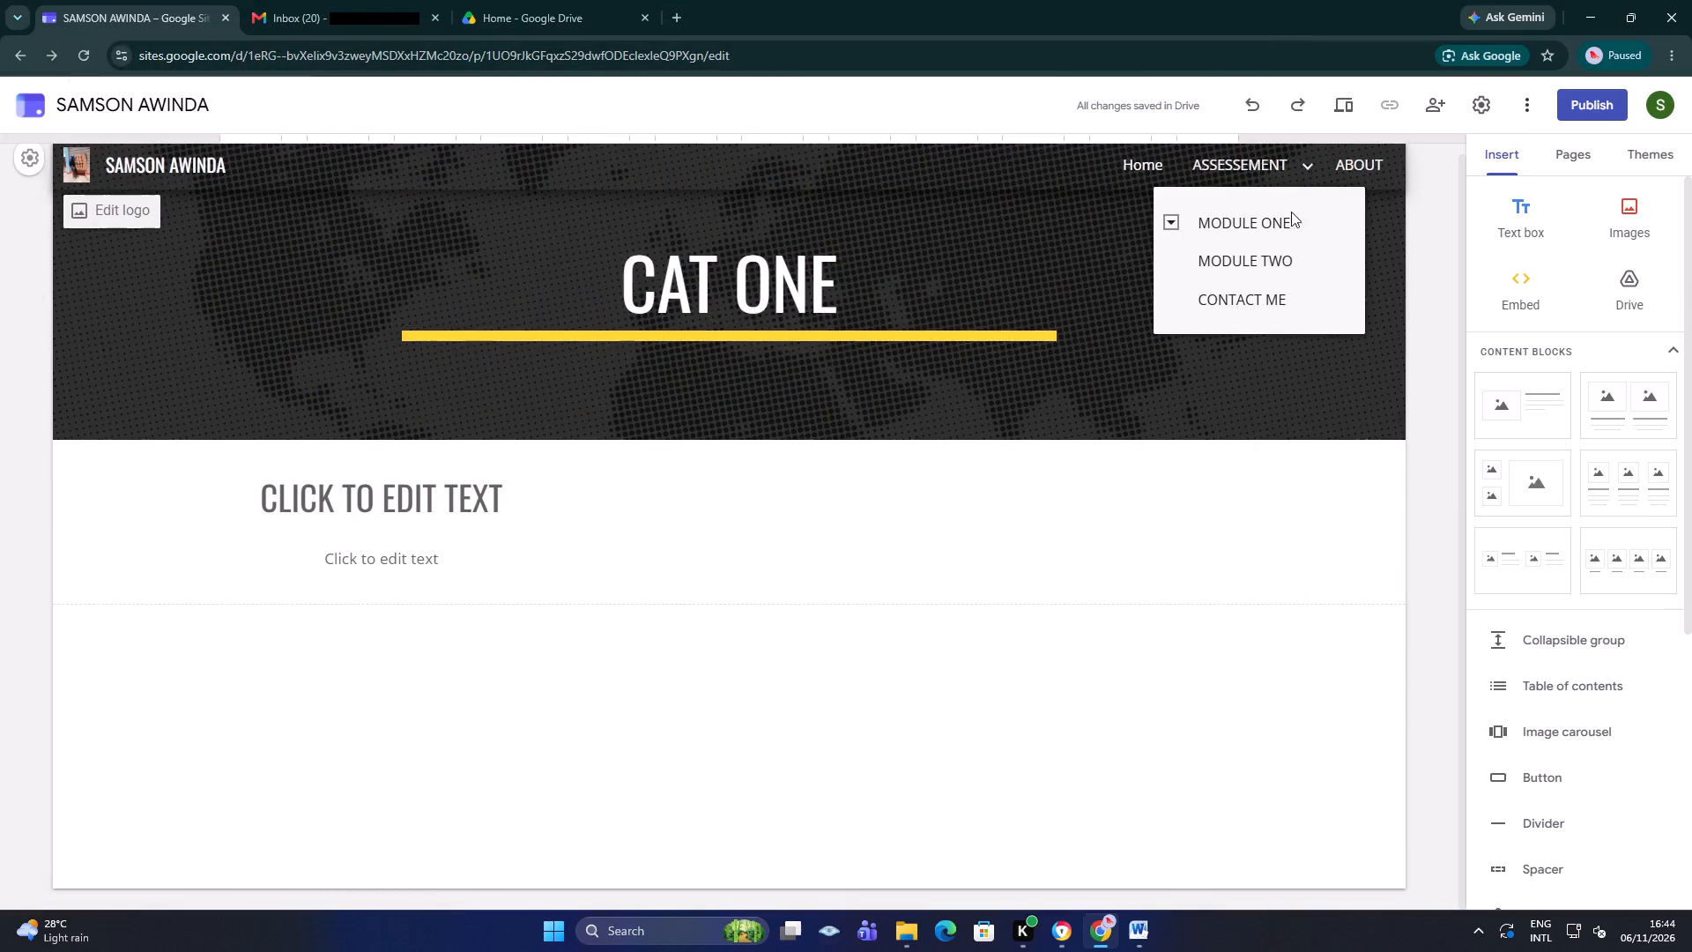
Open the CAT TWO page of the conduit system unit under MODULE ONE.
{"action": "left_click", "coordinate": [1169, 224]}
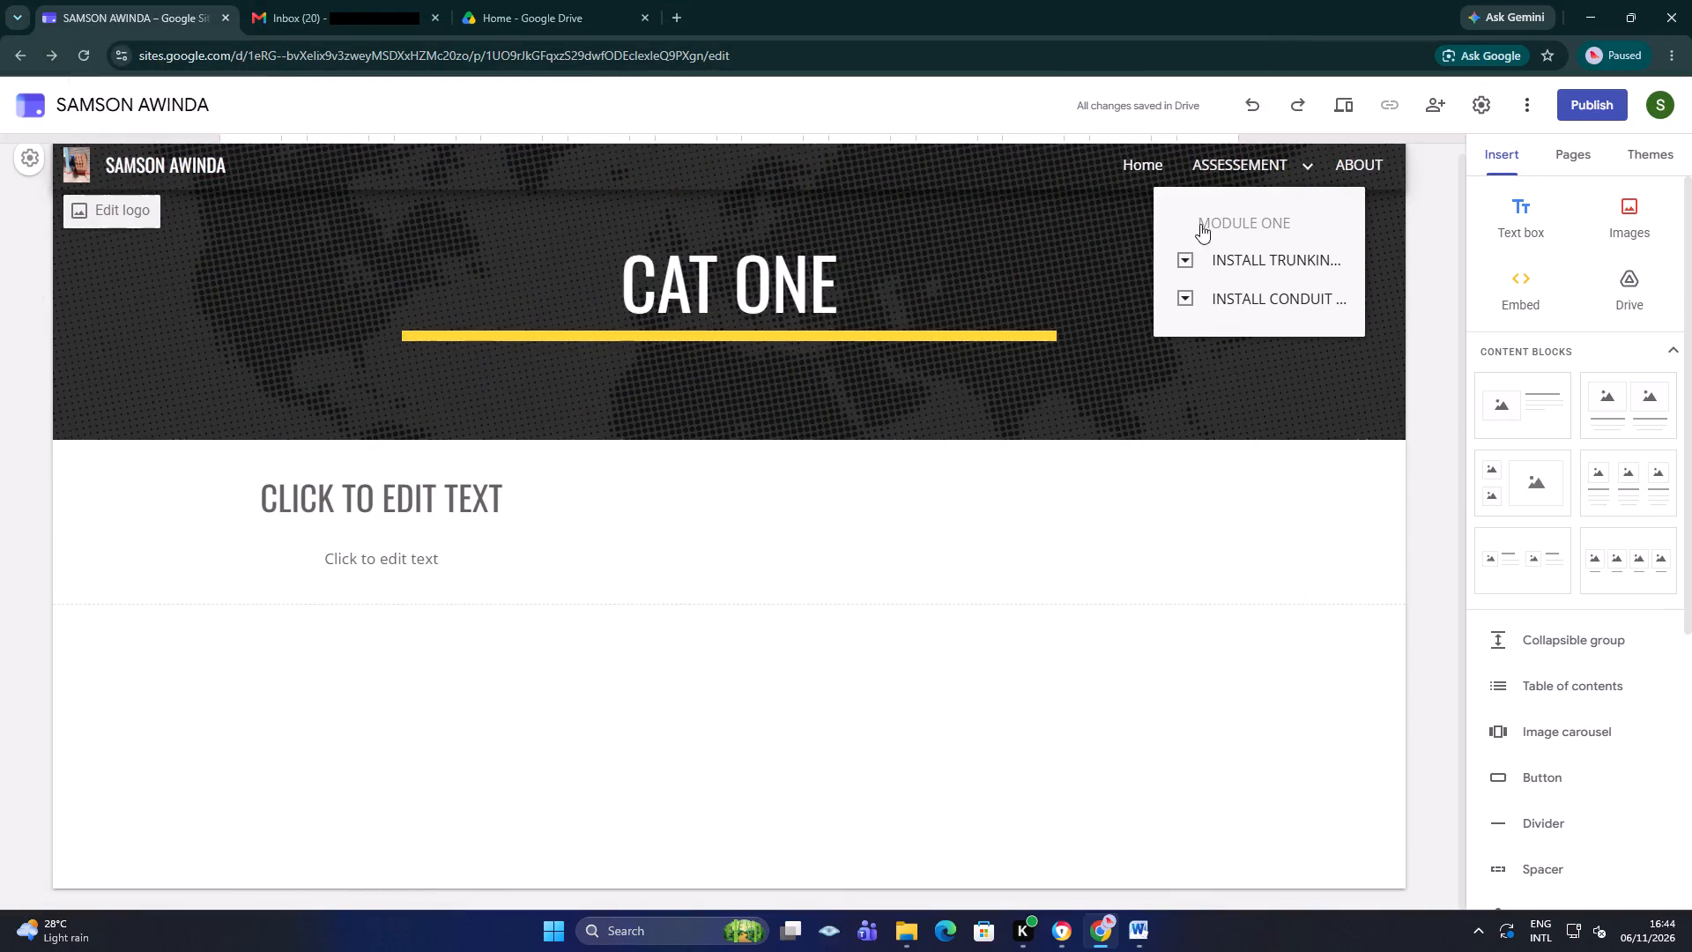
{"action": "left_click", "coordinate": [1192, 301]}
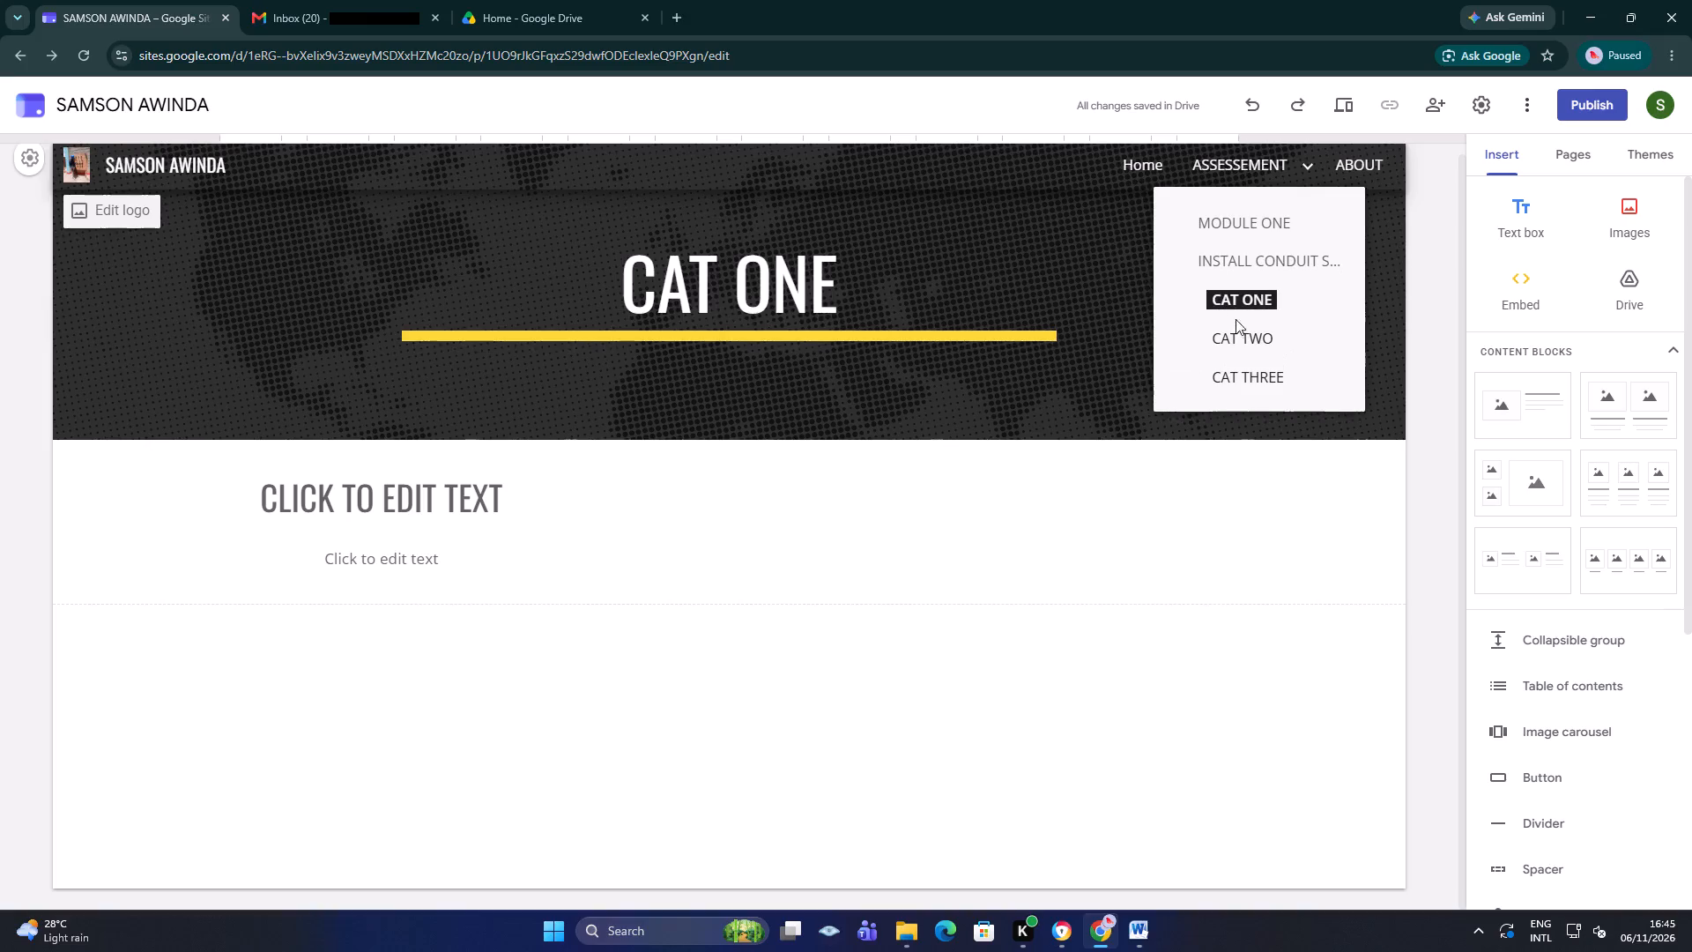
{"action": "left_click", "coordinate": [1236, 337]}
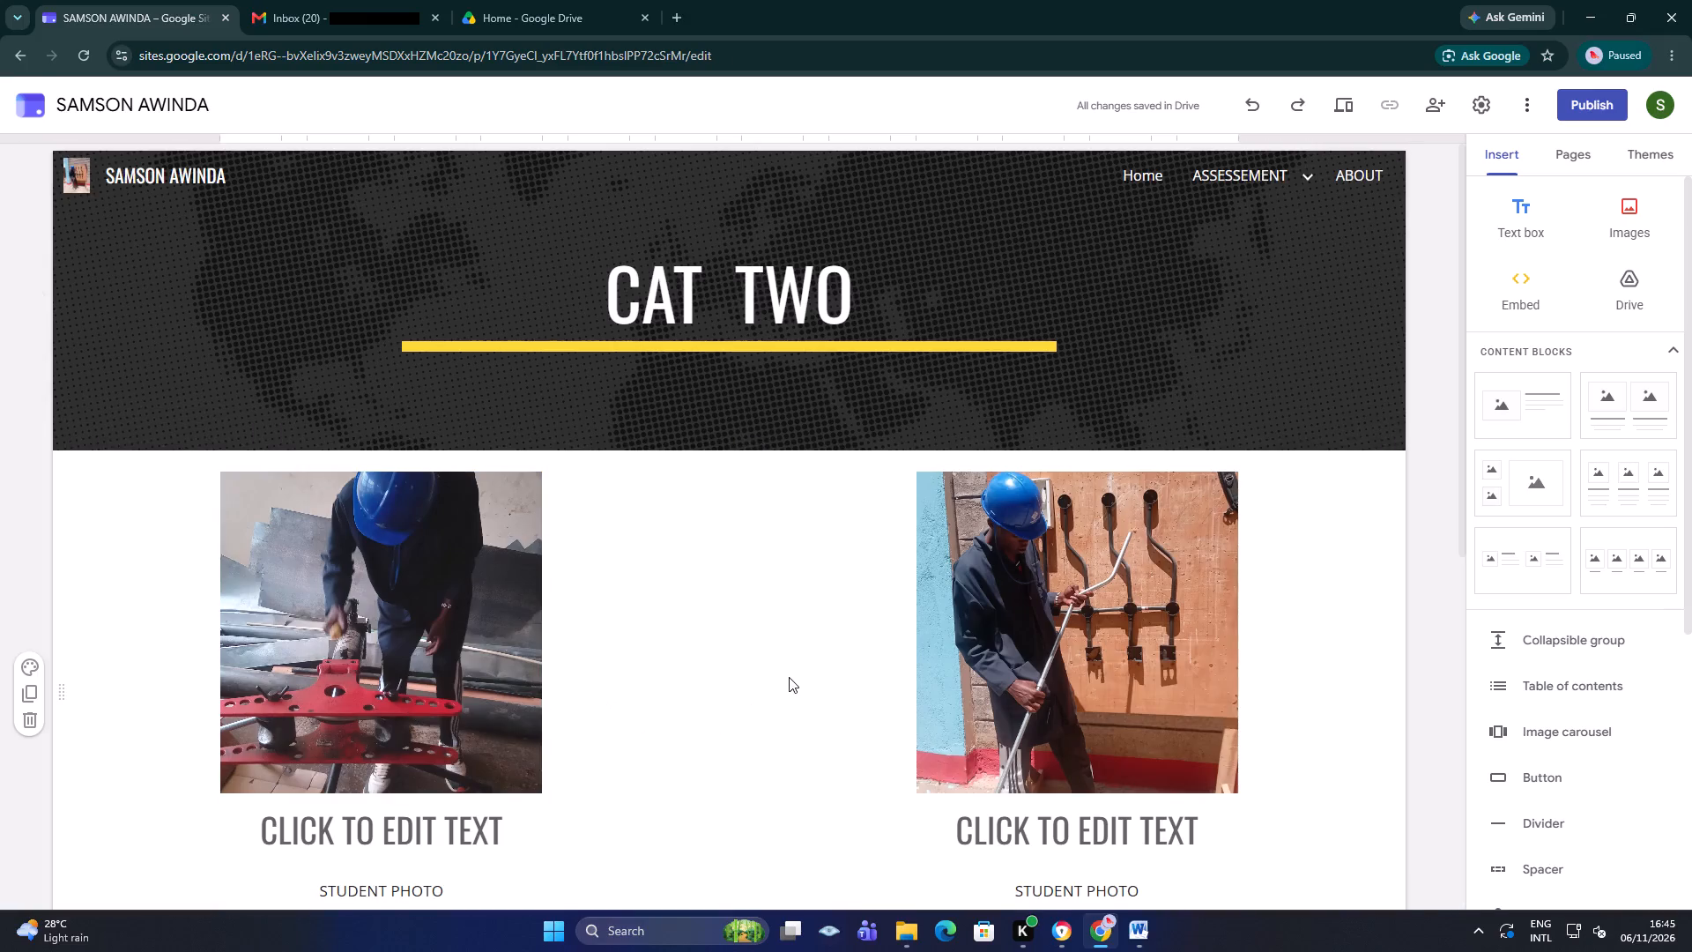
Browse Drive through E-PORTFOLIO, MODULE 1 and INSTALL CONDUIT SYSTEM to ASSESSMENT 2 for a file for the first empty placeholder.
{"action": "scroll", "coordinate": [789, 687], "scroll_direction": "down", "scroll_amount": 3}
{"action": "scroll", "coordinate": [788, 695], "scroll_direction": "up", "scroll_amount": 2}
{"action": "scroll", "coordinate": [788, 695], "scroll_direction": "down", "scroll_amount": 2}
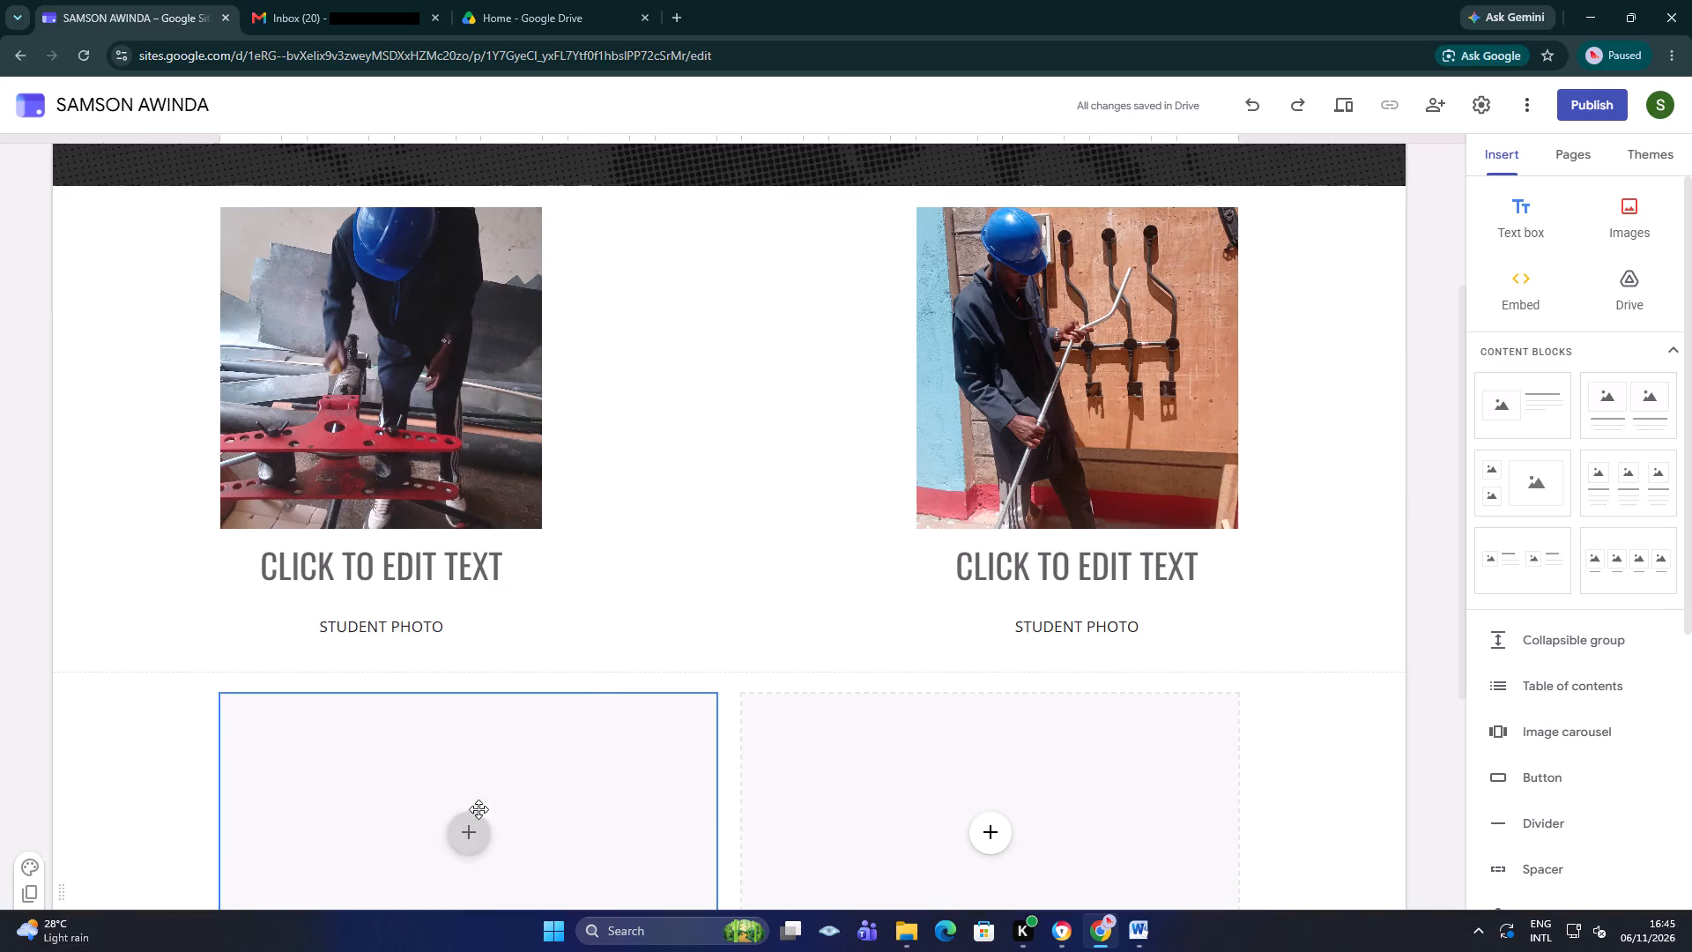
{"action": "left_click", "coordinate": [477, 830]}
{"action": "left_click", "coordinate": [522, 731]}
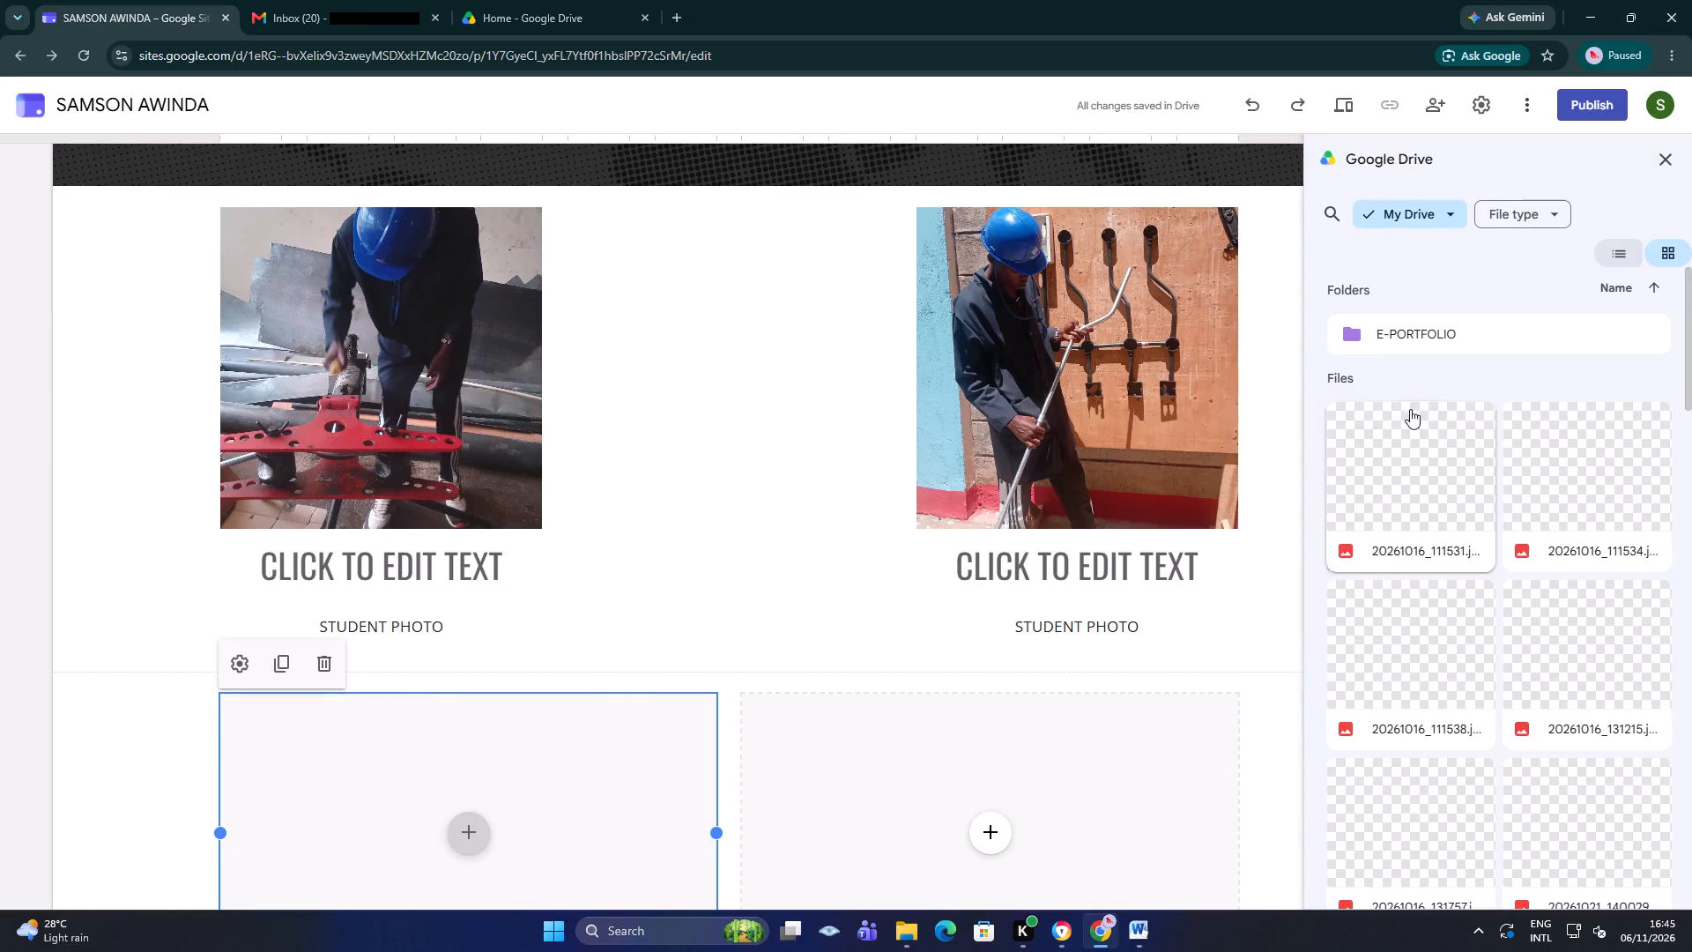
{"action": "left_click", "coordinate": [1416, 326]}
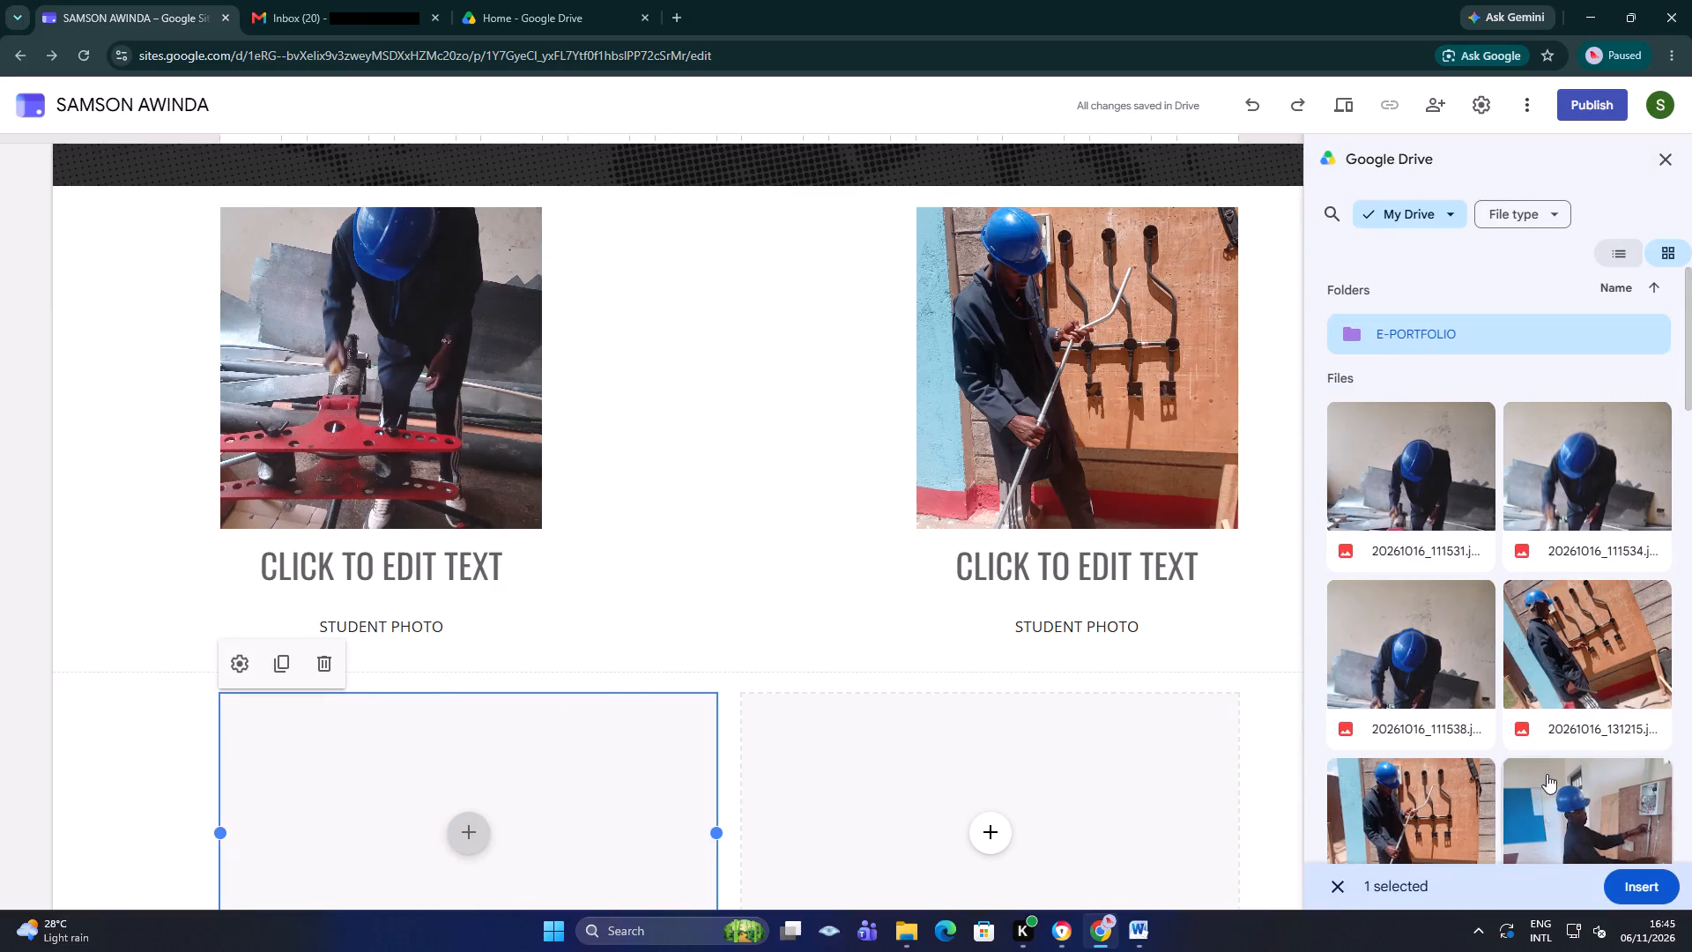
{"action": "double_click", "coordinate": [1410, 324]}
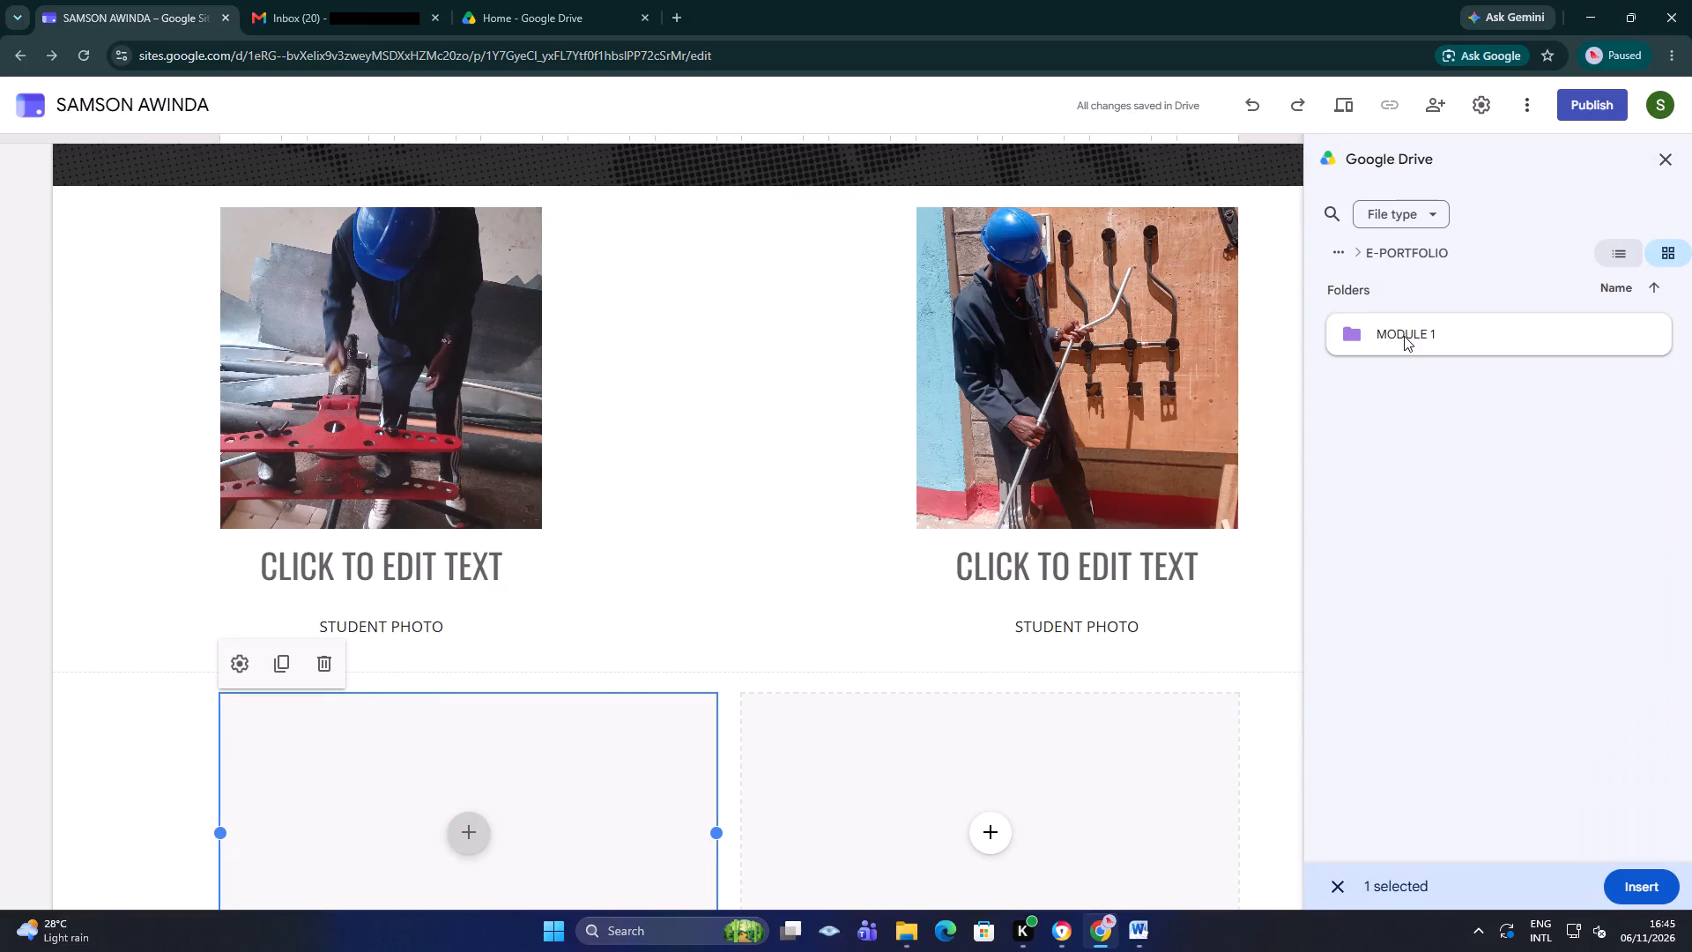
{"action": "left_click", "coordinate": [1404, 336]}
{"action": "double_click", "coordinate": [1385, 338]}
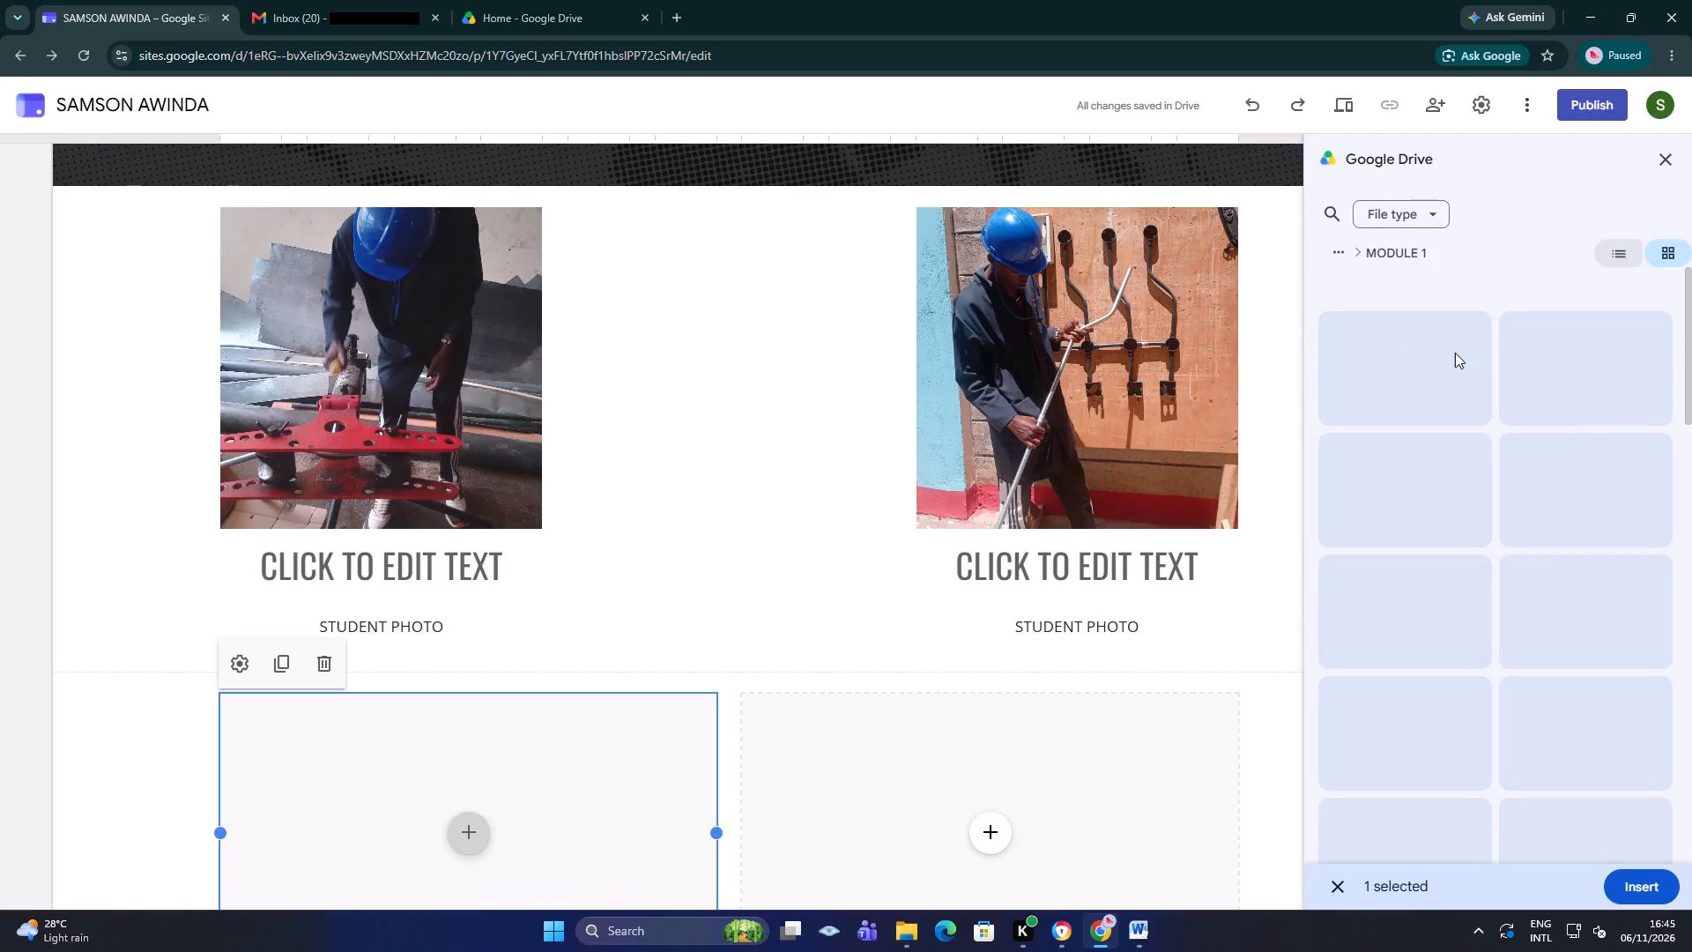
{"action": "double_click", "coordinate": [1429, 462]}
{"action": "double_click", "coordinate": [1432, 442]}
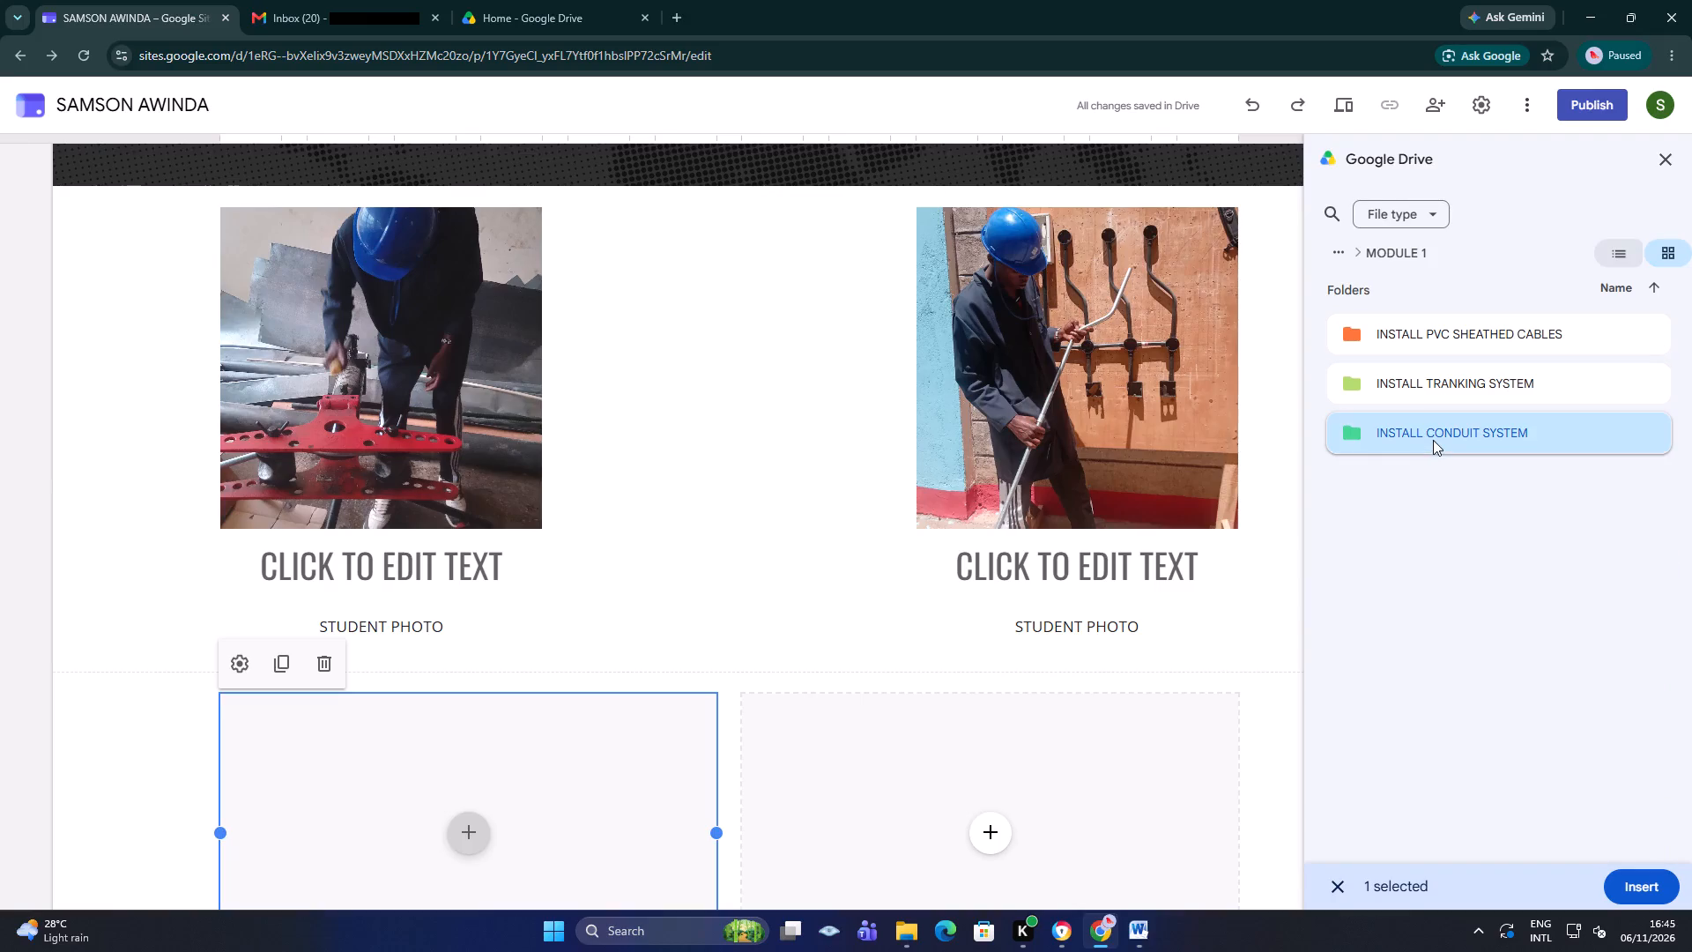
{"action": "double_click", "coordinate": [1393, 415]}
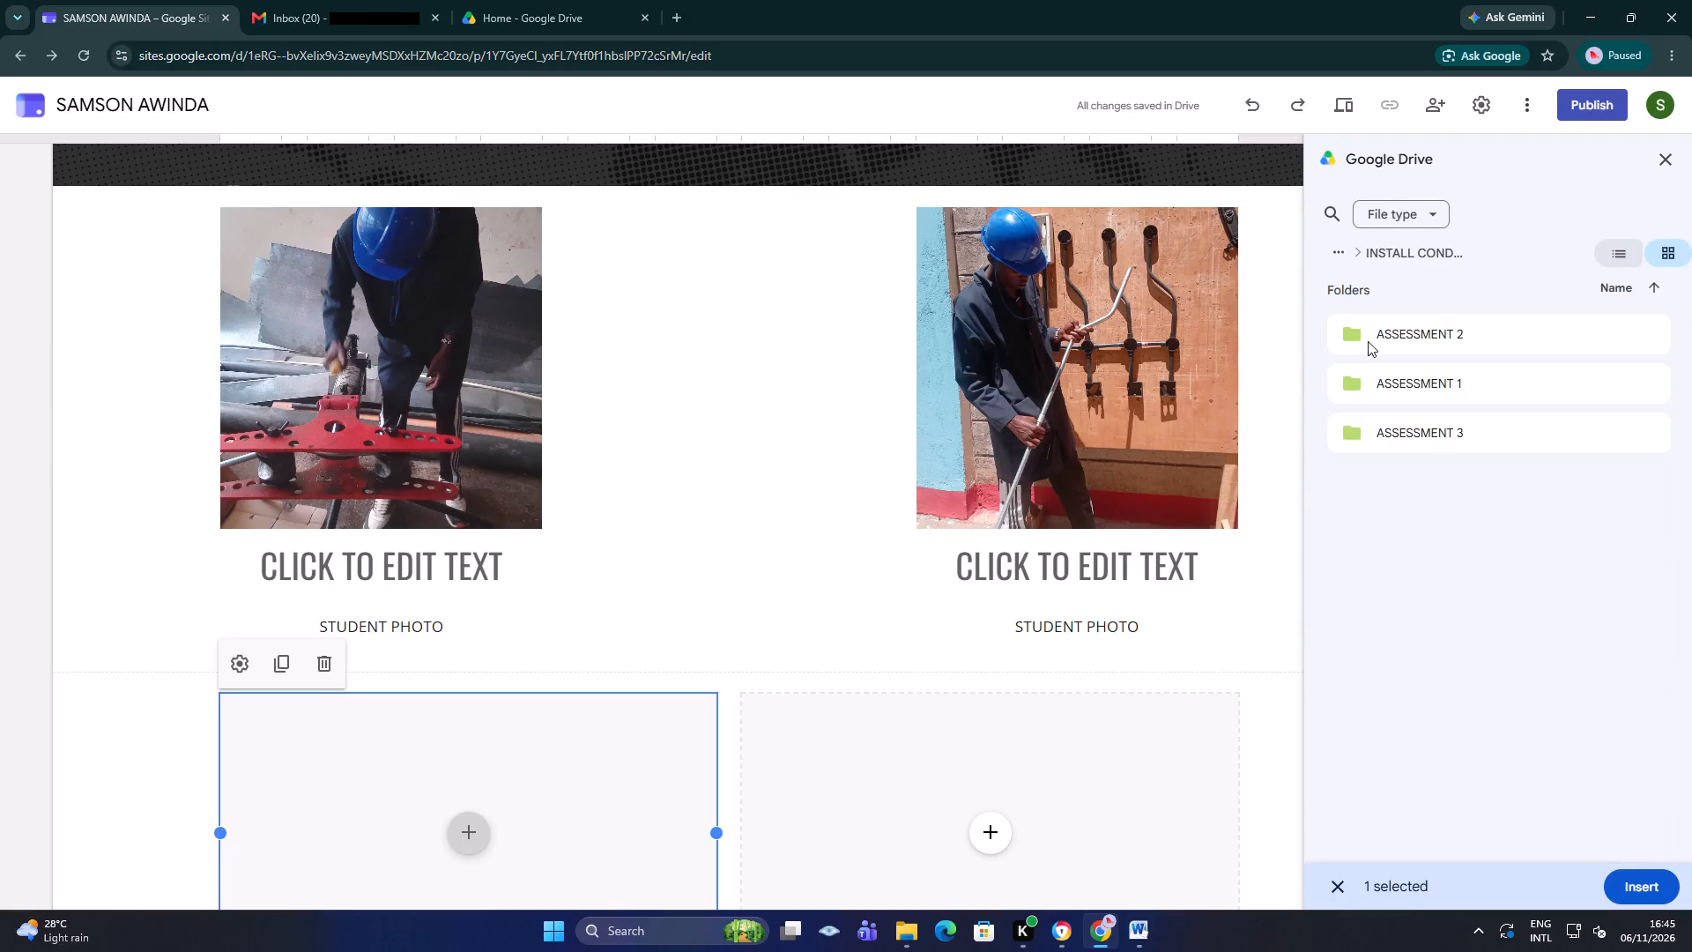
{"action": "double_click", "coordinate": [1421, 328]}
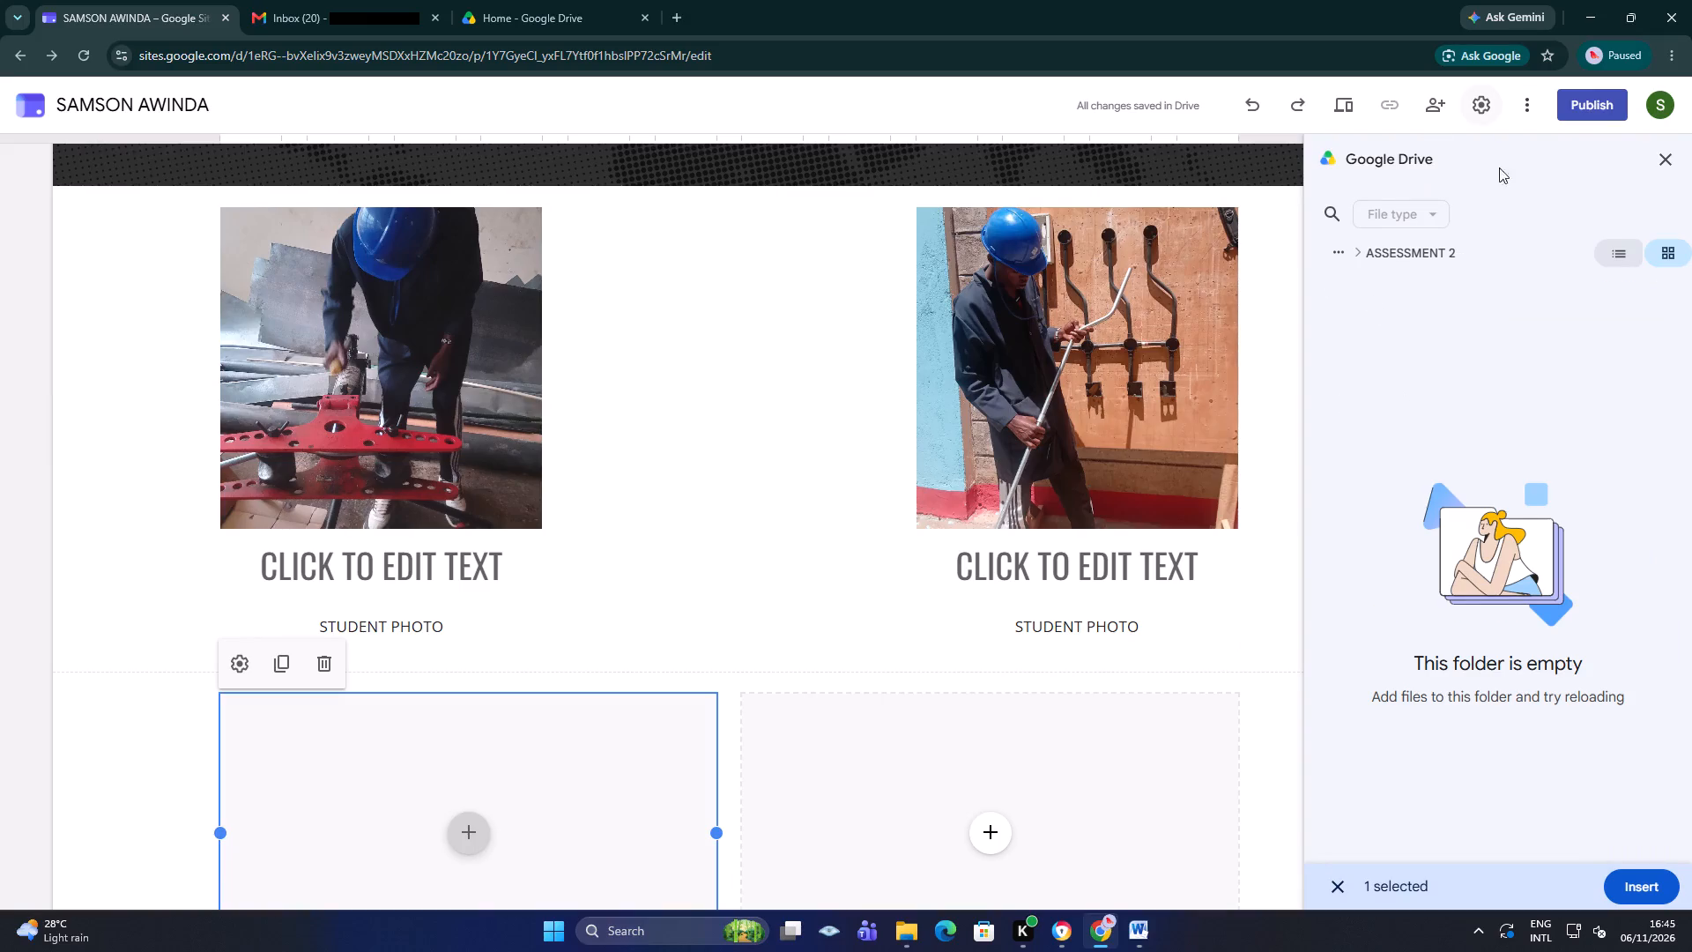
{"action": "left_click", "coordinate": [1663, 152]}
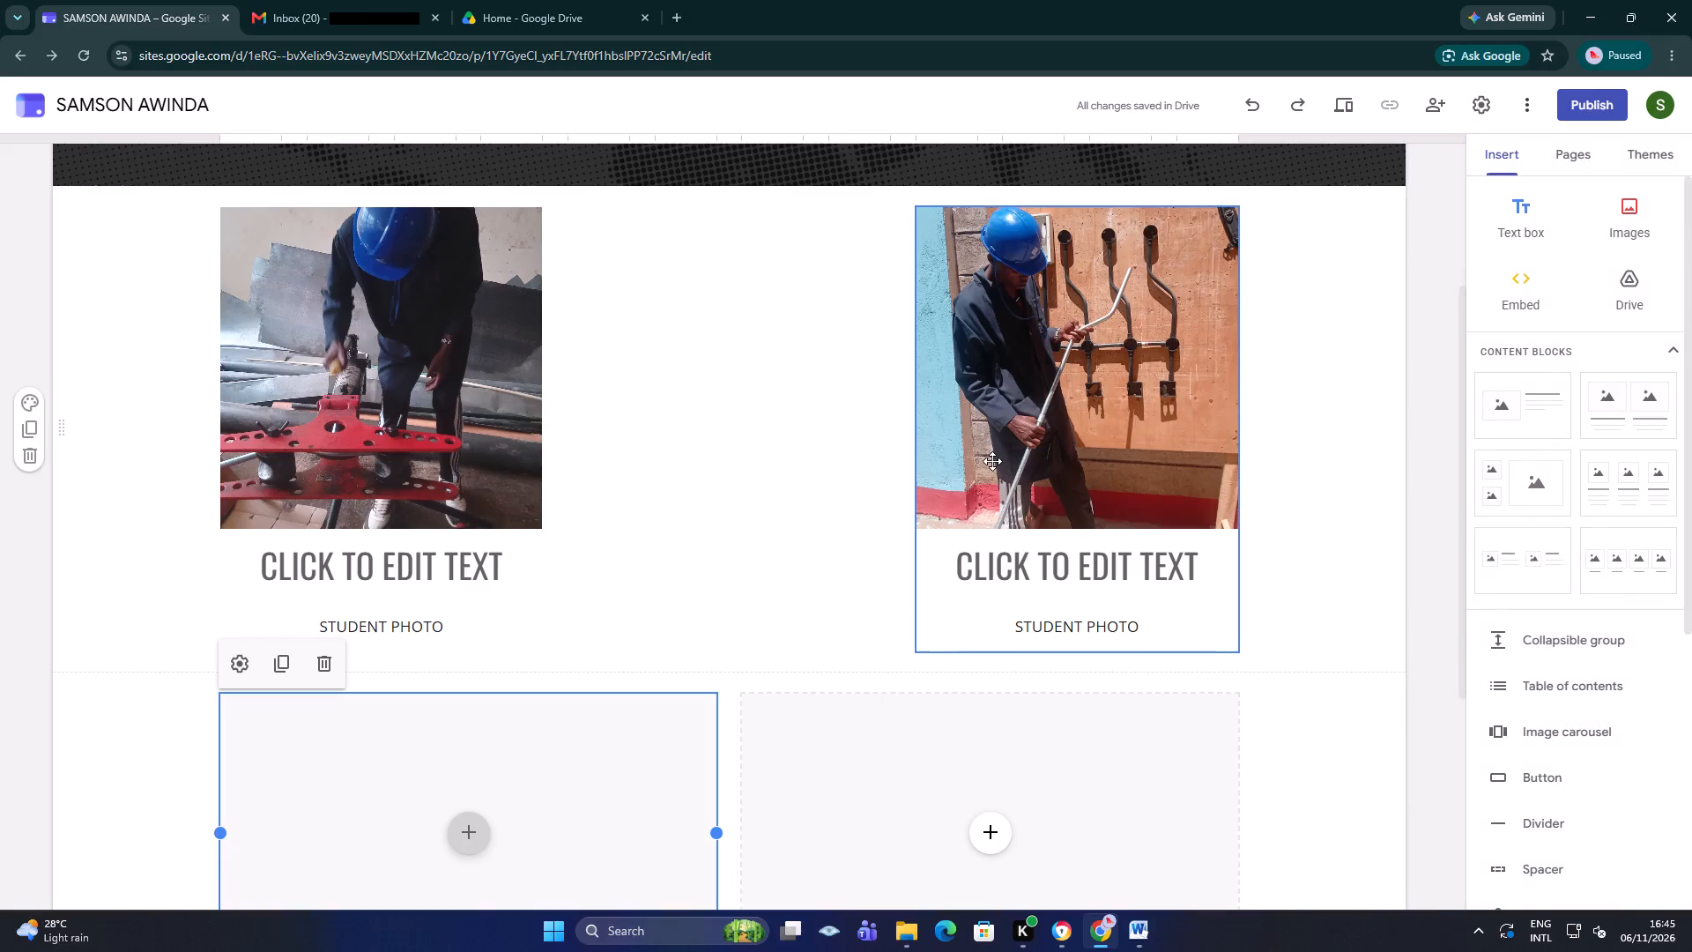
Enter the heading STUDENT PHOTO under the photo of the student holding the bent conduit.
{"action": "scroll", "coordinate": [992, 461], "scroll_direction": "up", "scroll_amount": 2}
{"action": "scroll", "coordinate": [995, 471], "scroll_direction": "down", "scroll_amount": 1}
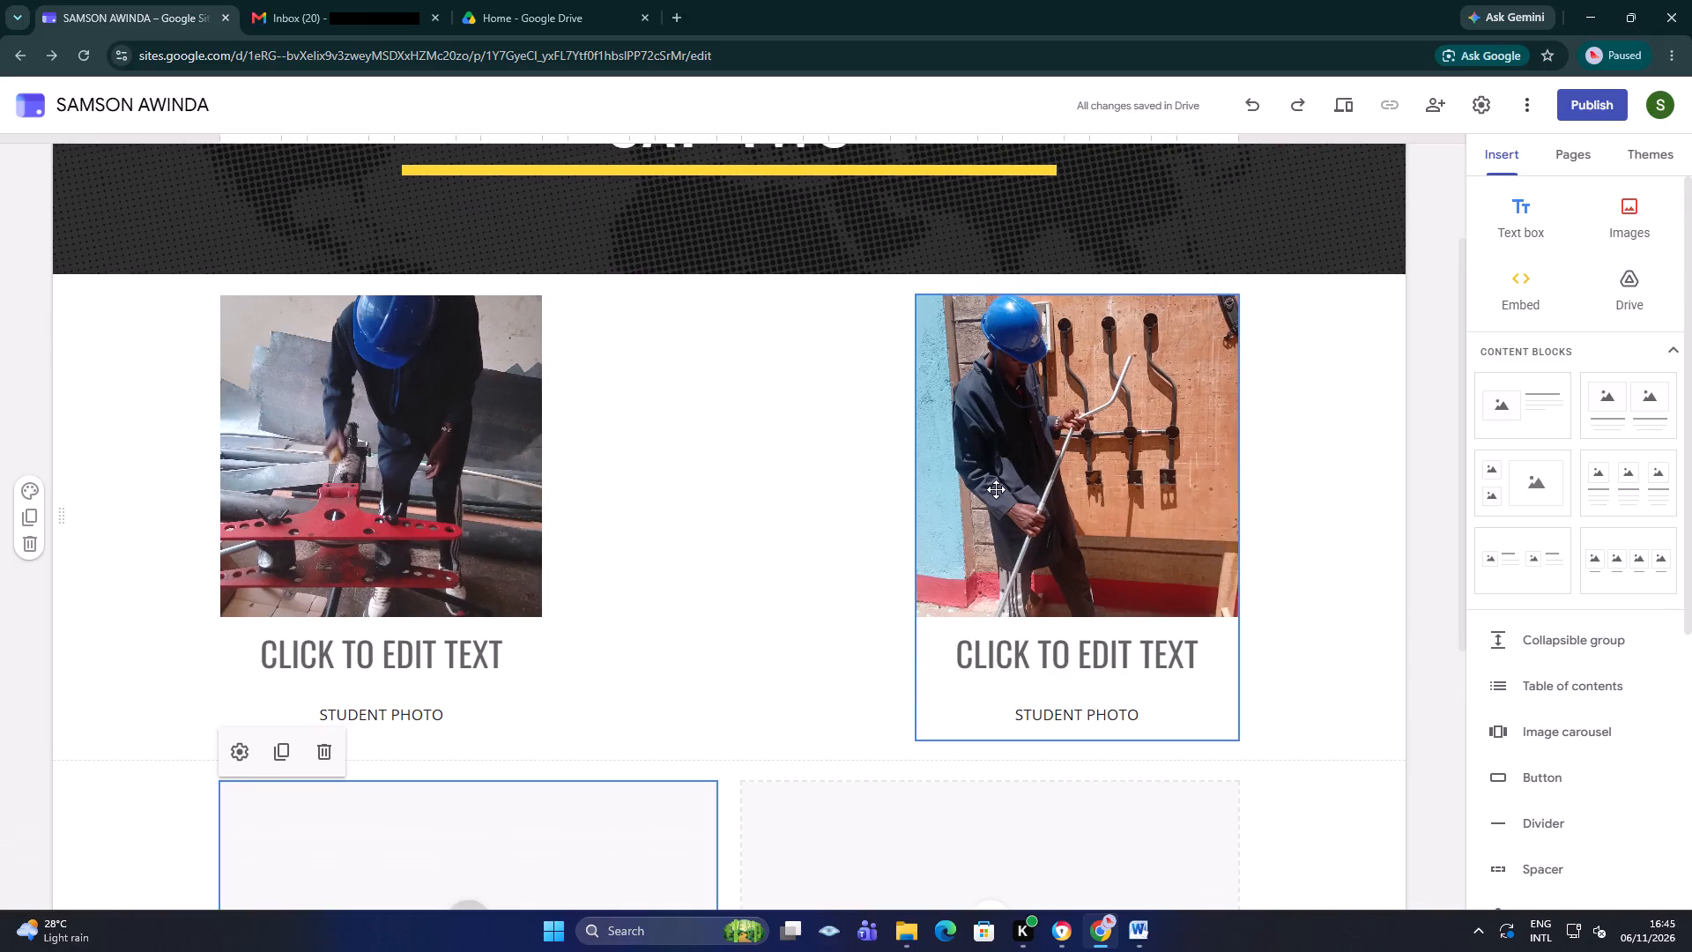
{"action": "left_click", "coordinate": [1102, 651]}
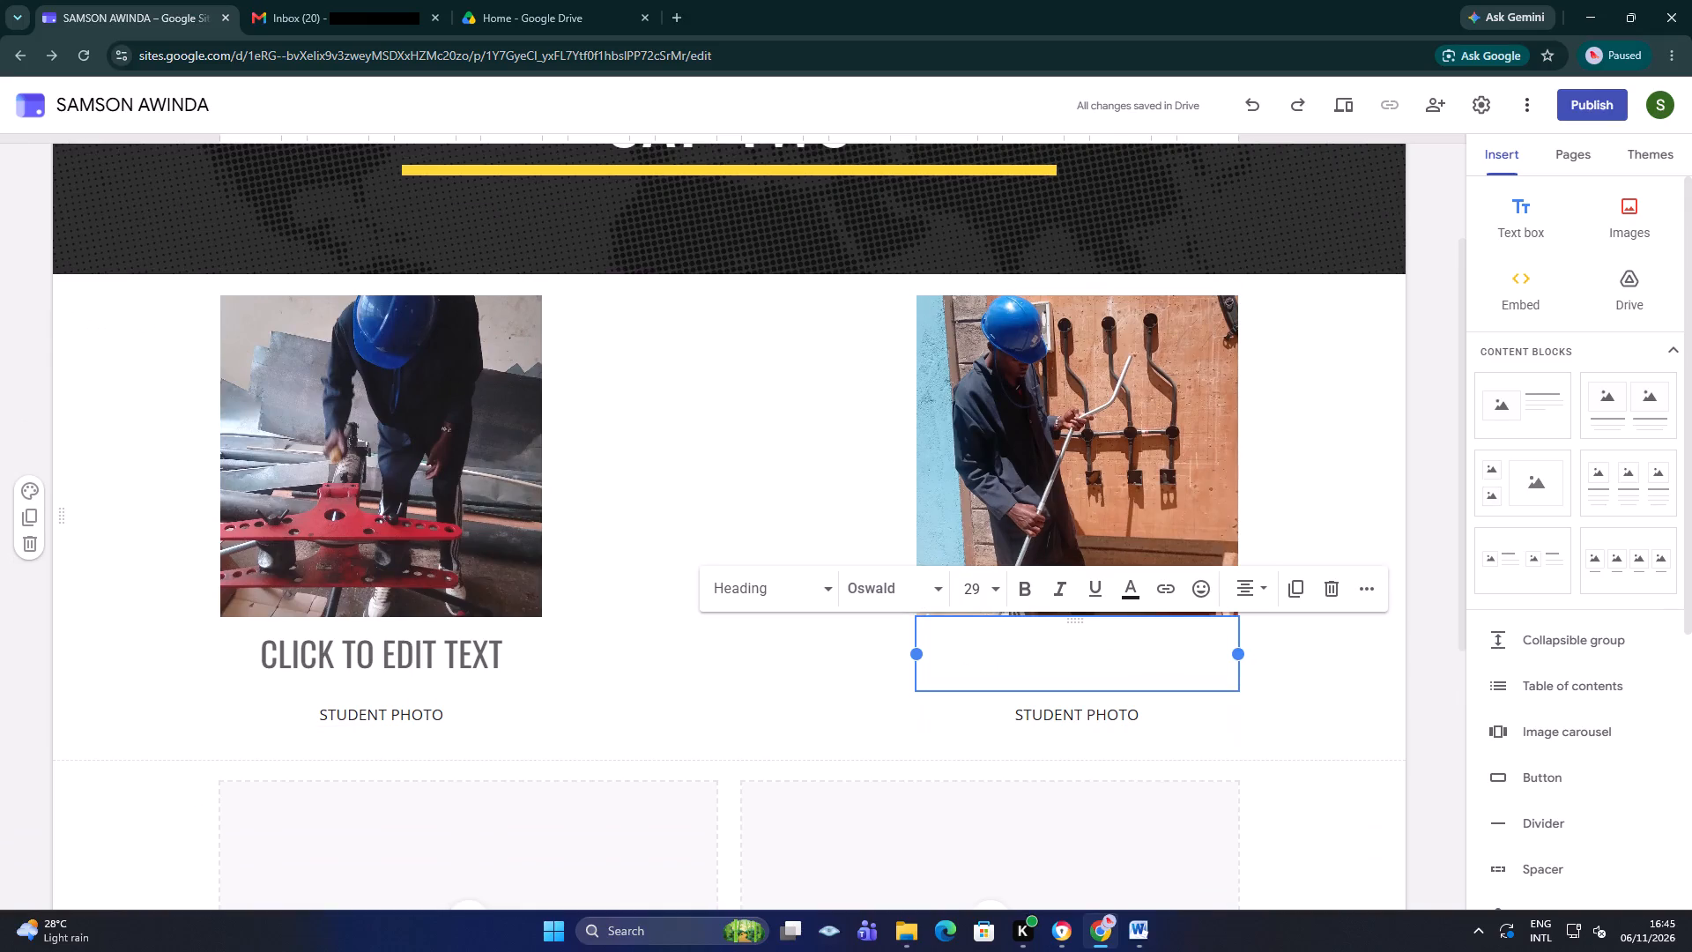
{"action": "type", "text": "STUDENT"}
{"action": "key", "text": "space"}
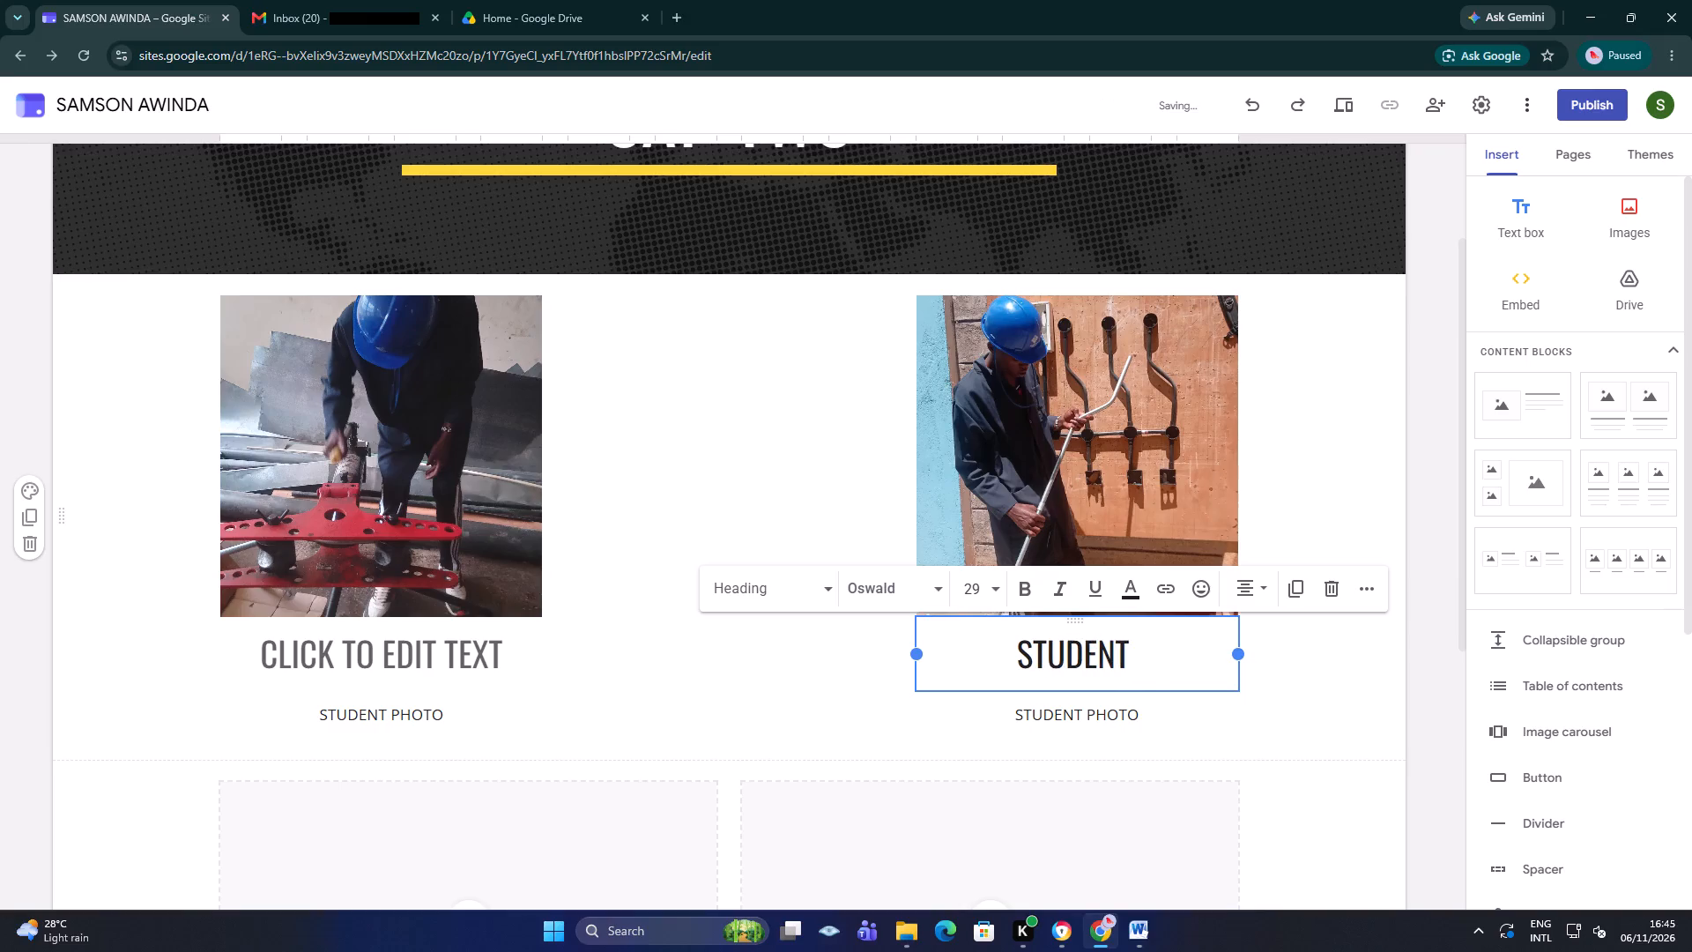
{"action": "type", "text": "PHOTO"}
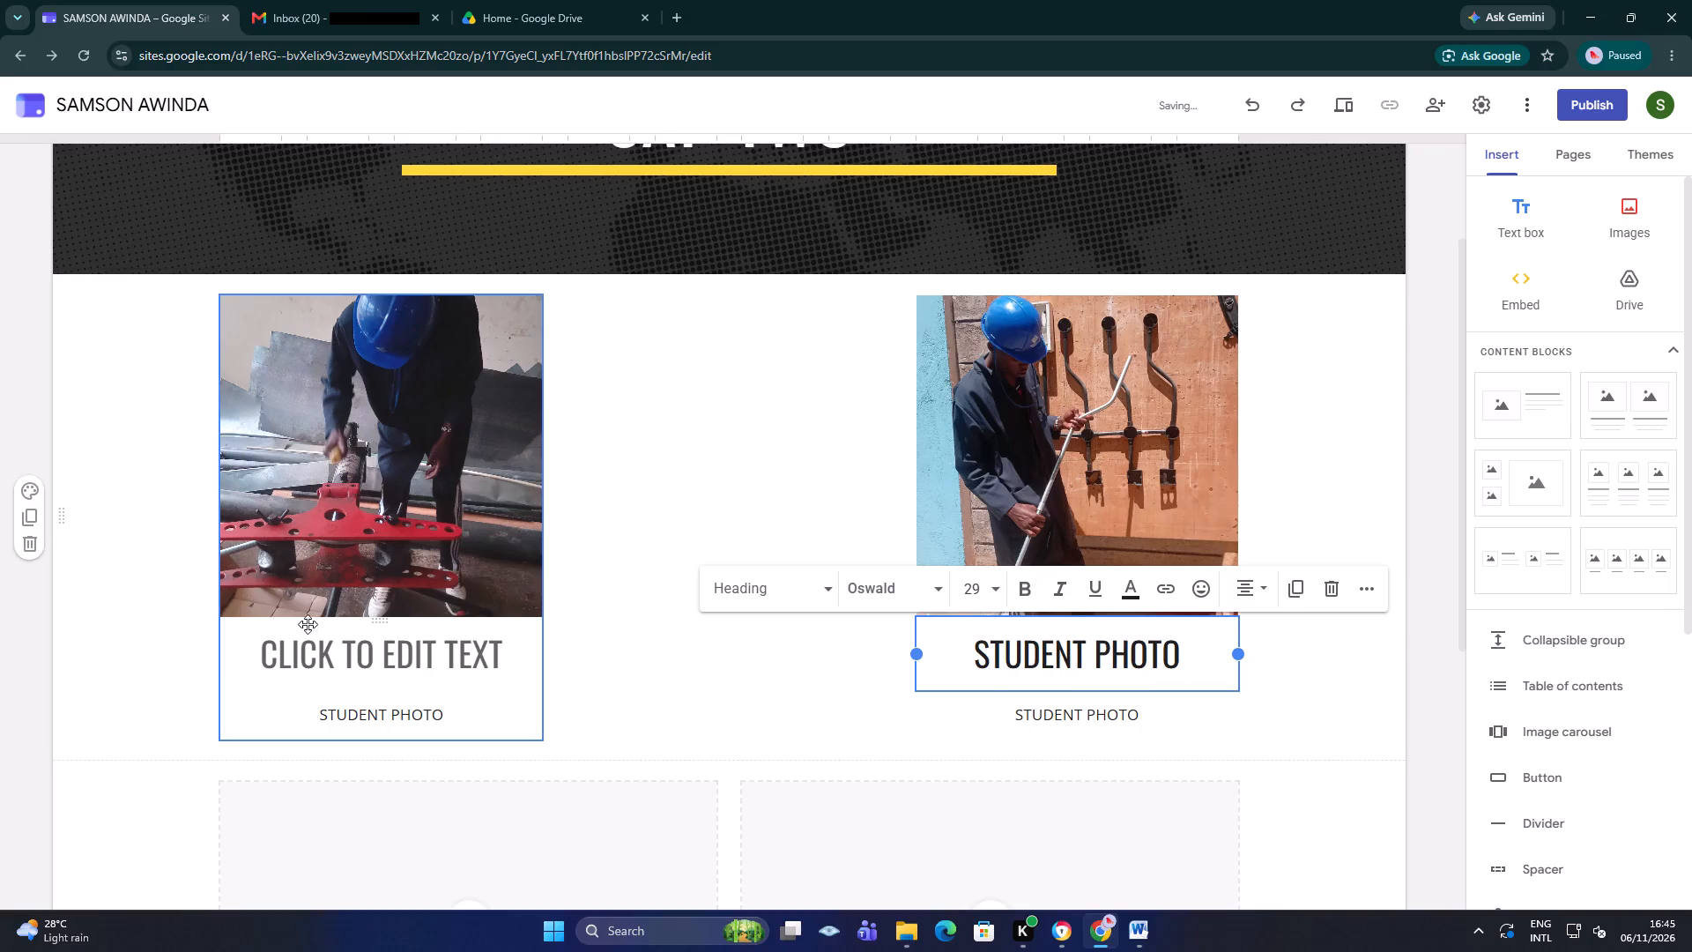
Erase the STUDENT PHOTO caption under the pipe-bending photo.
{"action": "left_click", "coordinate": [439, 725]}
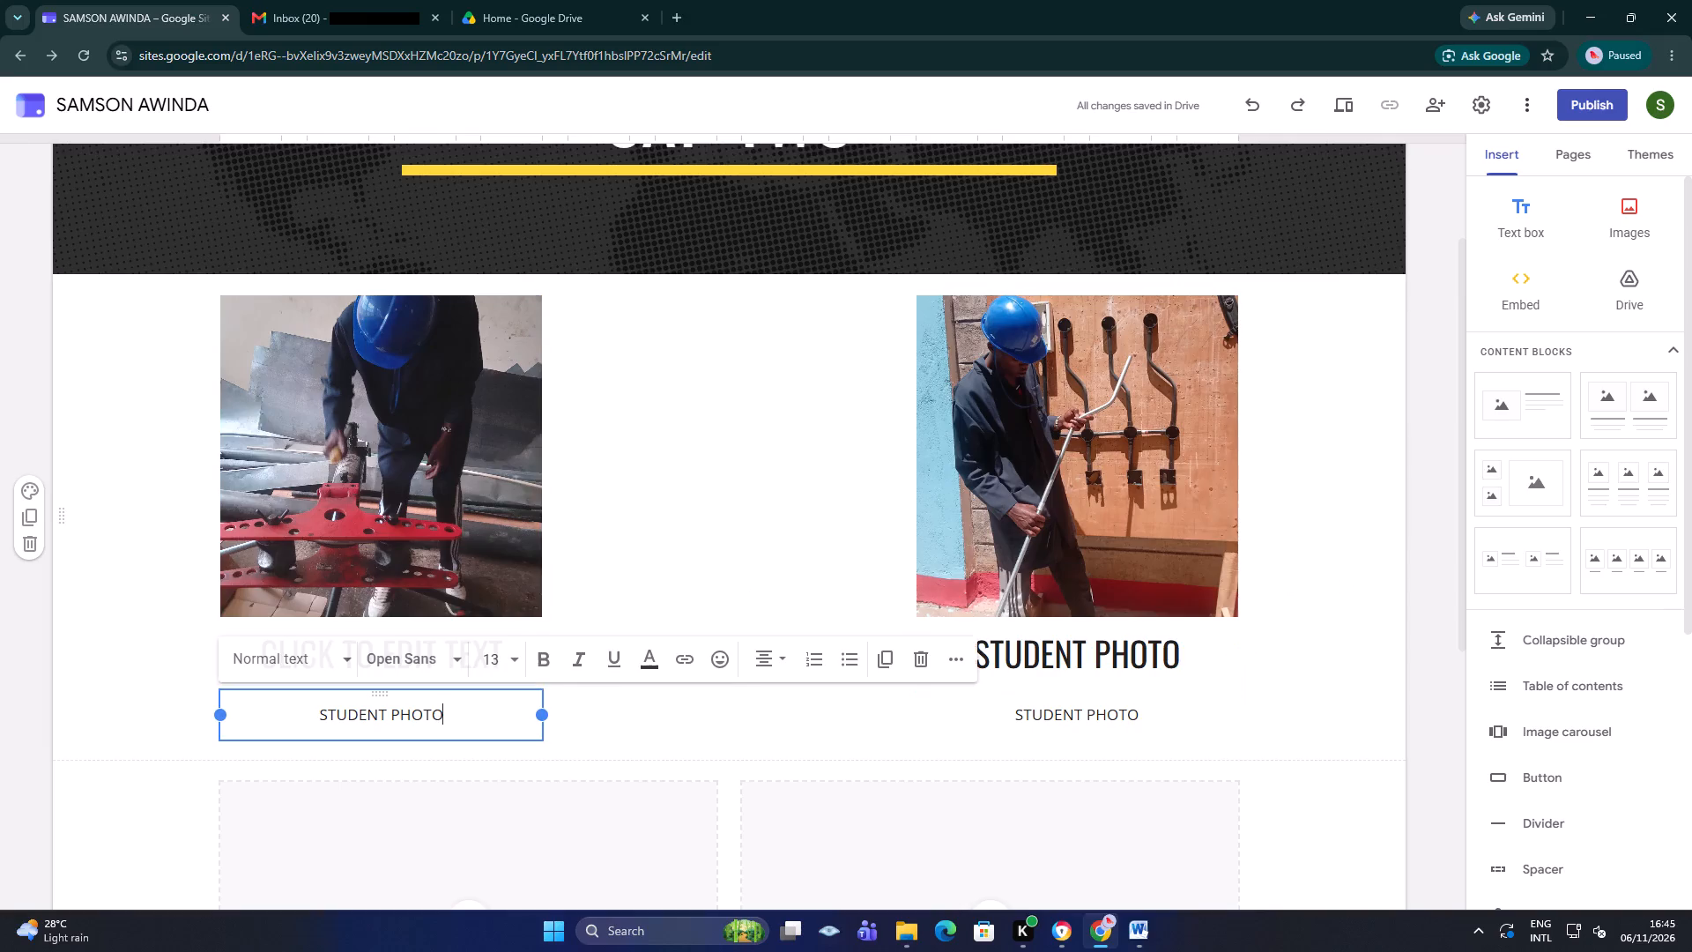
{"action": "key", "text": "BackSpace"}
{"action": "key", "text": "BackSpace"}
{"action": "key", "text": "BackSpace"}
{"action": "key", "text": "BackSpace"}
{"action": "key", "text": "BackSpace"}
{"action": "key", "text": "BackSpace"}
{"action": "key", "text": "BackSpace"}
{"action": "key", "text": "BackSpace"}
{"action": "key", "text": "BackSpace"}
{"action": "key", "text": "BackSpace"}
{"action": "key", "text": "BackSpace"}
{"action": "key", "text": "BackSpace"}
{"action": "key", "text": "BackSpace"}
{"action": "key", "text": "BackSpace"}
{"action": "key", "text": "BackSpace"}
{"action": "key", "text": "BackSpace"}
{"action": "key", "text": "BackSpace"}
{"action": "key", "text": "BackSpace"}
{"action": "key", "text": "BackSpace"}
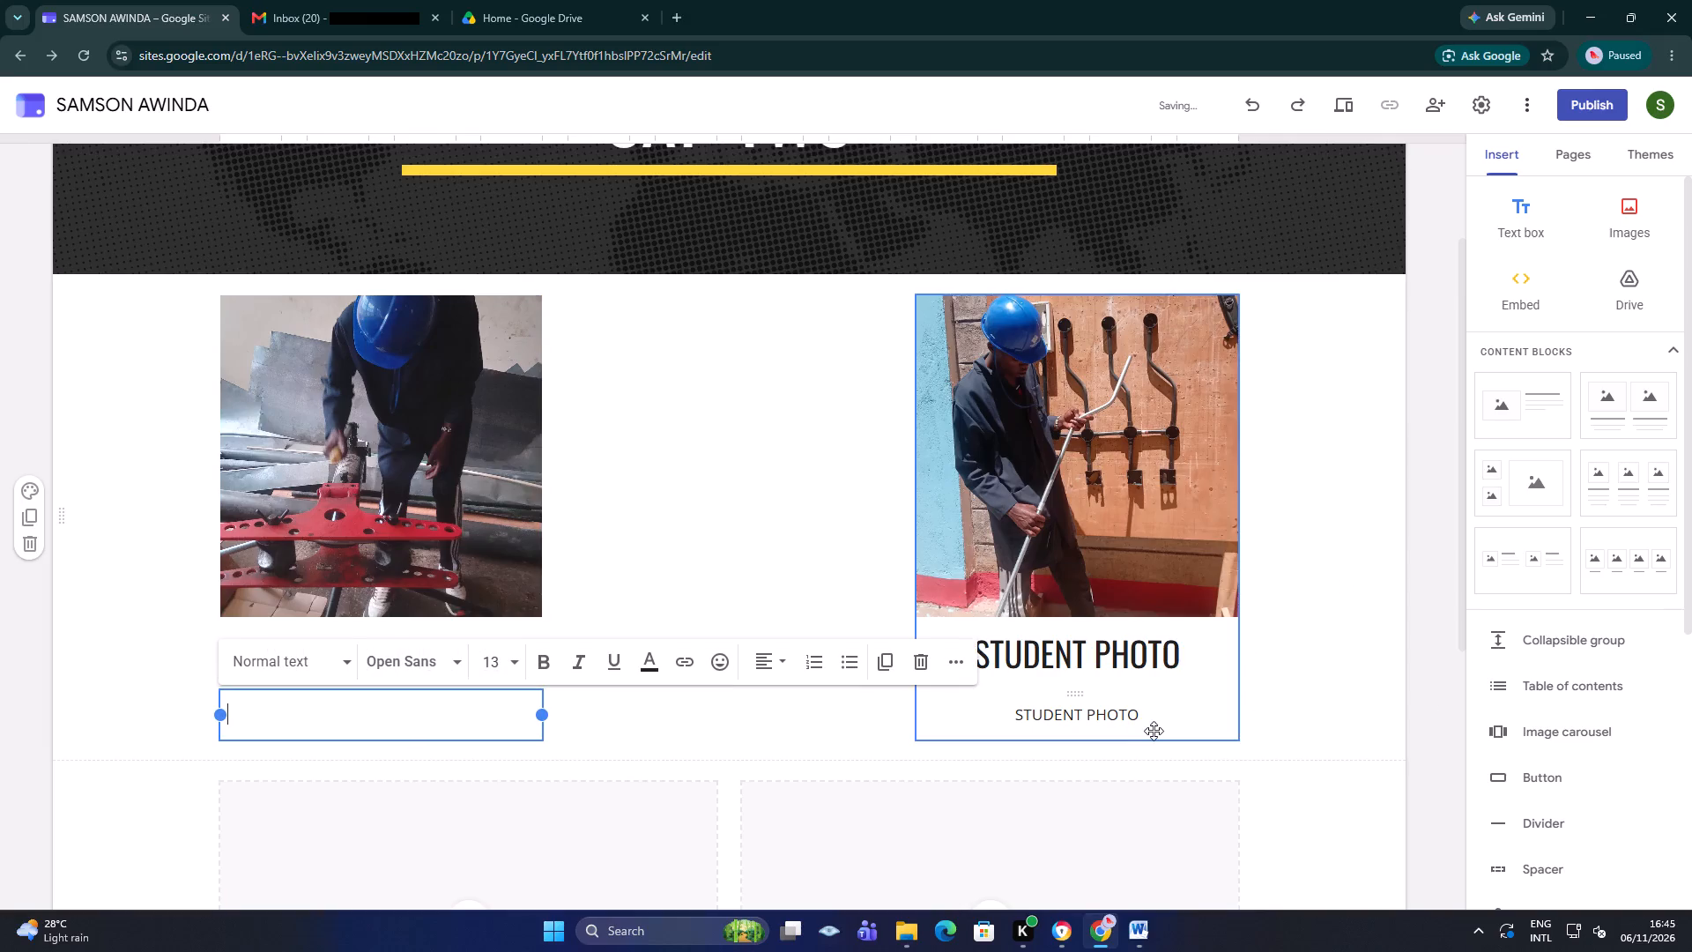
Delete the column with the STUDENT PHOTO heading, the remaining photo section and the CAT TWO title banner.
{"action": "left_click_drag", "start_coordinate": [1154, 727], "coordinate": [1153, 717]}
{"action": "key", "text": "BackSpace"}
{"action": "key", "text": "BackSpace"}
{"action": "key", "text": "BackSpace"}
{"action": "key", "text": "BackSpace"}
{"action": "key", "text": "BackSpace"}
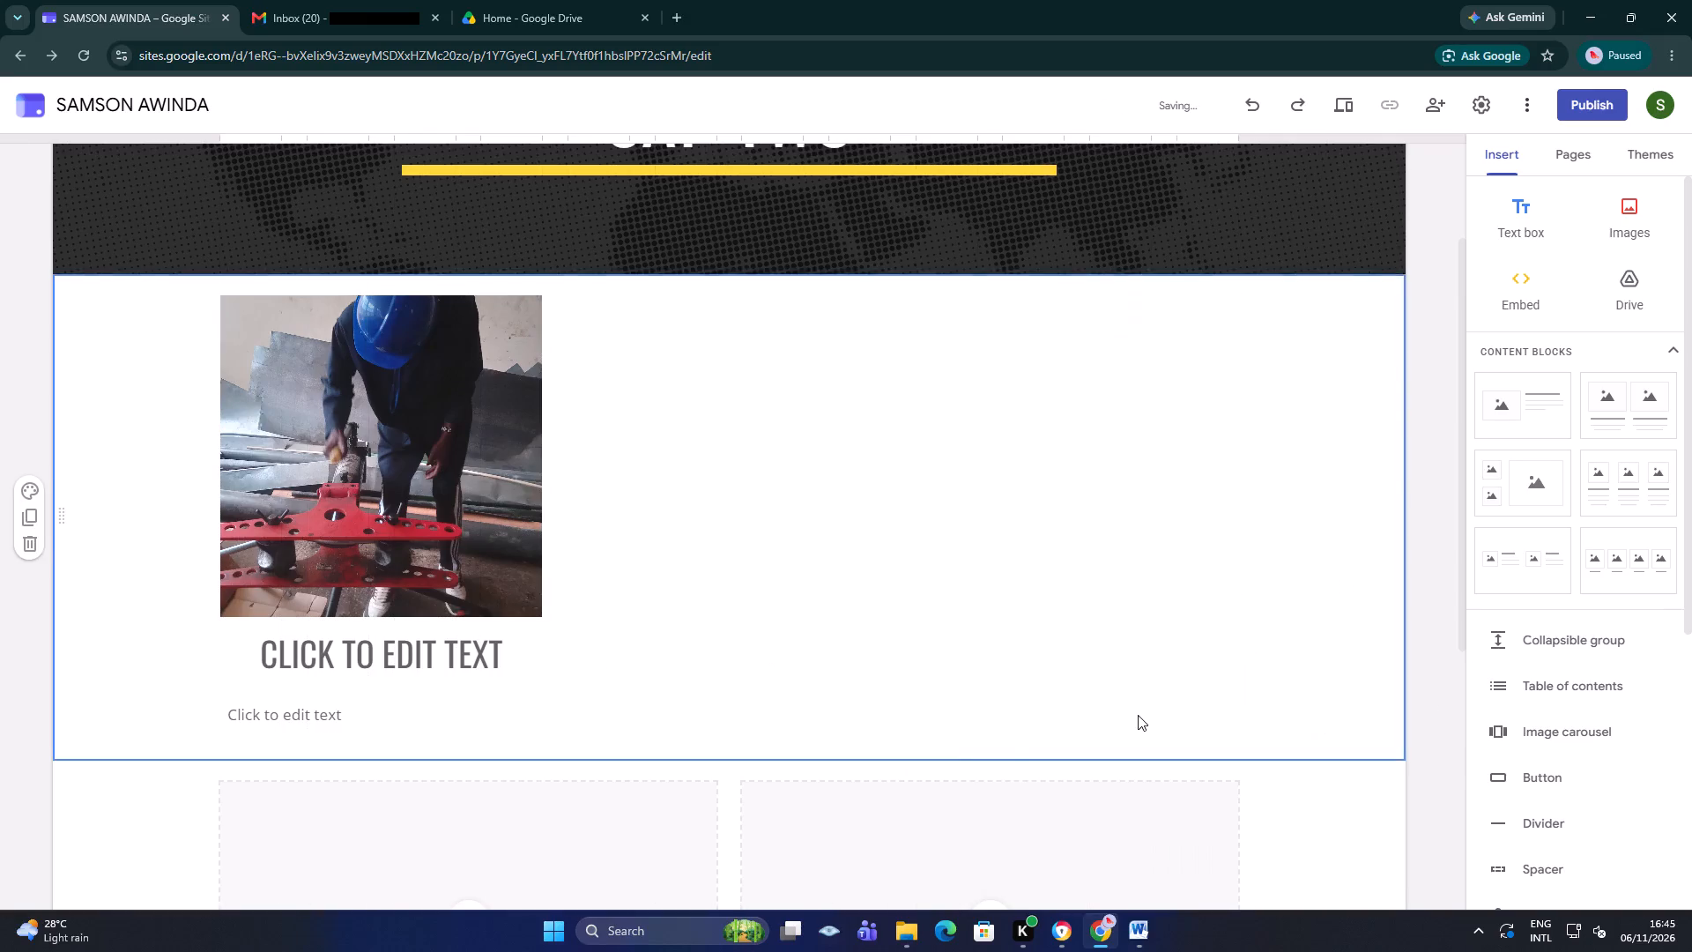
{"action": "scroll", "coordinate": [1187, 892], "scroll_direction": "up", "scroll_amount": 2}
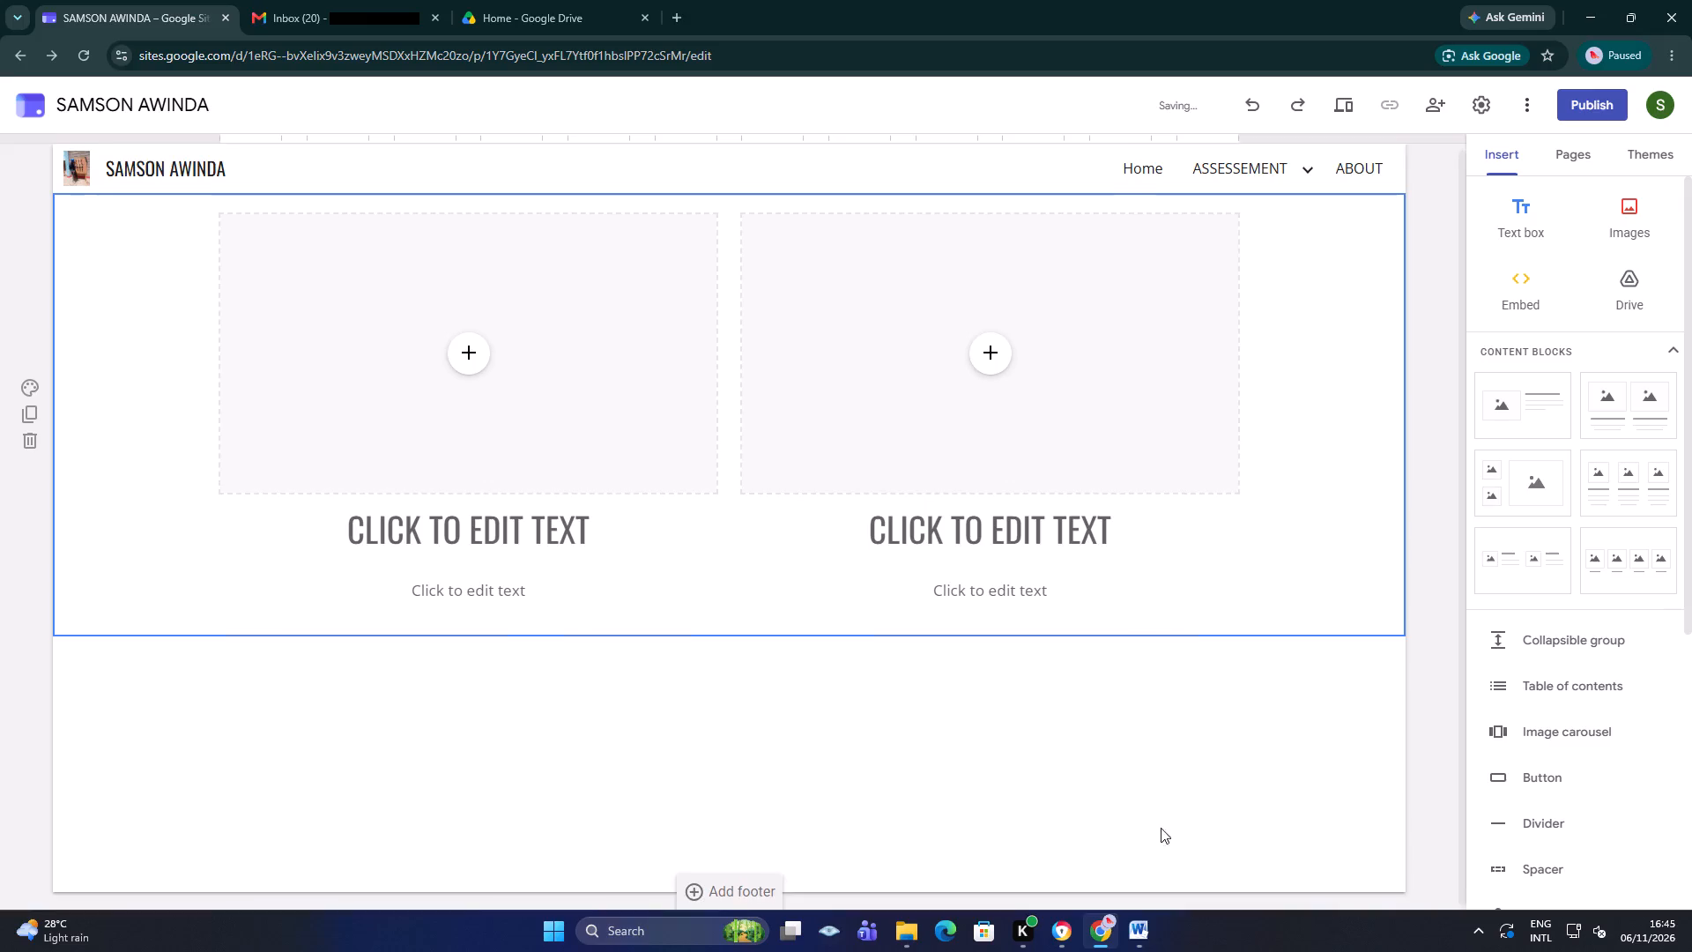
Check the remaining content of the CAT TWO page against the ASSESSEMENT and CAT ONE pages, finishing on CAT ONE.
{"action": "scroll", "coordinate": [1161, 828], "scroll_direction": "up", "scroll_amount": 12}
{"action": "scroll", "coordinate": [701, 507], "scroll_direction": "up", "scroll_amount": 8}
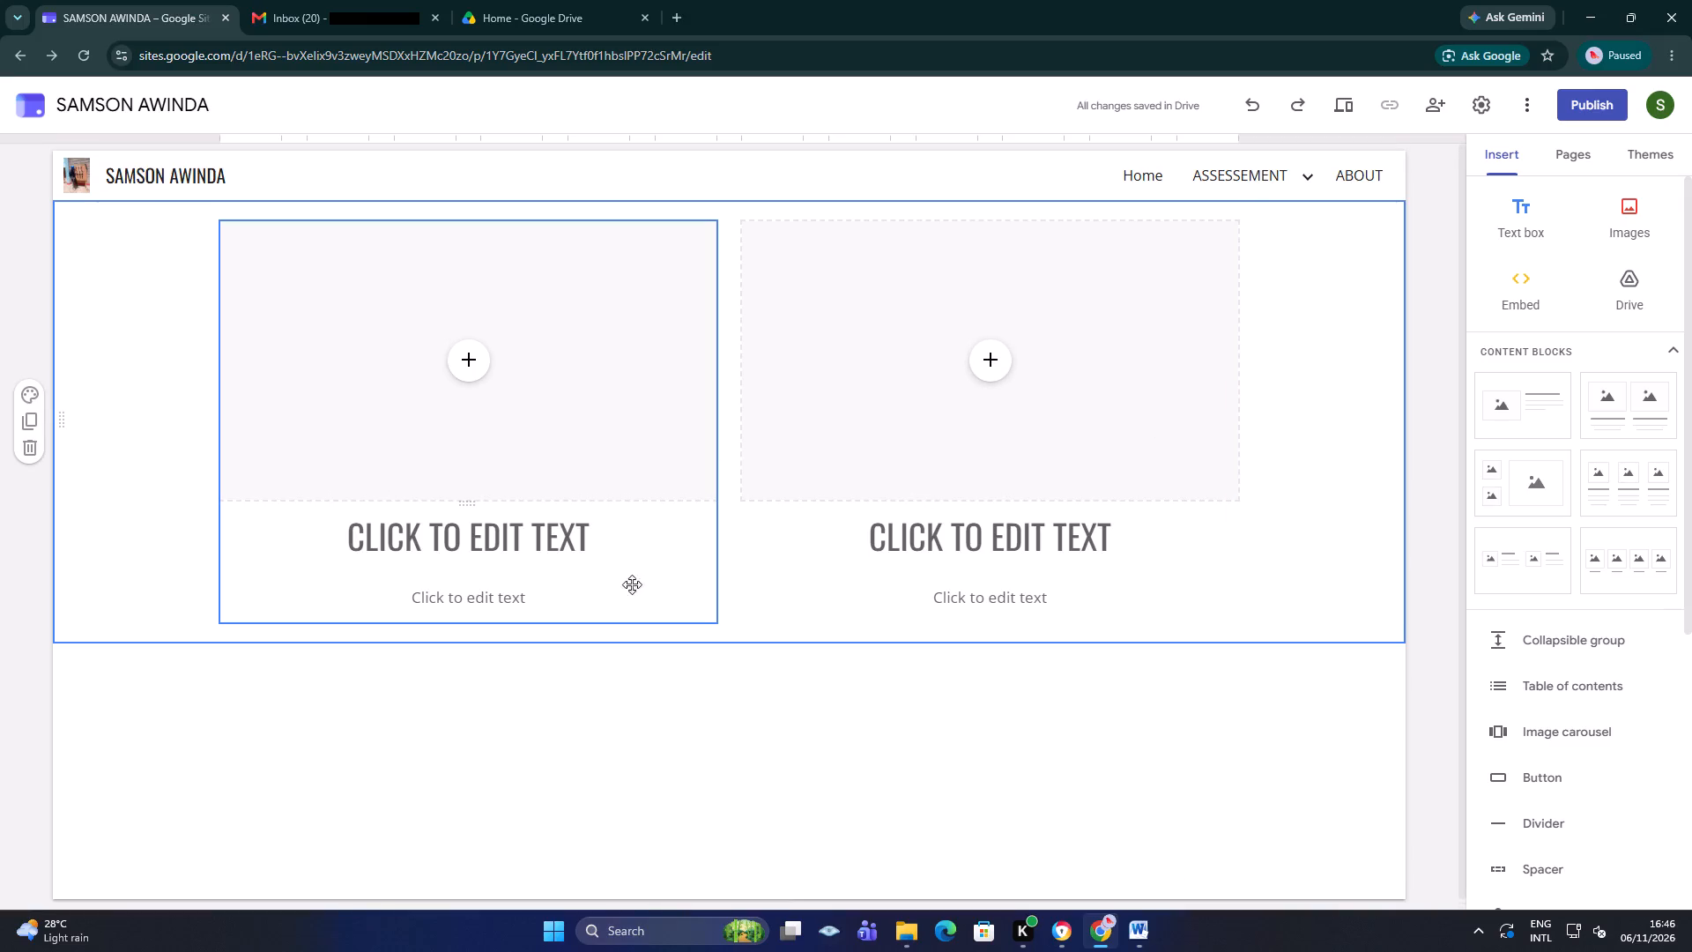
{"action": "scroll", "coordinate": [491, 372], "scroll_direction": "up", "scroll_amount": 1}
{"action": "scroll", "coordinate": [502, 389], "scroll_direction": "down", "scroll_amount": 1}
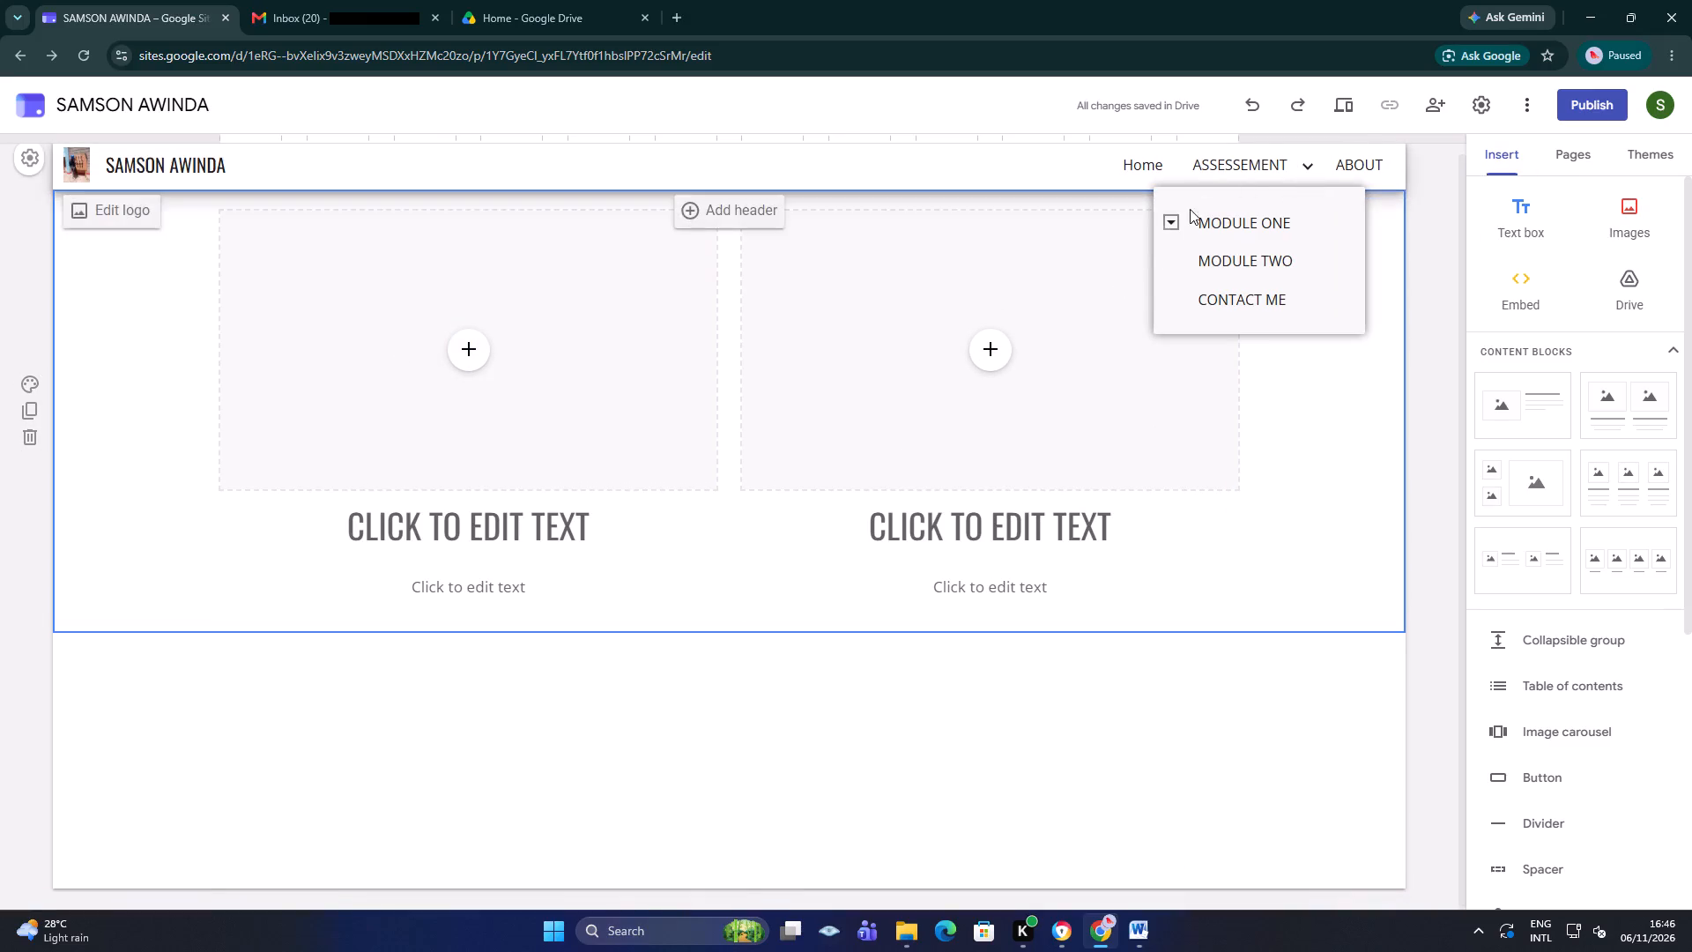
{"action": "scroll", "coordinate": [1063, 343], "scroll_direction": "up", "scroll_amount": 10}
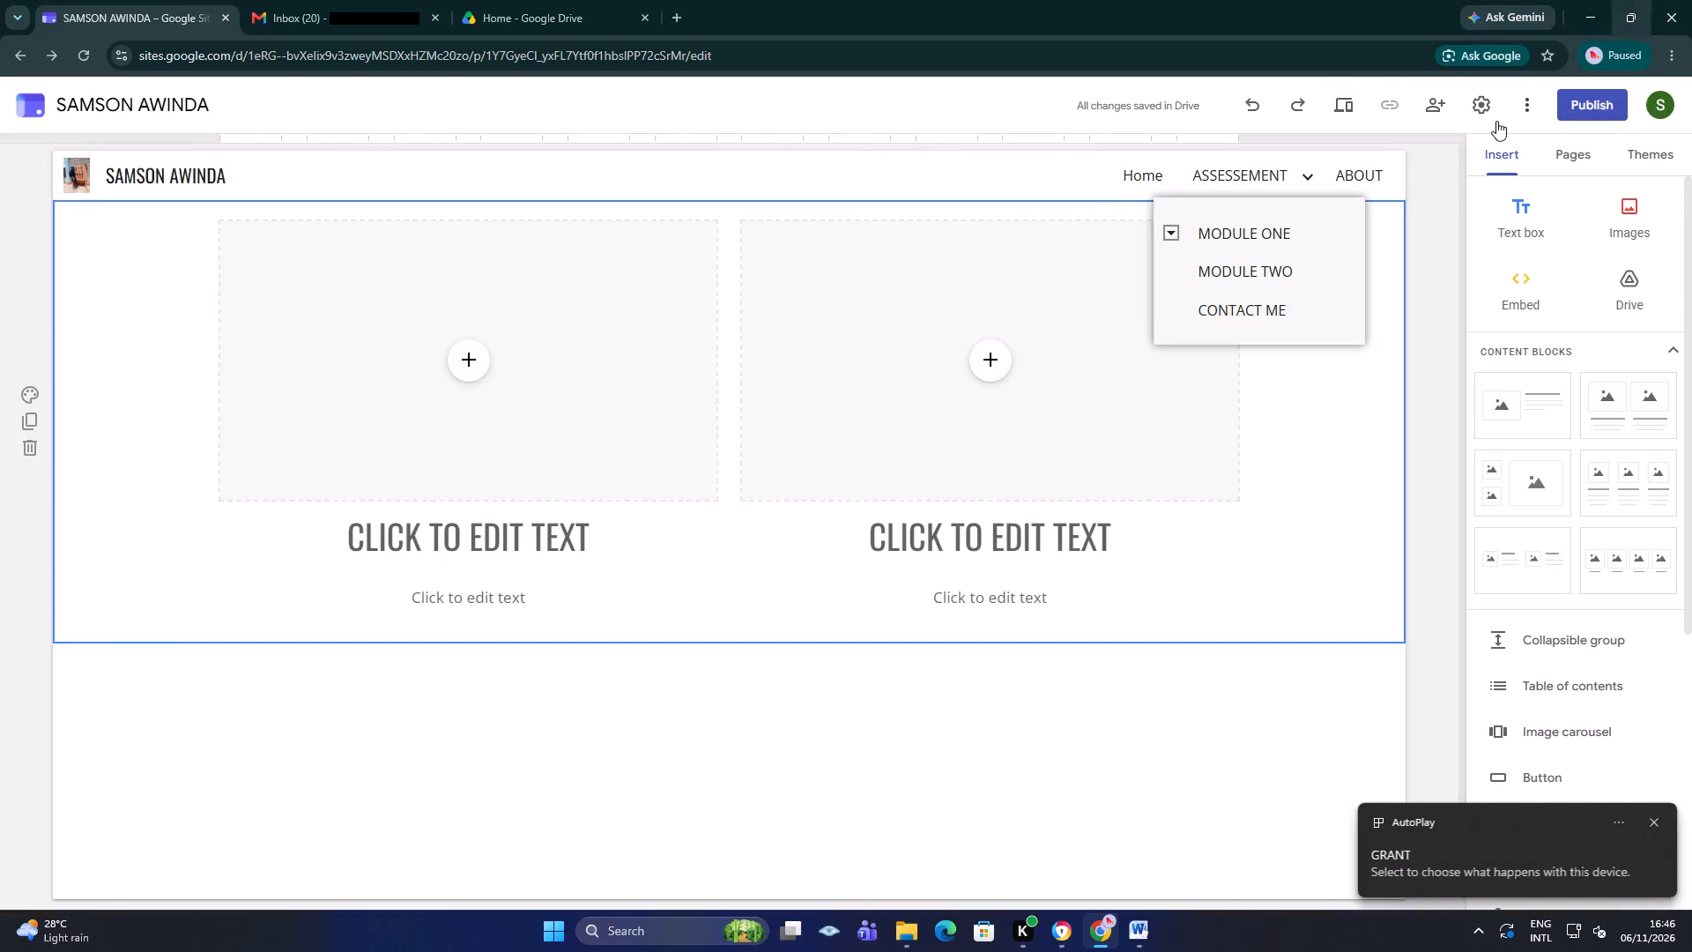
{"action": "left_click", "coordinate": [1567, 141]}
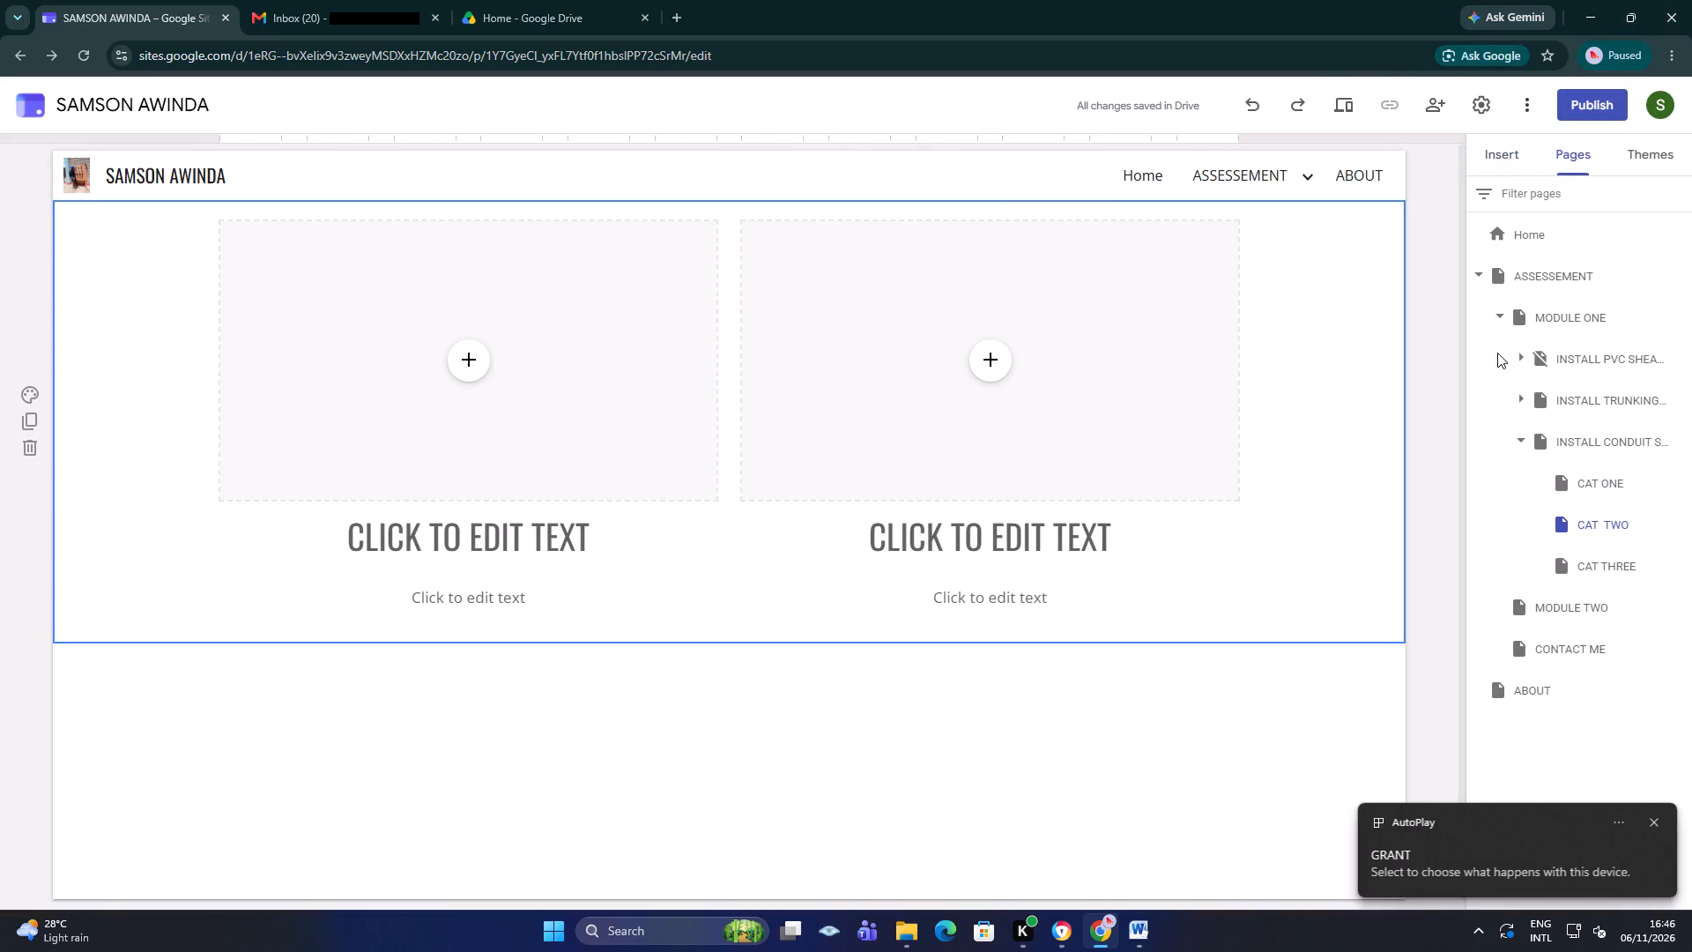
{"action": "left_click", "coordinate": [1551, 281]}
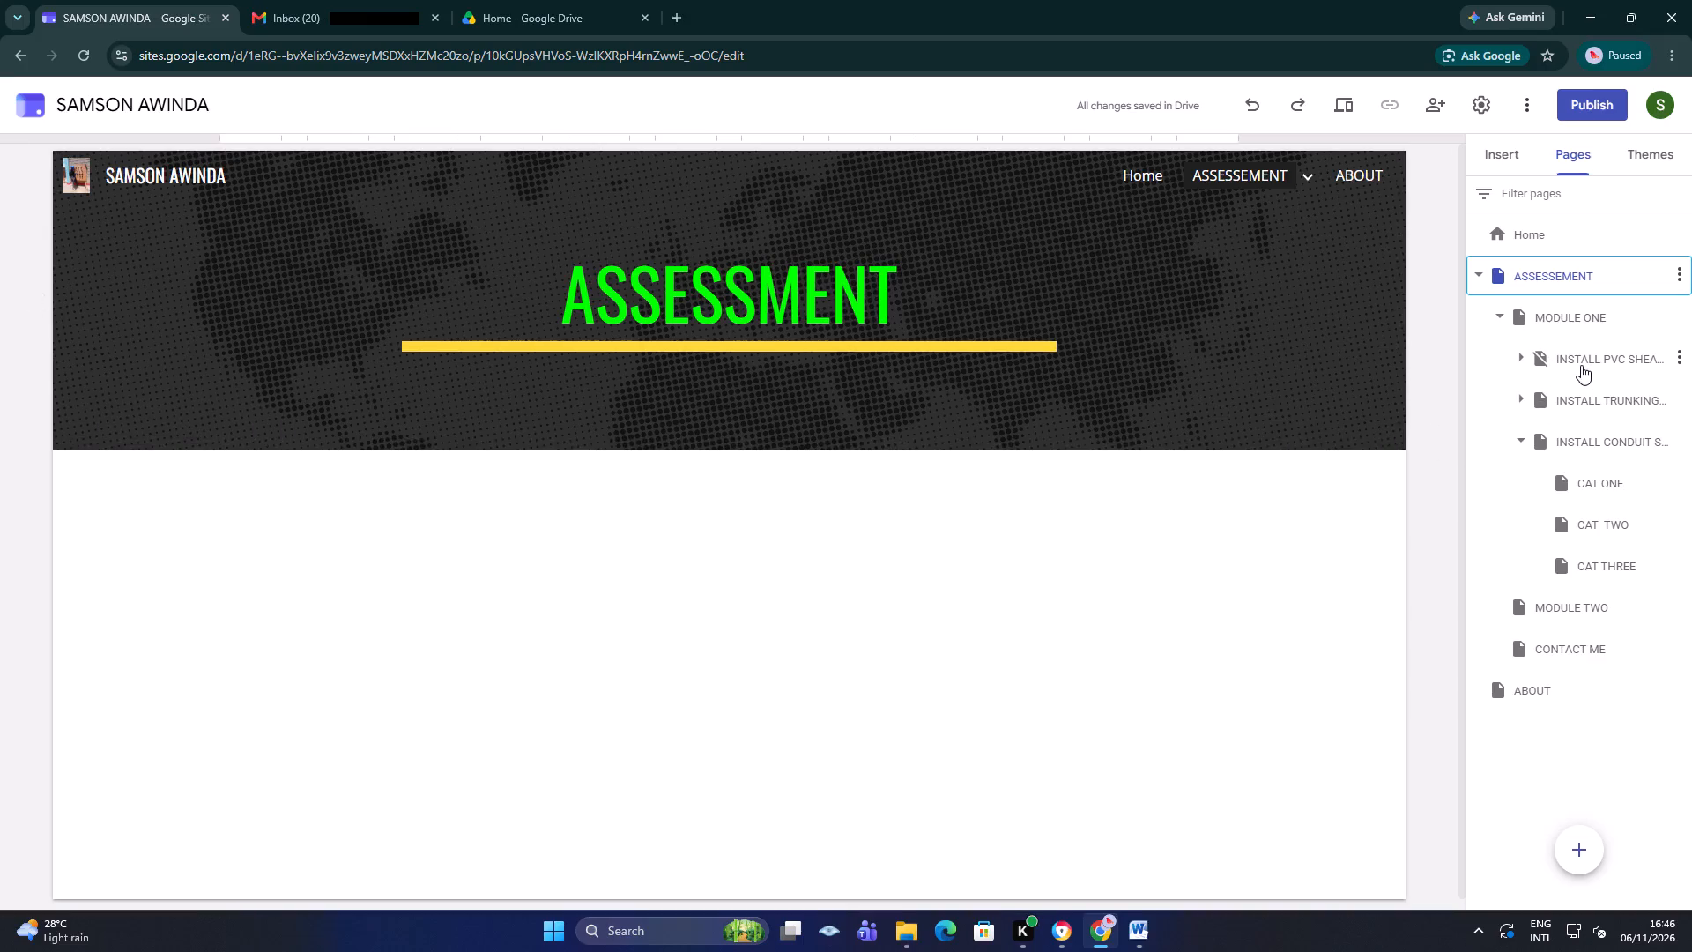
{"action": "left_click", "coordinate": [1571, 465]}
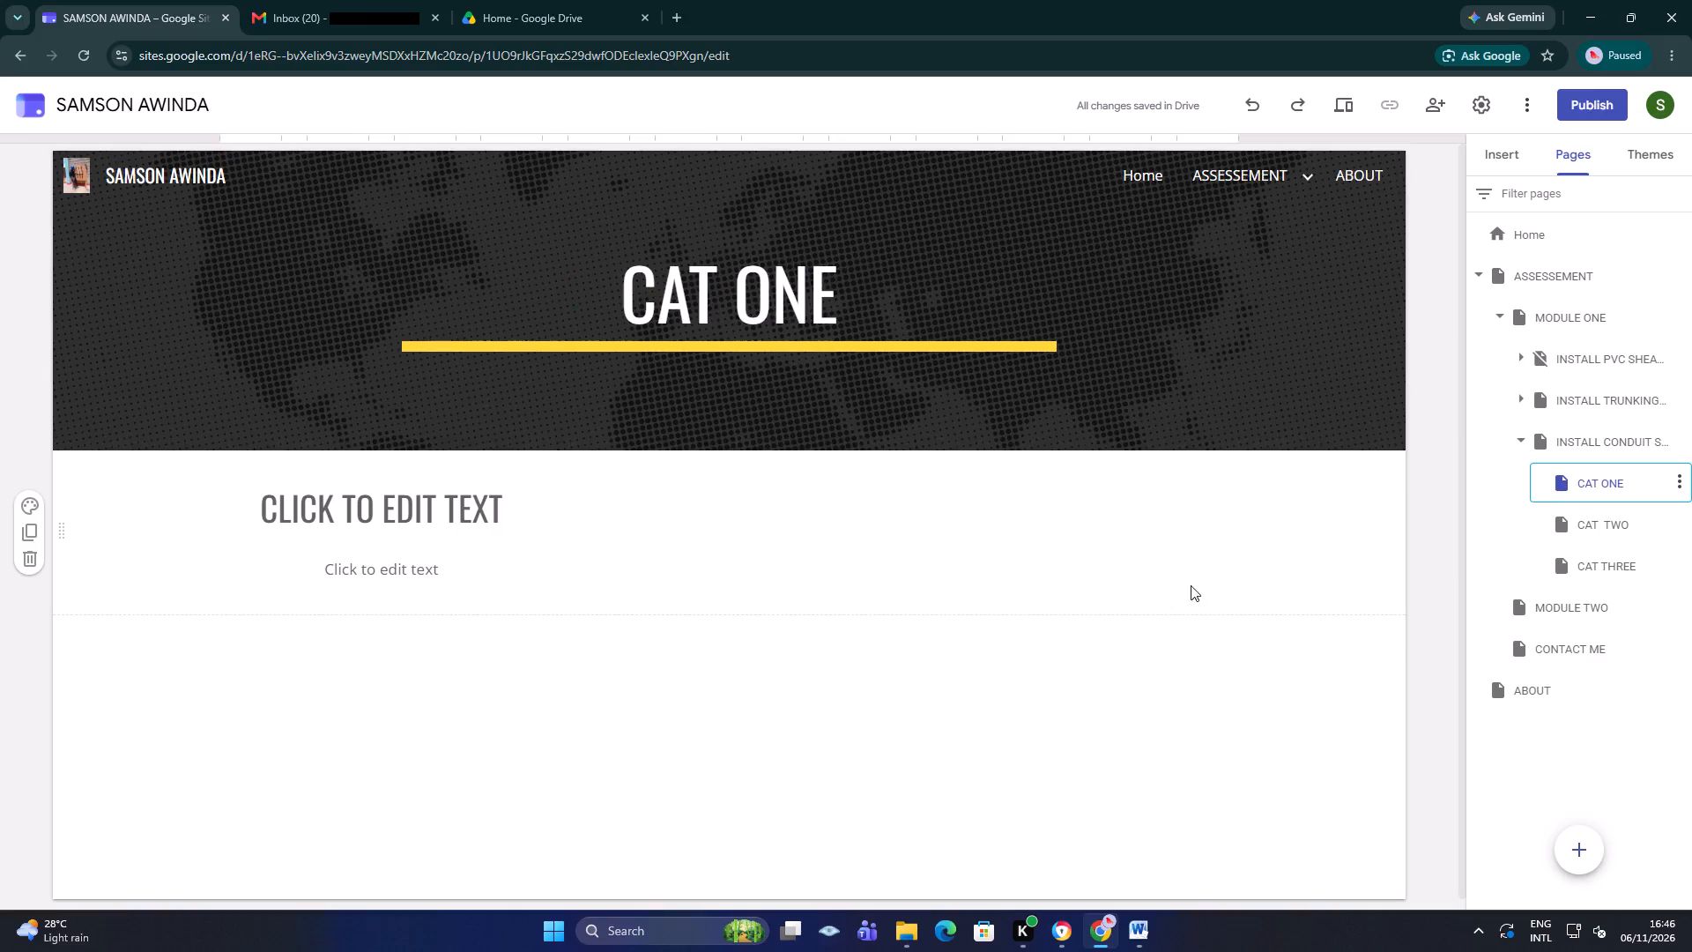
{"action": "left_click", "coordinate": [1576, 515]}
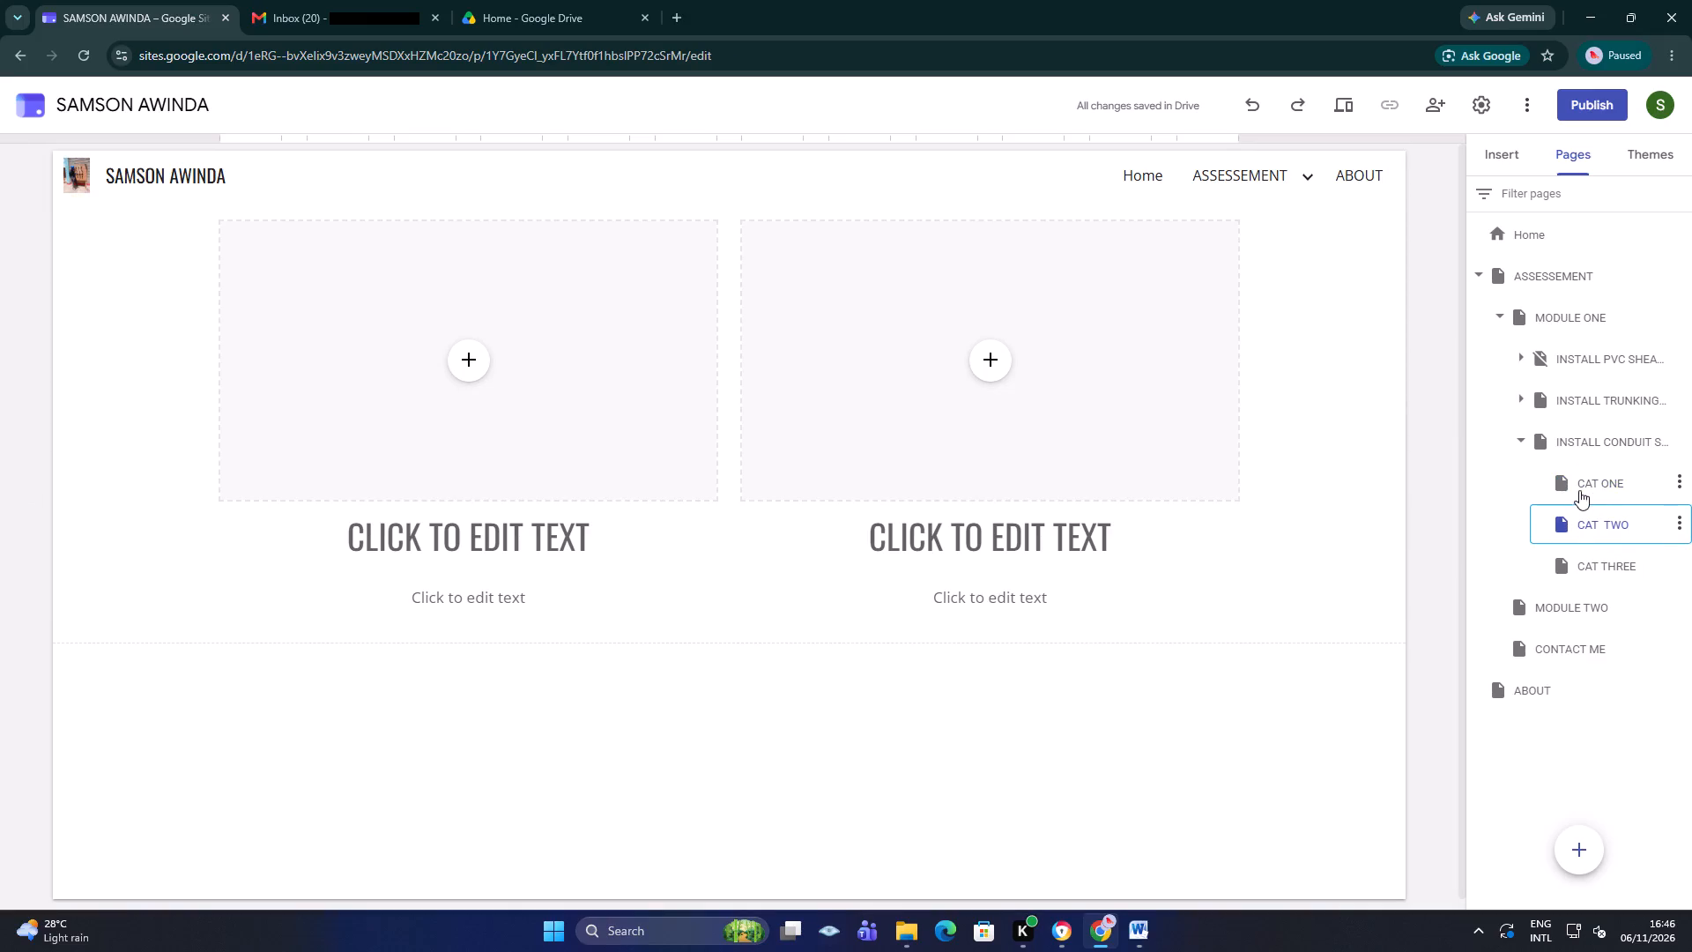
{"action": "left_click", "coordinate": [1579, 491]}
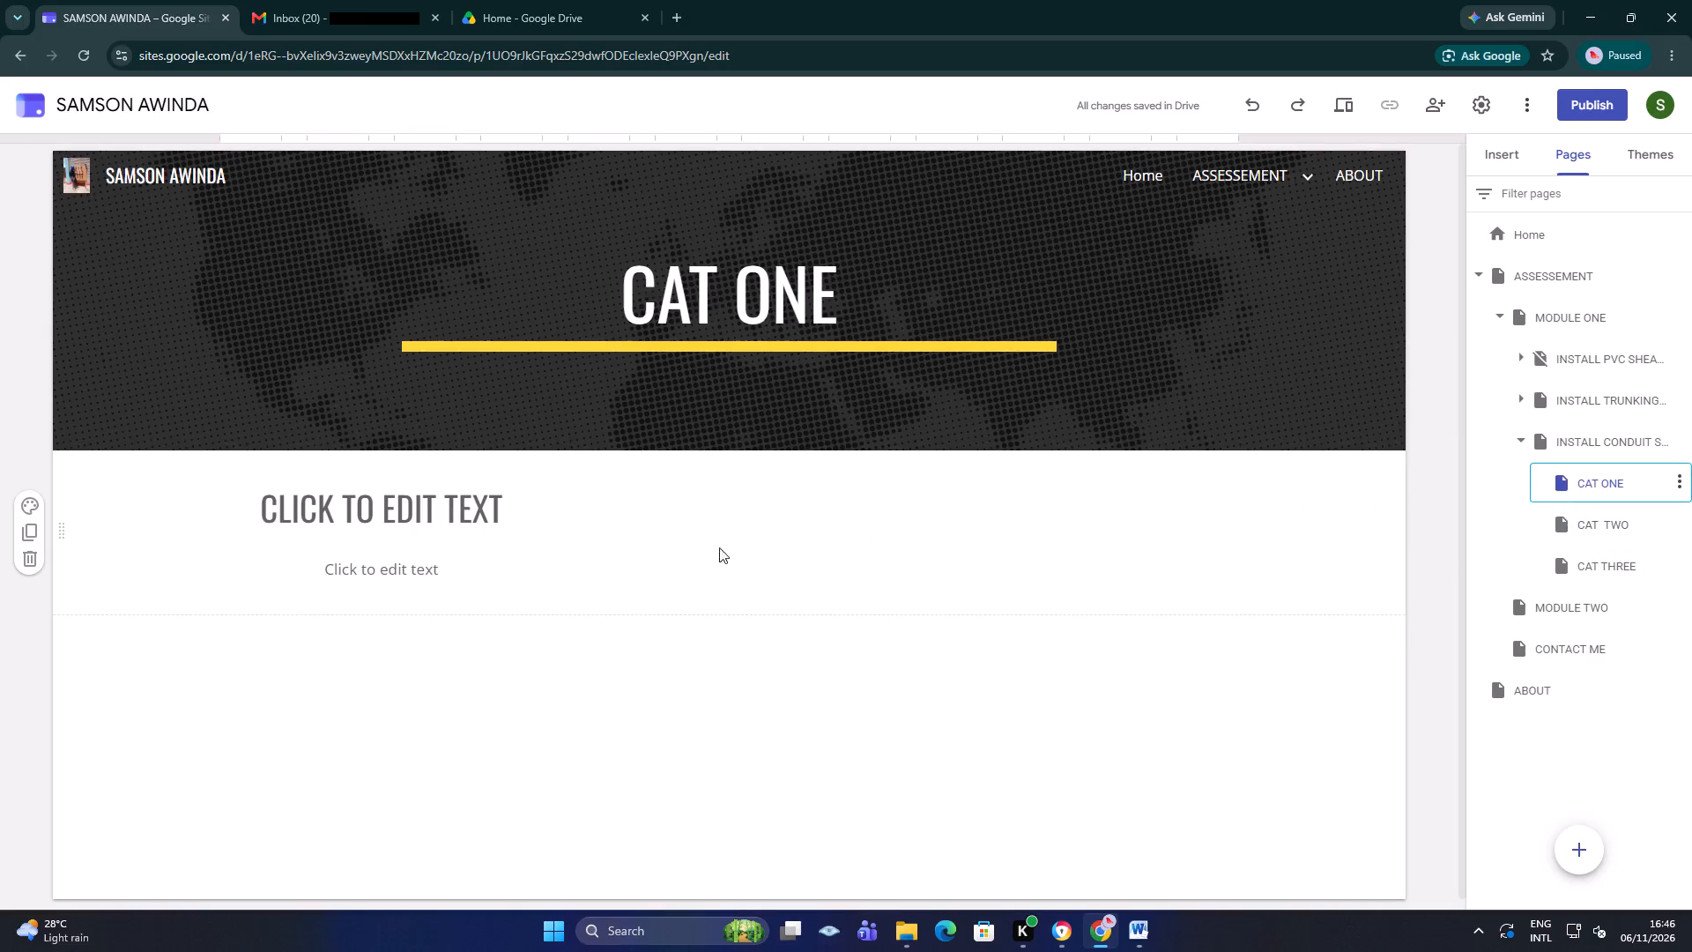
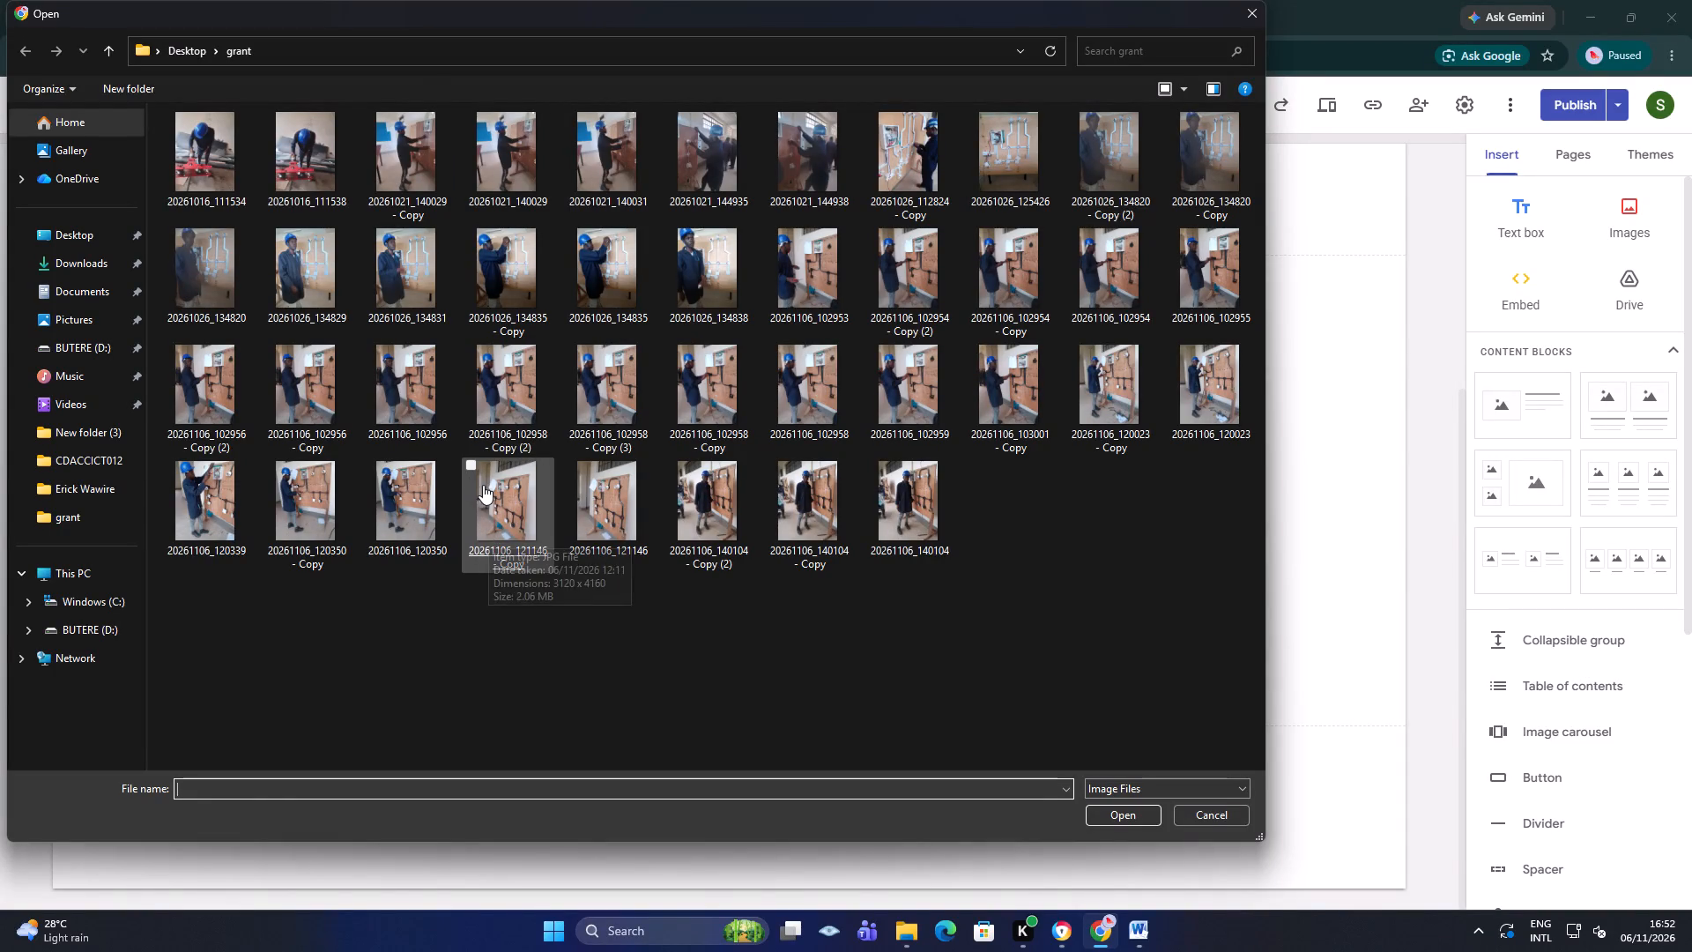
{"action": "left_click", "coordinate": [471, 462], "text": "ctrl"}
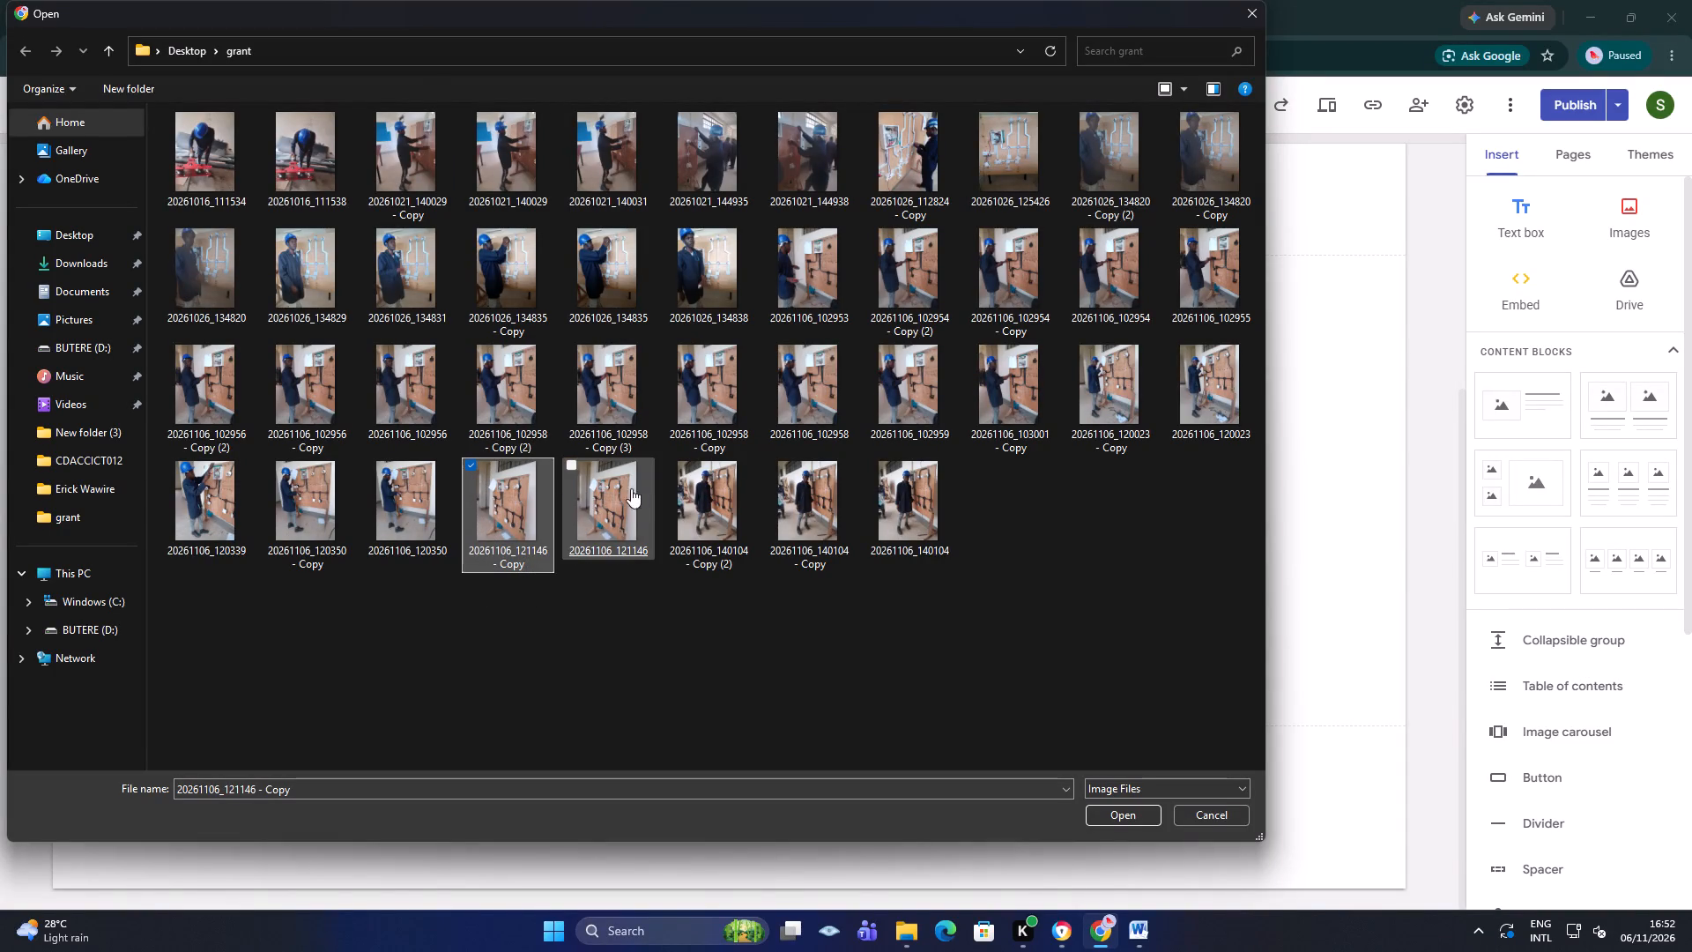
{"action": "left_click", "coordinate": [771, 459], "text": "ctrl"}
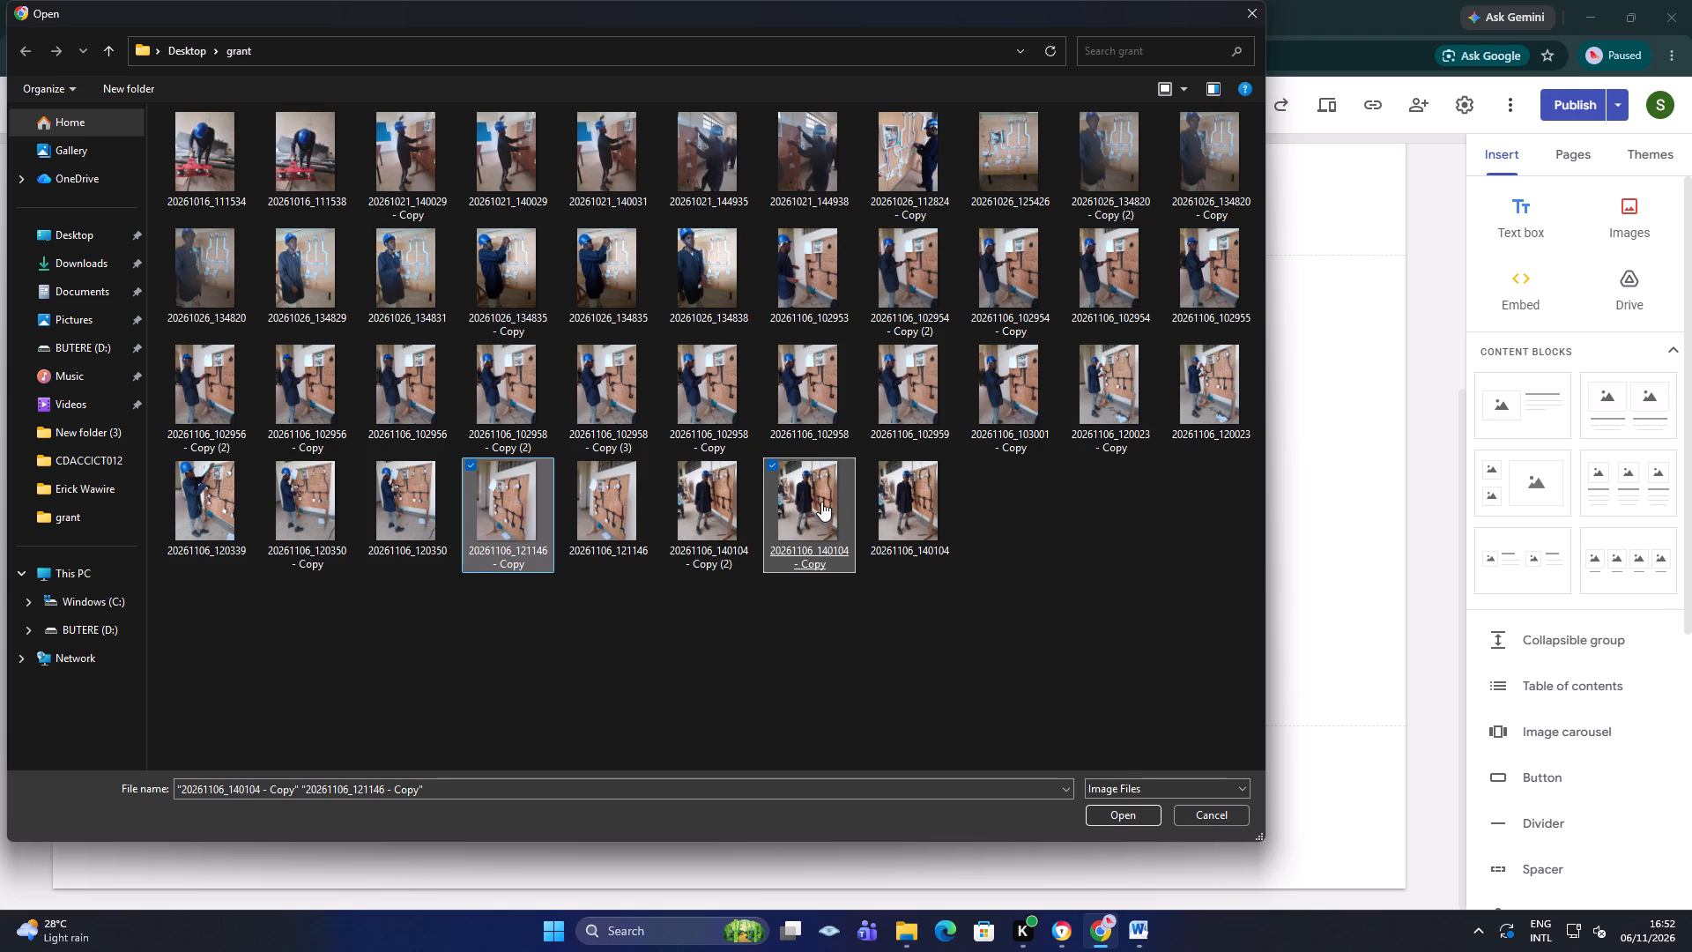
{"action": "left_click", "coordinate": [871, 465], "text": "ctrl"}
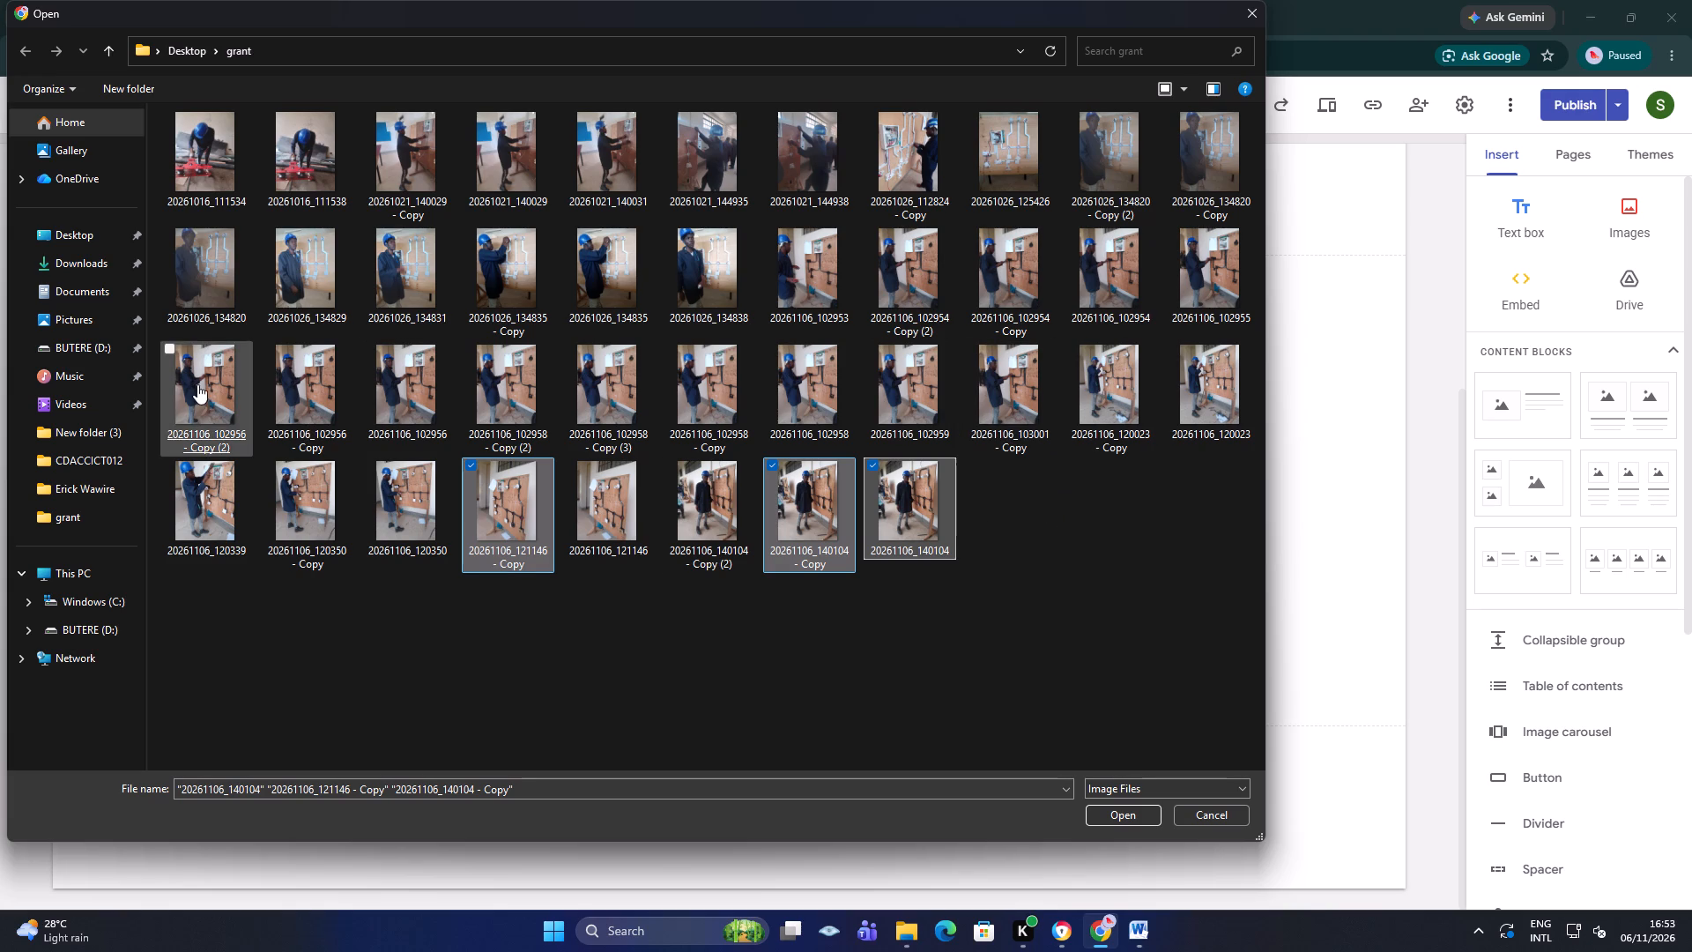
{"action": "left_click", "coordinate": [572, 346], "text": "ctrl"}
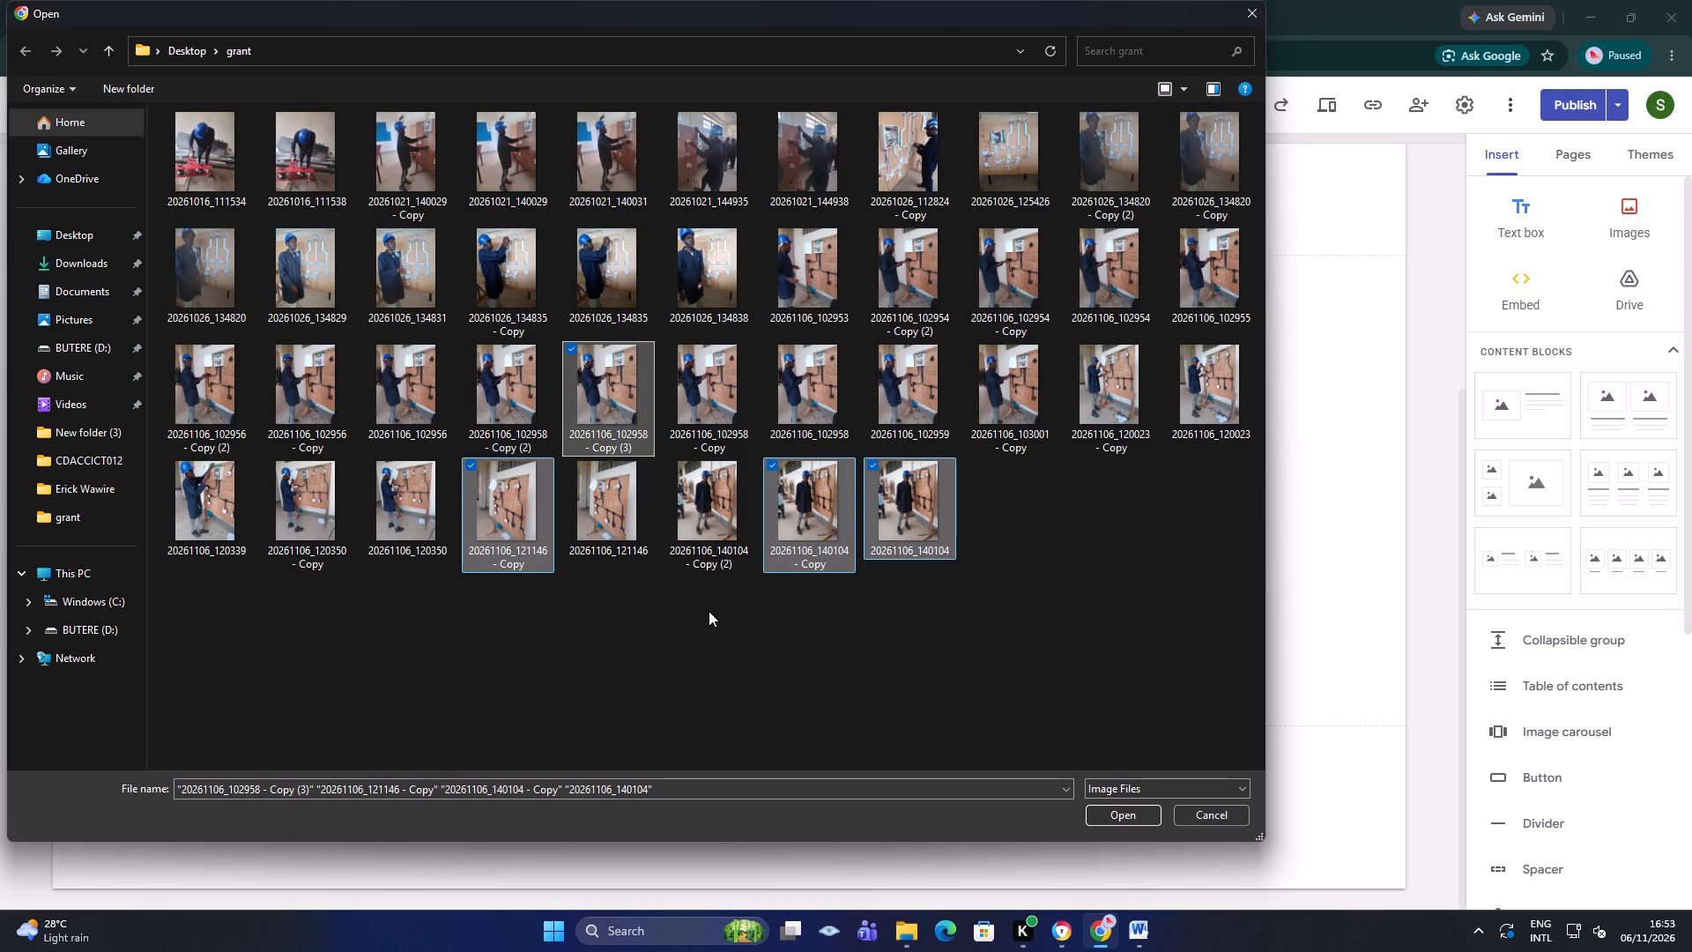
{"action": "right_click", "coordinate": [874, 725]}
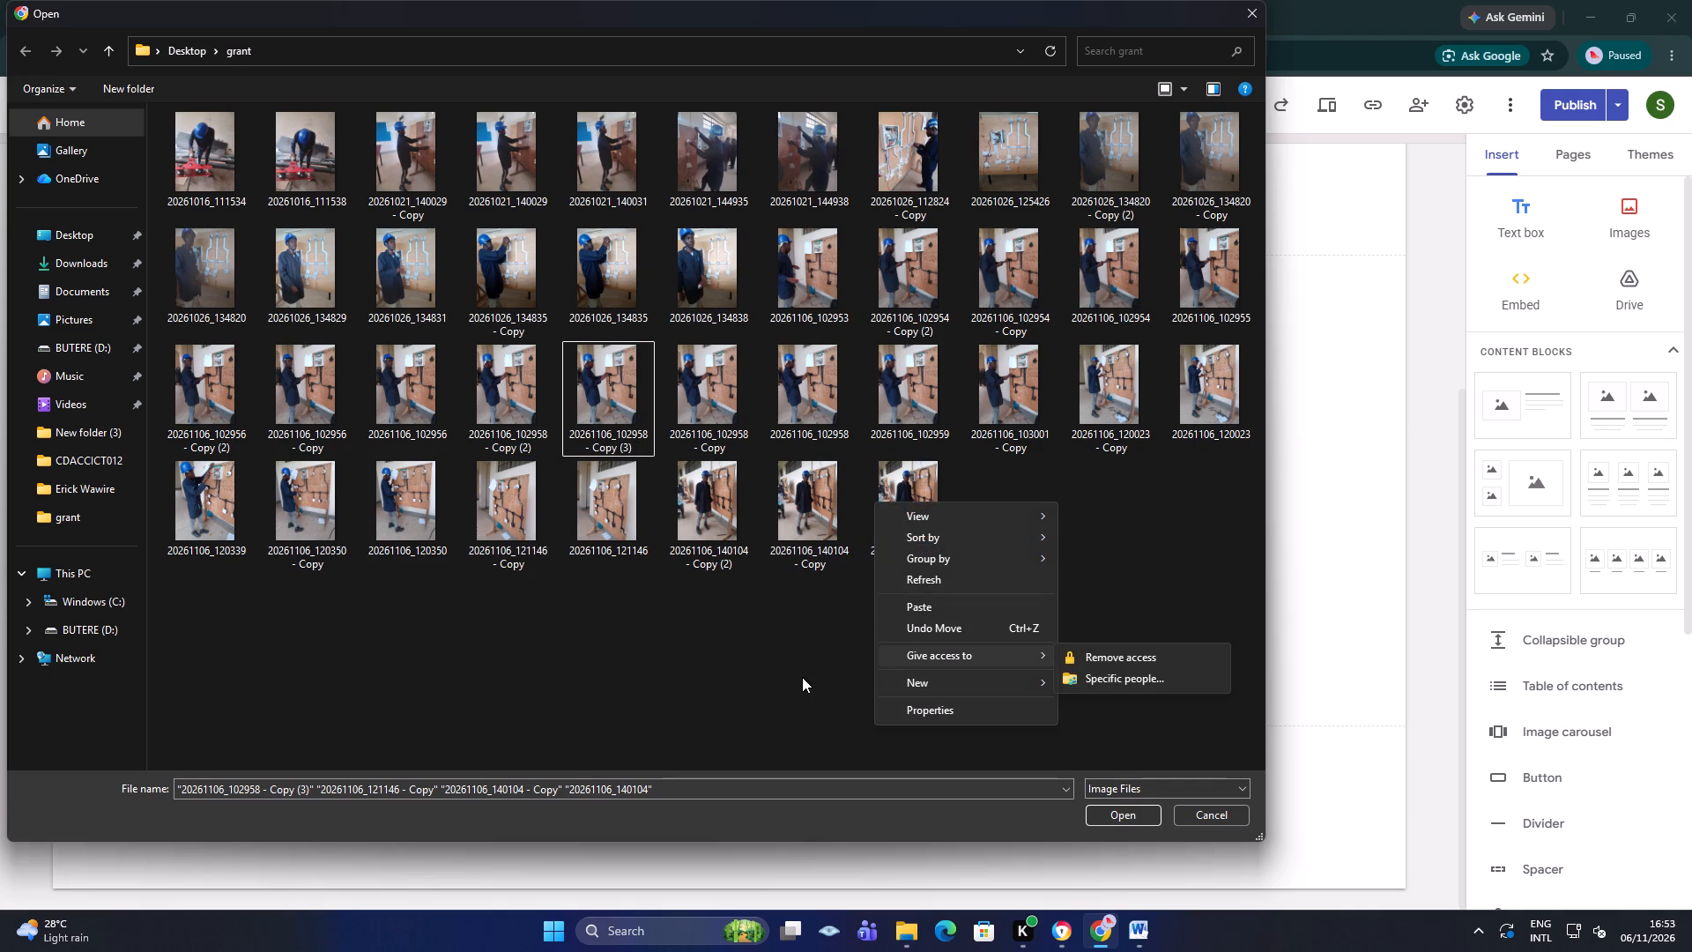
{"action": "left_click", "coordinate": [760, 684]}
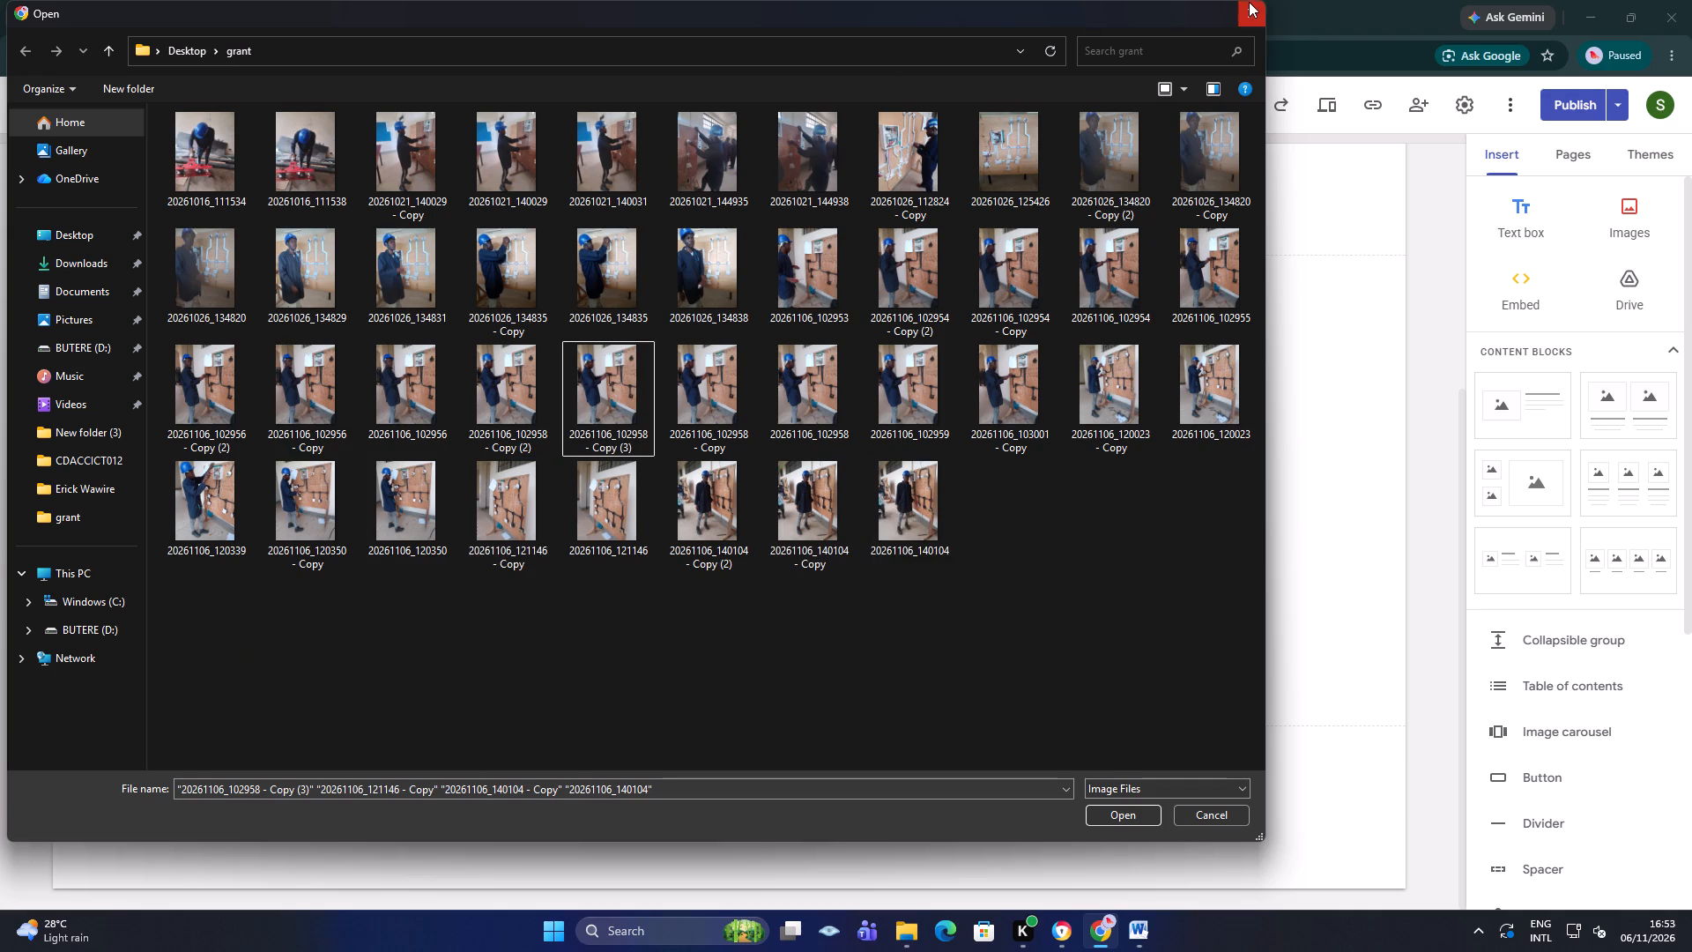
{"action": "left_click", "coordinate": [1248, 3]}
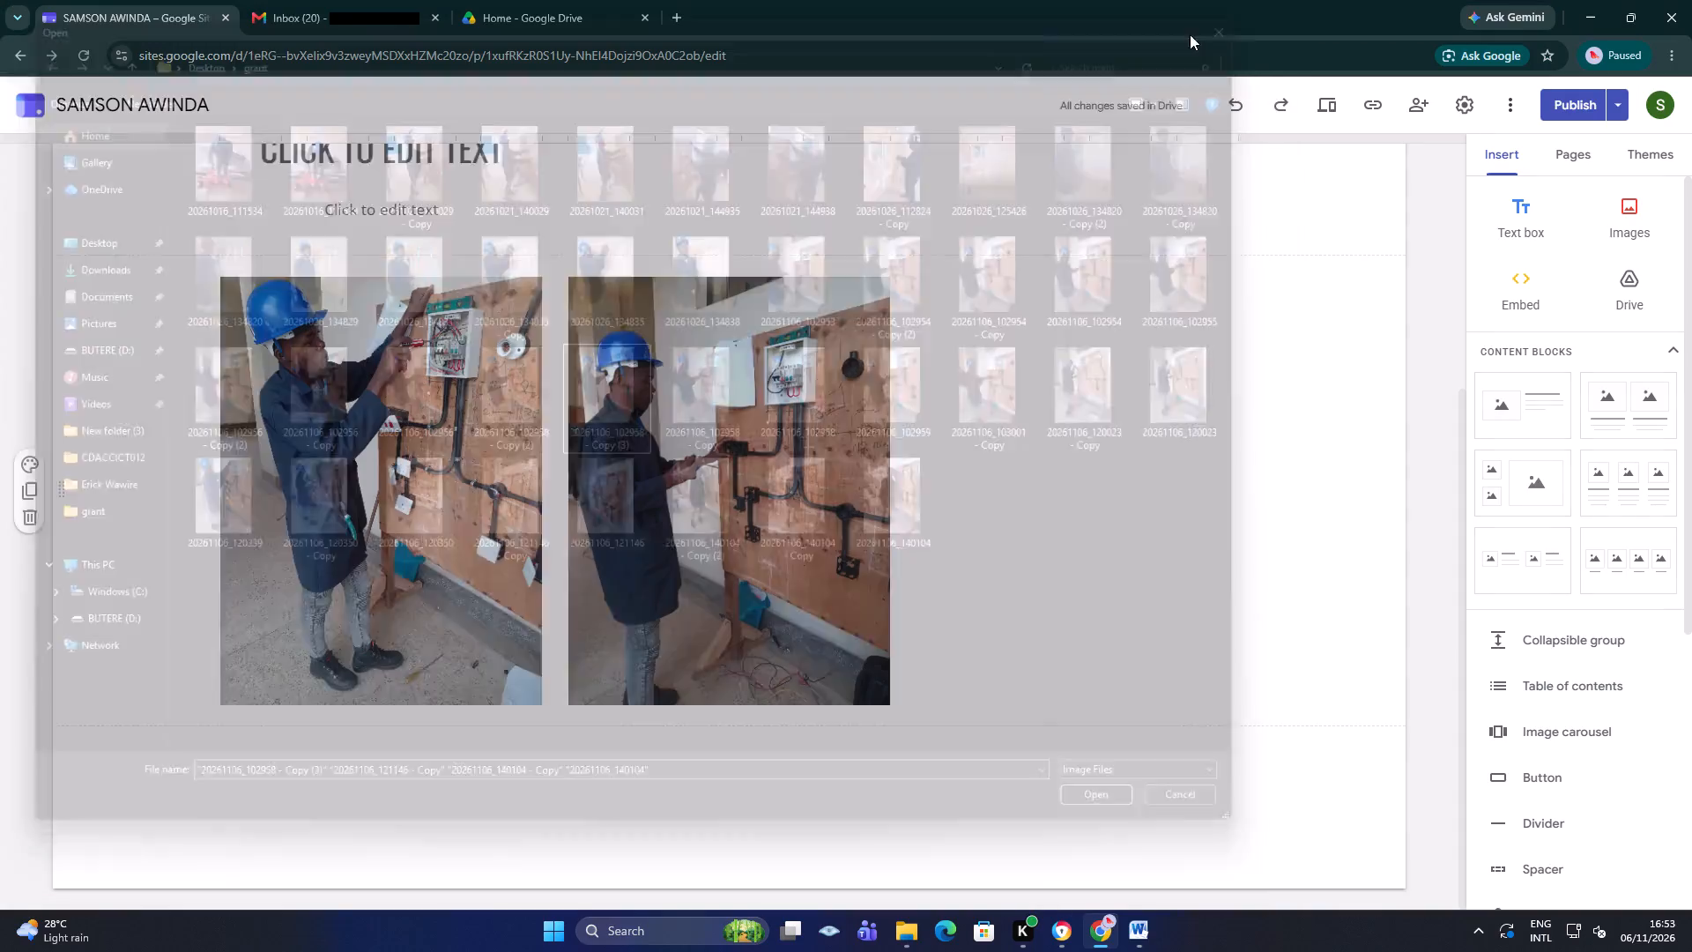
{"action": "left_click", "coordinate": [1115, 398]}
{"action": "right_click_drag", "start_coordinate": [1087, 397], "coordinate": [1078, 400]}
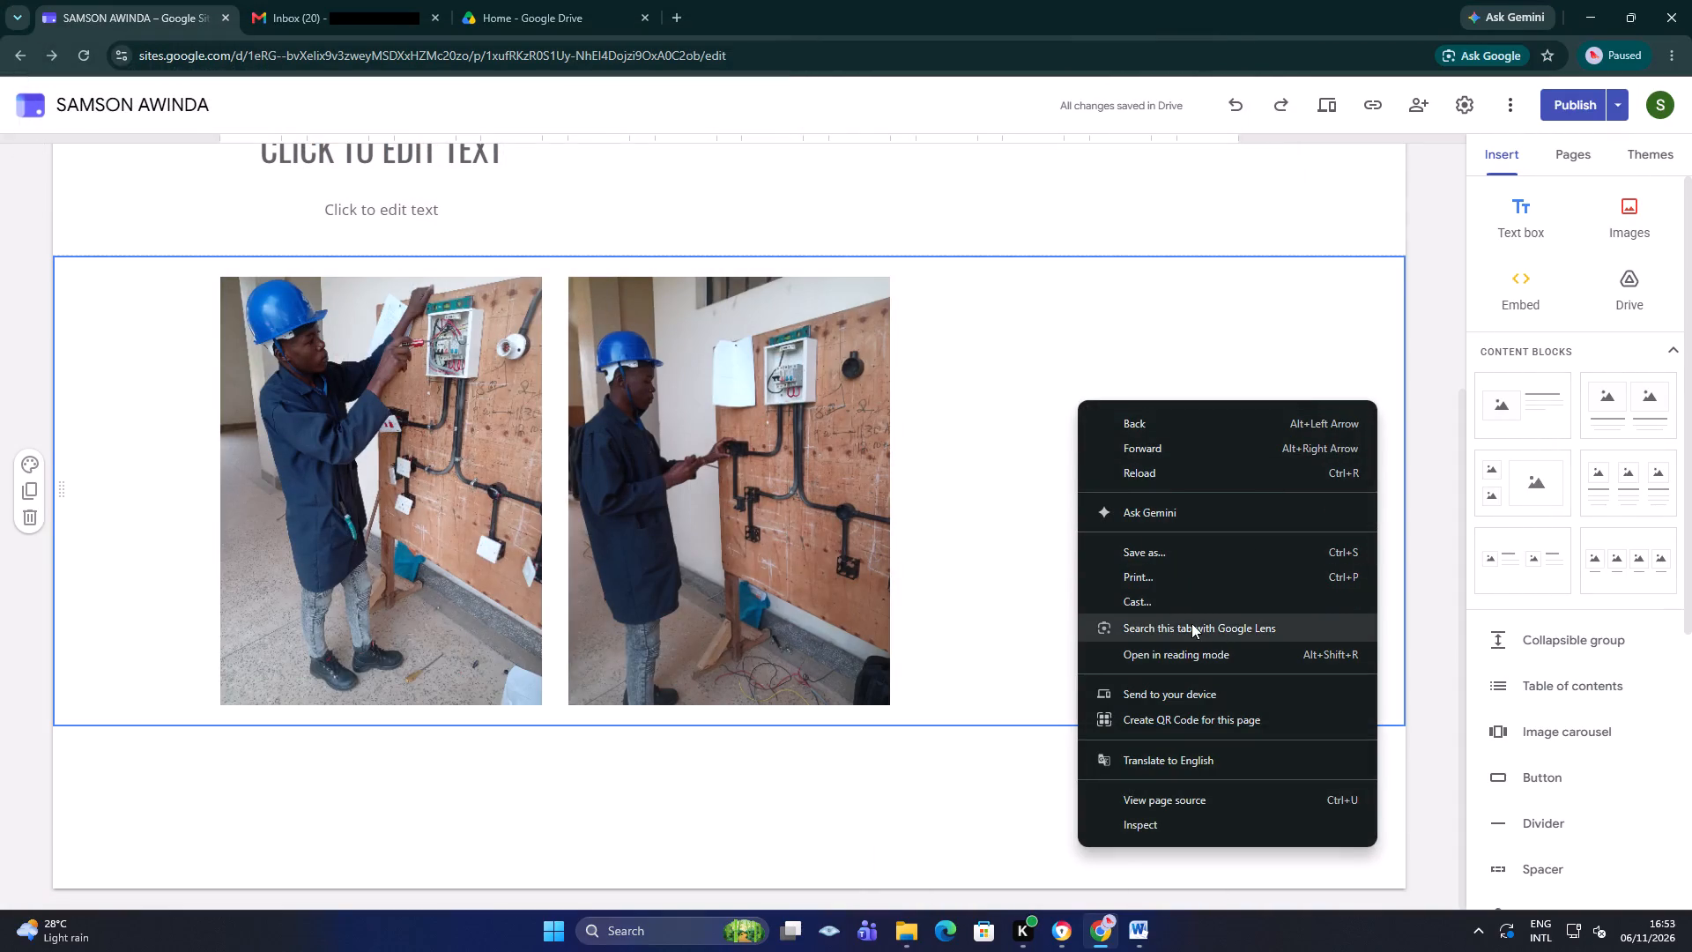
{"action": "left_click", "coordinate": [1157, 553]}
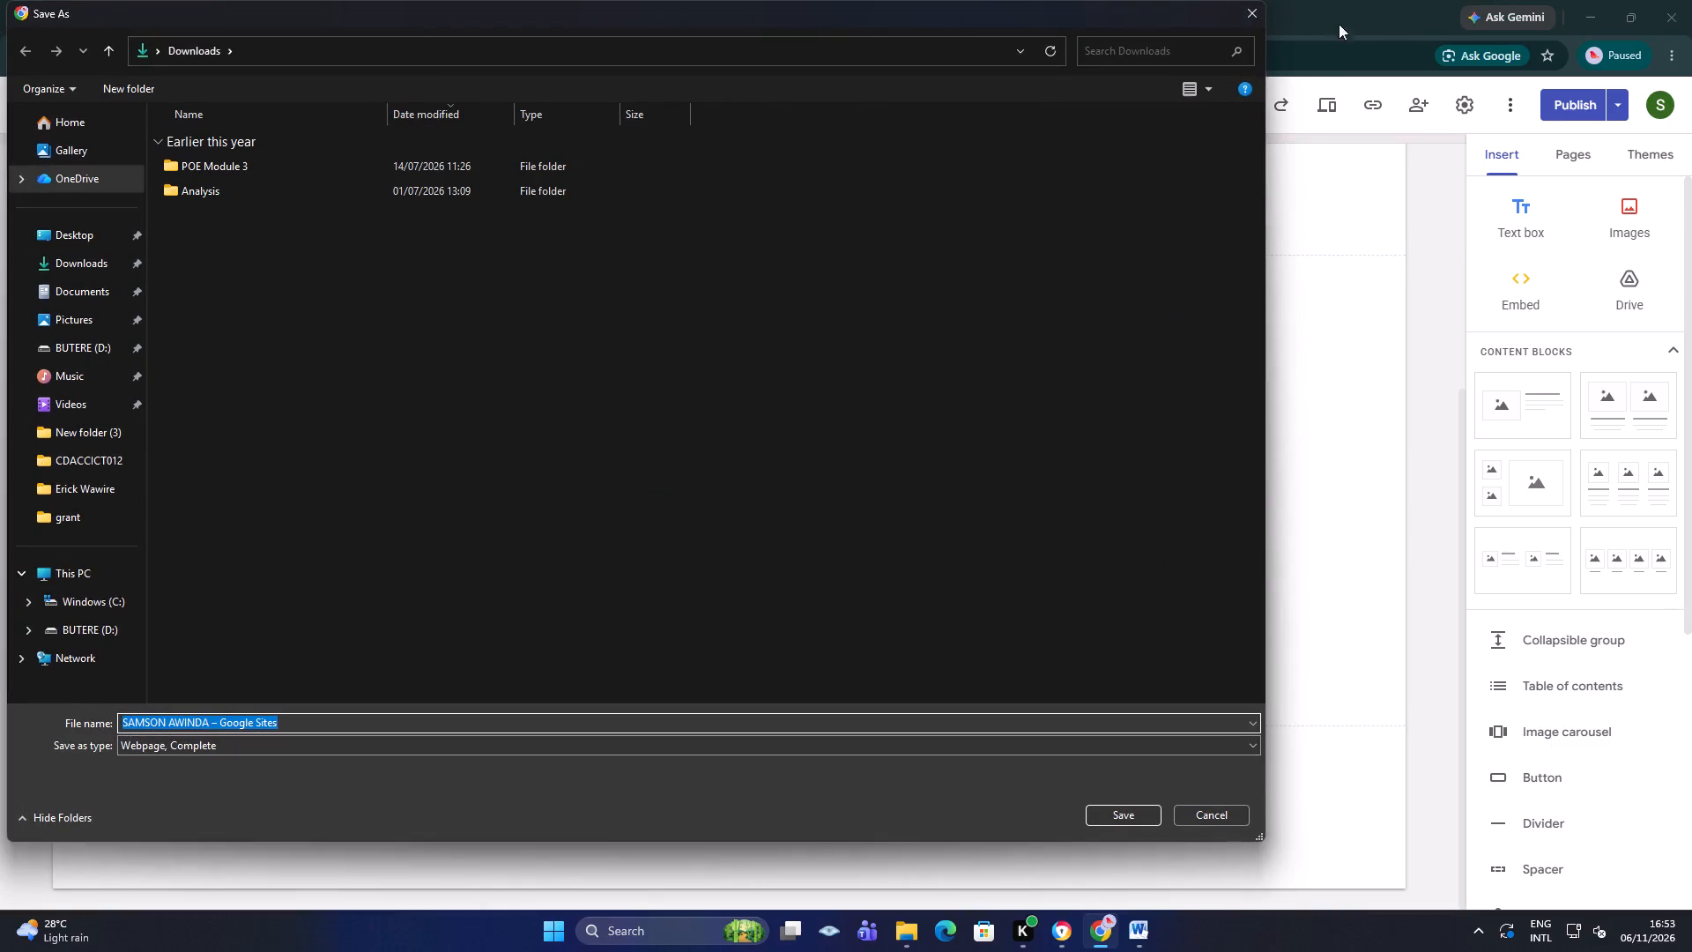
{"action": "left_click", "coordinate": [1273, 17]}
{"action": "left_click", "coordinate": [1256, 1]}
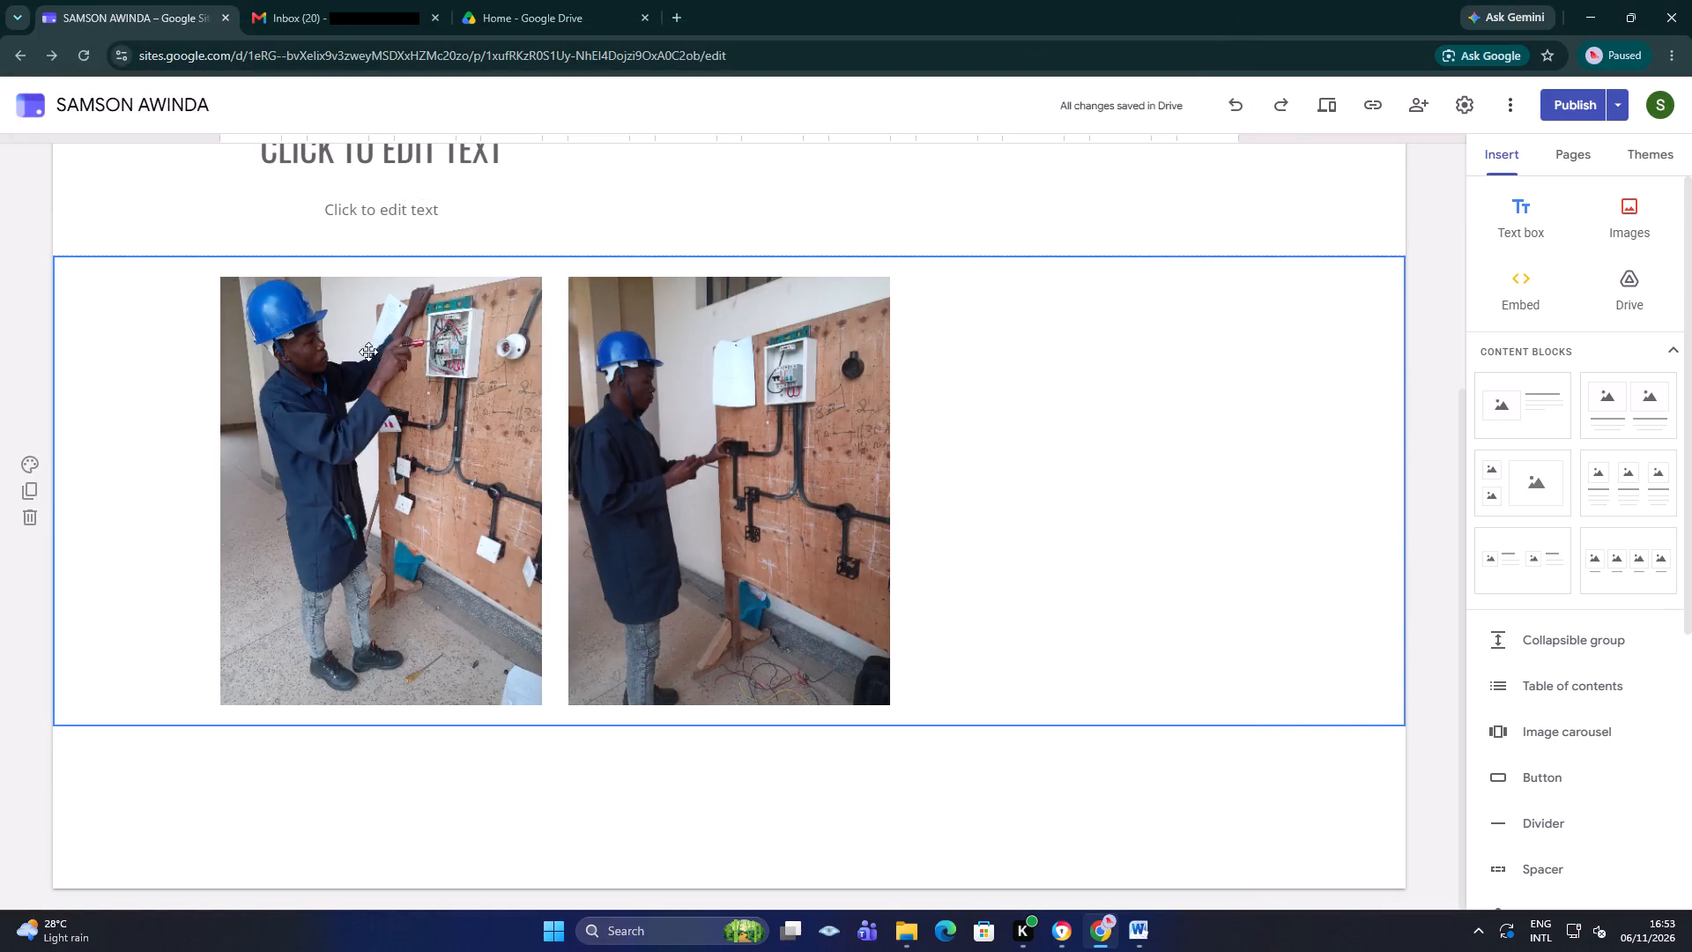
Insert the photo 20261106_140104 - Copy from the grant folder as the third photo in the CAT THREE row.
{"action": "double_click", "coordinate": [1205, 513]}
{"action": "left_click", "coordinate": [1250, 505]}
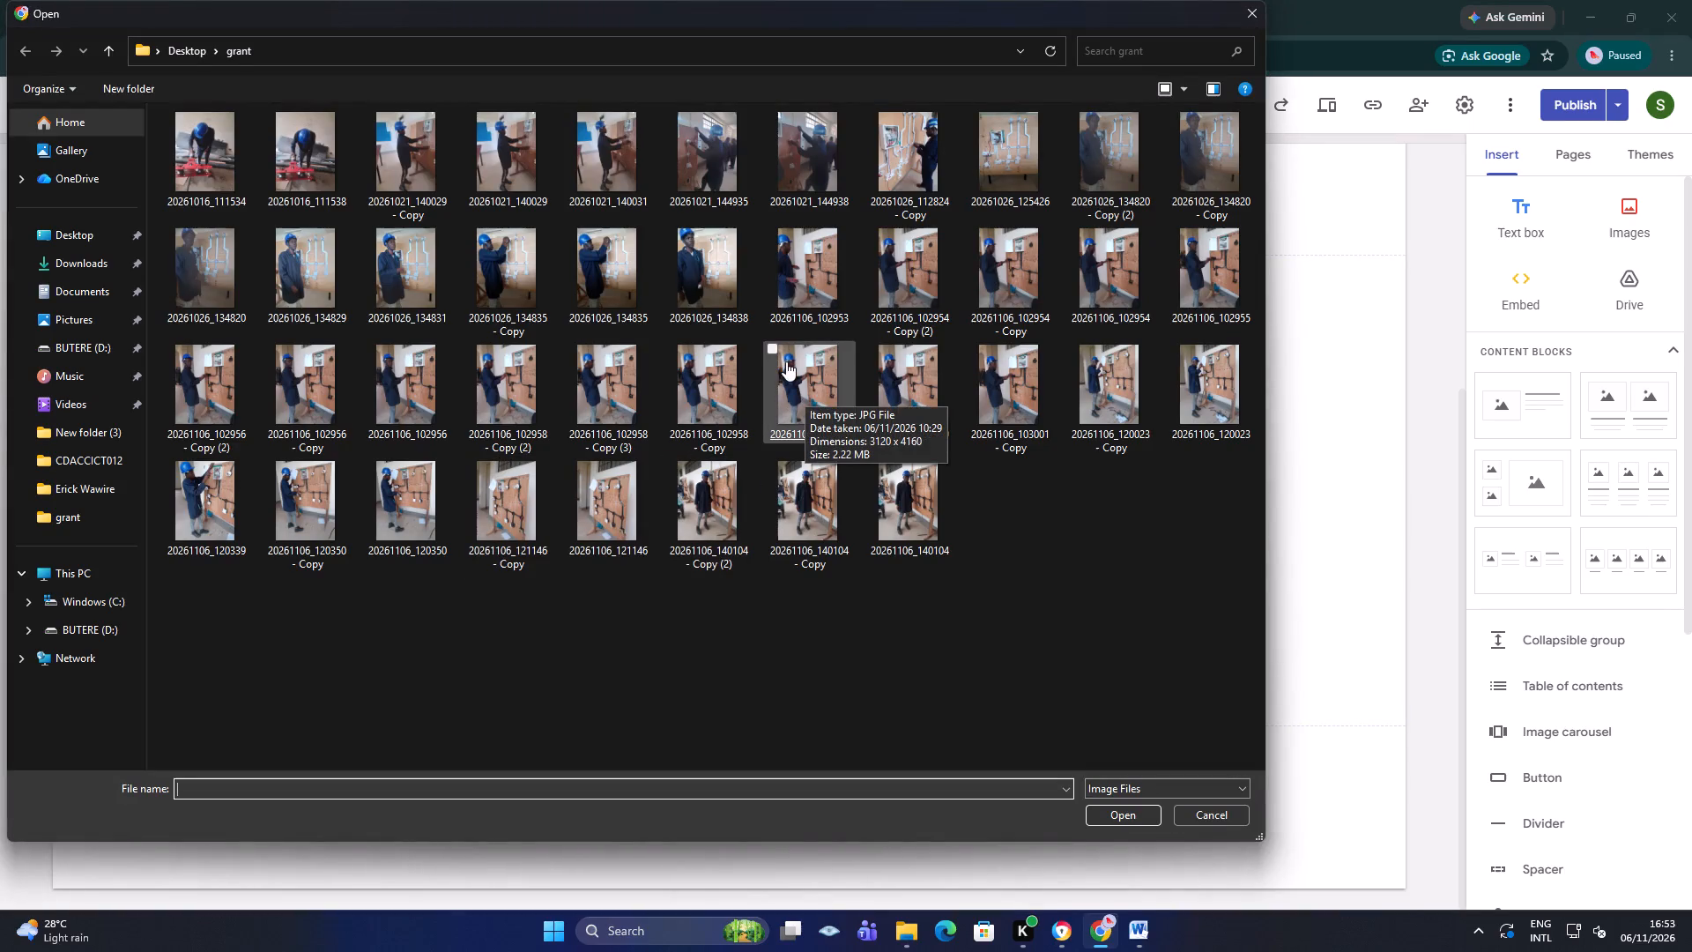
{"action": "left_click", "coordinate": [802, 474]}
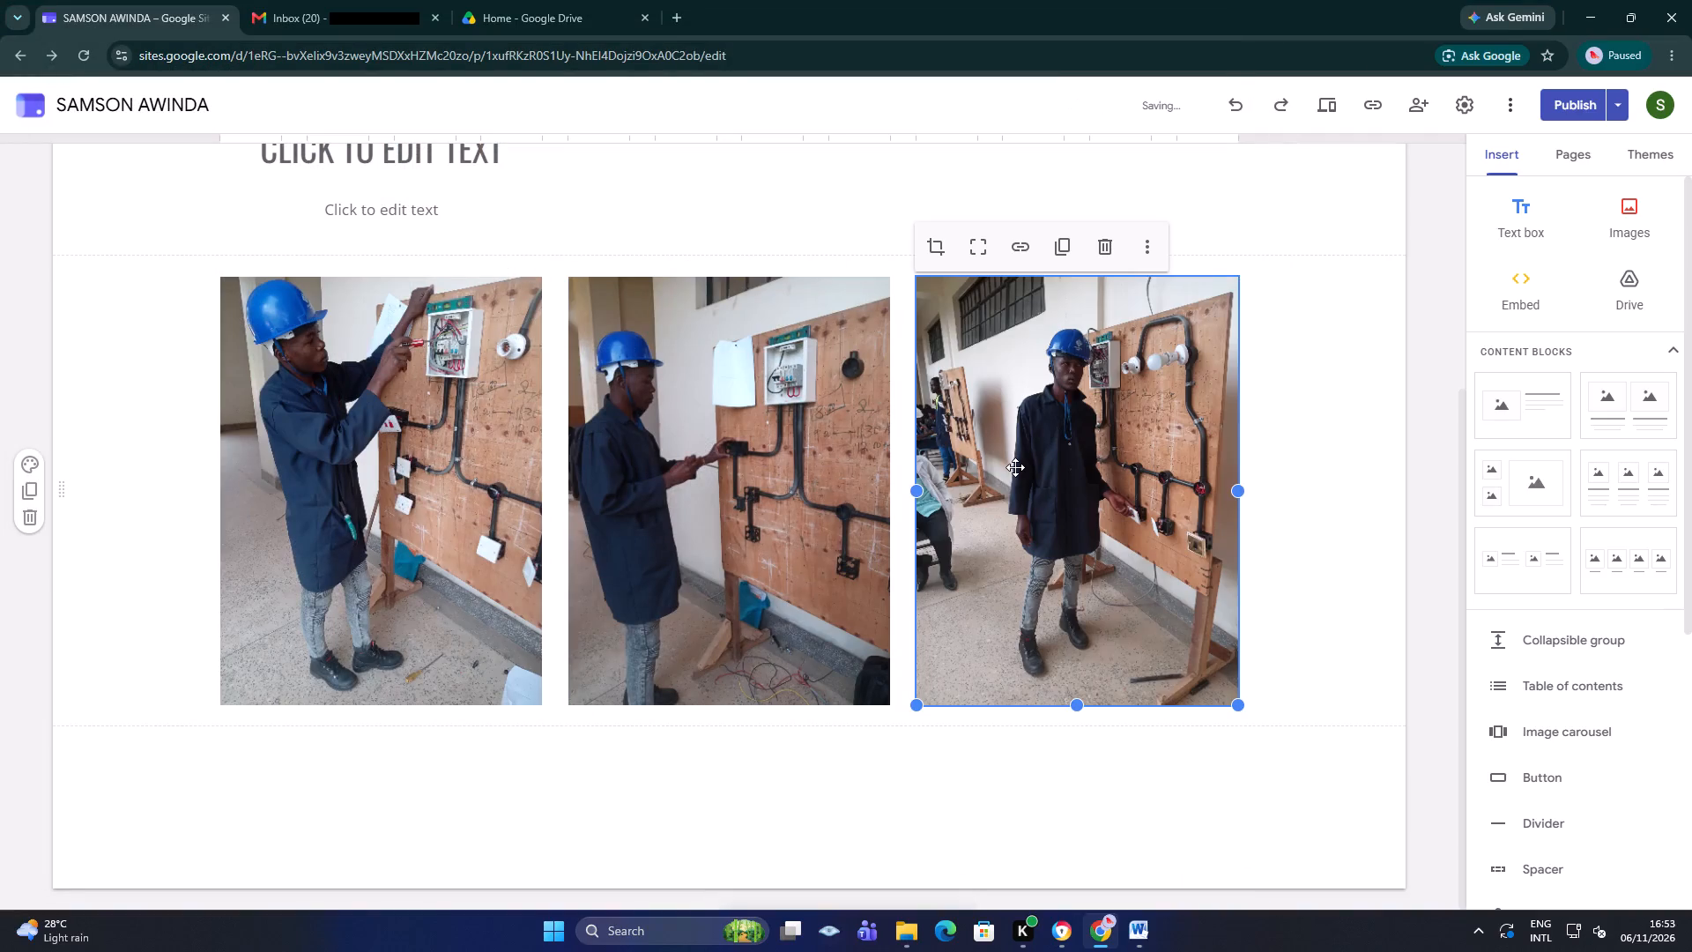
{"action": "scroll", "coordinate": [1015, 472], "scroll_direction": "down", "scroll_amount": 8}
{"action": "left_click", "coordinate": [1000, 778]}
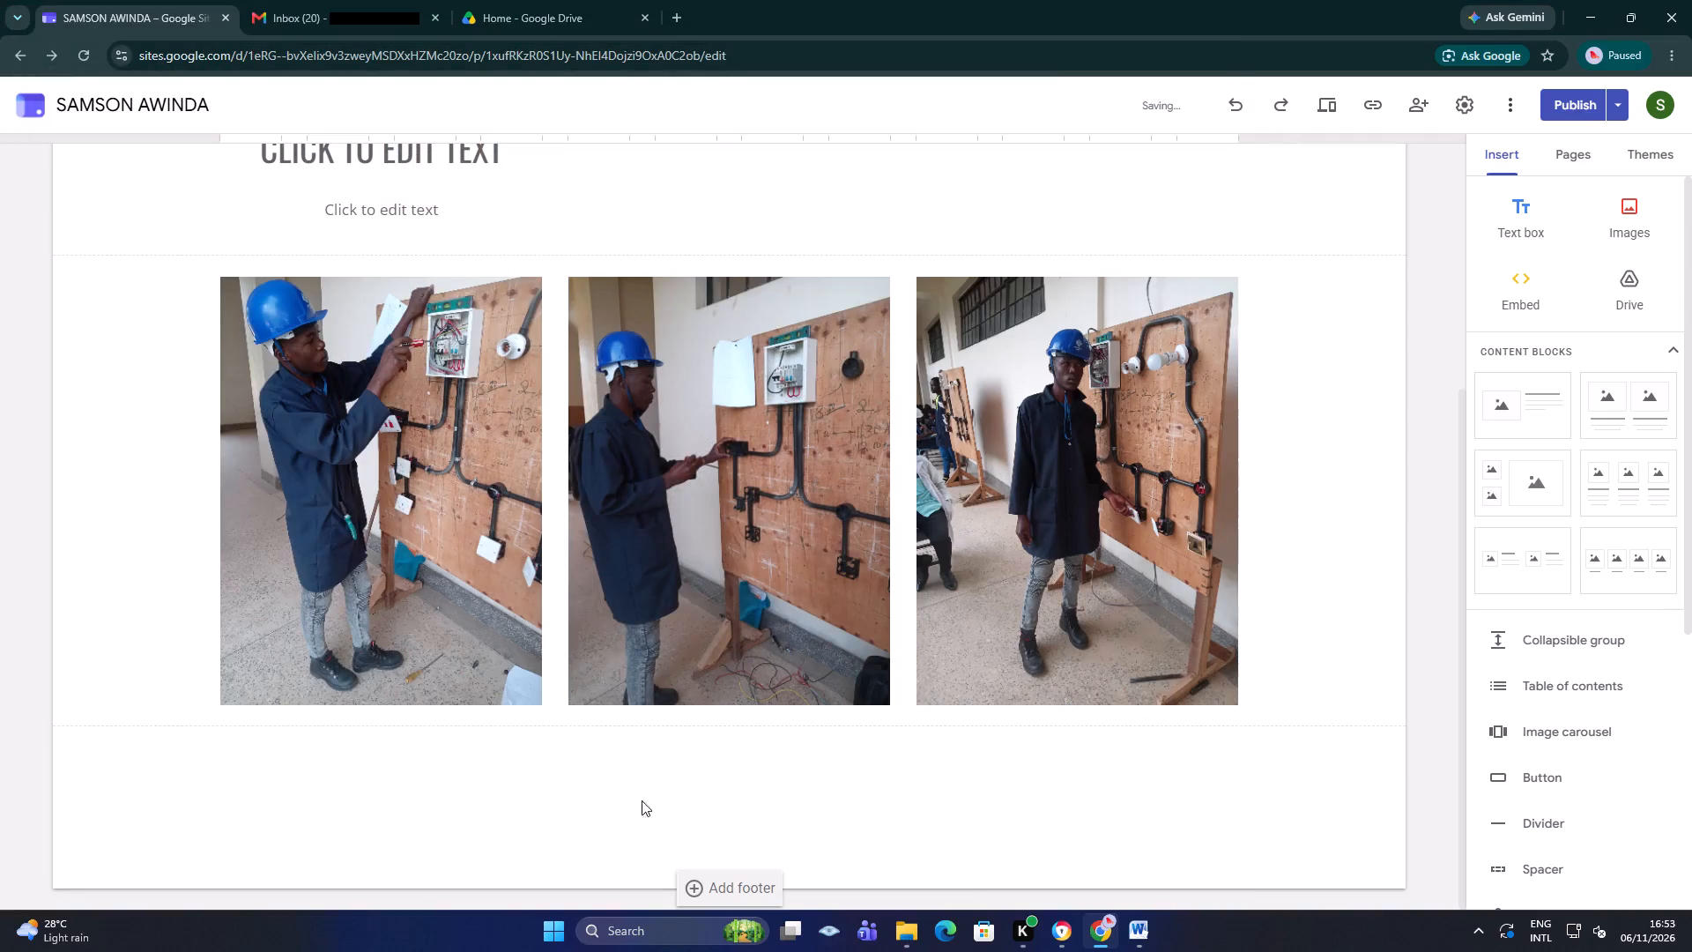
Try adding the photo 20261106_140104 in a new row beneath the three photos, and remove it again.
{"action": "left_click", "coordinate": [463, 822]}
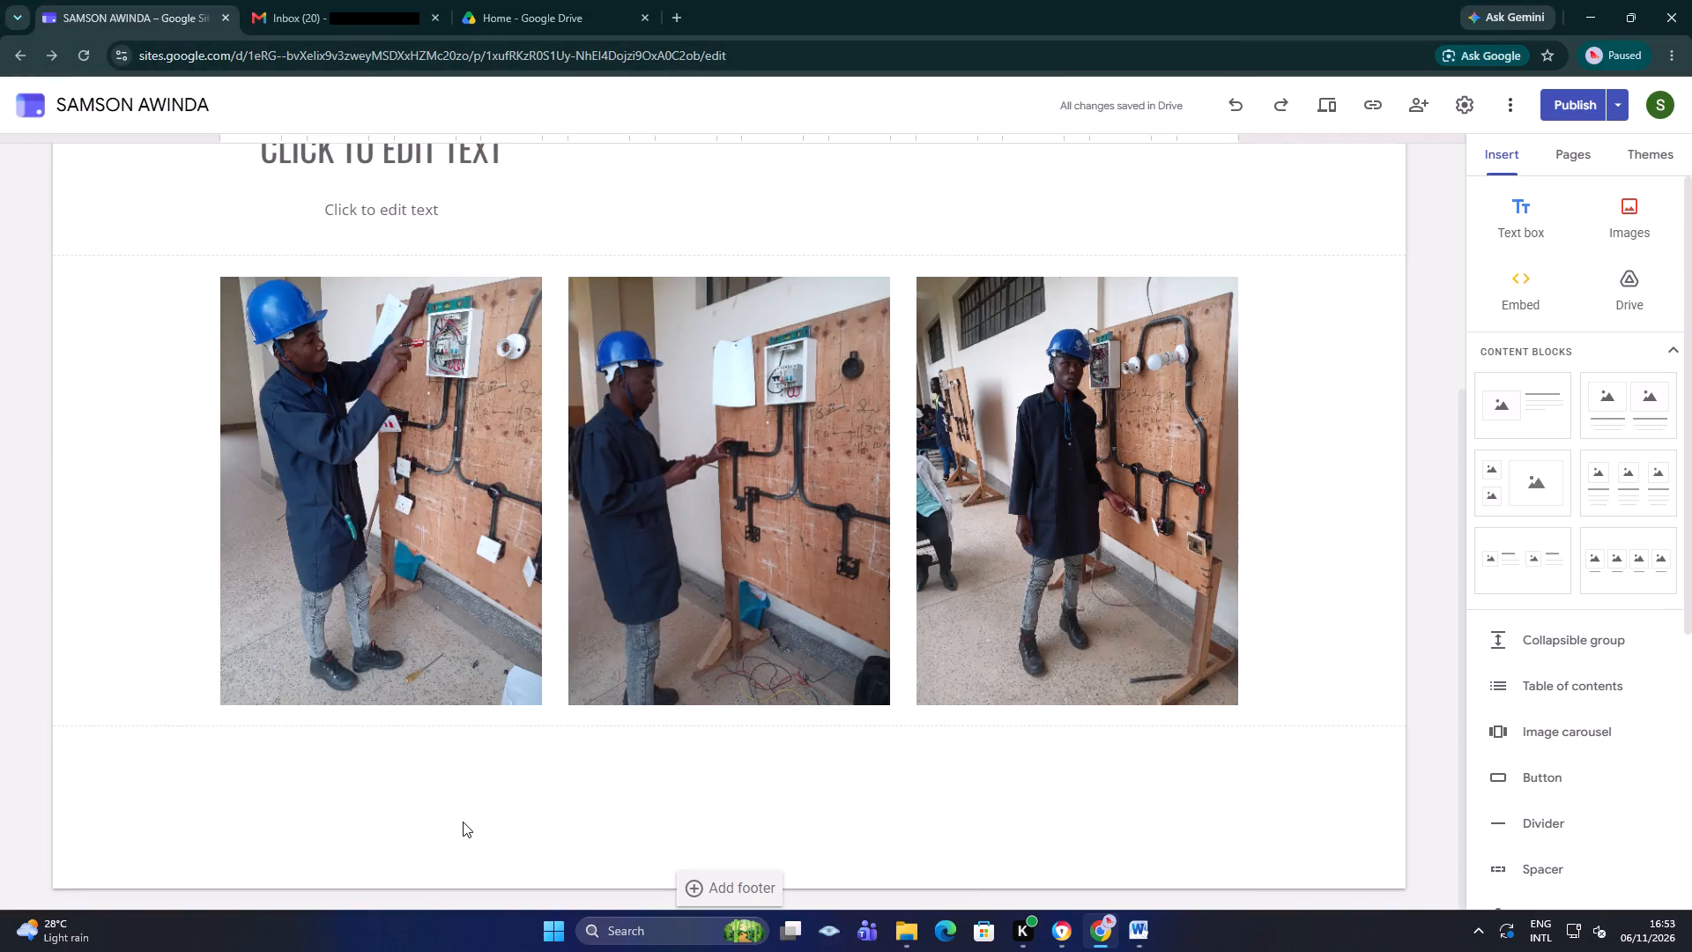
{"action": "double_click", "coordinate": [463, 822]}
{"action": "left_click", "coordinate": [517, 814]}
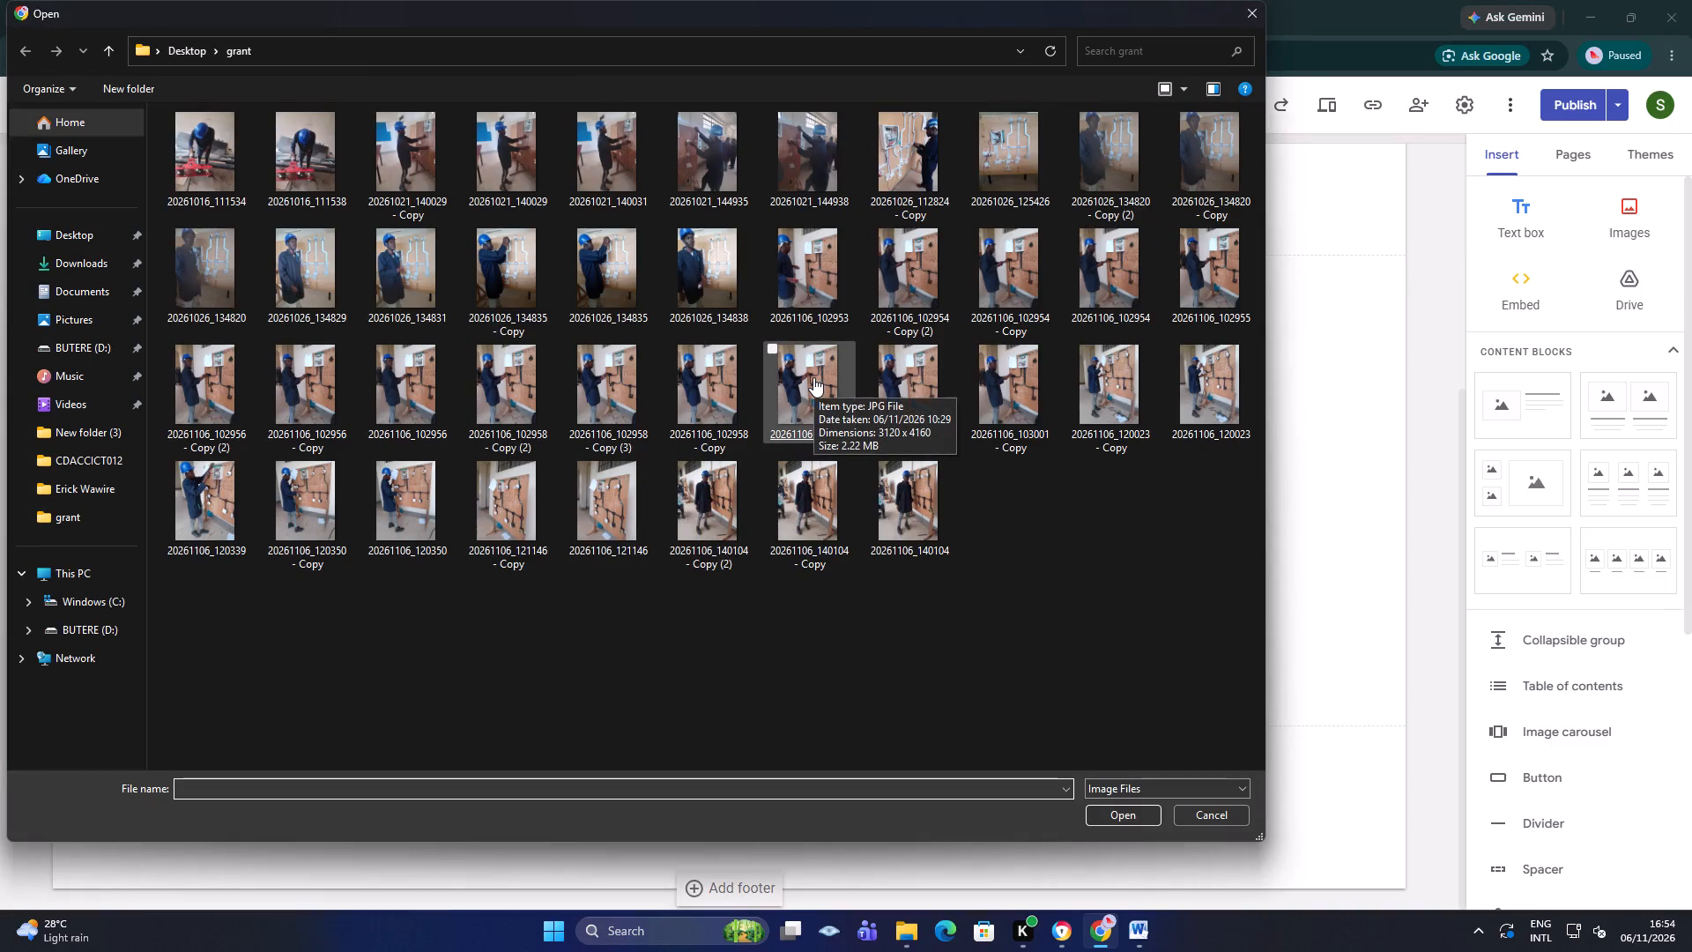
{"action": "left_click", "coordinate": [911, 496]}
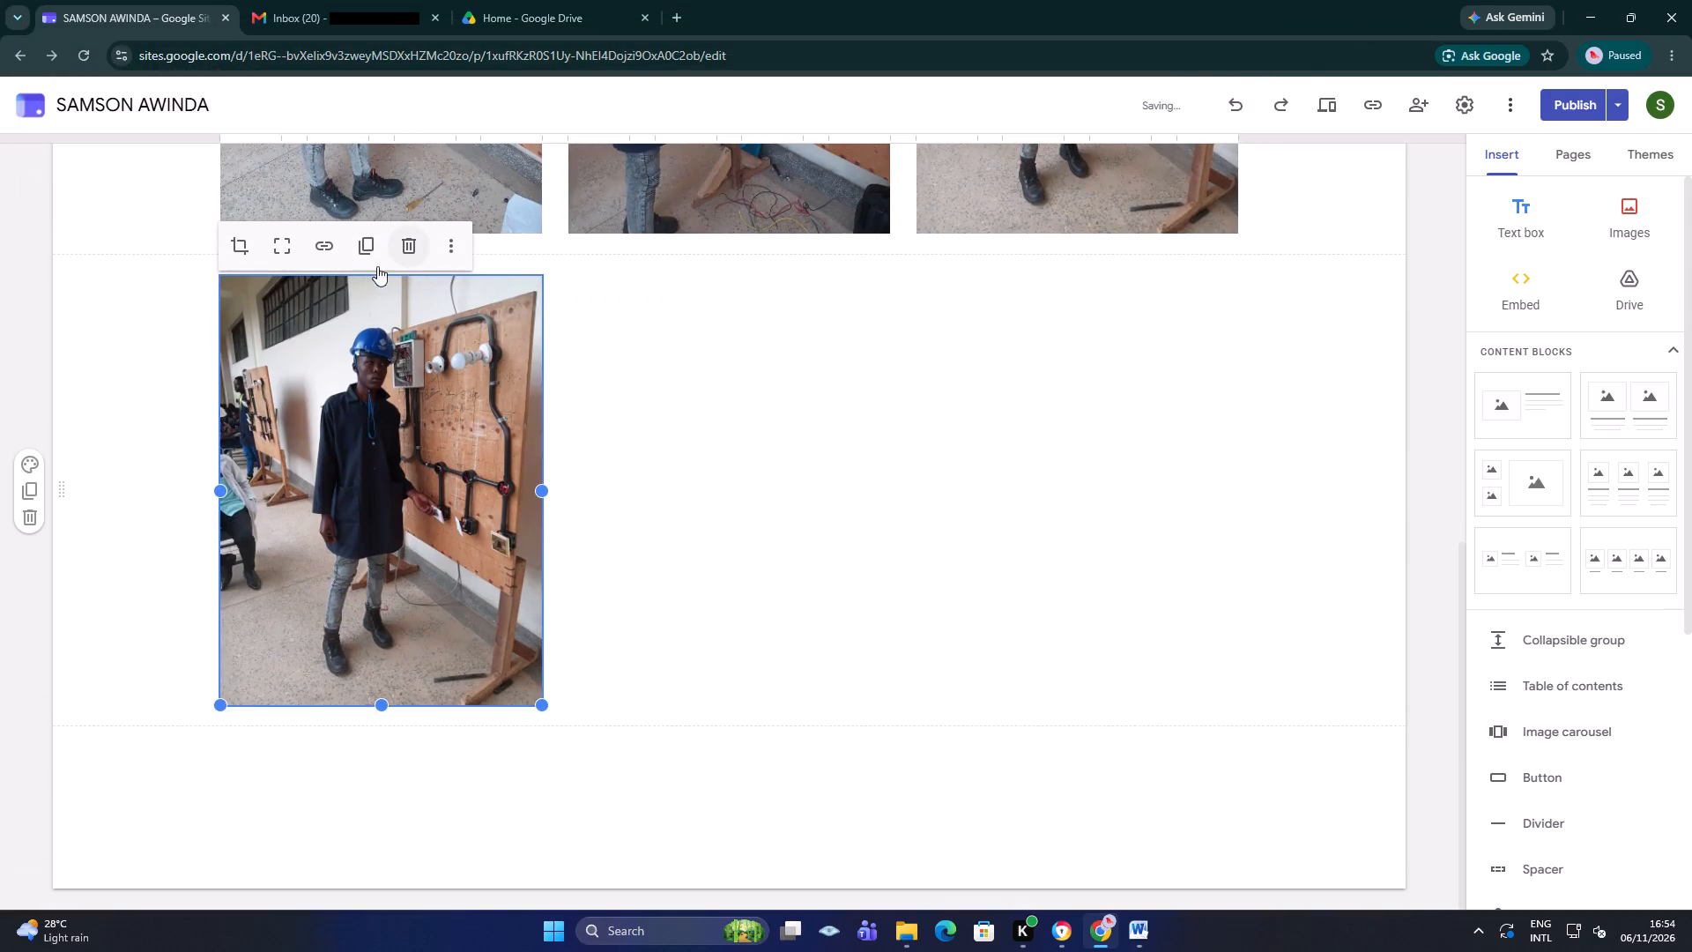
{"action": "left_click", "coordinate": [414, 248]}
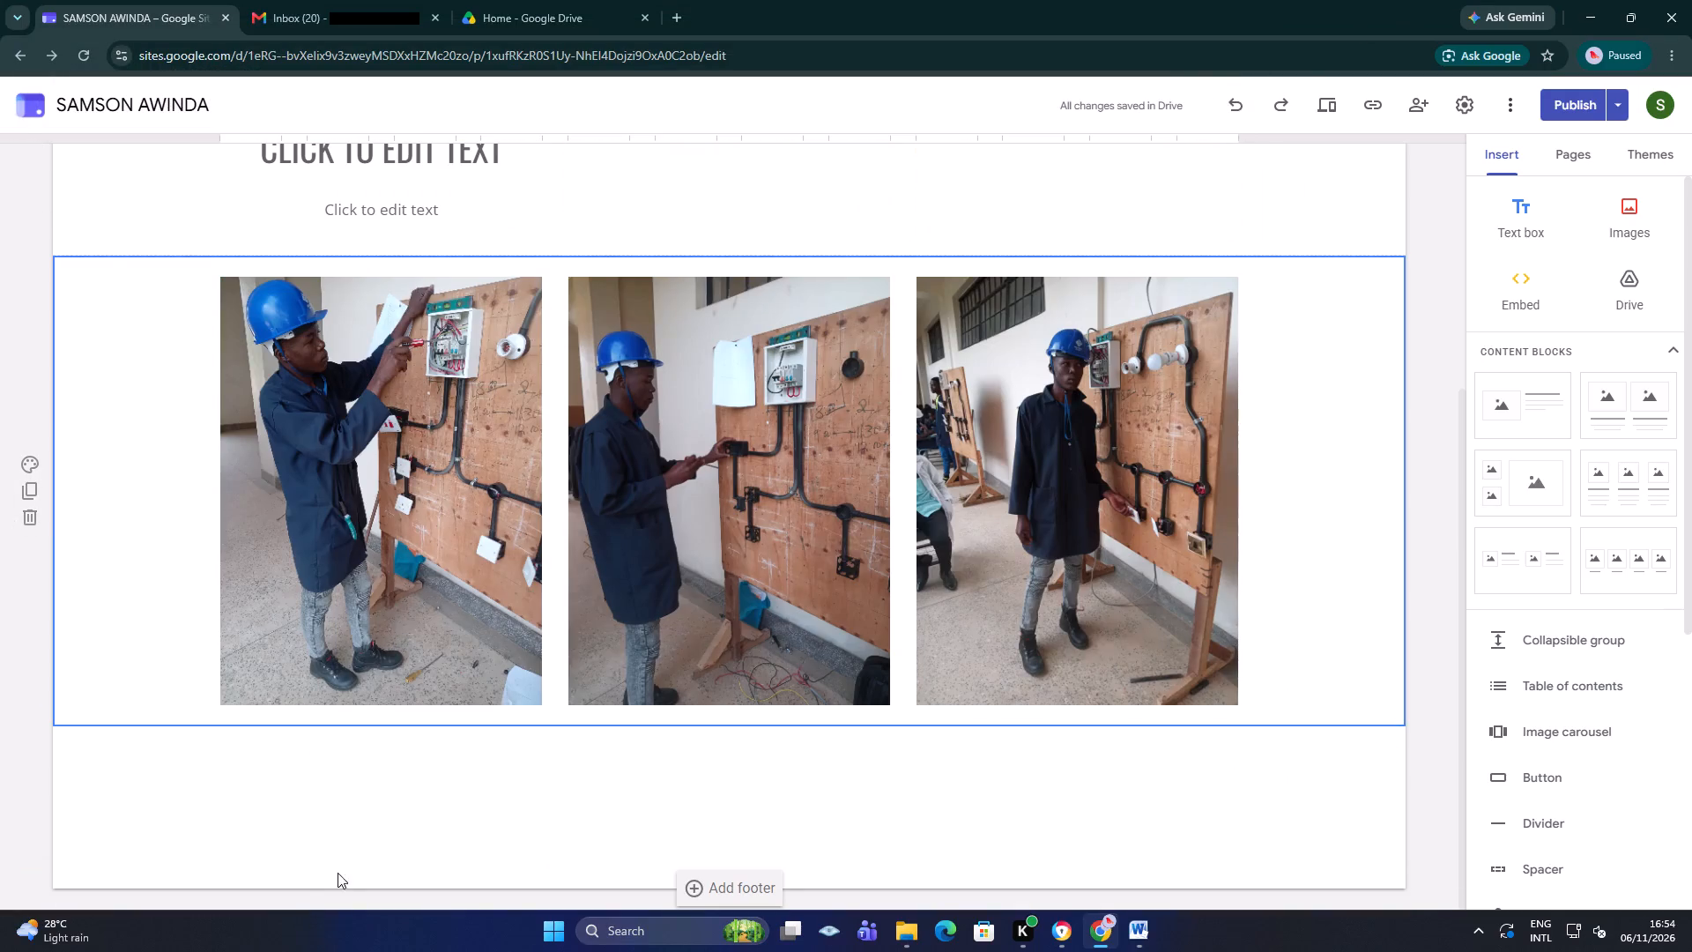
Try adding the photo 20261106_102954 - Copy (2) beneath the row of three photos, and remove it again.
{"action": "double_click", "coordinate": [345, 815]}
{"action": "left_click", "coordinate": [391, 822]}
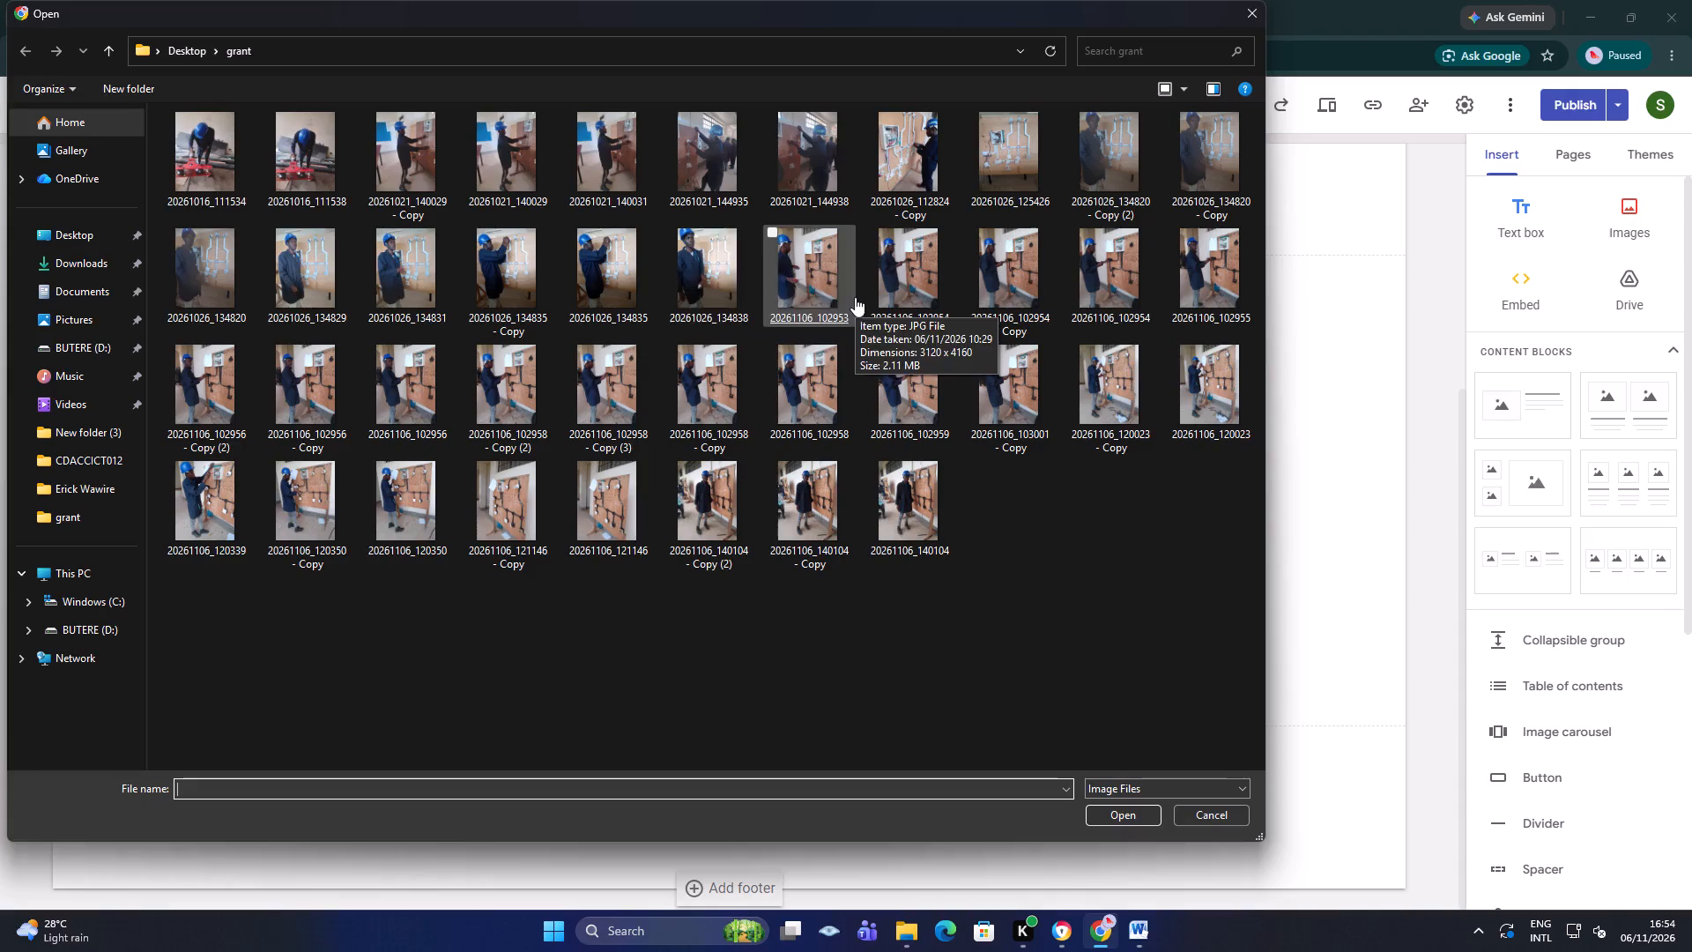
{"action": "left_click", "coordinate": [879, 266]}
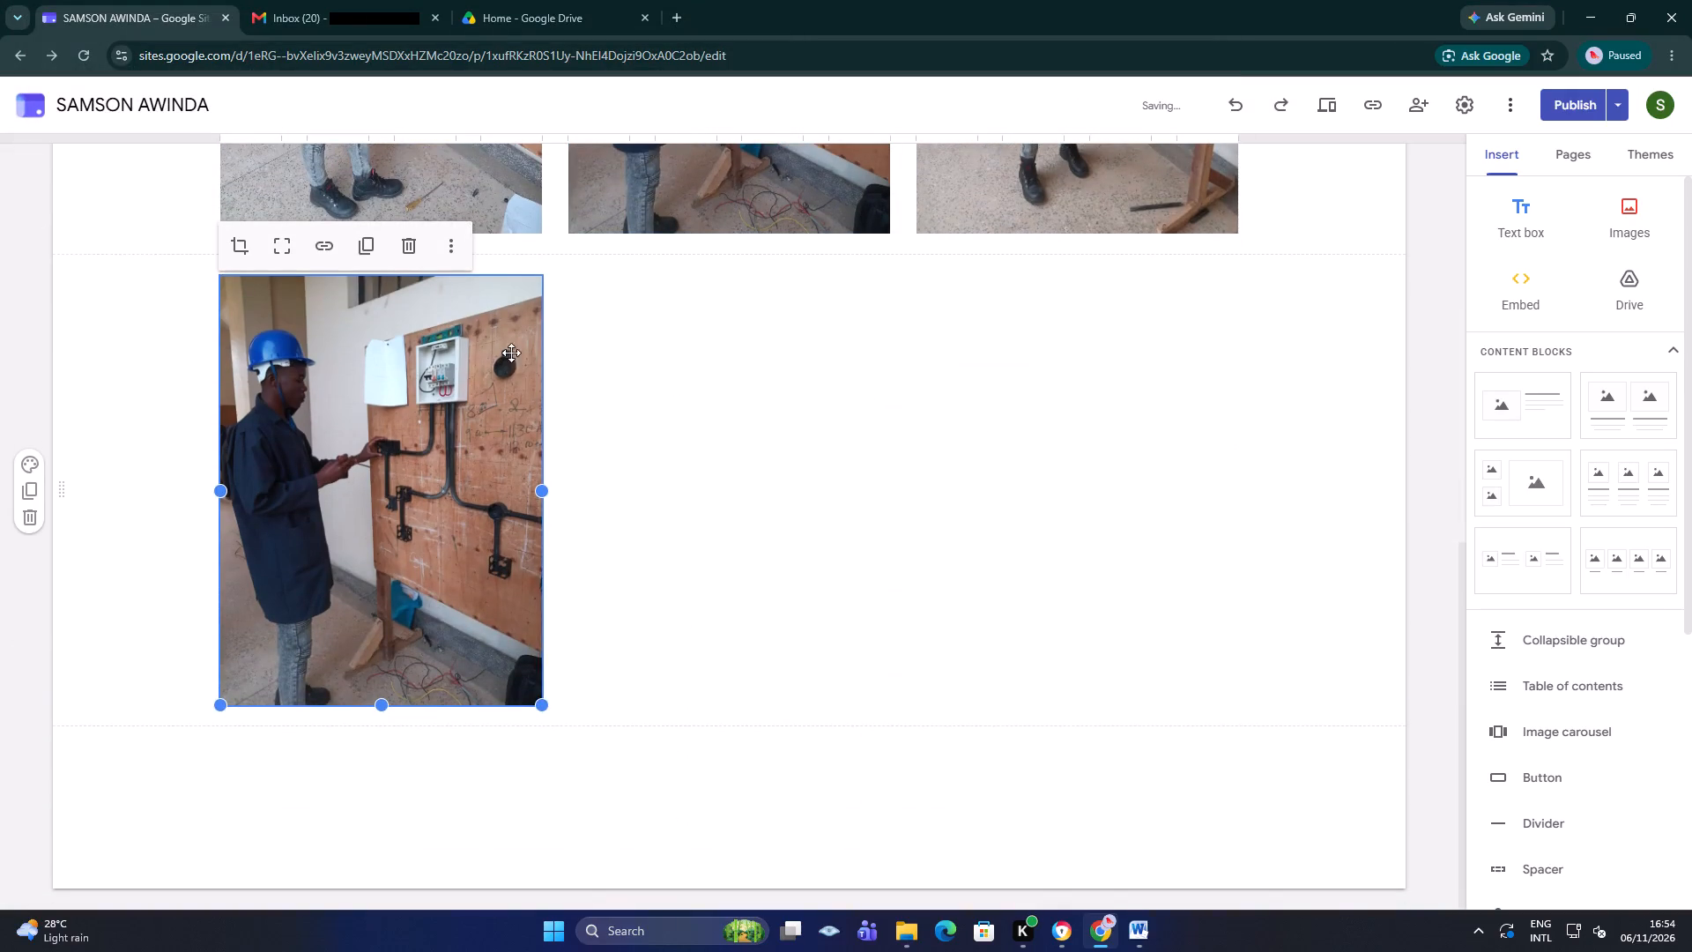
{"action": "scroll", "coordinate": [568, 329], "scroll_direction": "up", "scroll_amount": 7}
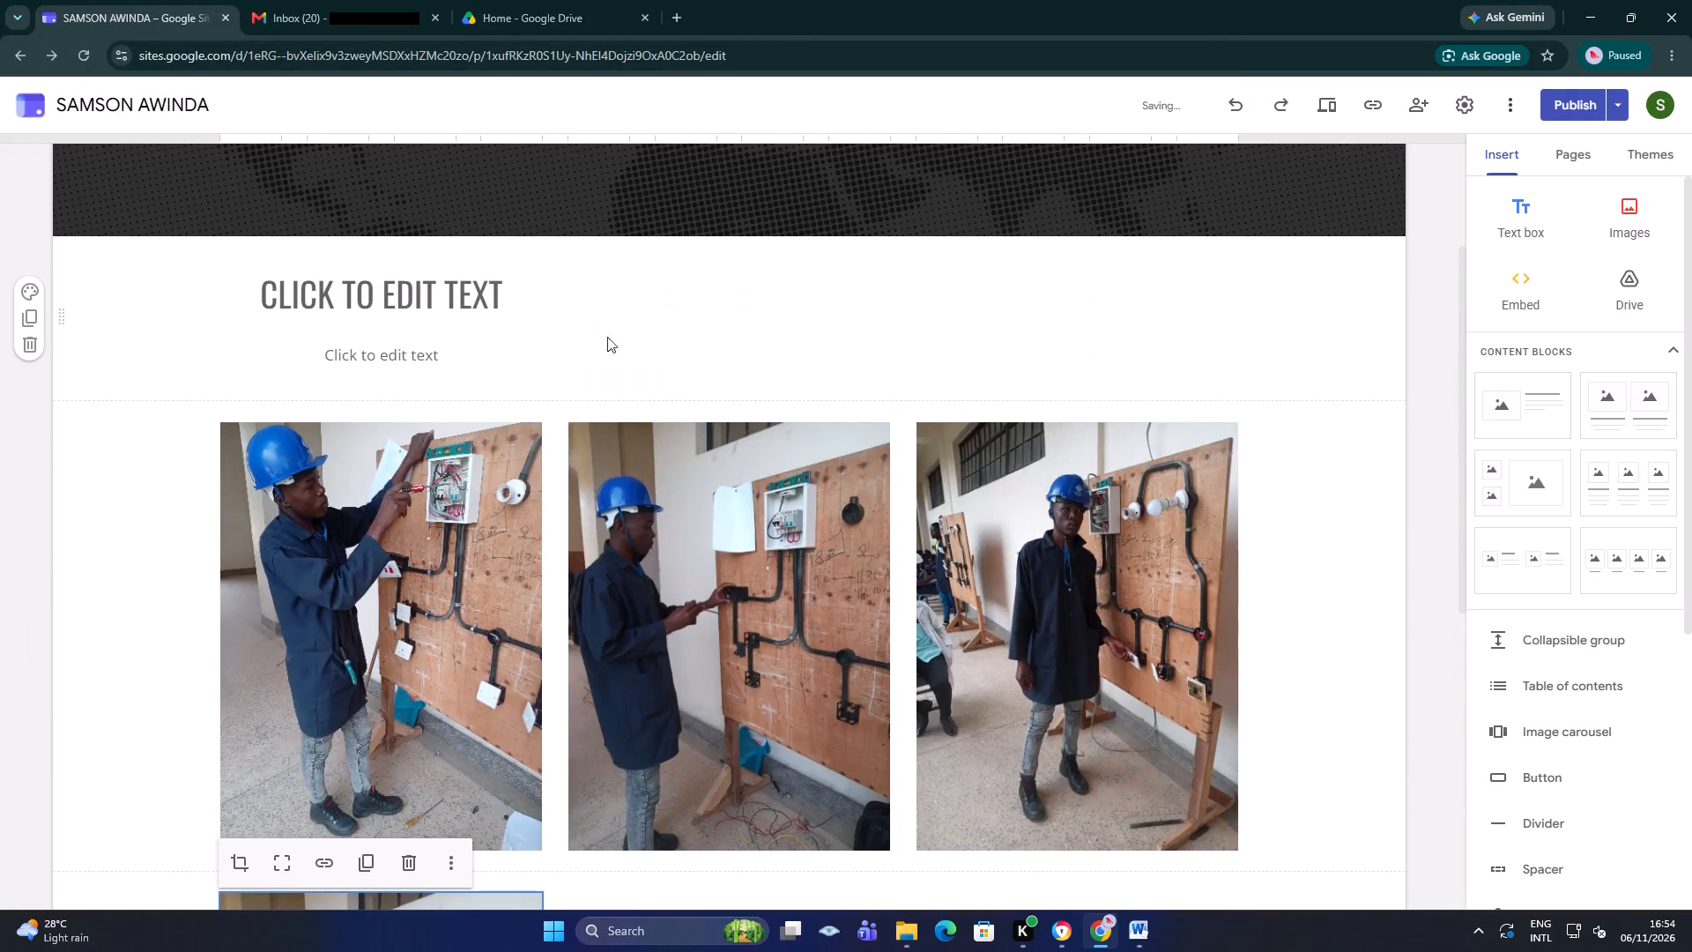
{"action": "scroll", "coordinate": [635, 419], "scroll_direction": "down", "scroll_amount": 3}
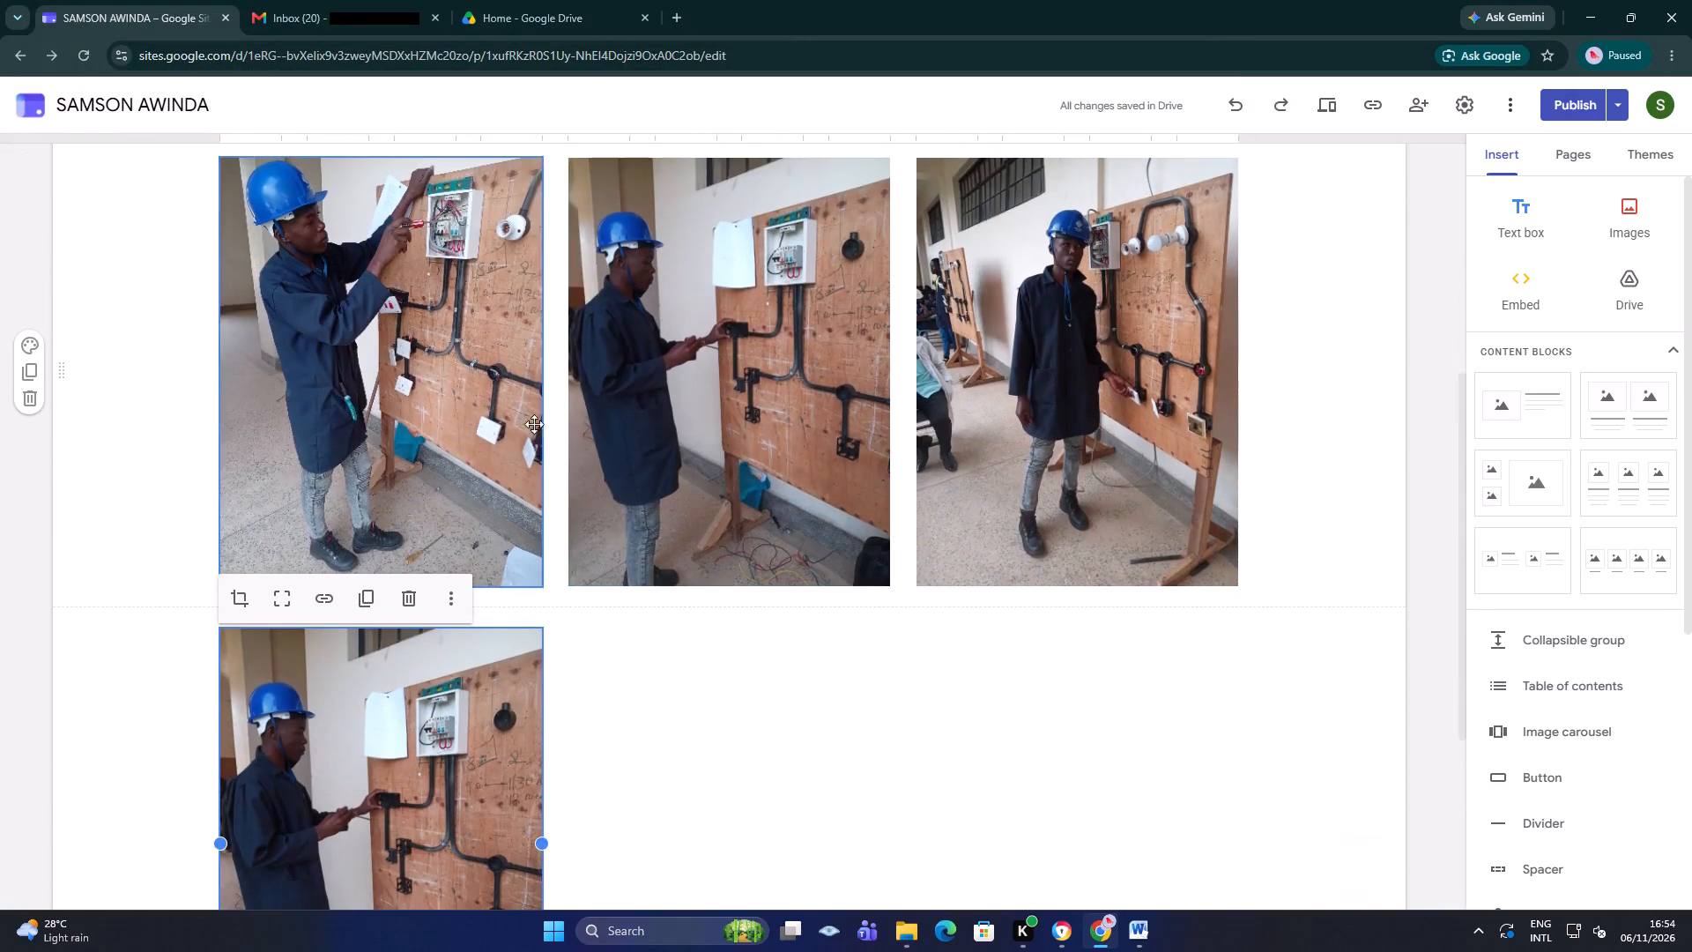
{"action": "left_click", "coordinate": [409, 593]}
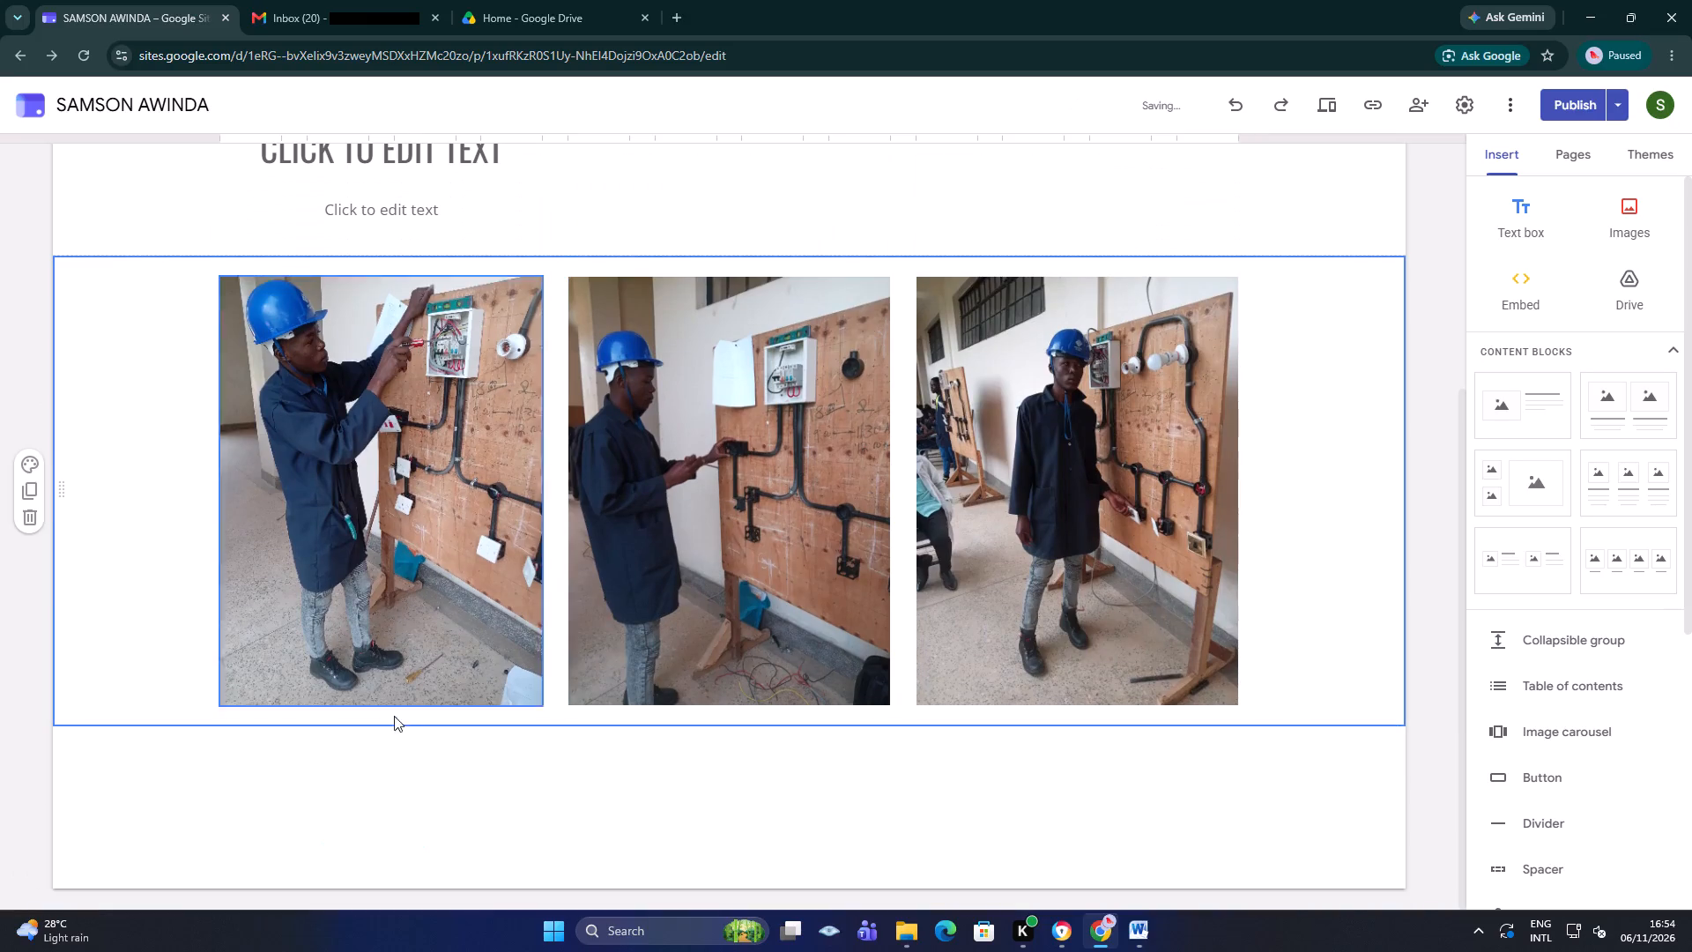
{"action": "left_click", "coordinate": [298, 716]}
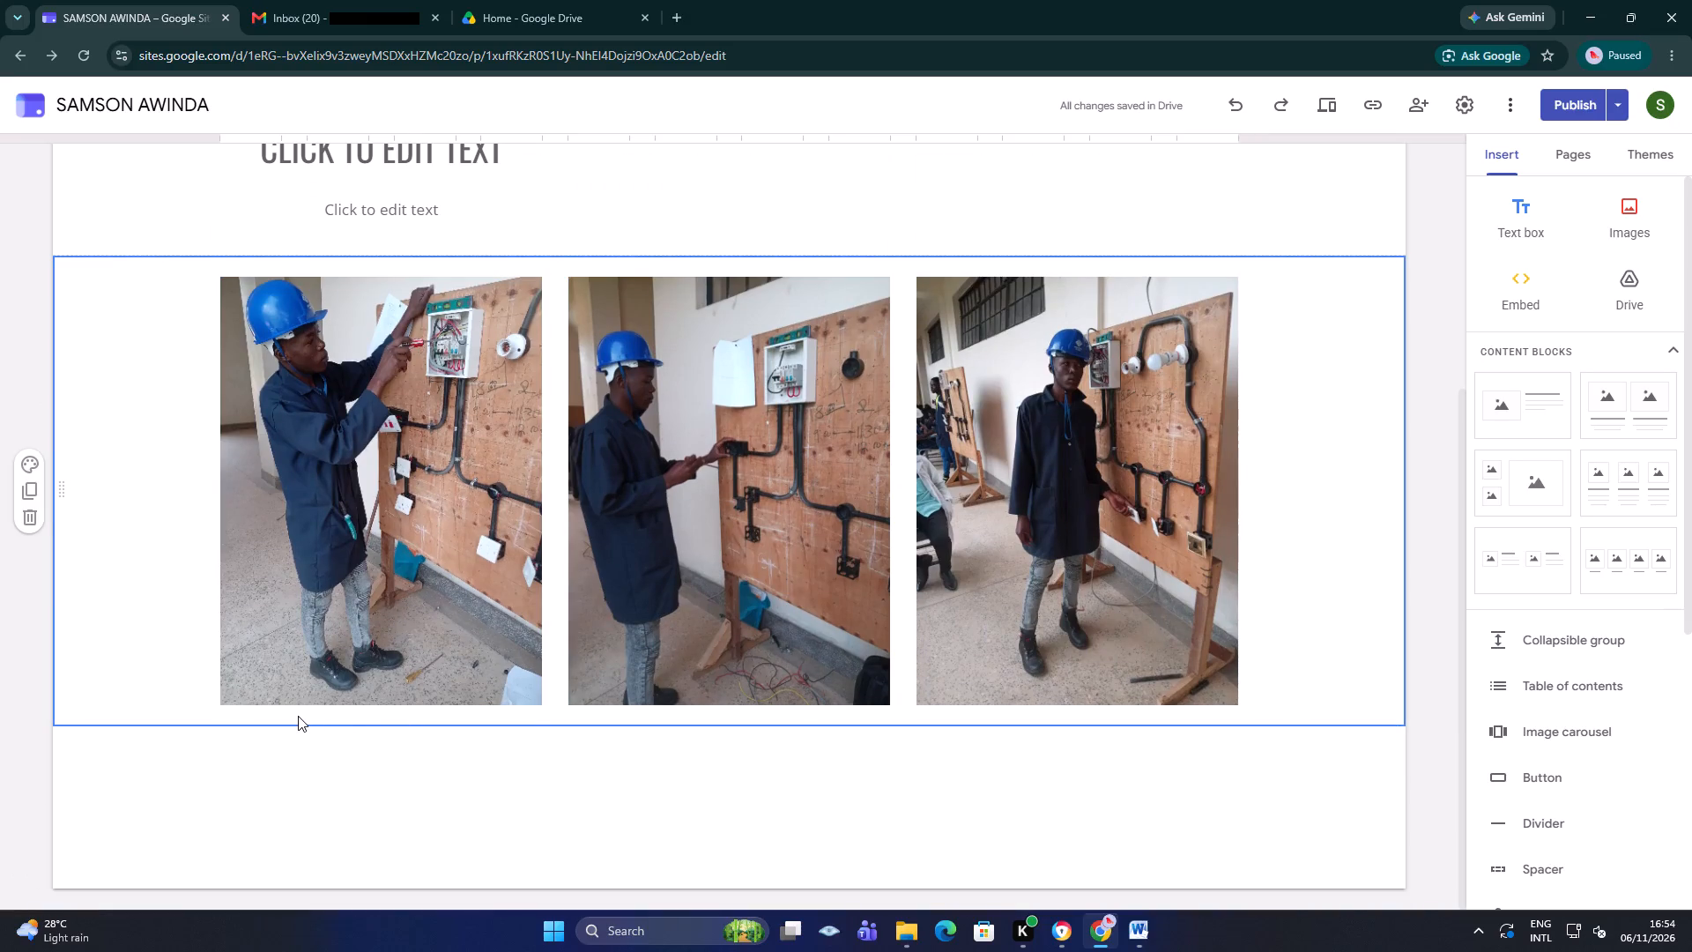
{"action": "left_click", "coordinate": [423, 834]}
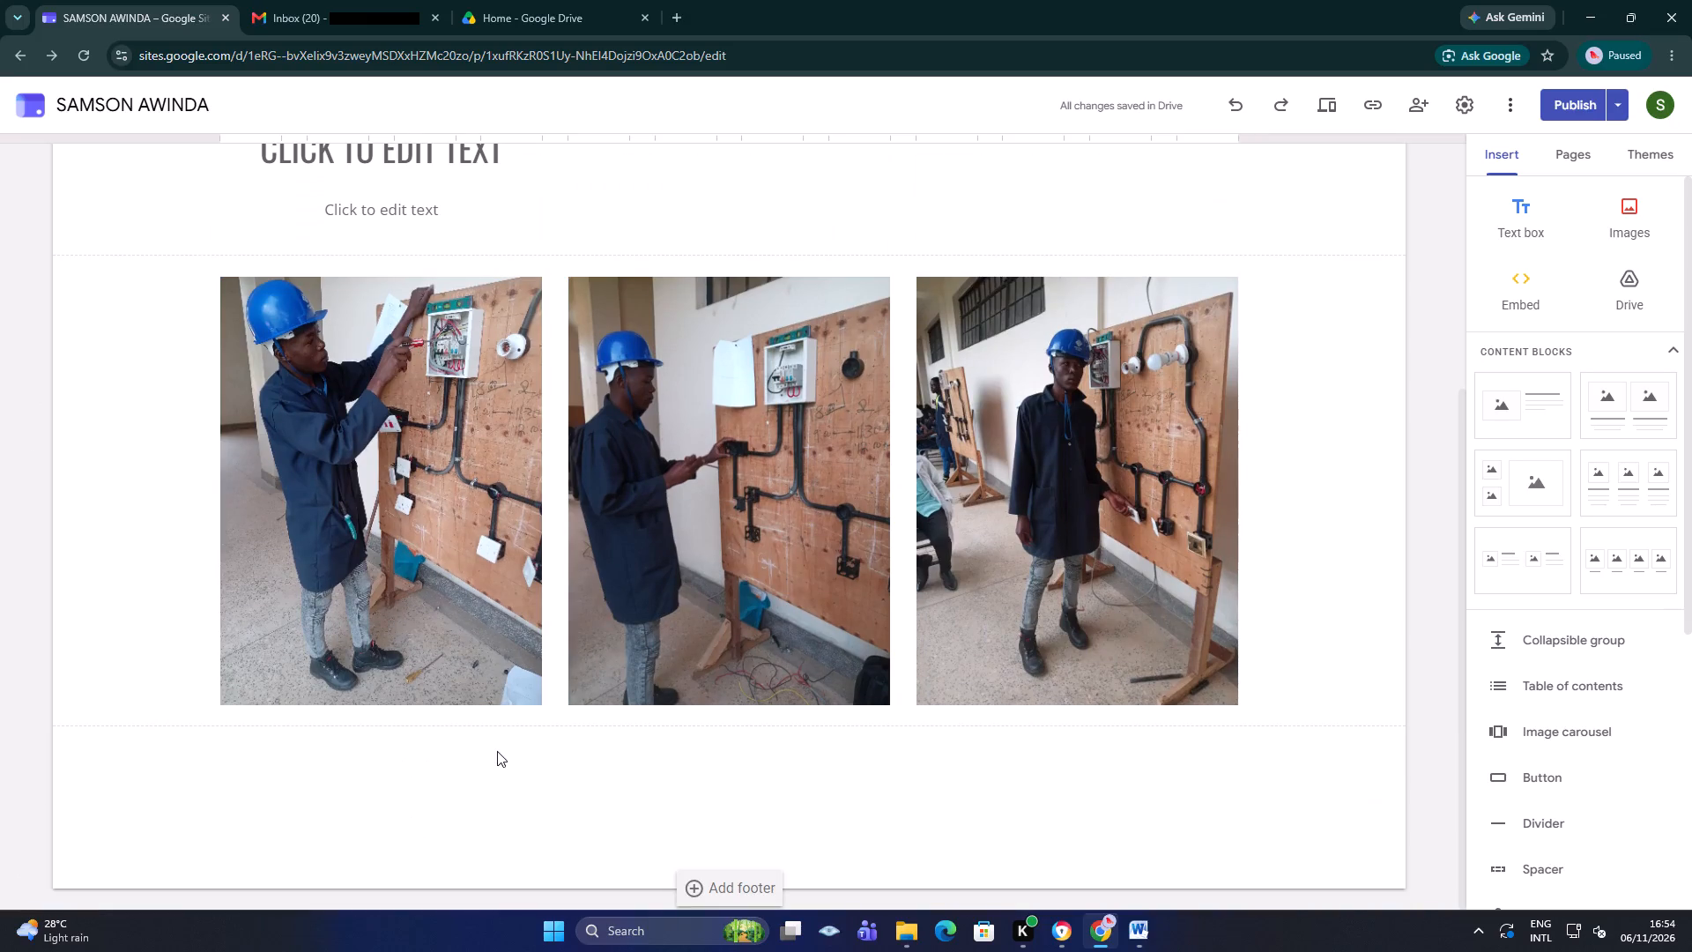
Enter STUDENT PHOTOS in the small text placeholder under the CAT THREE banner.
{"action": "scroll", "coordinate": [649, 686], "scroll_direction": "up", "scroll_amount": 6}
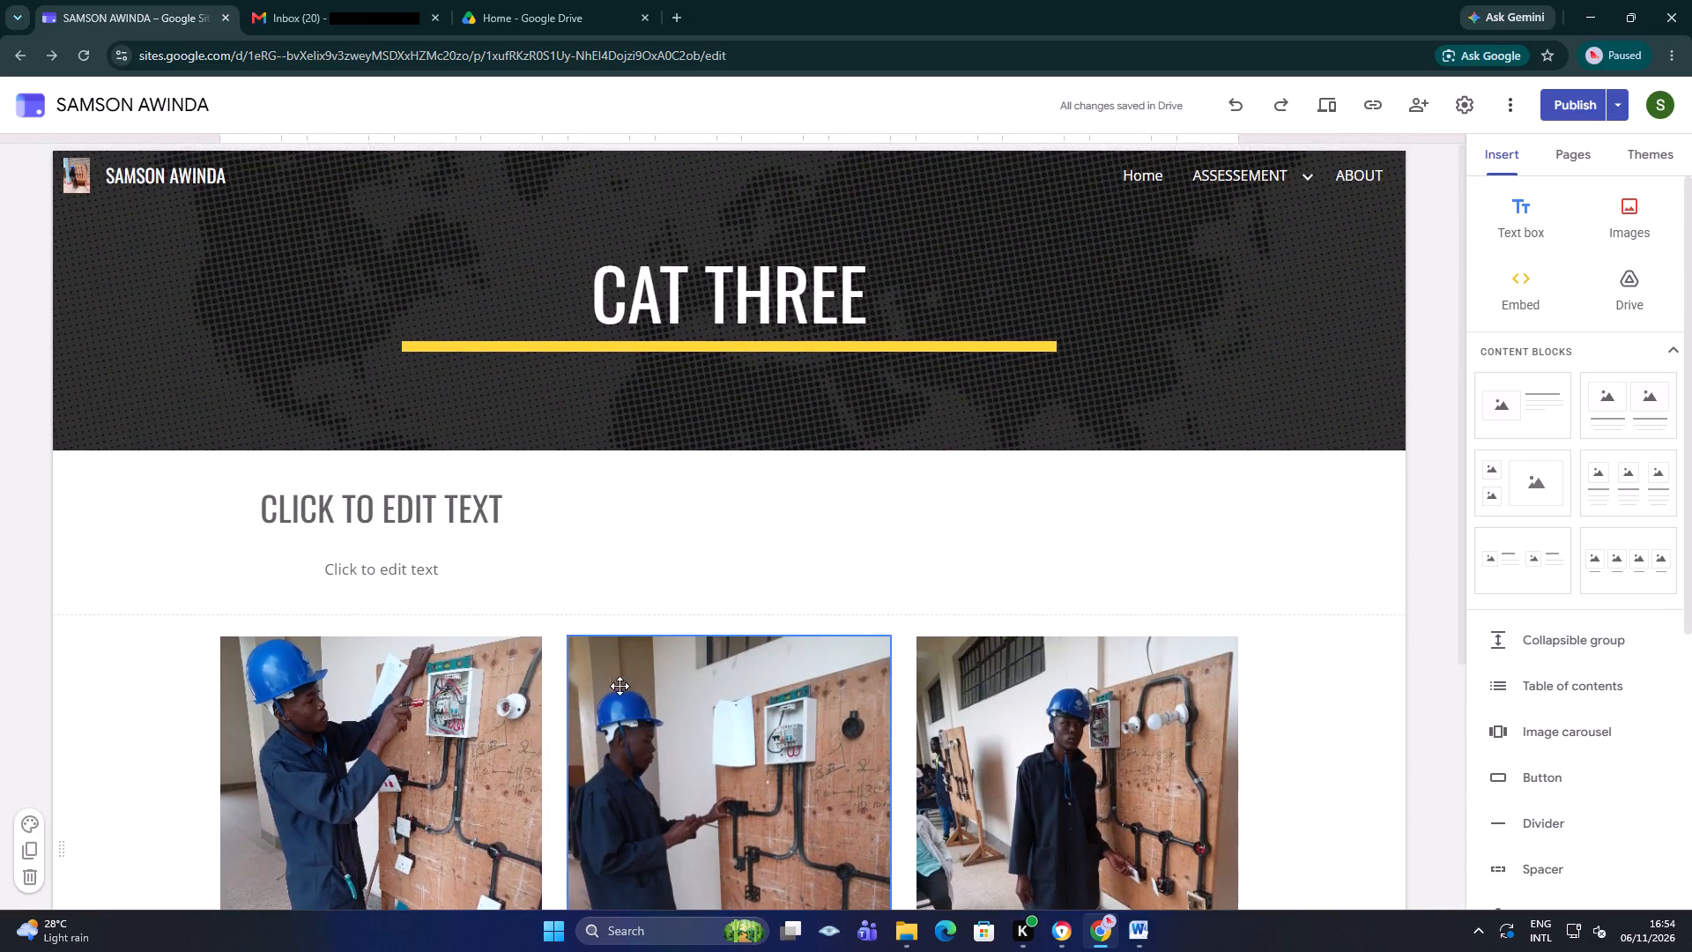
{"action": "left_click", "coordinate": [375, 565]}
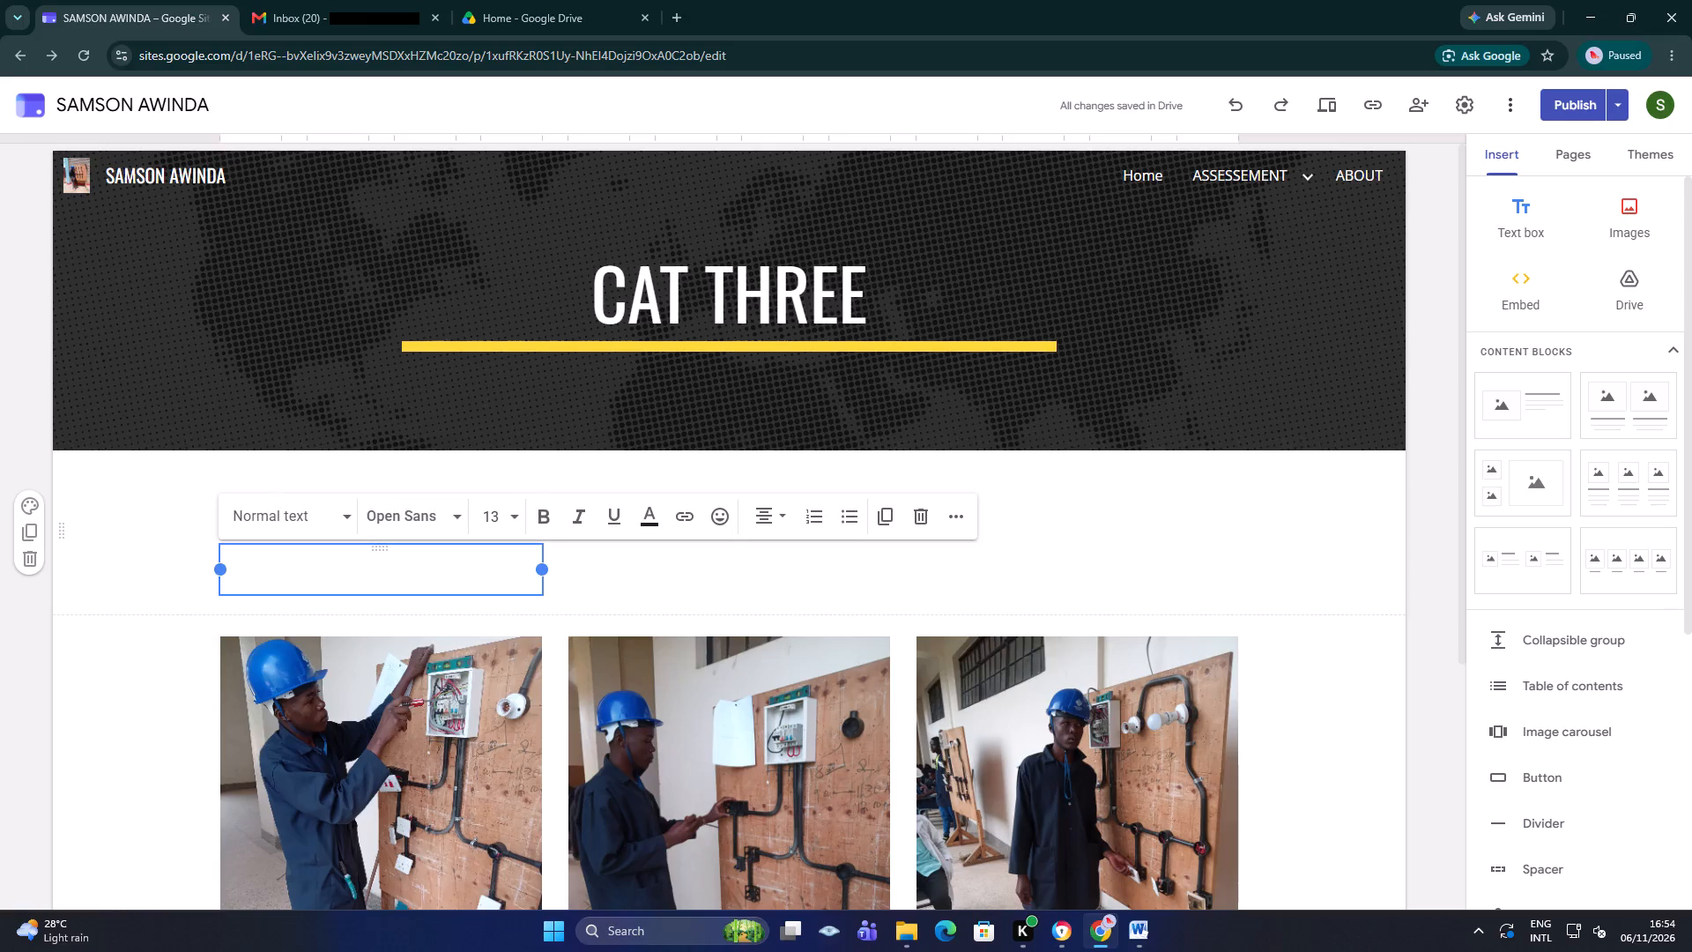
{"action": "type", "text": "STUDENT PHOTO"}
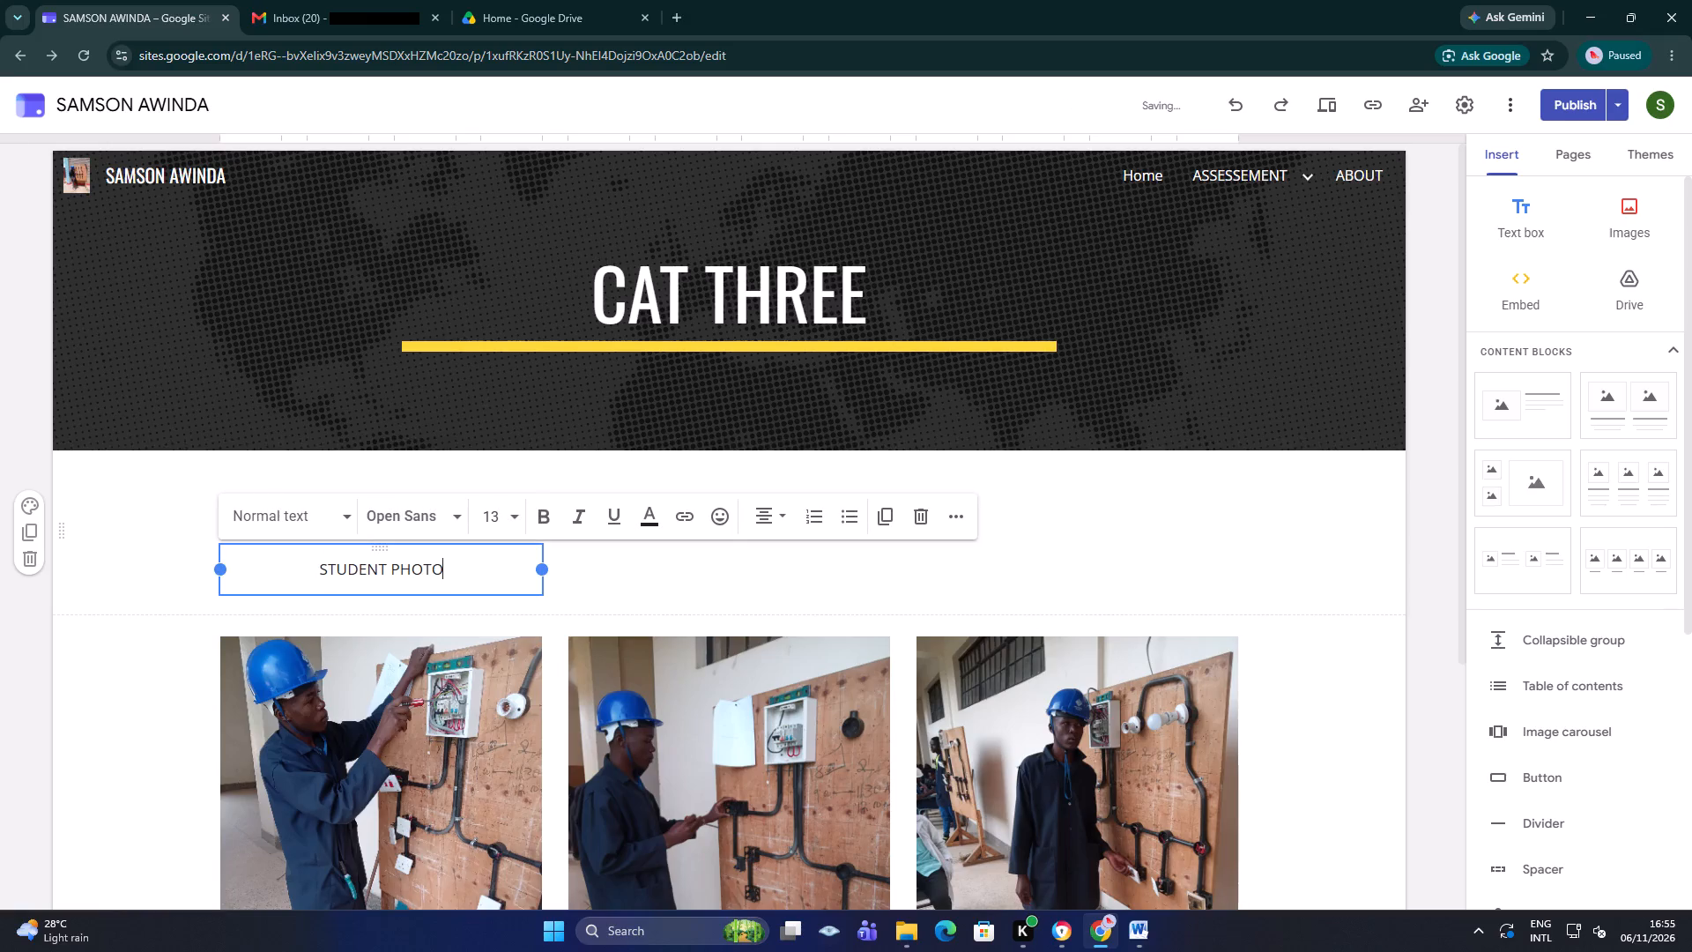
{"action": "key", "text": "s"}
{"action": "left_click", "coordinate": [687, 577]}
Move the heading placeholder and its caption together toward the page centre, above the gap between the first and second photos.
{"action": "left_click_drag", "start_coordinate": [390, 536], "coordinate": [559, 529]}
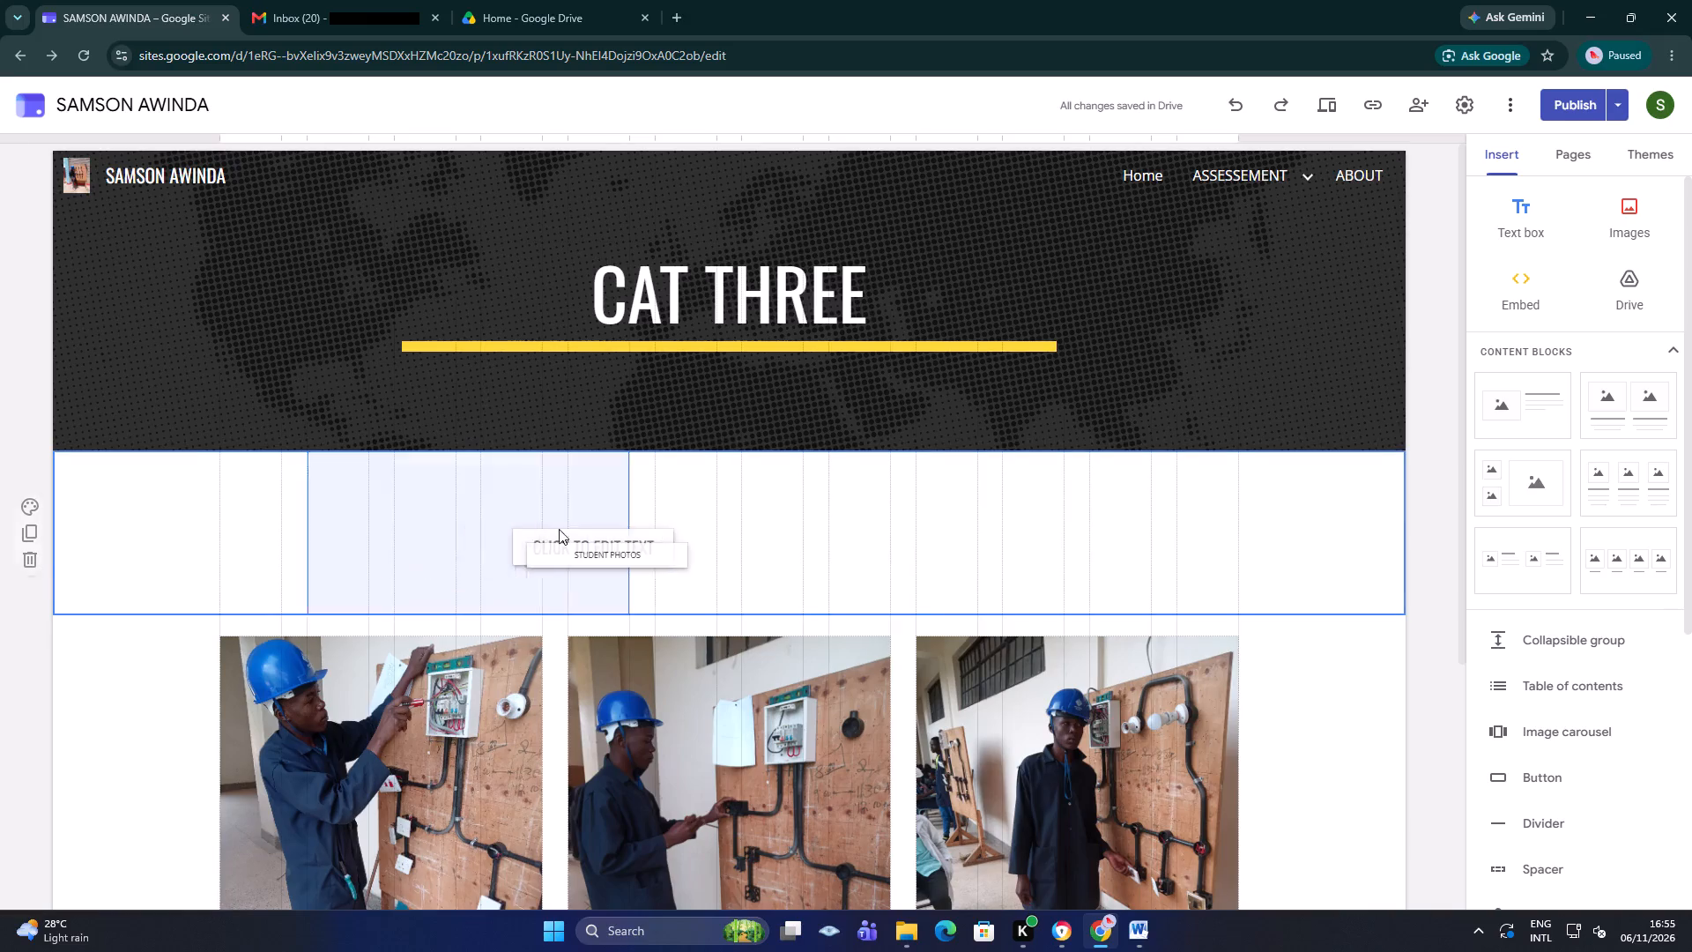
{"action": "left_click_drag", "start_coordinate": [559, 529], "coordinate": [634, 531]}
{"action": "left_click_drag", "start_coordinate": [612, 521], "coordinate": [813, 525]}
{"action": "left_click_drag", "start_coordinate": [493, 524], "coordinate": [780, 545]}
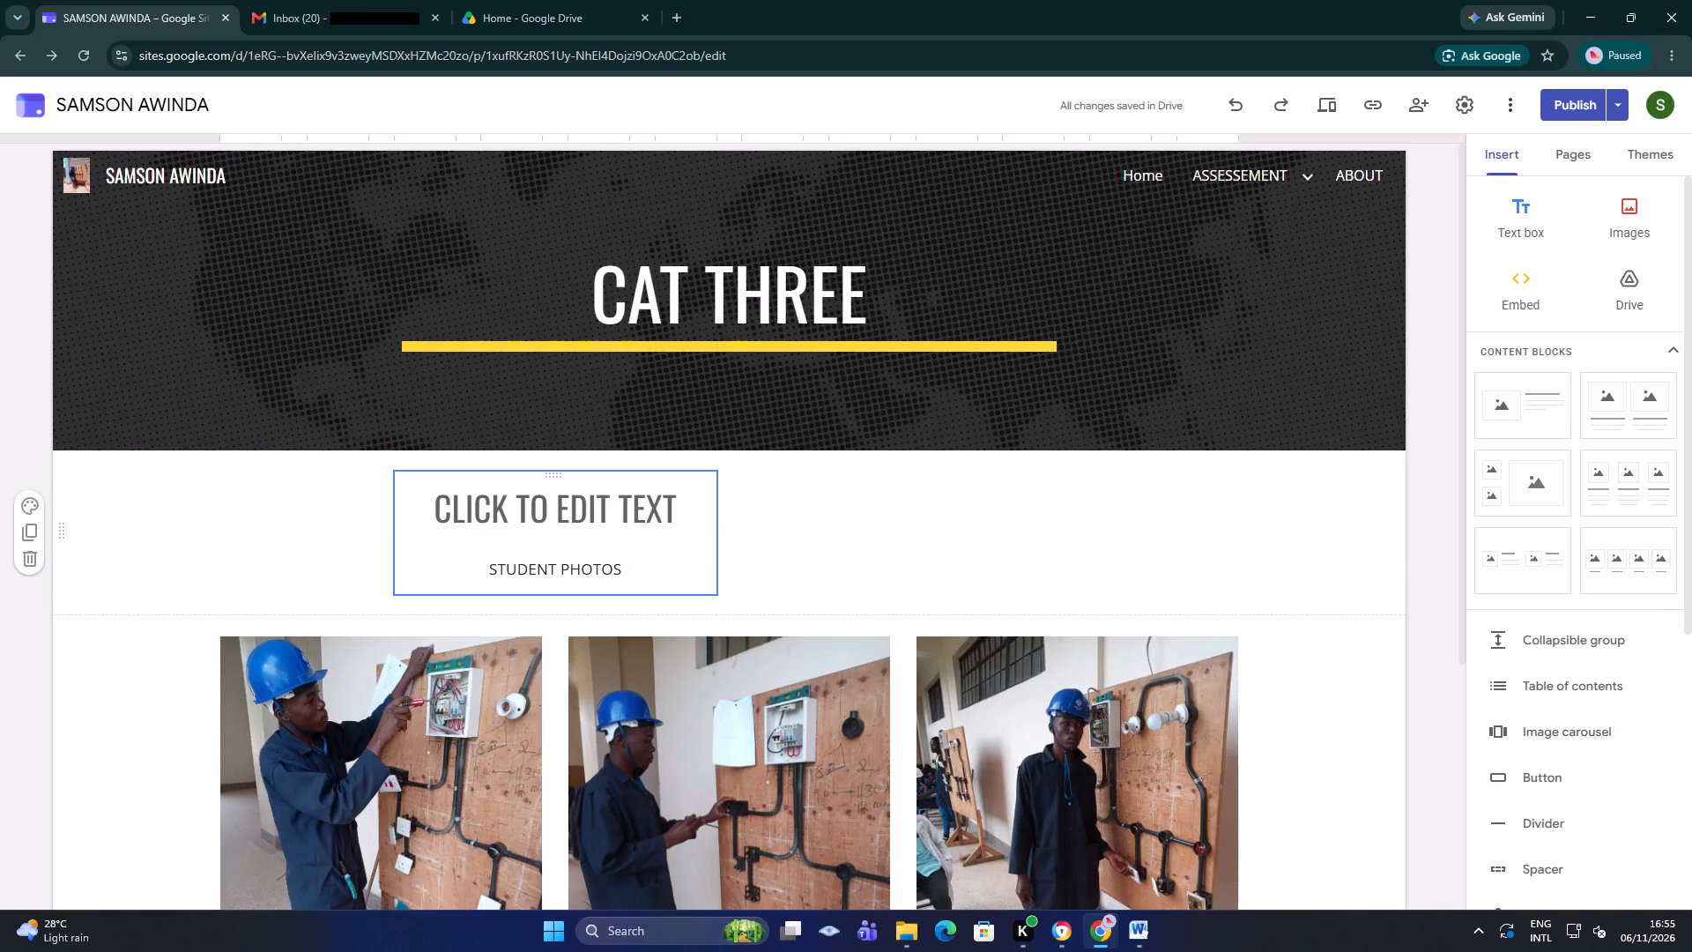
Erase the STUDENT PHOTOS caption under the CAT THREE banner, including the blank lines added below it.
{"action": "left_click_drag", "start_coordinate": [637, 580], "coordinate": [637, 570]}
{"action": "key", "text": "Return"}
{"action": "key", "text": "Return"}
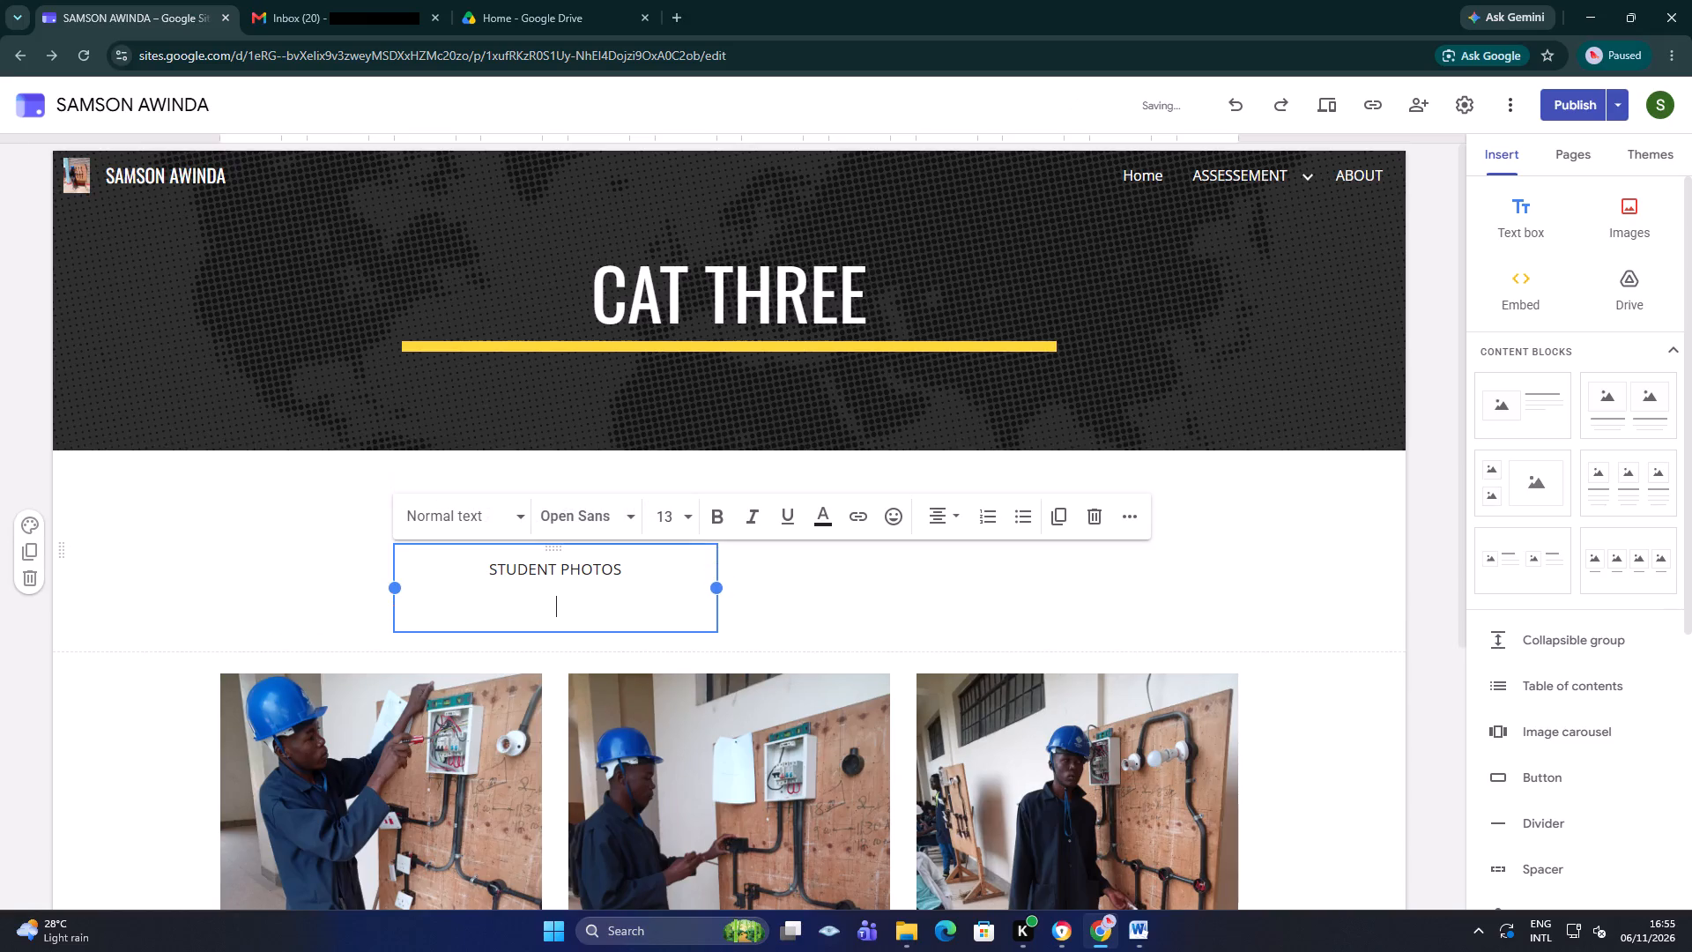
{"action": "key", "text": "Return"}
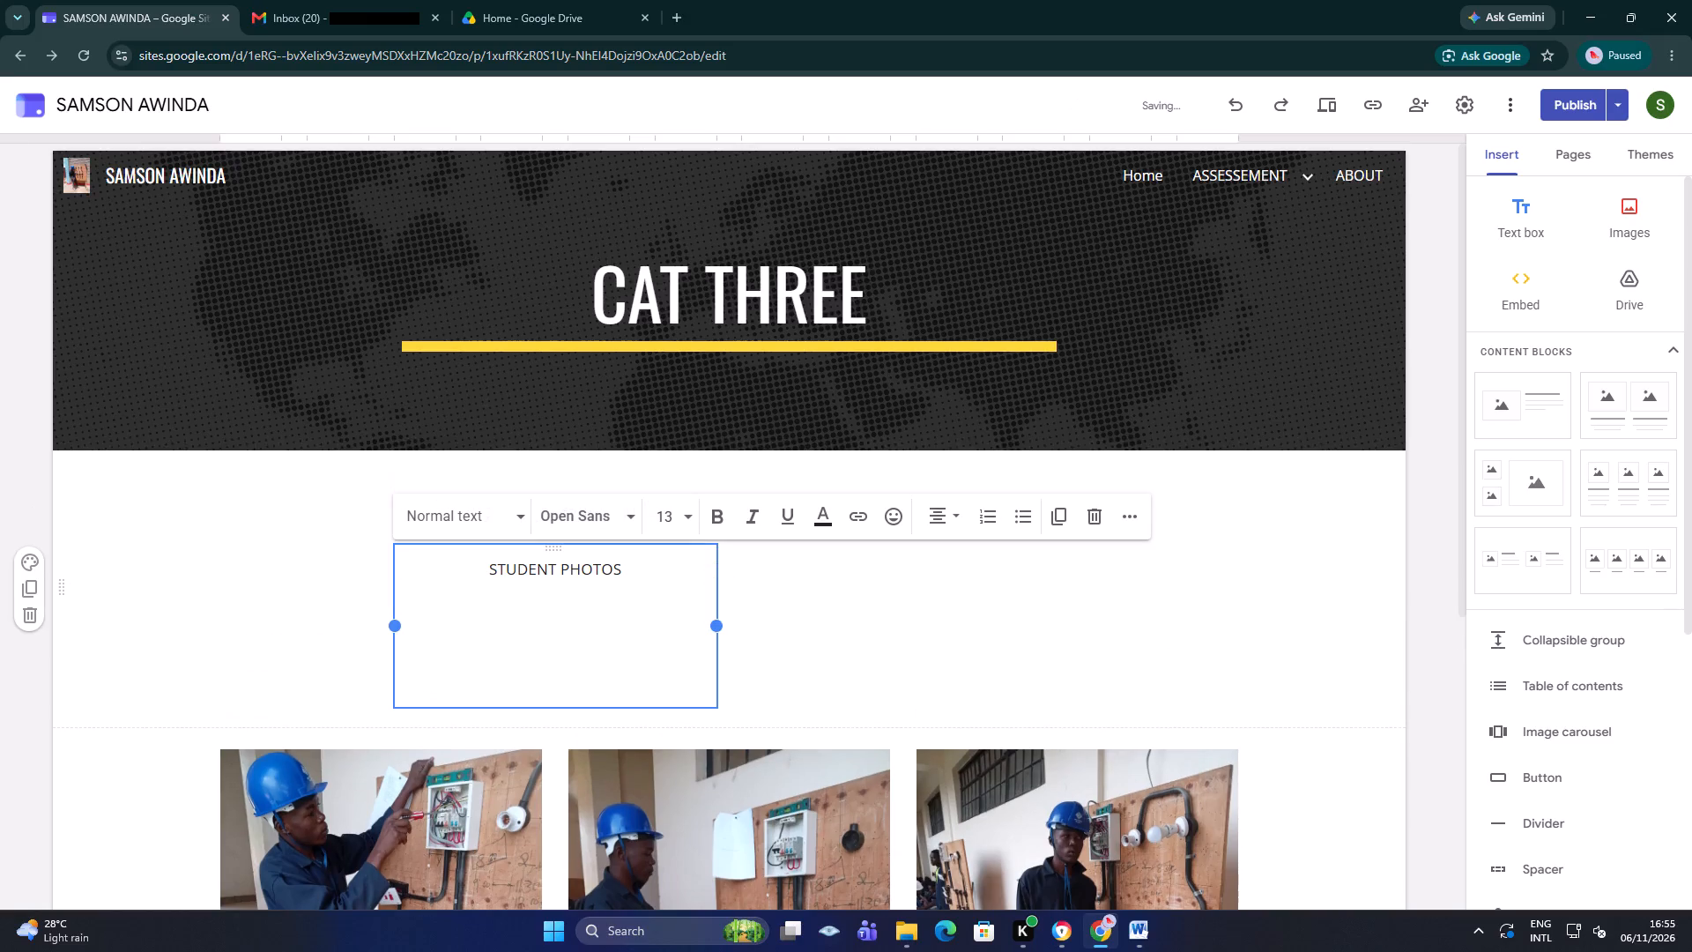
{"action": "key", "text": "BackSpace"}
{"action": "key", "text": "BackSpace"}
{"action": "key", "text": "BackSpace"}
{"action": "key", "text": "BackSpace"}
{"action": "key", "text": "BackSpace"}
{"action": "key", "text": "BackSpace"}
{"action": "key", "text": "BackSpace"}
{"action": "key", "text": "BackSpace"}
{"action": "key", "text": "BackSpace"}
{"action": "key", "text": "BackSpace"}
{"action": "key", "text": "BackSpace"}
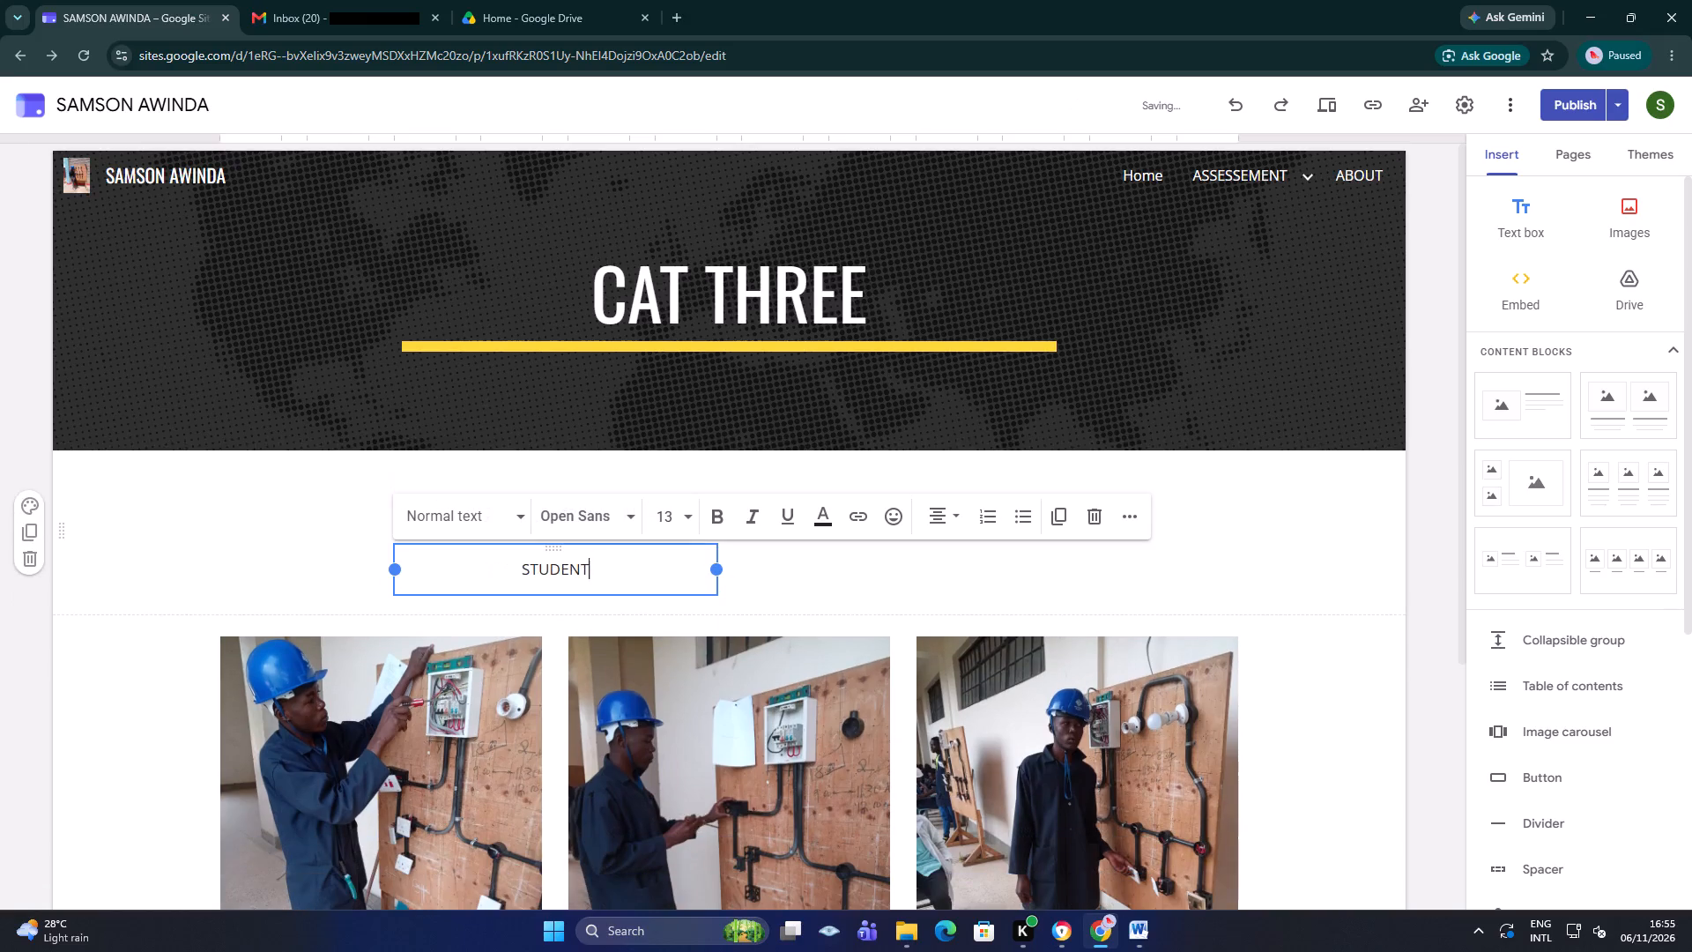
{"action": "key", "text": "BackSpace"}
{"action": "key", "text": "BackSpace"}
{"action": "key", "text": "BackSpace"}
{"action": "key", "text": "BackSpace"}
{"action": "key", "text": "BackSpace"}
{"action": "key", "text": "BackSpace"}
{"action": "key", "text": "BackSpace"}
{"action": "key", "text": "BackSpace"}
Enter STUDENT PHOTOS in the heading placeholder directly under the CAT THREE banner, leaving no extra line below it.
{"action": "left_click", "coordinate": [123, 527]}
{"action": "left_click", "coordinate": [541, 493]}
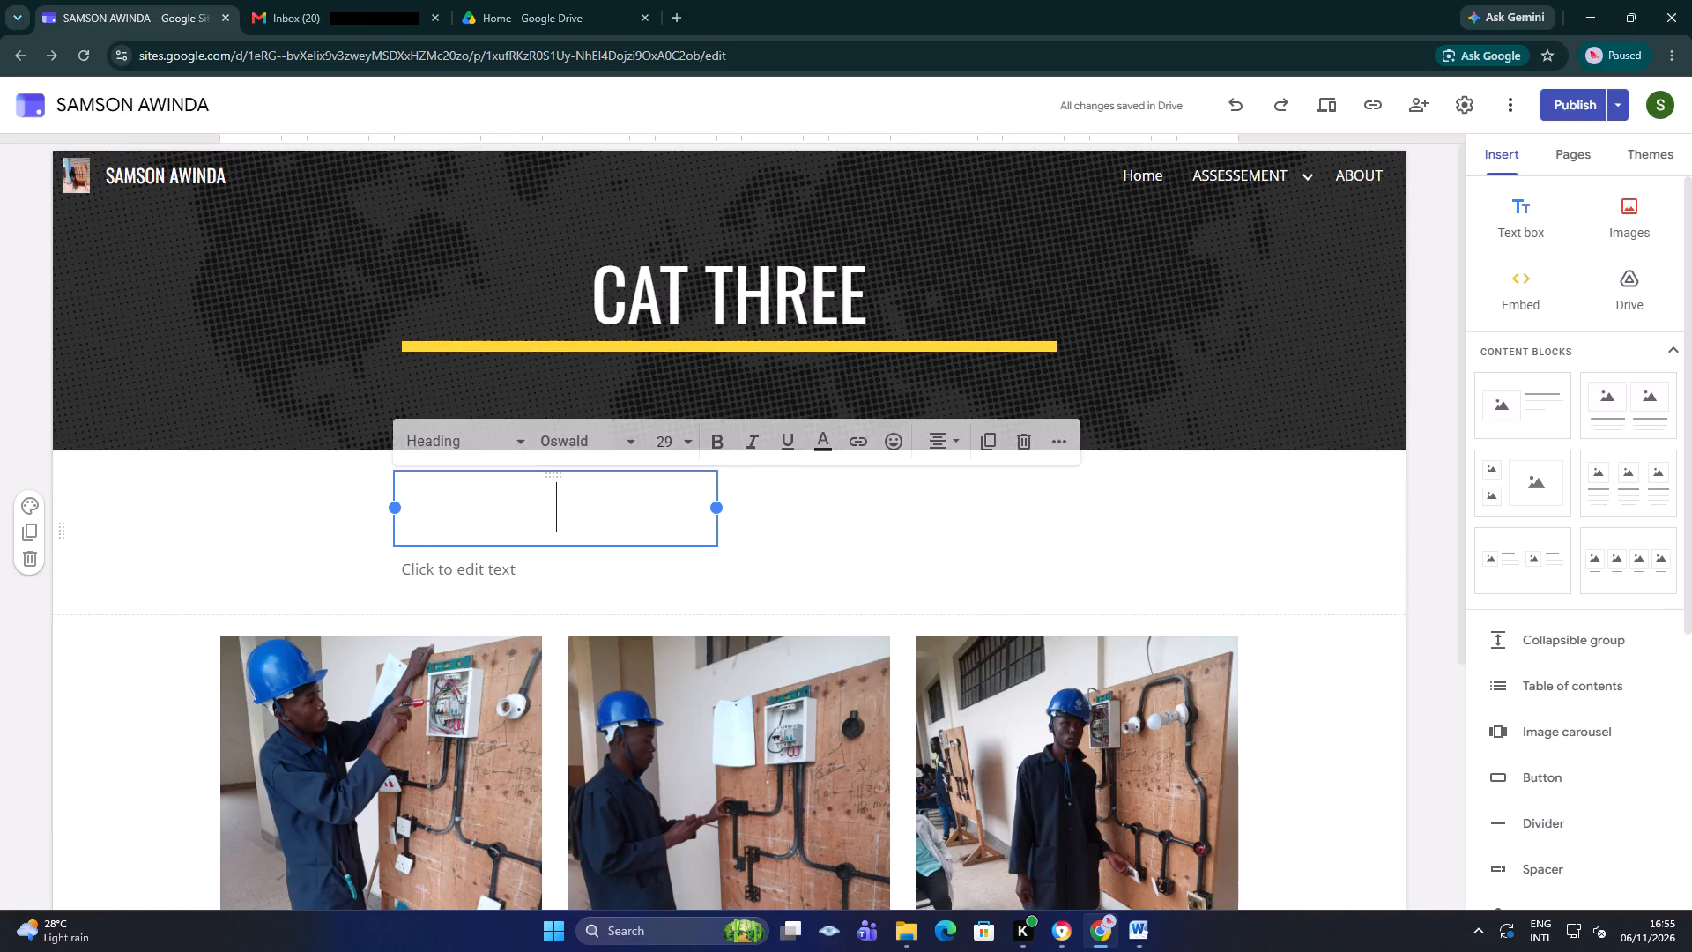
{"action": "type", "text": "STU"}
{"action": "type", "text": "DENT PHOTO"}
{"action": "key", "text": "s"}
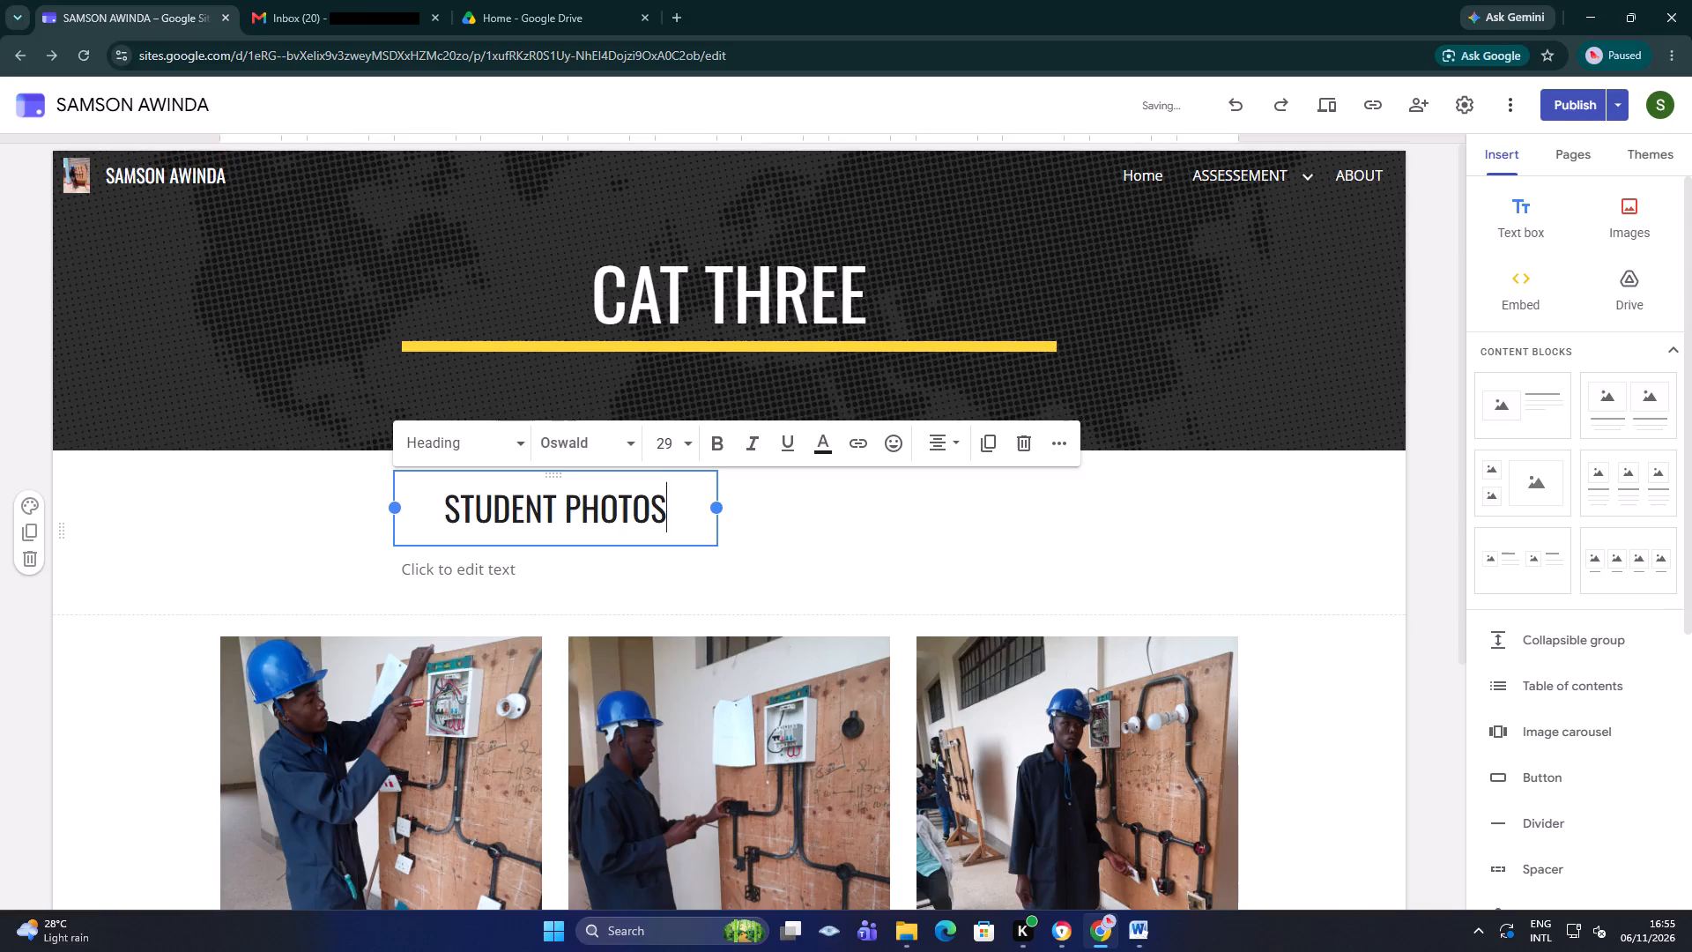
{"action": "key", "text": "Return"}
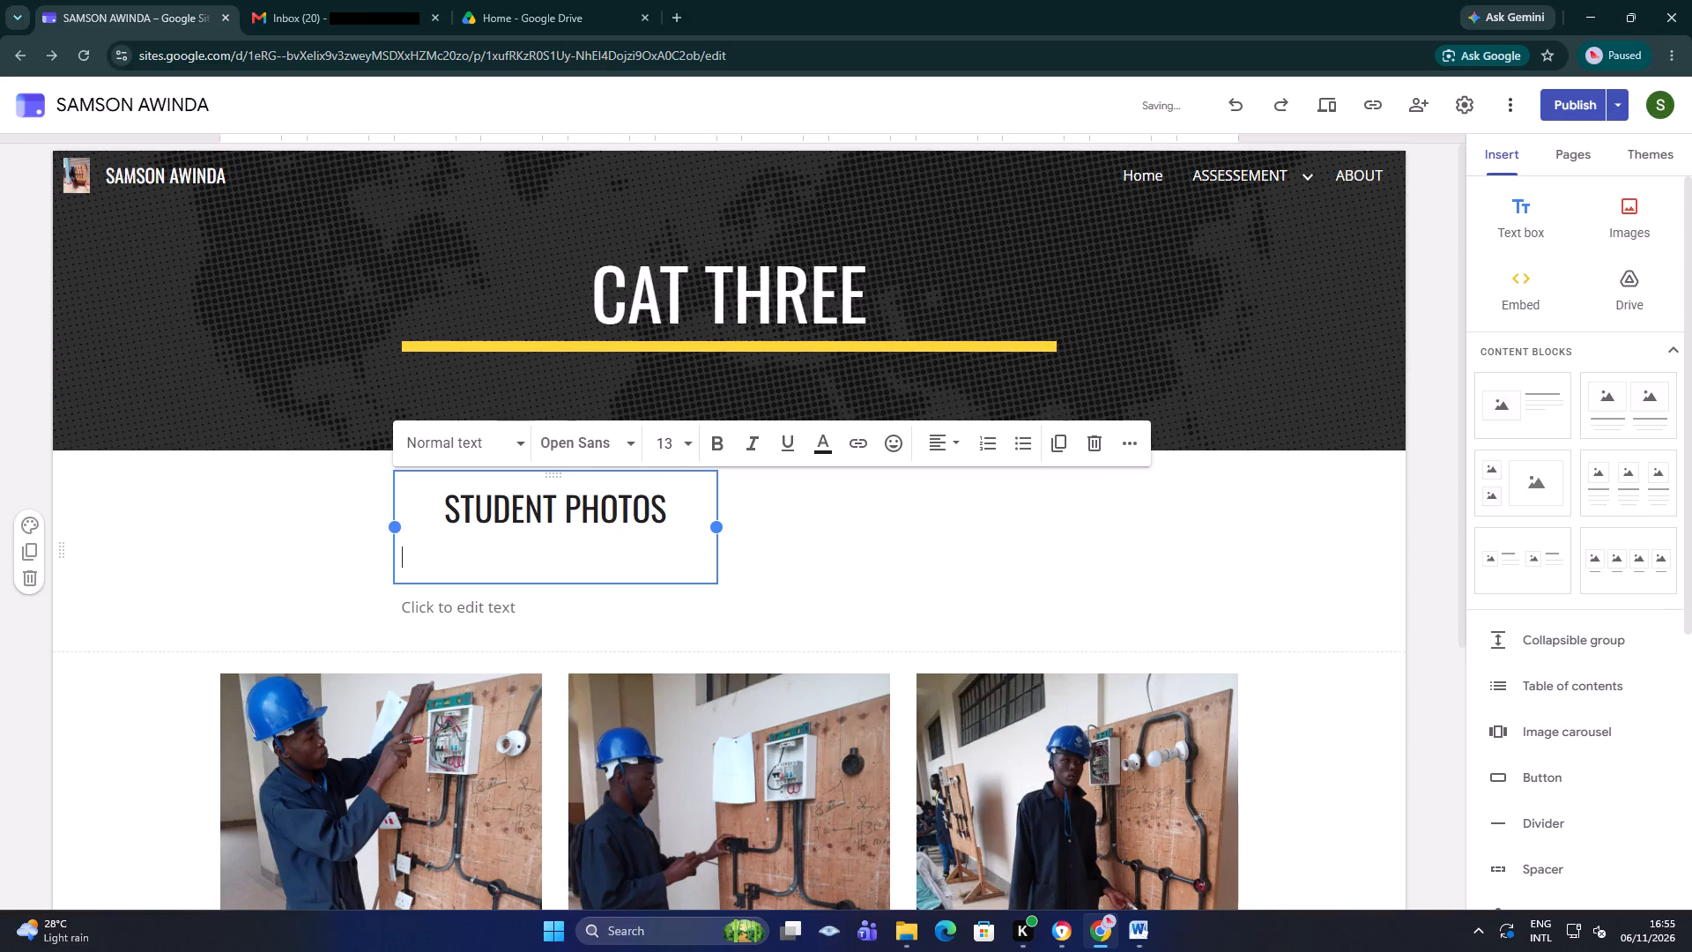
{"action": "key", "text": "BackSpace"}
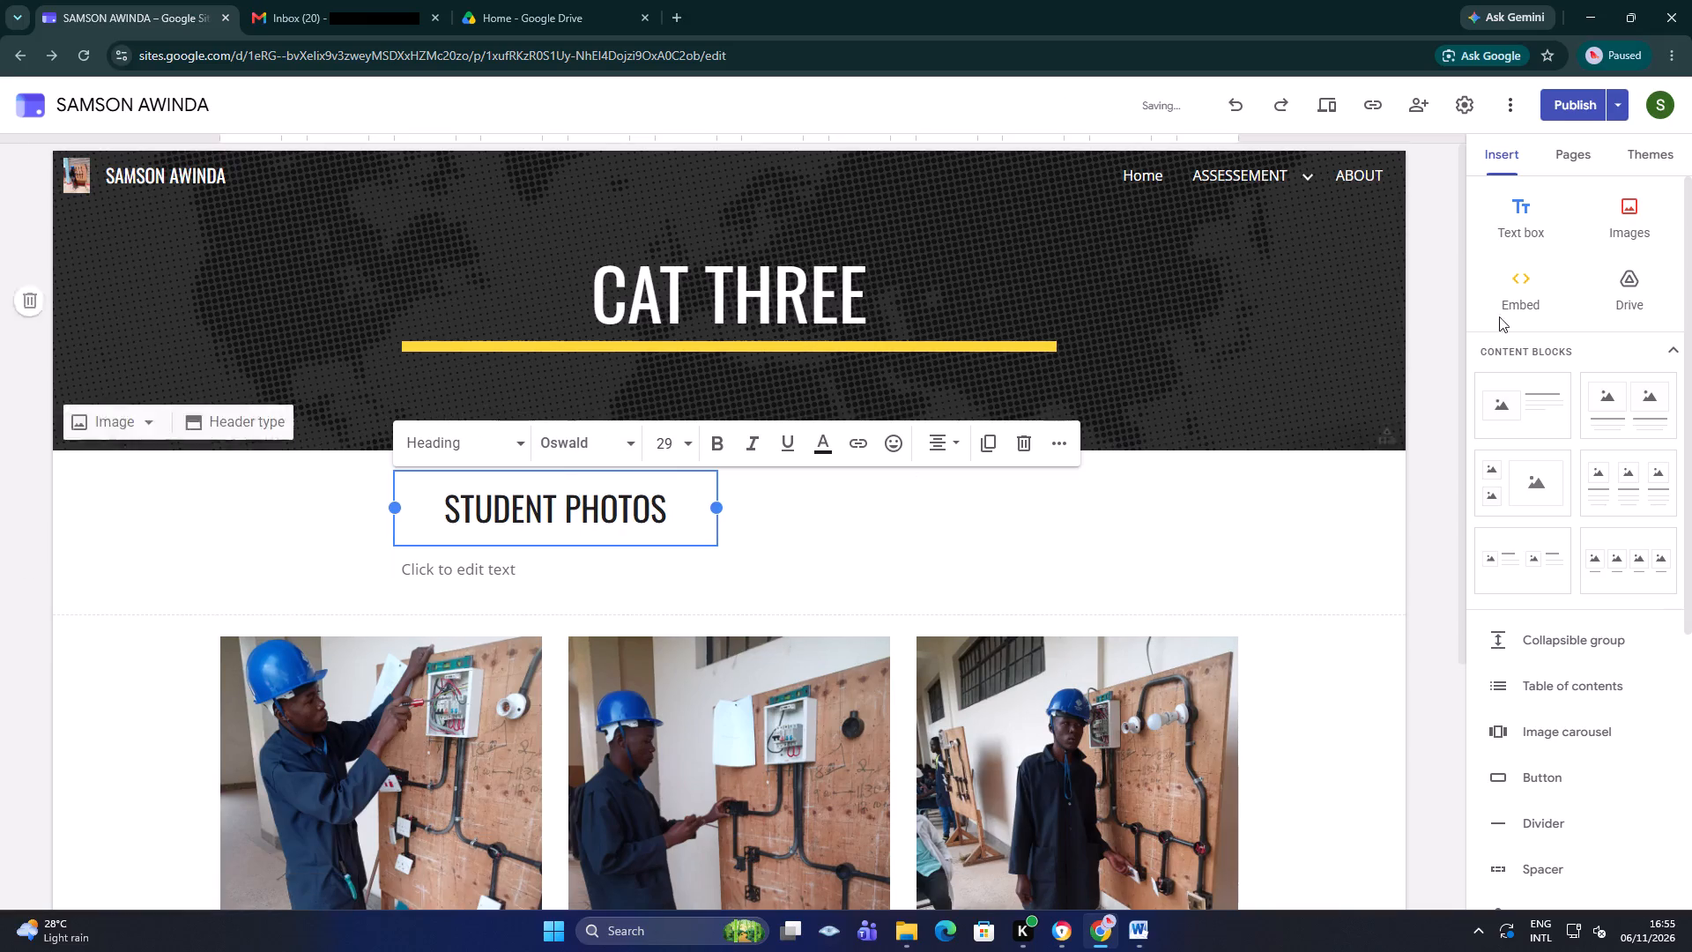
Review the CAT THREE page changes and publish the site.
{"action": "left_click", "coordinate": [1569, 105]}
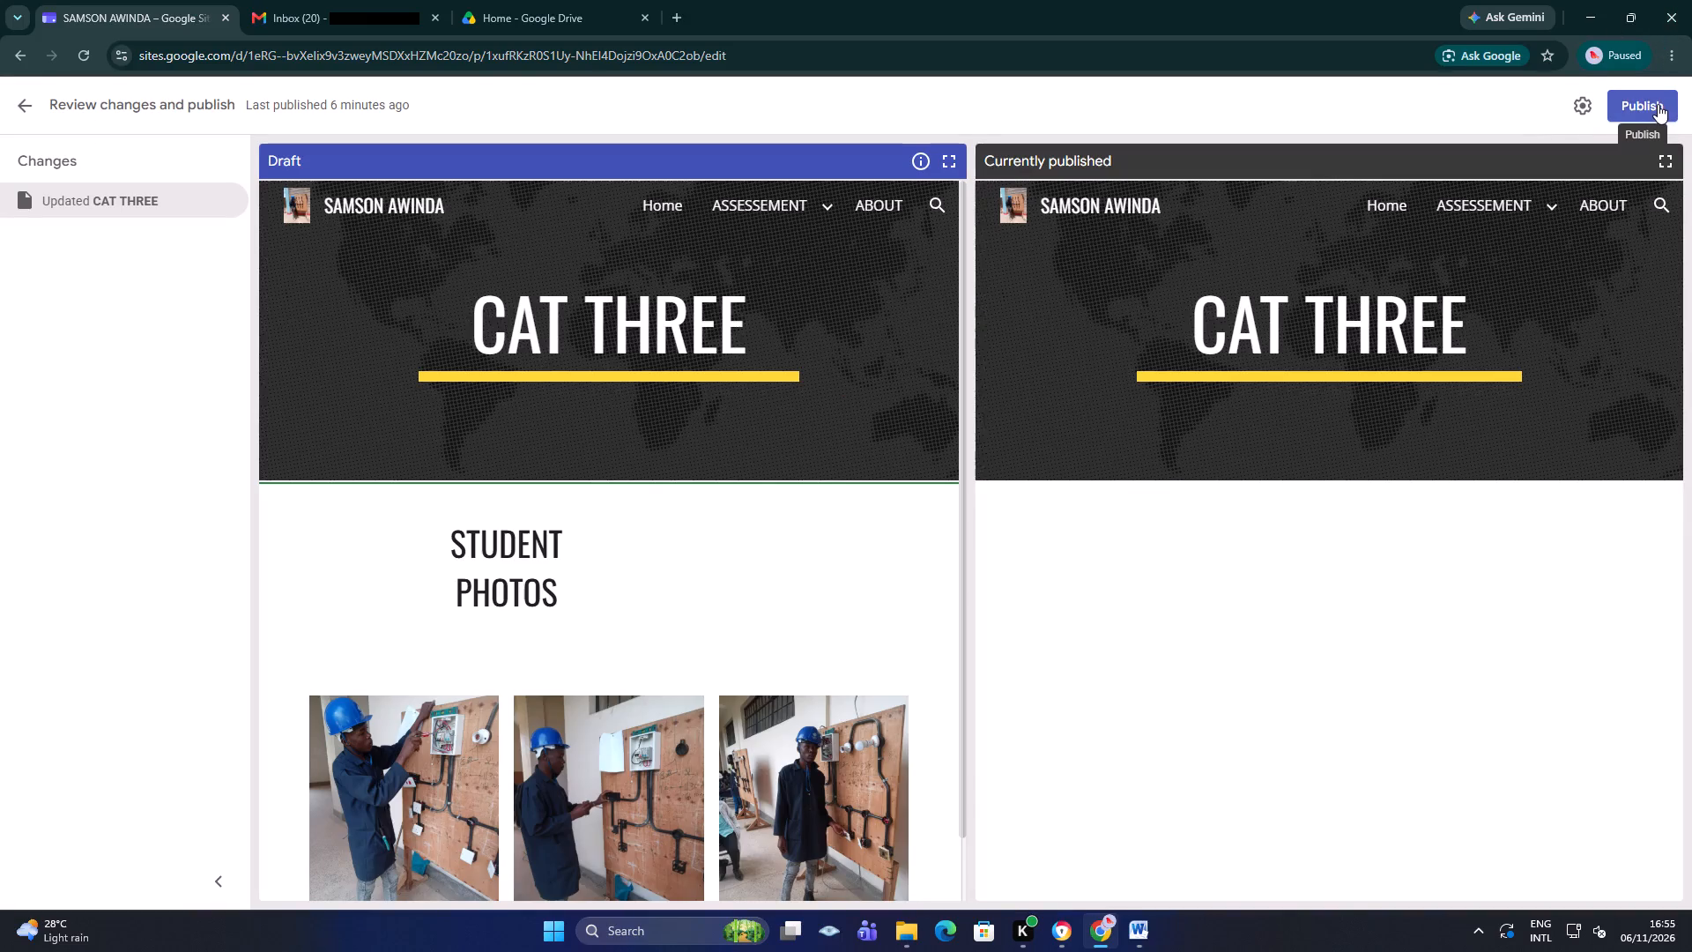
{"action": "left_click", "coordinate": [1658, 104]}
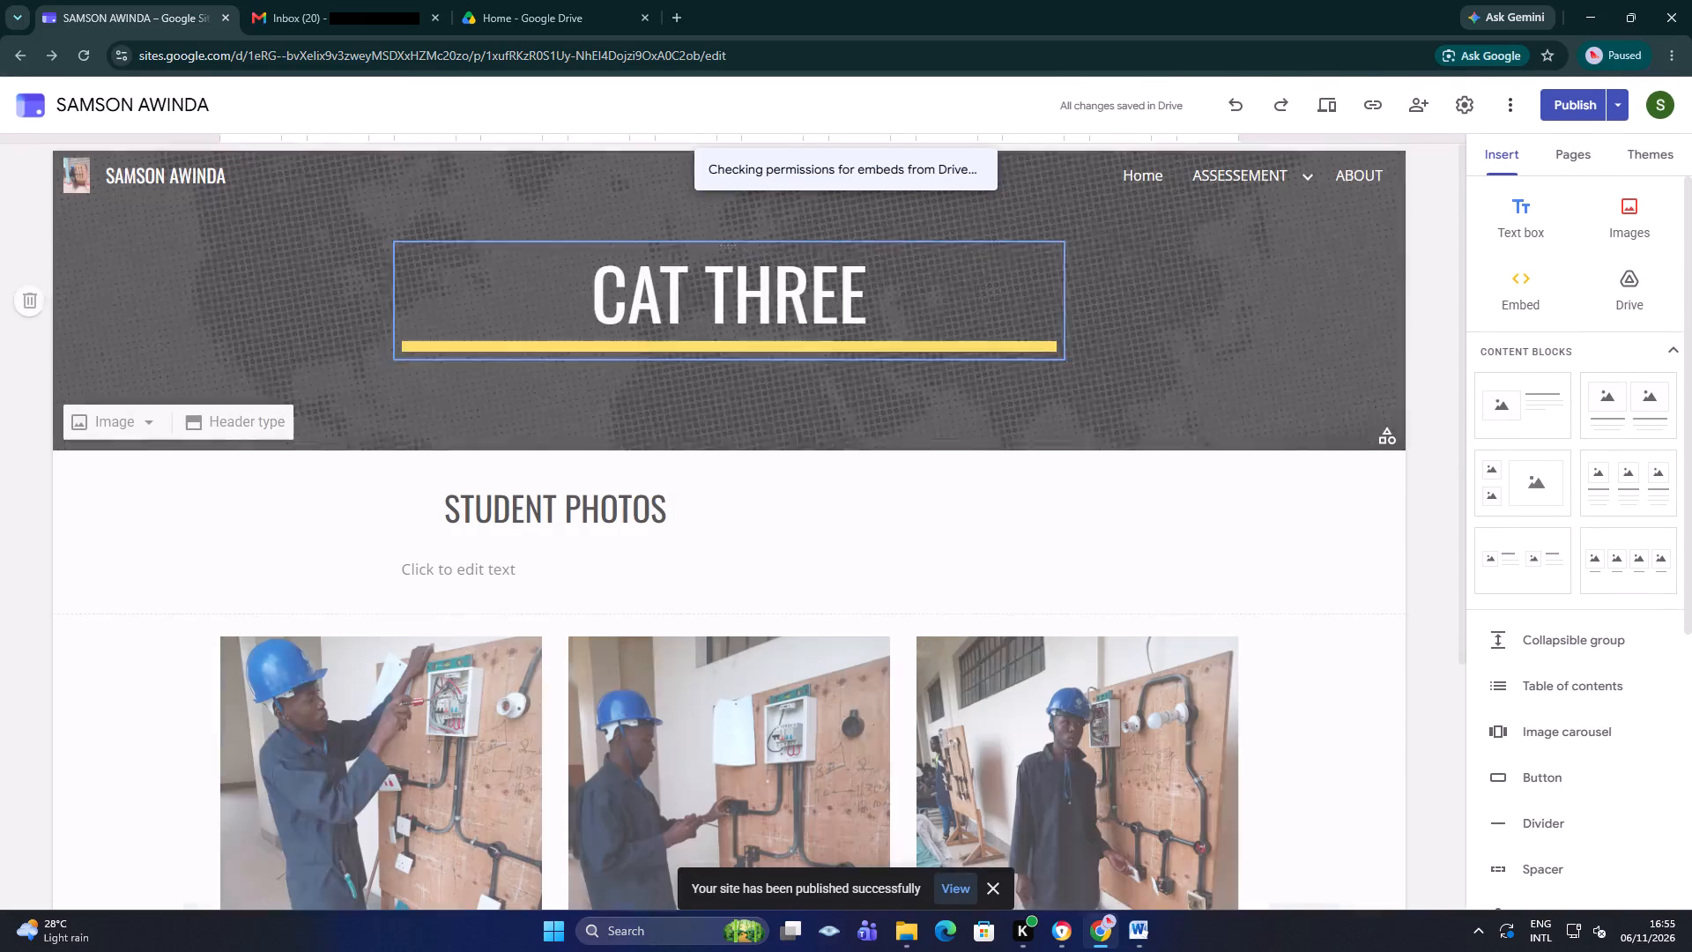
Insert a three-column content block with image, heading and caption placeholders between the STUDENT PHOTOS heading and the row of photos.
{"action": "scroll", "coordinate": [282, 497], "scroll_direction": "down", "scroll_amount": 7}
{"action": "scroll", "coordinate": [834, 544], "scroll_direction": "down", "scroll_amount": 3}
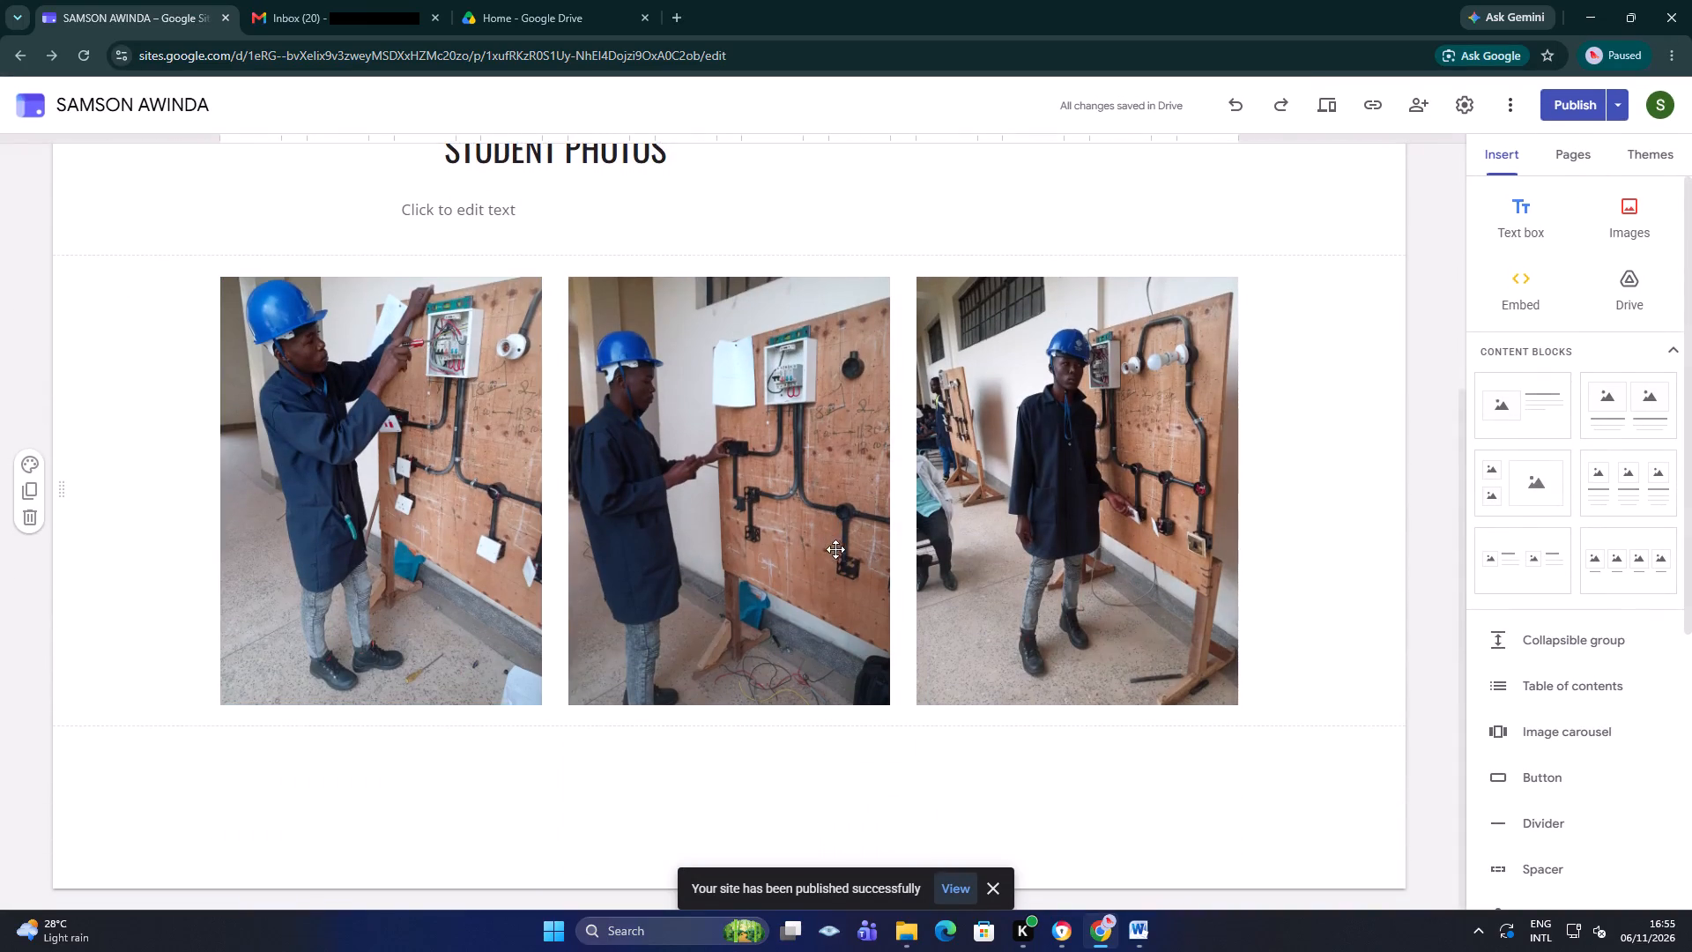
{"action": "scroll", "coordinate": [835, 549], "scroll_direction": "down", "scroll_amount": 1}
{"action": "left_click", "coordinate": [1631, 471]}
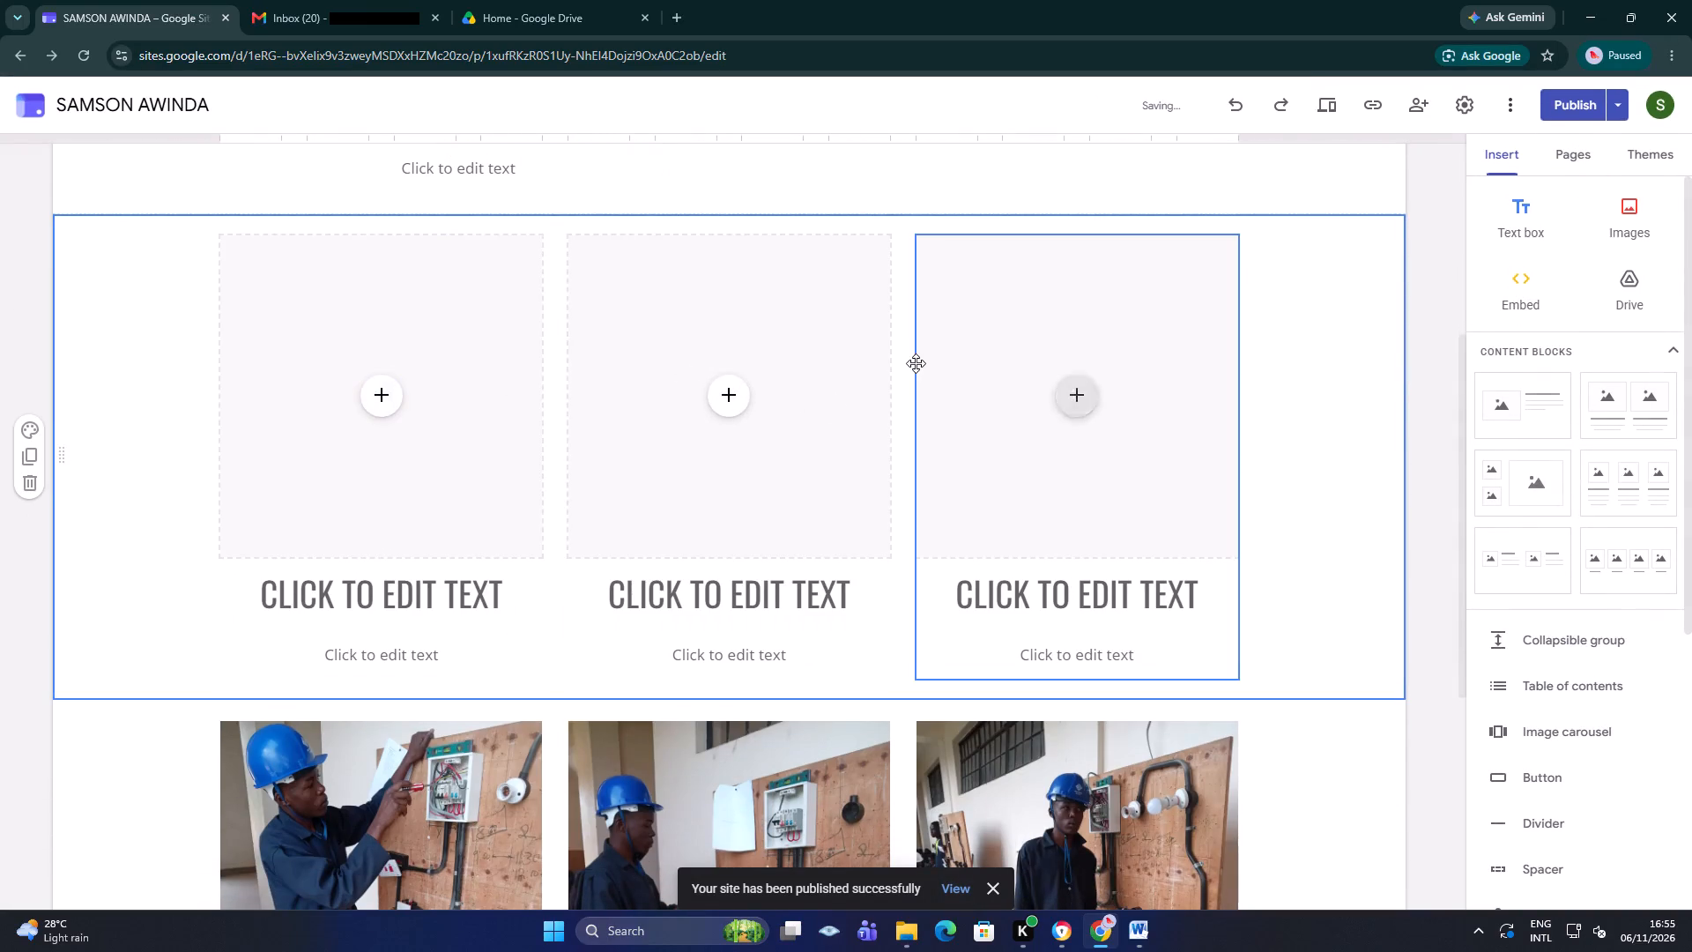
{"action": "scroll", "coordinate": [916, 363], "scroll_direction": "up", "scroll_amount": 4}
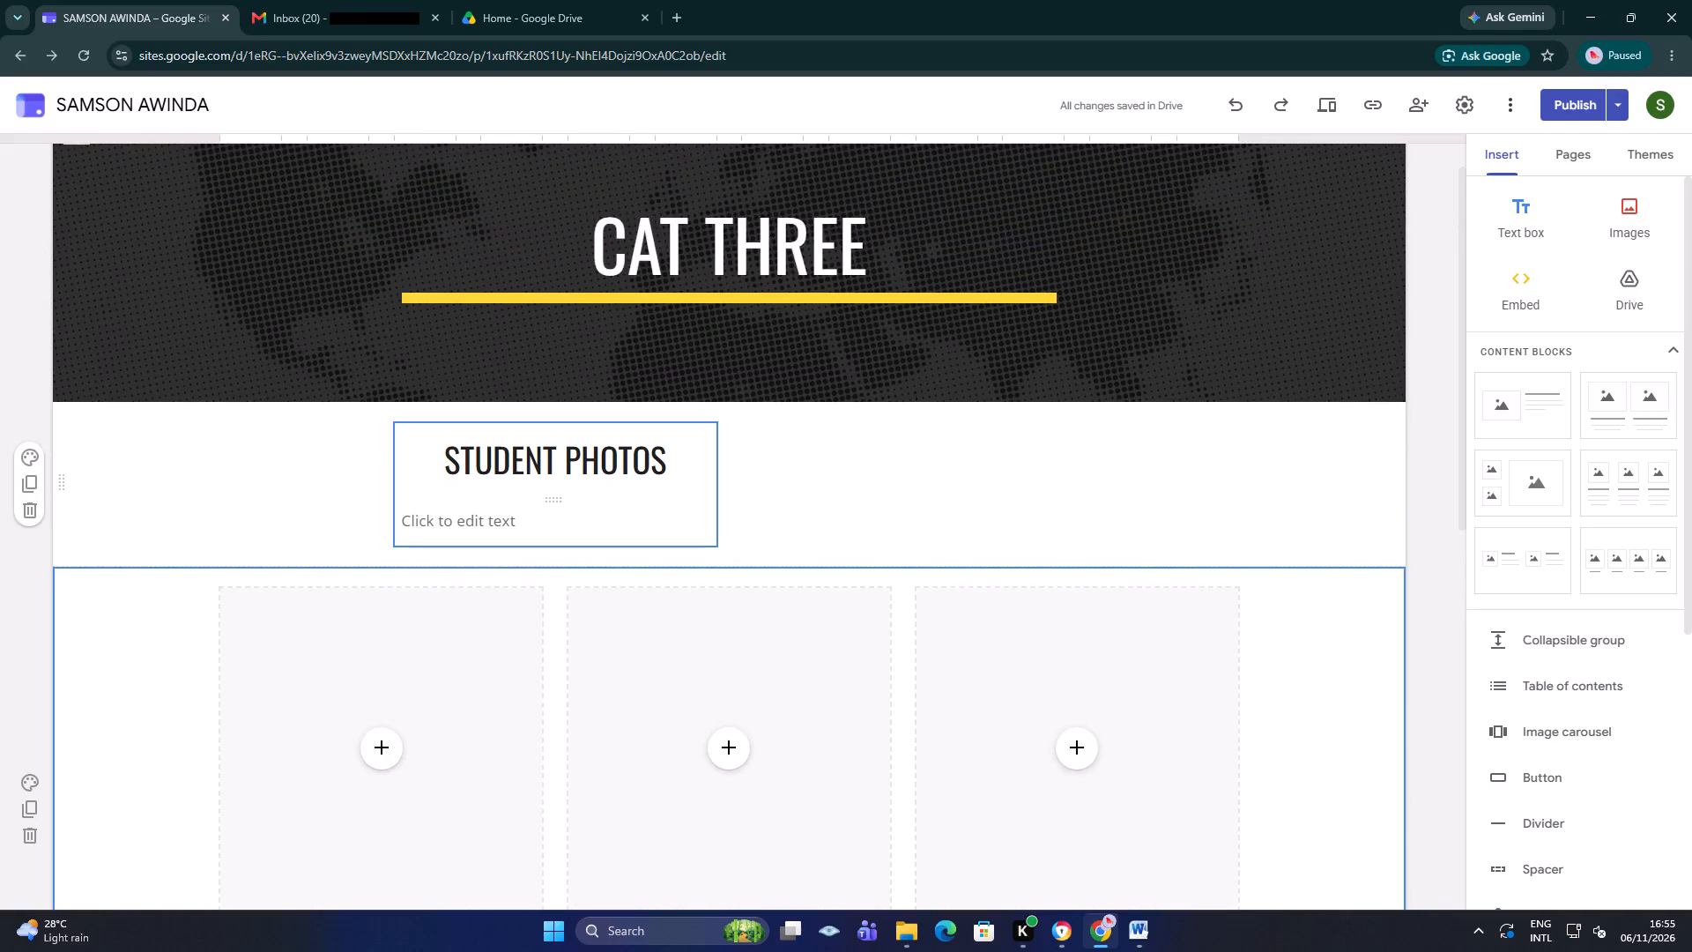